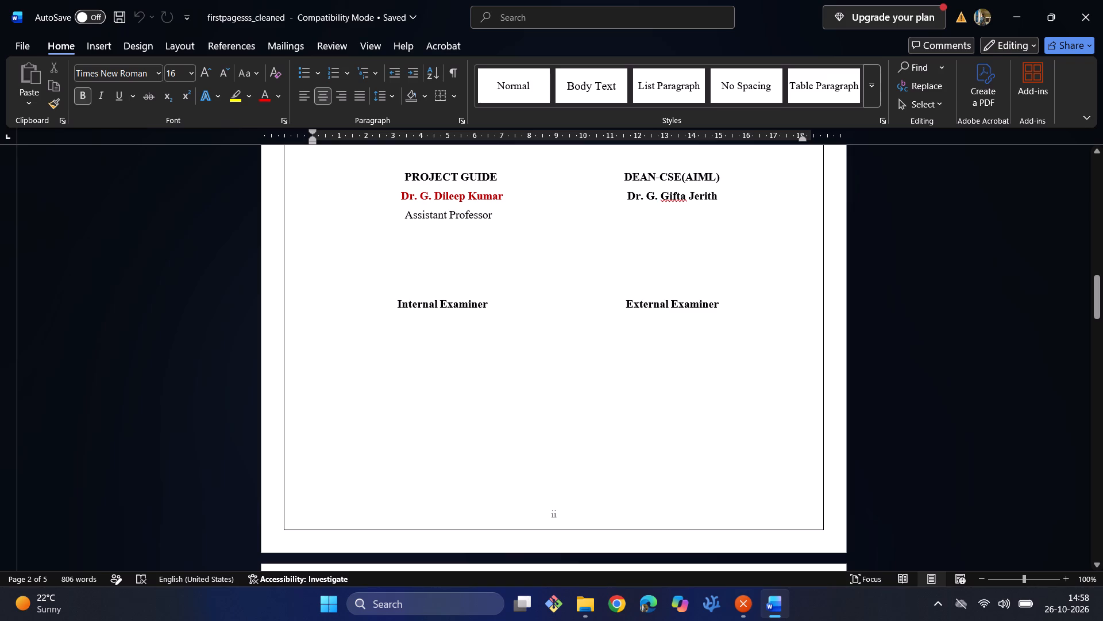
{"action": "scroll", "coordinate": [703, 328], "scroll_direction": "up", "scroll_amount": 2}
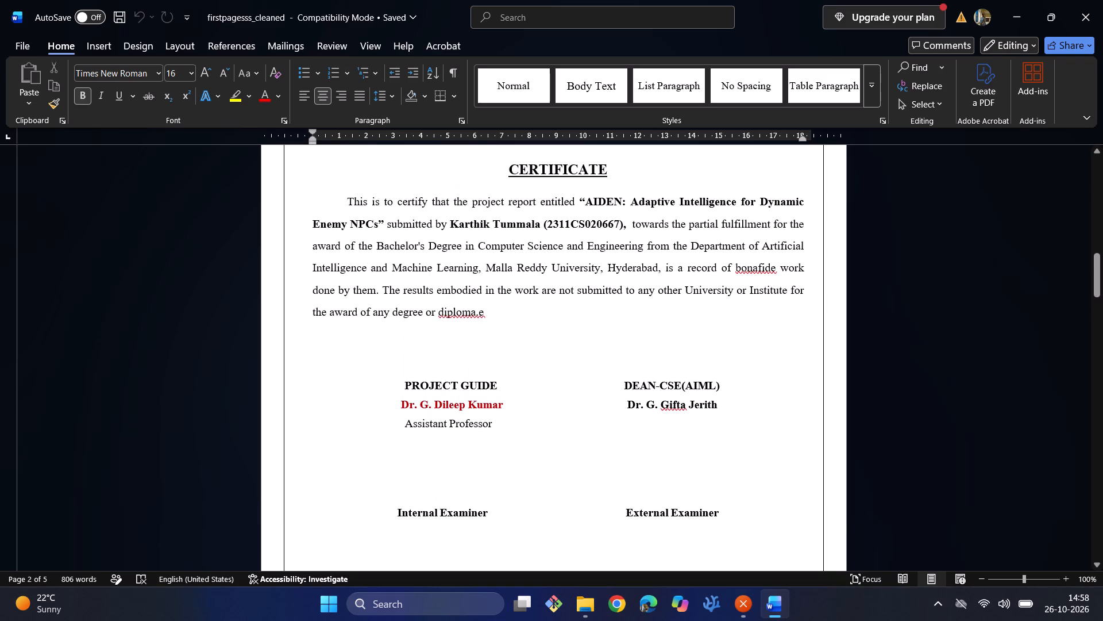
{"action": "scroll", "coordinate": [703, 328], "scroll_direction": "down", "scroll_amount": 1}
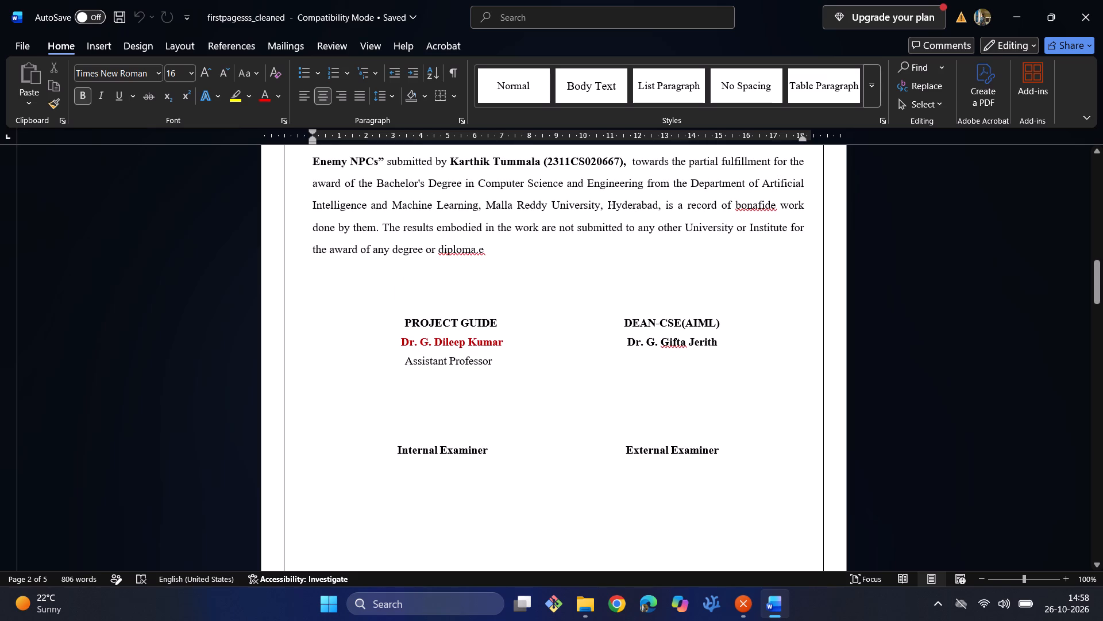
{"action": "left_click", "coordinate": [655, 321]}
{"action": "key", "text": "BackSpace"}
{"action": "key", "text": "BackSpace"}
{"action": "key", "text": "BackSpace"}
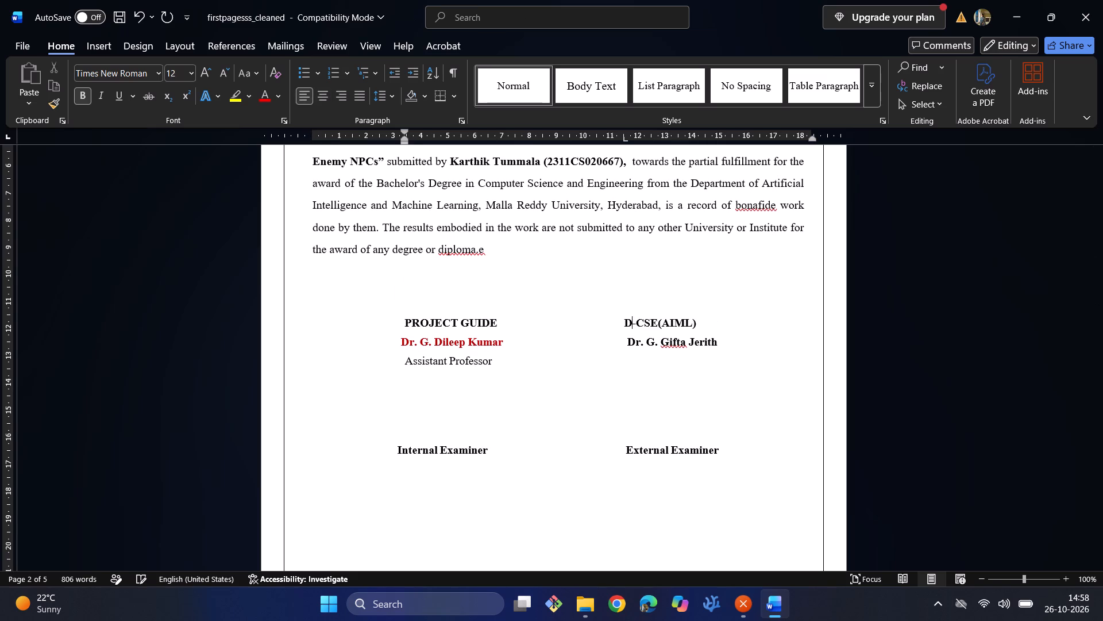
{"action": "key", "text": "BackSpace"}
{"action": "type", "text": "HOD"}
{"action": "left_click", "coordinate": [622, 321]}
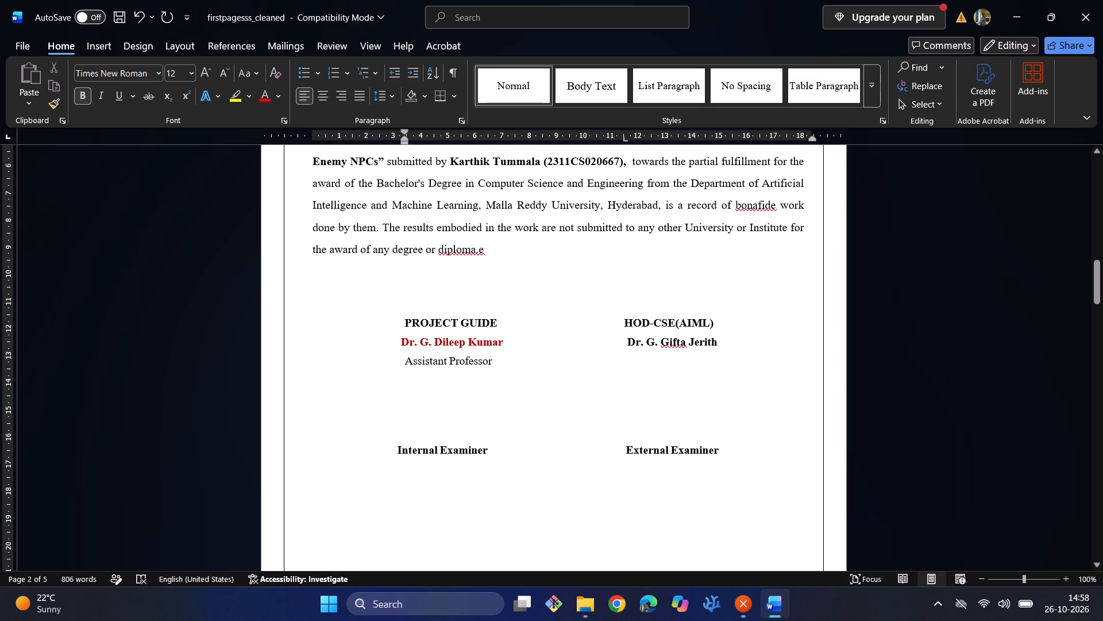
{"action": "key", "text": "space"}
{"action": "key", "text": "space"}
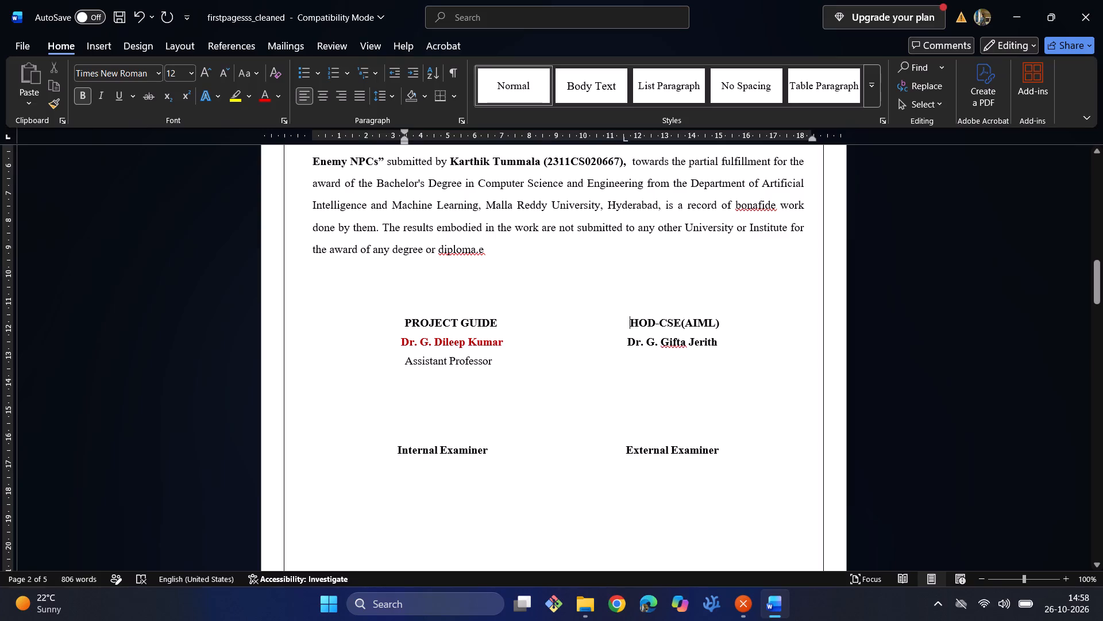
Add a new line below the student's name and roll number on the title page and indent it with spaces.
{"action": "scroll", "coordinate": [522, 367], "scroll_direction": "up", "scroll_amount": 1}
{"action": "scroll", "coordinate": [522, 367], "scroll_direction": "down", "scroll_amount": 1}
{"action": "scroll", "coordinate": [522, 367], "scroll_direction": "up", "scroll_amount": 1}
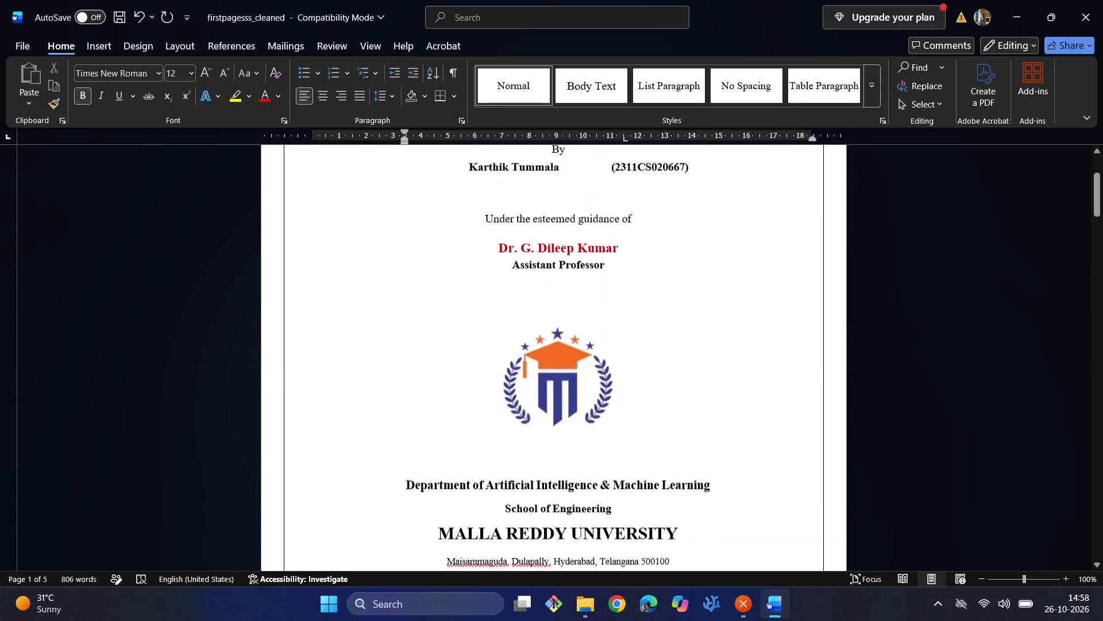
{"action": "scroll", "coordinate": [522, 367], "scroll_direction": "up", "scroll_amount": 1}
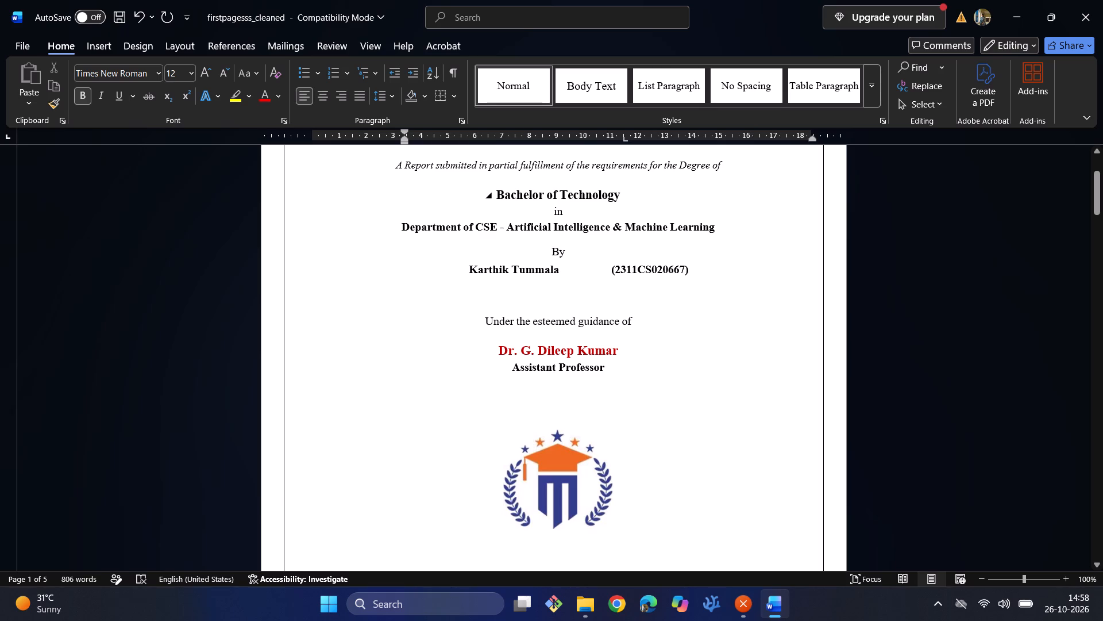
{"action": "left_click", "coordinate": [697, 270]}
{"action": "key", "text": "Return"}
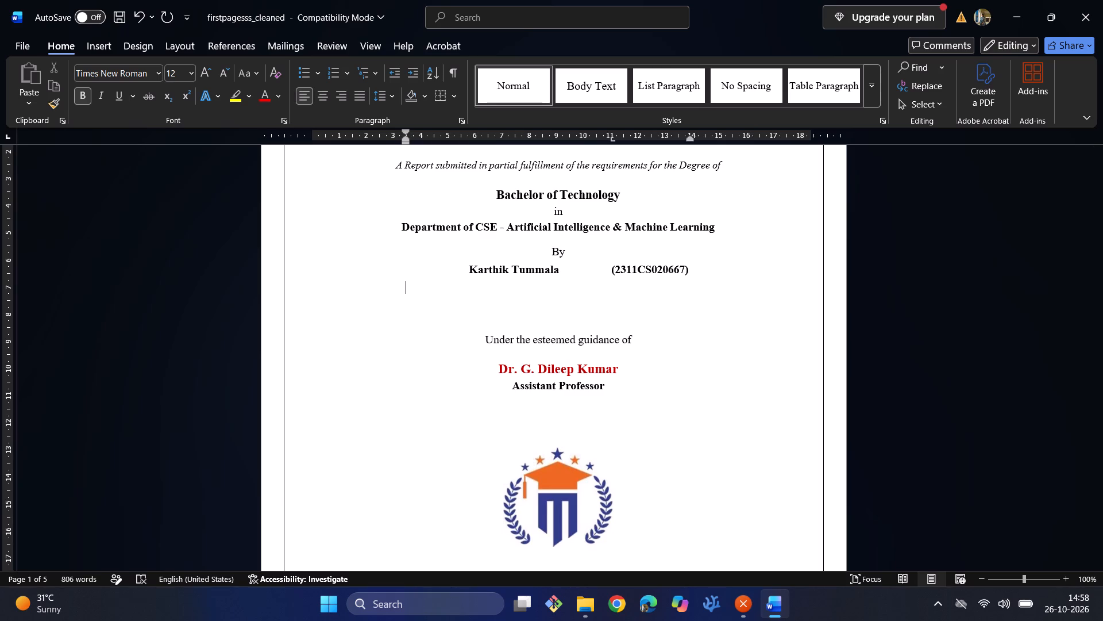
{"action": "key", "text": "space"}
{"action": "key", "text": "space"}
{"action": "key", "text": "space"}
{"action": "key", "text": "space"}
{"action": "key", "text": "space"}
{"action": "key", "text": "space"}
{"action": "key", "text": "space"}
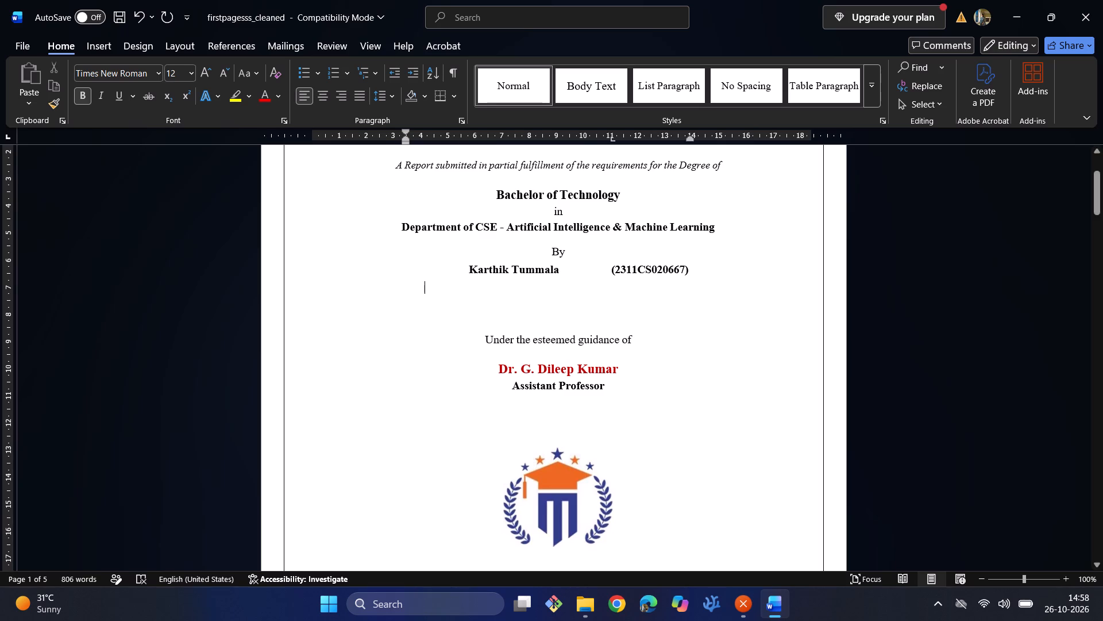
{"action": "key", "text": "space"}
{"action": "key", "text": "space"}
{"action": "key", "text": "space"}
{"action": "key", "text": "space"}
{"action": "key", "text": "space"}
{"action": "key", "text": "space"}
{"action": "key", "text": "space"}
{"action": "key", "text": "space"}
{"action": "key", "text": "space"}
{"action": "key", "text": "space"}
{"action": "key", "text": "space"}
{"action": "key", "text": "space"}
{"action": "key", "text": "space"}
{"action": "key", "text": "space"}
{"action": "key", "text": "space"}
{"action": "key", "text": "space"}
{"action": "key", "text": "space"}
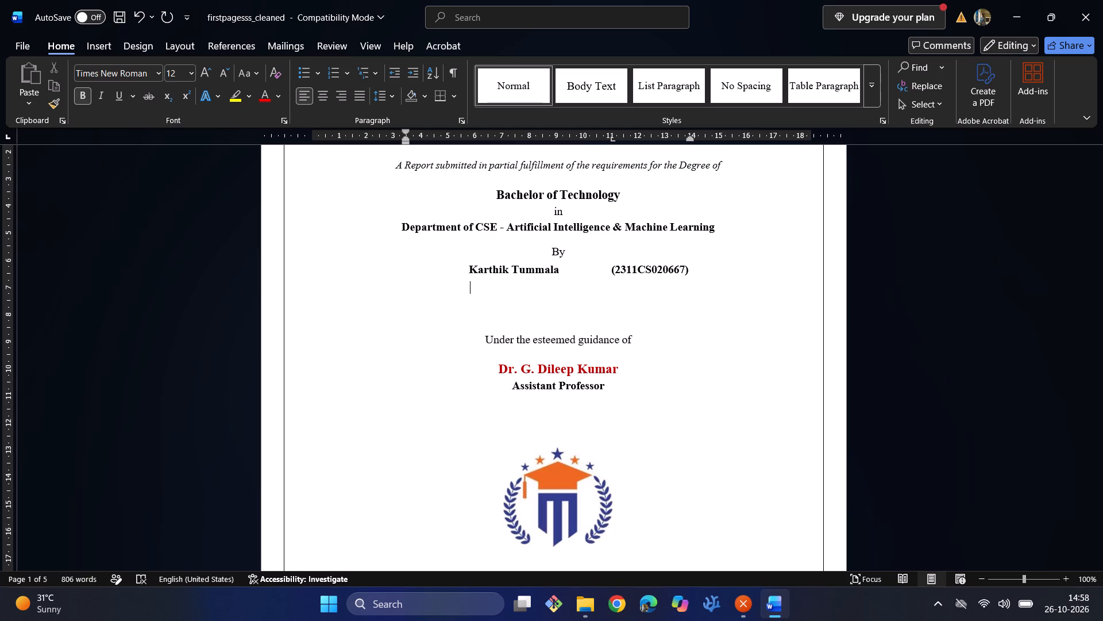
Close the firstpagesss_cleaned document without saving its changes.
{"action": "left_click", "coordinate": [1102, 0]}
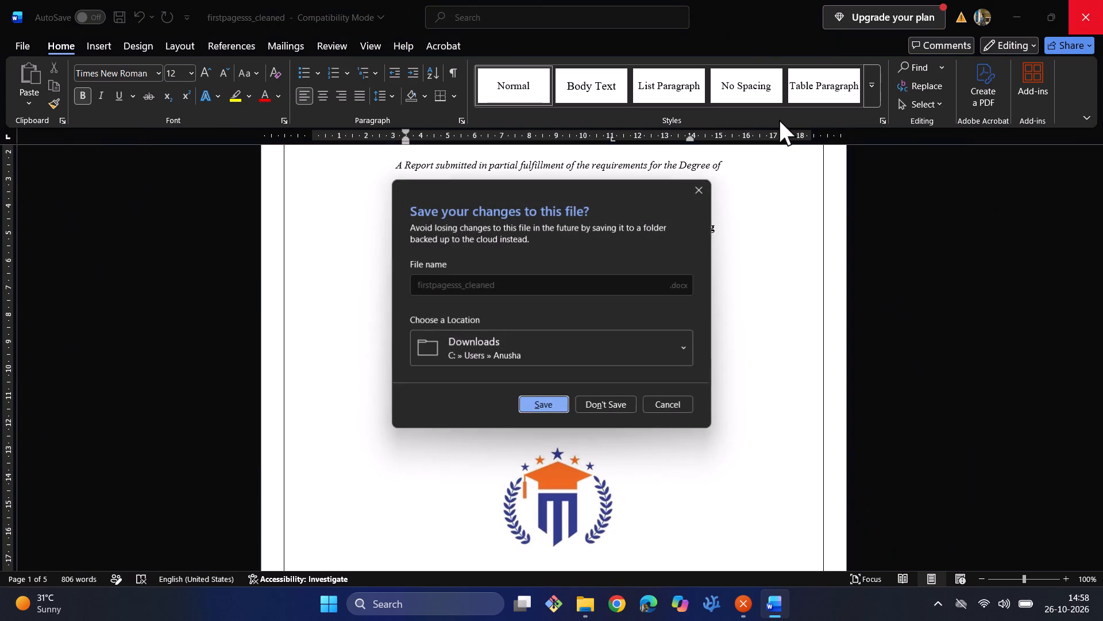
{"action": "left_click", "coordinate": [602, 404]}
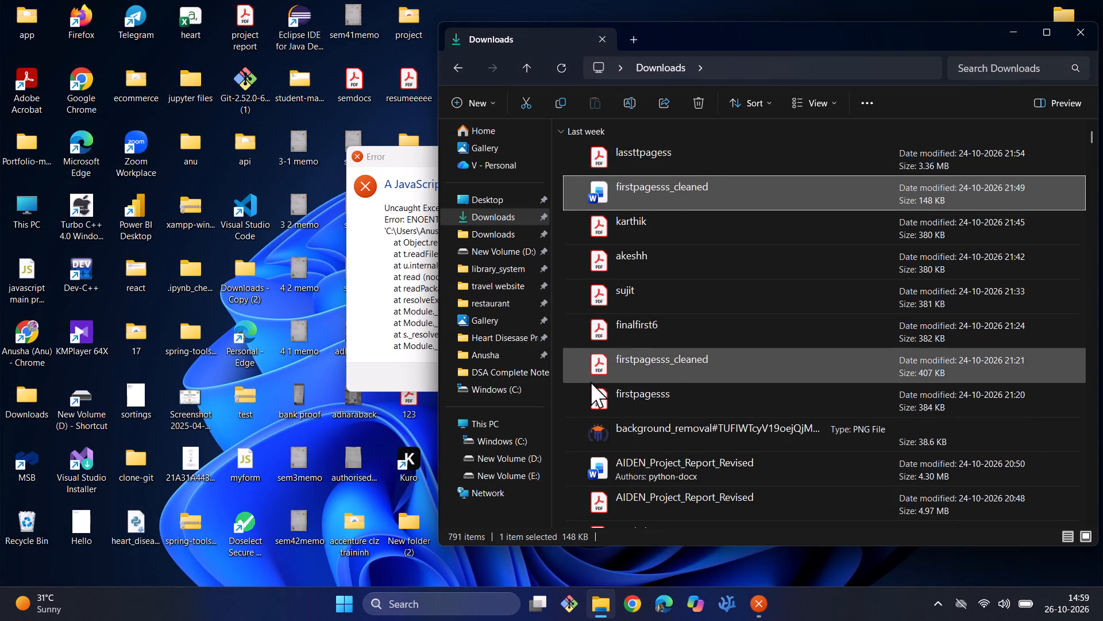
Open the firstpagesss_cleaned PDF from Downloads, check its title and certificate pages, and close it.
{"action": "double_click", "coordinate": [640, 370]}
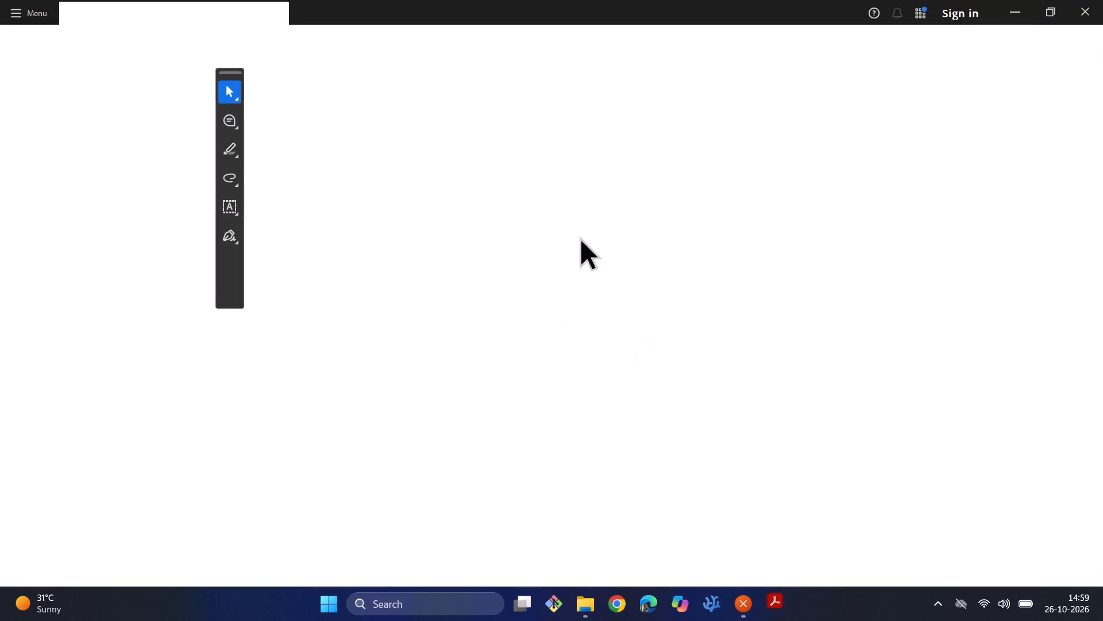
{"action": "scroll", "coordinate": [550, 237], "scroll_direction": "down", "scroll_amount": 6}
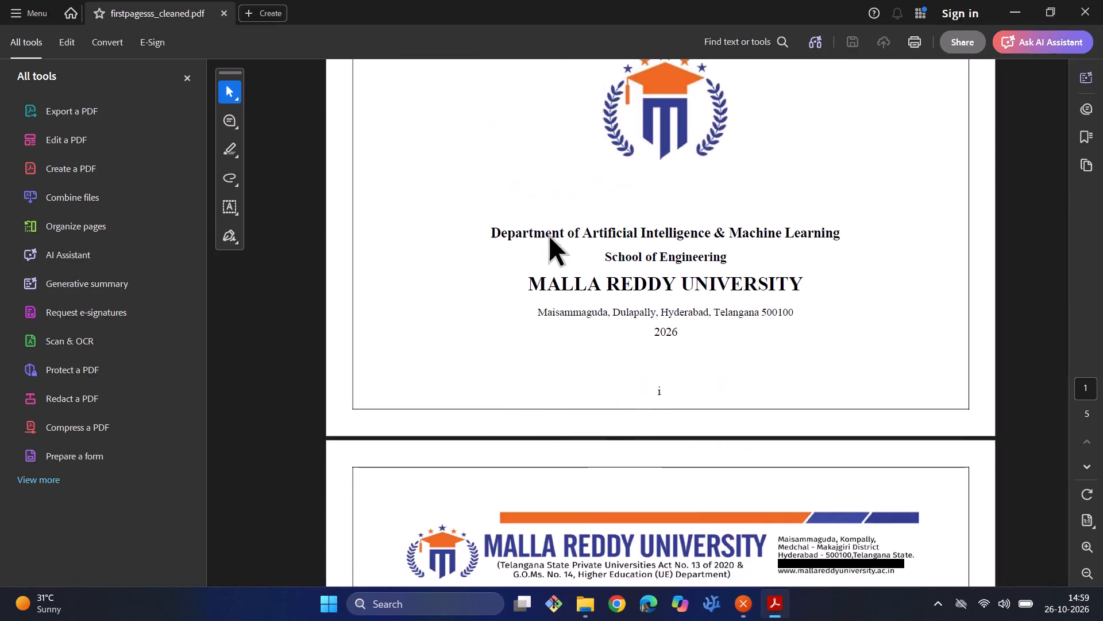
{"action": "scroll", "coordinate": [550, 237], "scroll_direction": "down", "scroll_amount": 8}
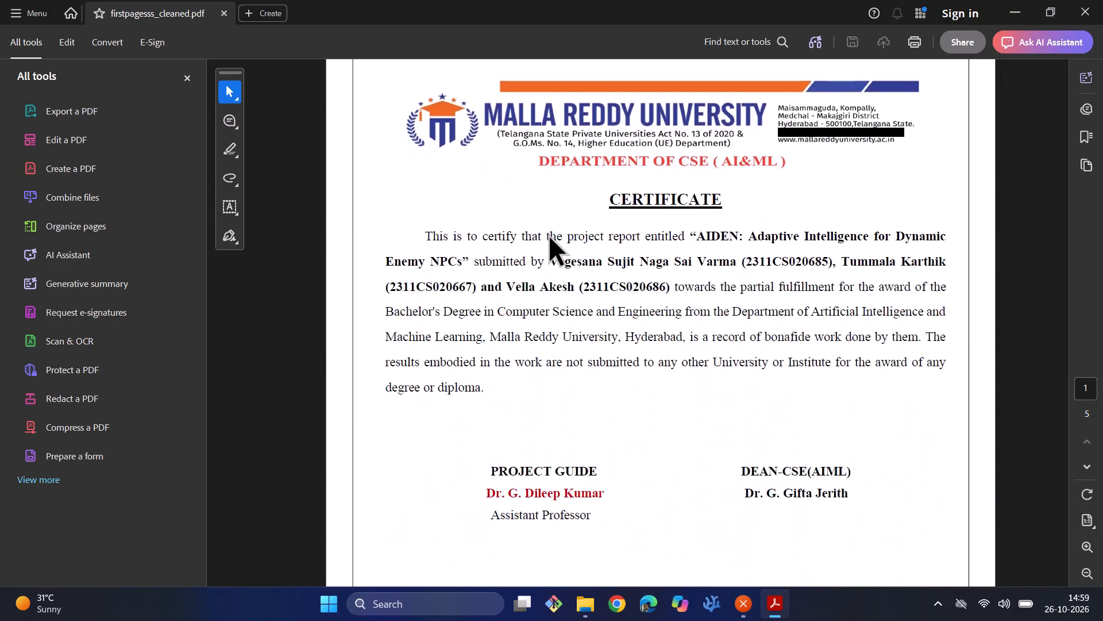
{"action": "scroll", "coordinate": [550, 237], "scroll_direction": "down", "scroll_amount": 6}
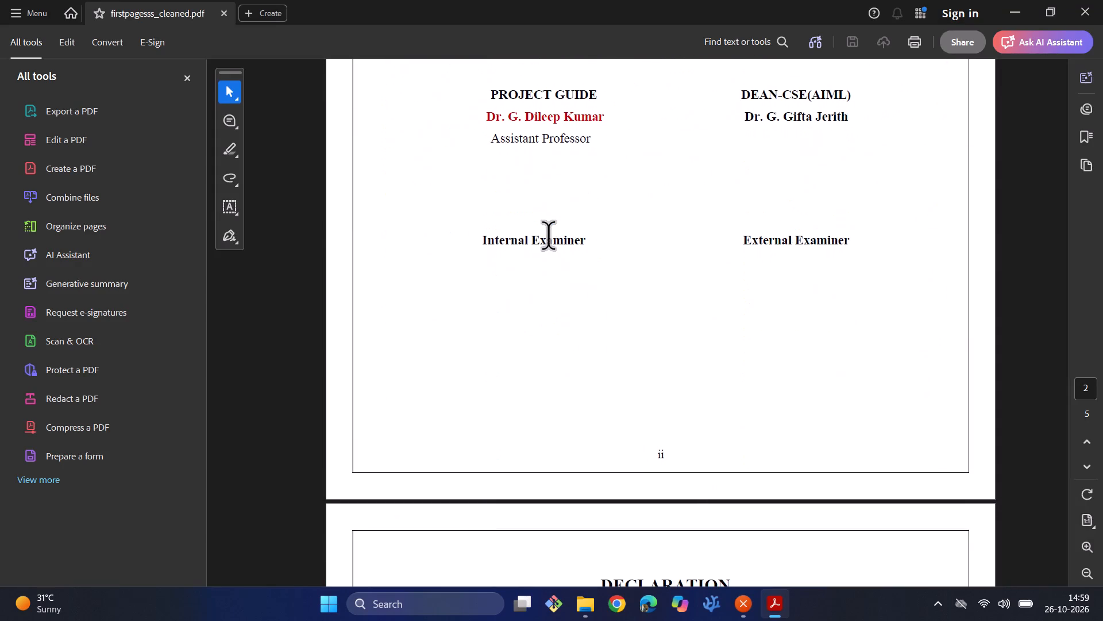
{"action": "left_click", "coordinate": [1102, 0]}
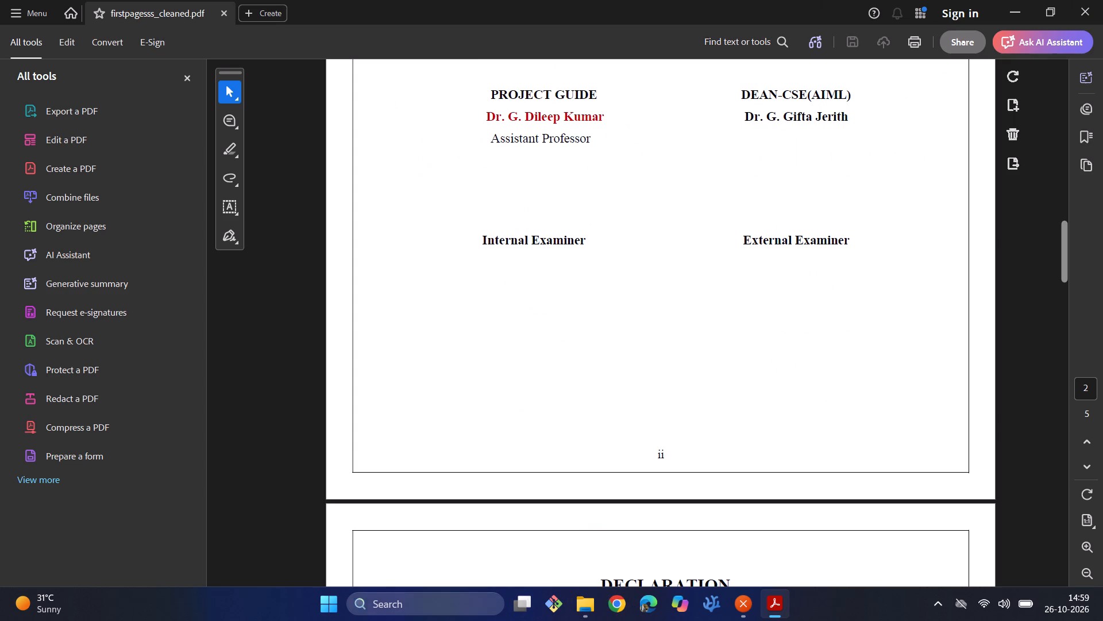
{"action": "left_click", "coordinate": [1102, 0]}
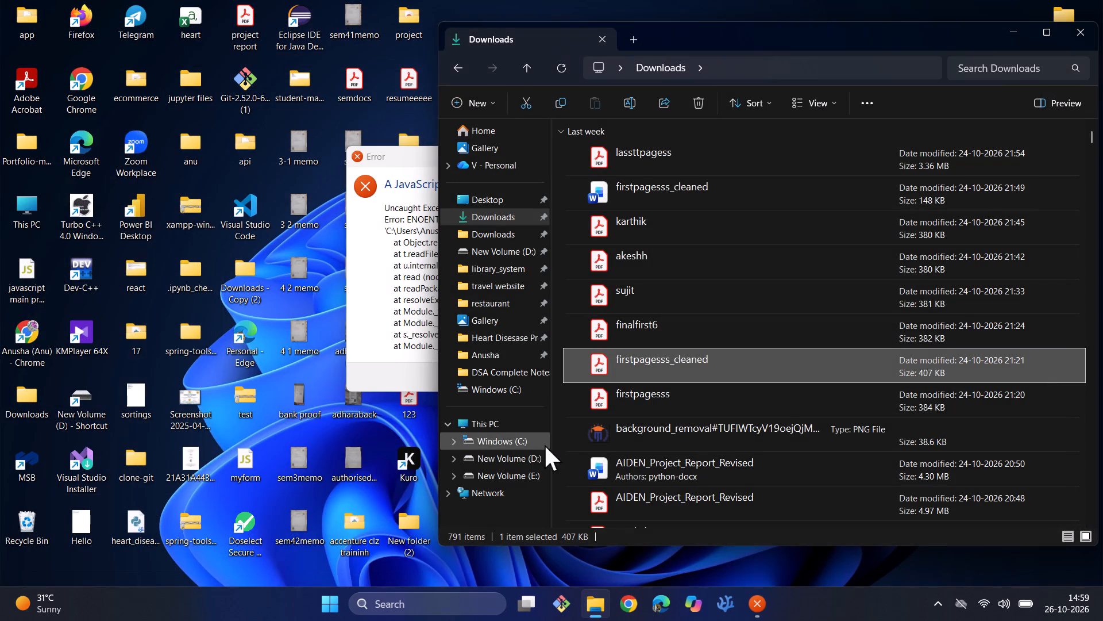
Open Google Chrome with the user's profile and maximize its window.
{"action": "left_click", "coordinate": [416, 605]}
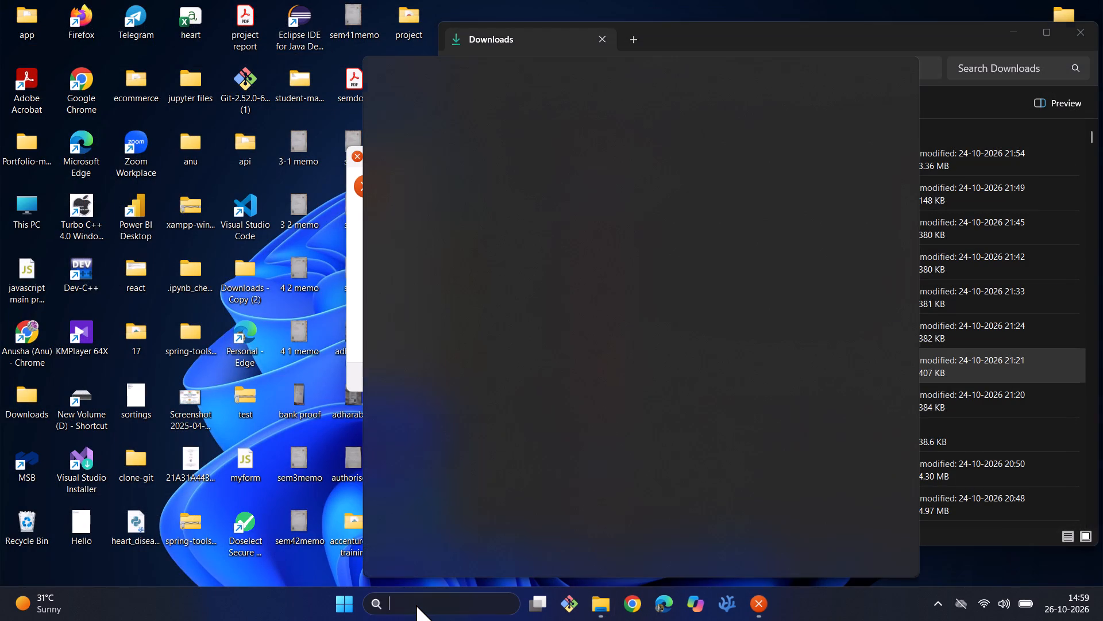
{"action": "key", "text": "c"}
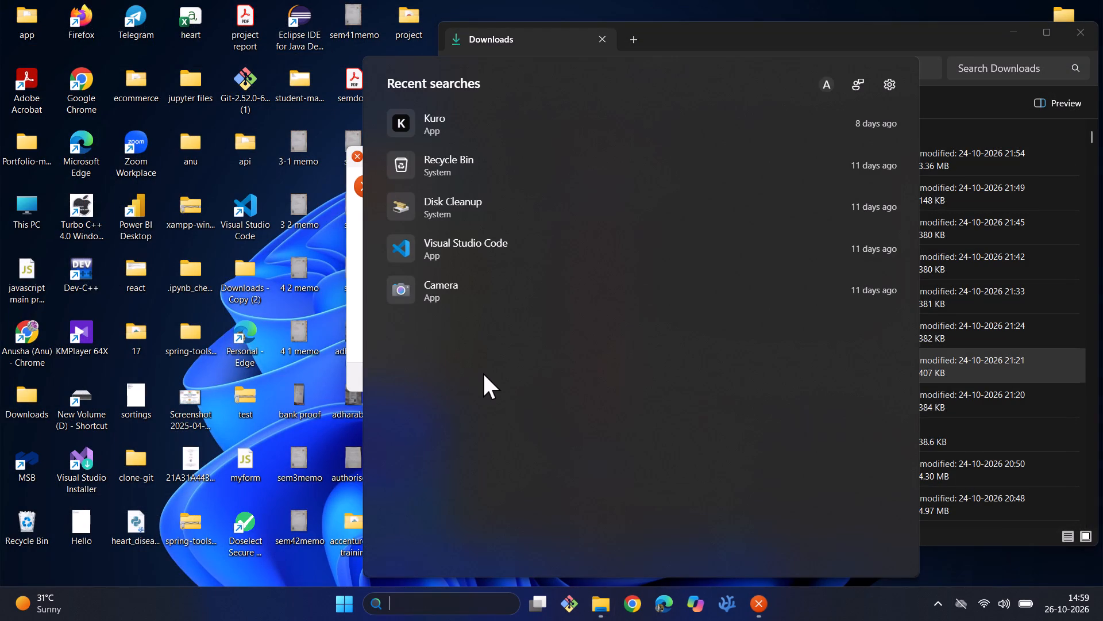
{"action": "double_click", "coordinate": [623, 616]}
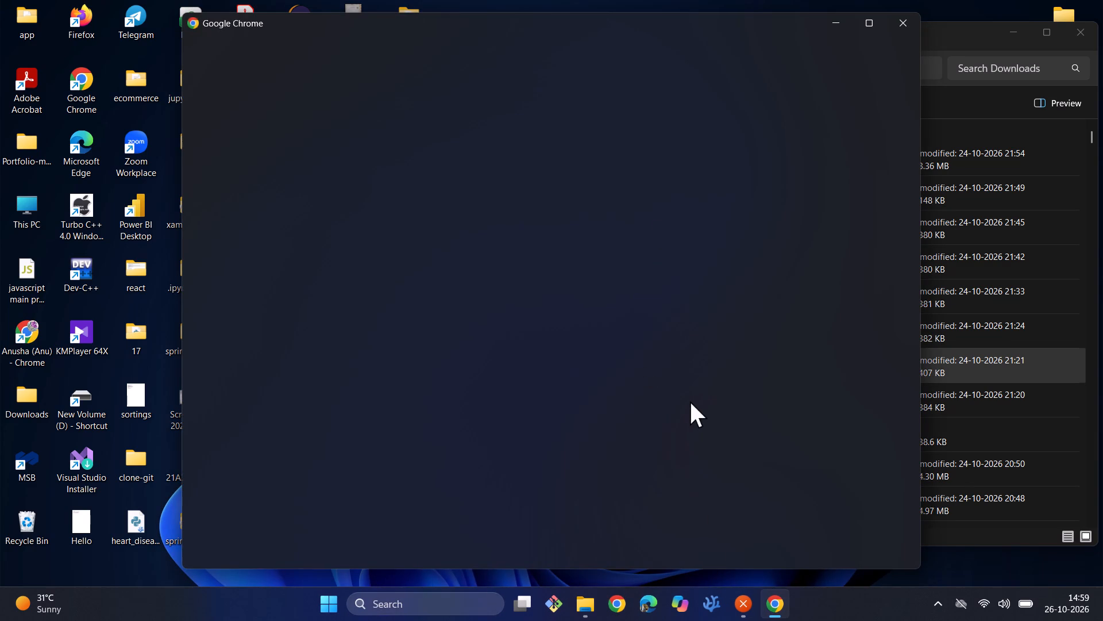
{"action": "left_click", "coordinate": [726, 405]}
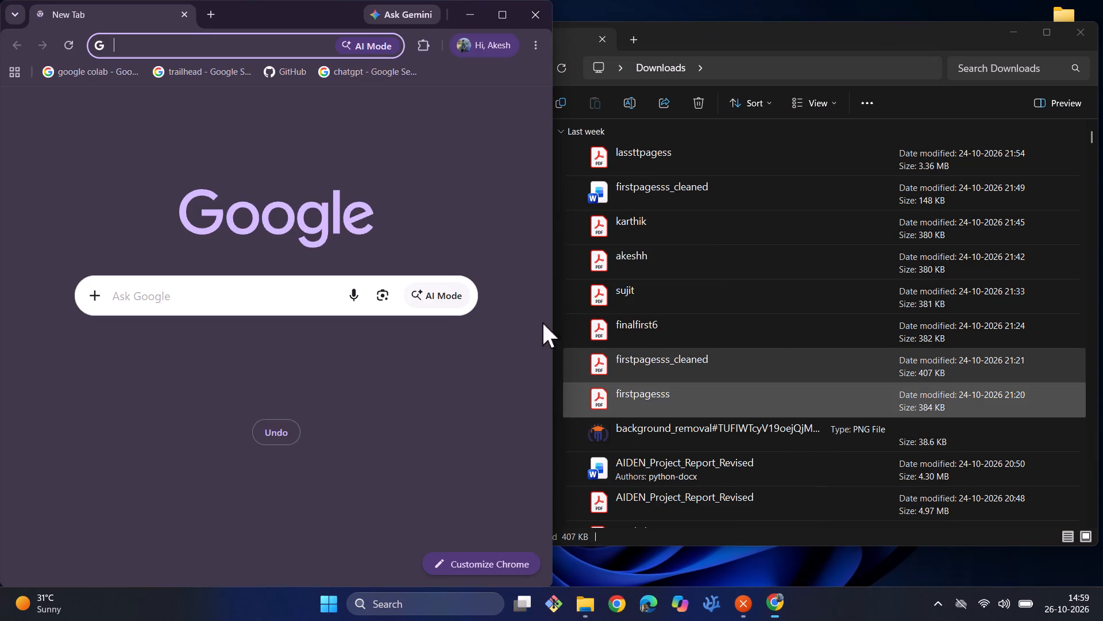
{"action": "left_click", "coordinate": [503, 22]}
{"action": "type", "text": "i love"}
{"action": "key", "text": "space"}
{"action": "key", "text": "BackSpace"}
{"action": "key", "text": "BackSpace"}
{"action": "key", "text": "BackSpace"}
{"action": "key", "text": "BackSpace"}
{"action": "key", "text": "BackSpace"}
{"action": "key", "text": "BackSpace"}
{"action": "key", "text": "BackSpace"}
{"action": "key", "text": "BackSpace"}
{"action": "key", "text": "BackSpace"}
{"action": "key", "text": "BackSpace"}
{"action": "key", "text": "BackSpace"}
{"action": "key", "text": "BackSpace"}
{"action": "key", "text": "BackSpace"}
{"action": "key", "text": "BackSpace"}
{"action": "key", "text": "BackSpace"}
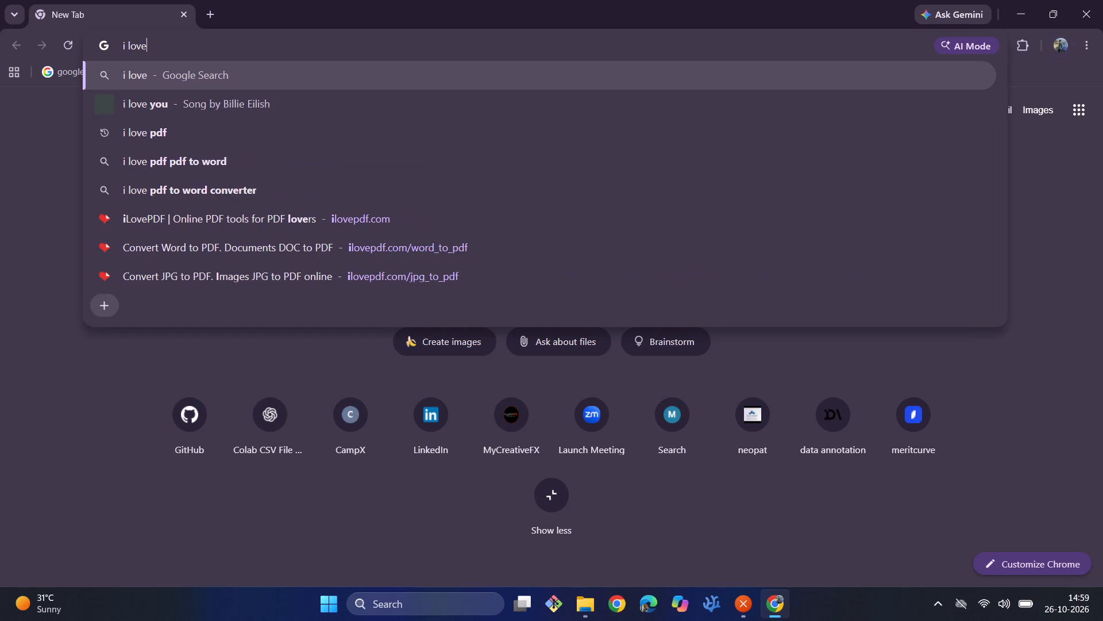
Search the web for "pdf to word" and open iLovePDF's online PDF to Word converter.
{"action": "type", "text": "pdf to word"}
{"action": "key", "text": "Return"}
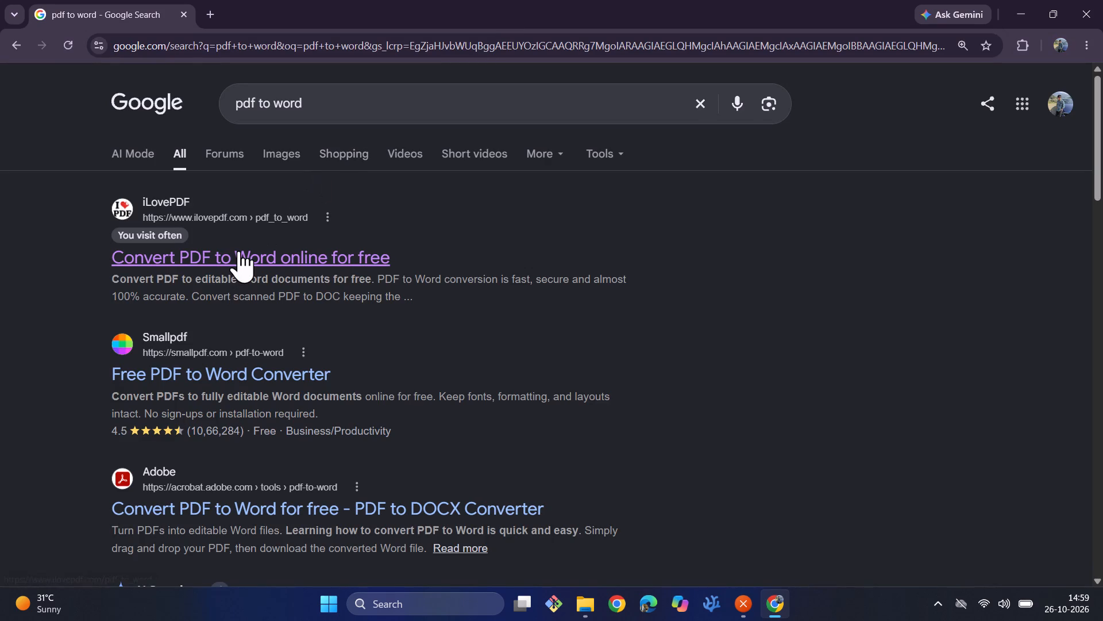
{"action": "left_click", "coordinate": [239, 251]}
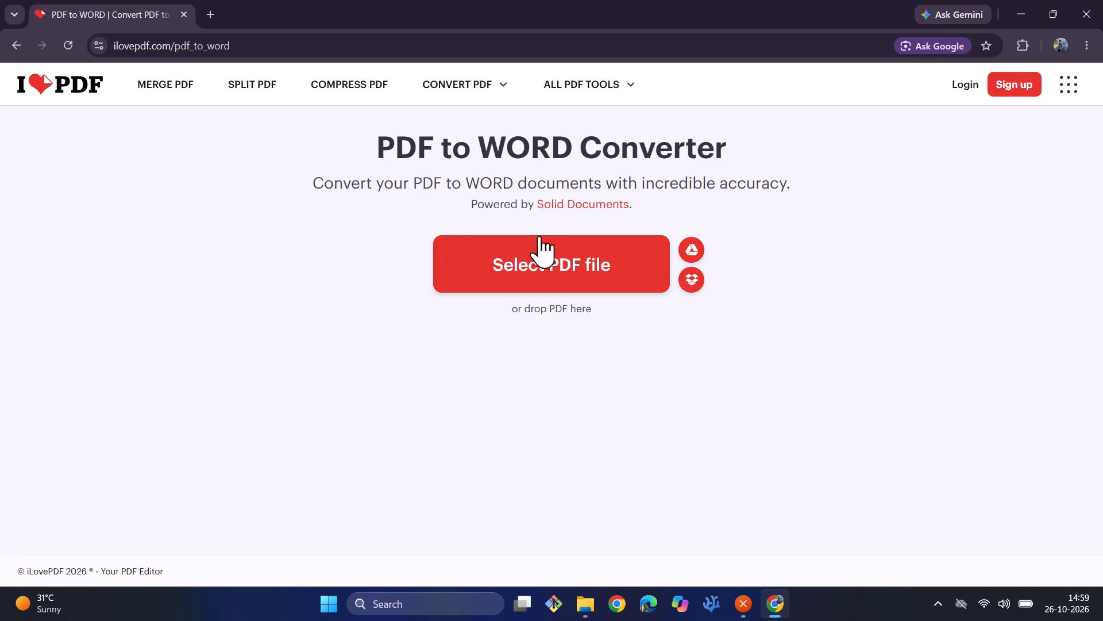
Convert finalfirst6.pdf from Downloads to a Word document and download the converted file.
{"action": "left_click", "coordinate": [539, 236]}
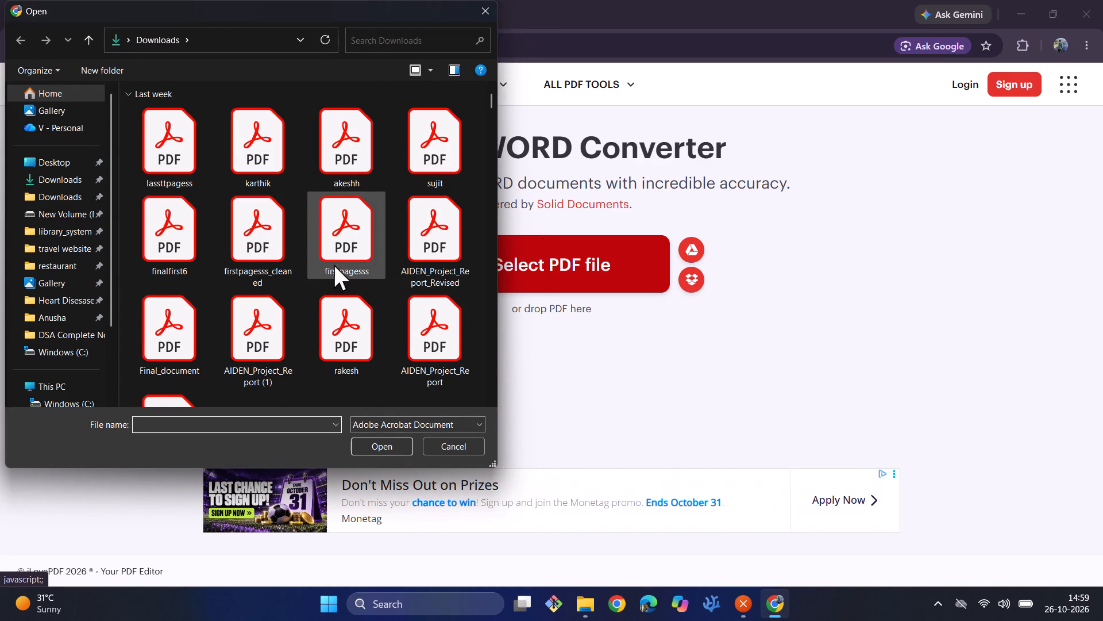
{"action": "left_click", "coordinate": [187, 220]}
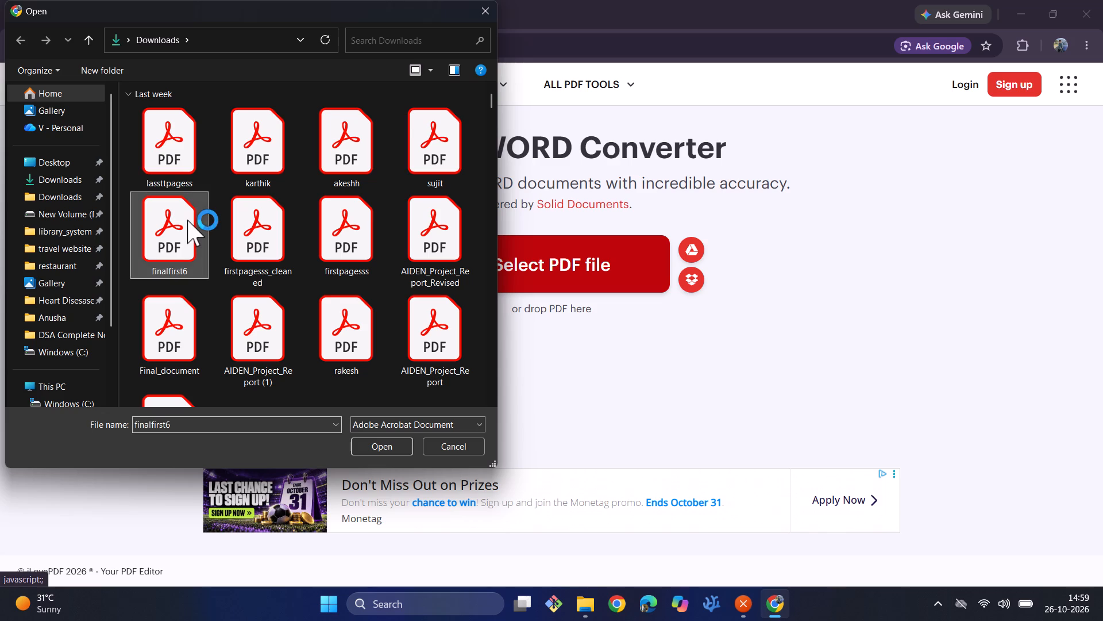
{"action": "left_click", "coordinate": [379, 443]}
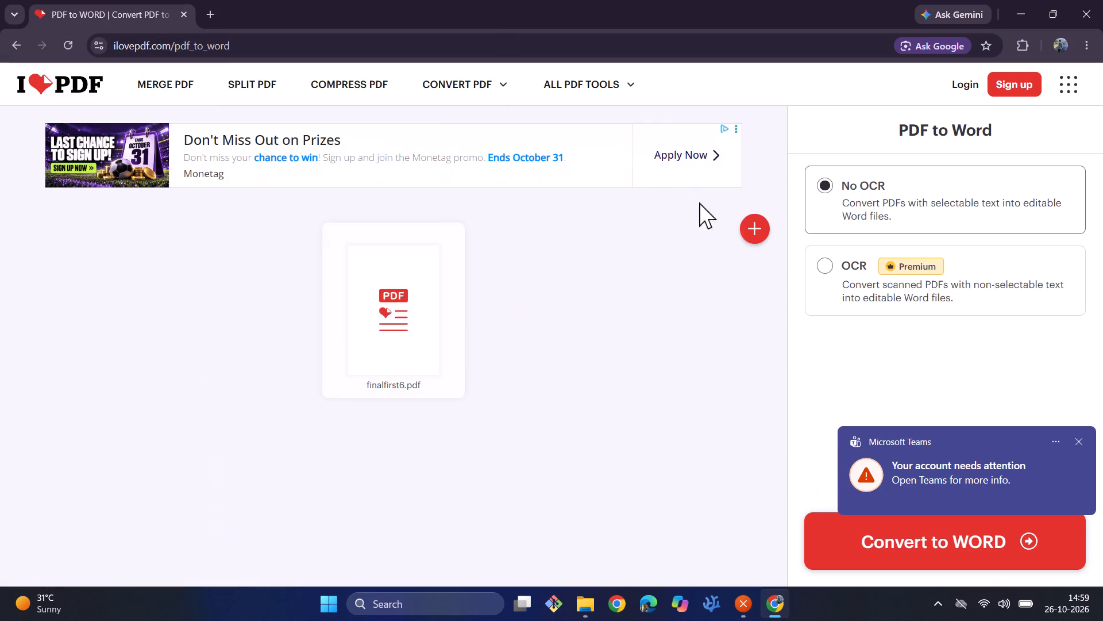
{"action": "left_click", "coordinate": [894, 551]}
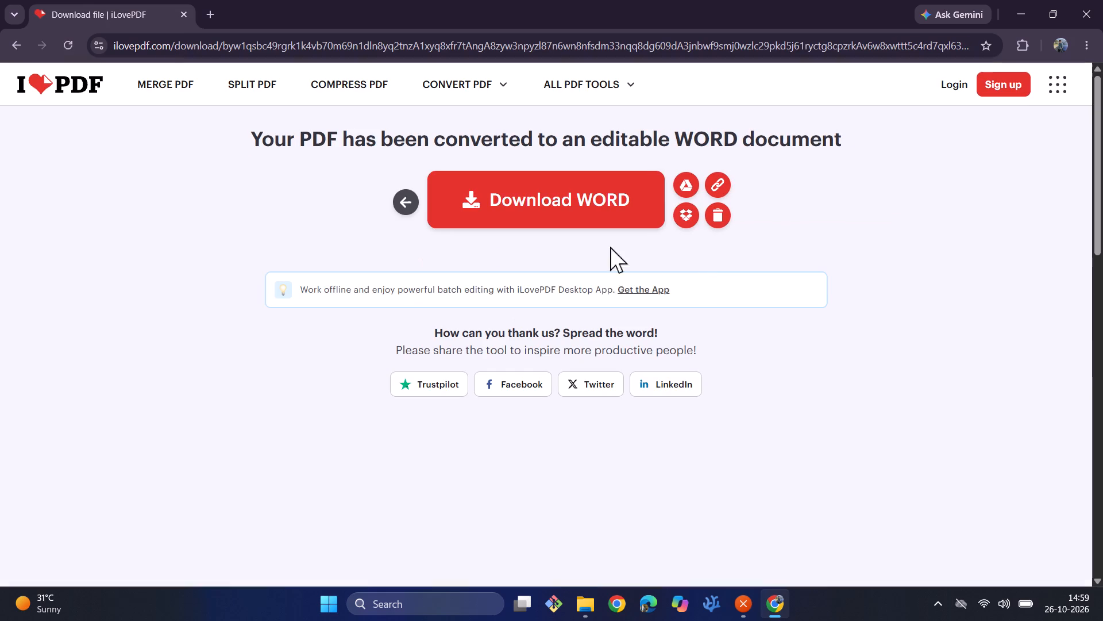
{"action": "left_click", "coordinate": [557, 208]}
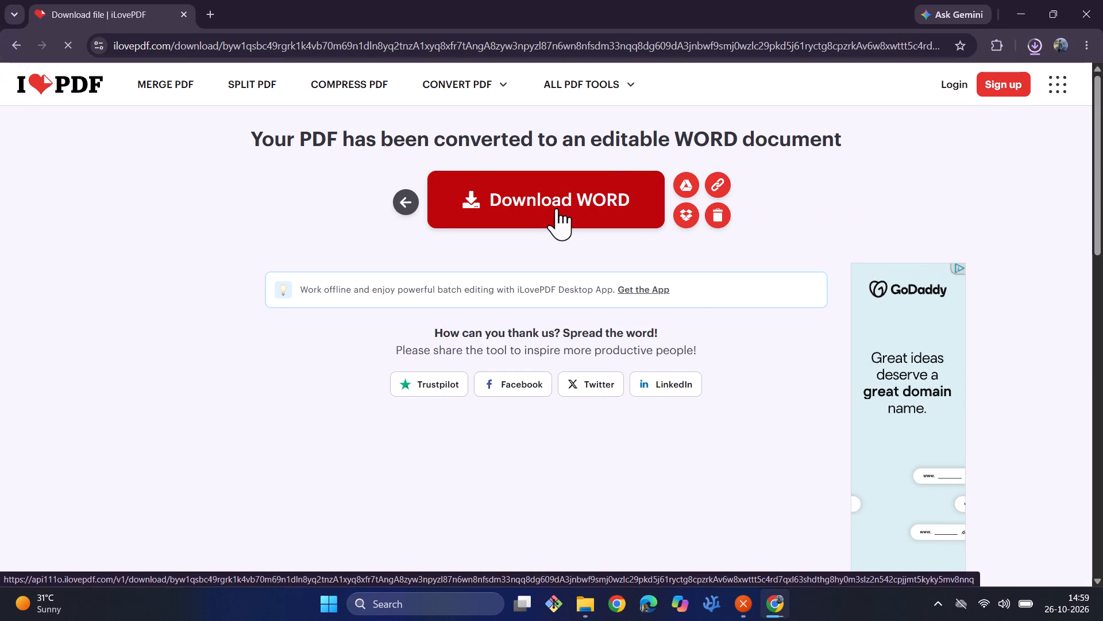
Open the converted finalfirst6 Word document and enable editing.
{"action": "double_click", "coordinate": [874, 95]}
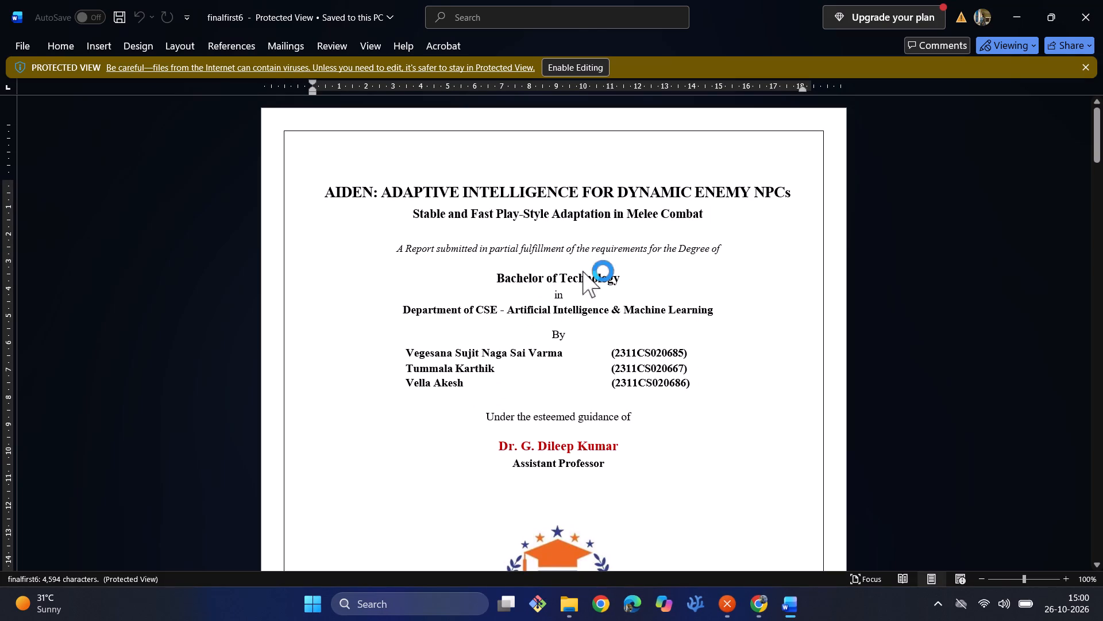
{"action": "left_click", "coordinate": [572, 60]}
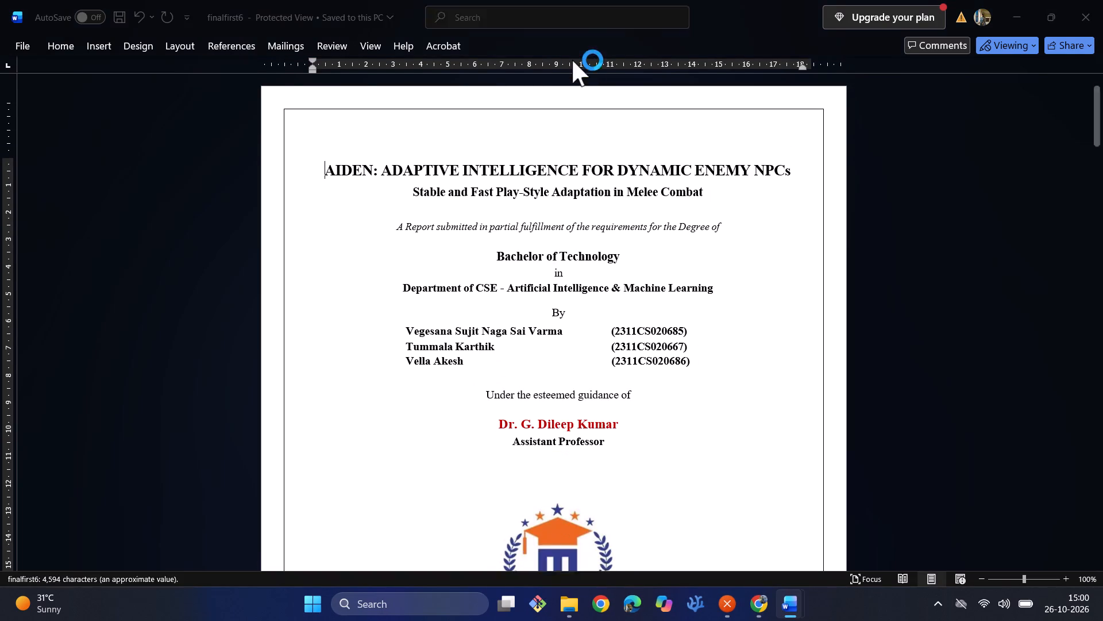
On the certificate page, replace DEAN with HOD in the CSE(AIML) signature heading and shift the heading one space in.
{"action": "scroll", "coordinate": [561, 202], "scroll_direction": "down", "scroll_amount": 2}
{"action": "scroll", "coordinate": [558, 239], "scroll_direction": "up", "scroll_amount": 1}
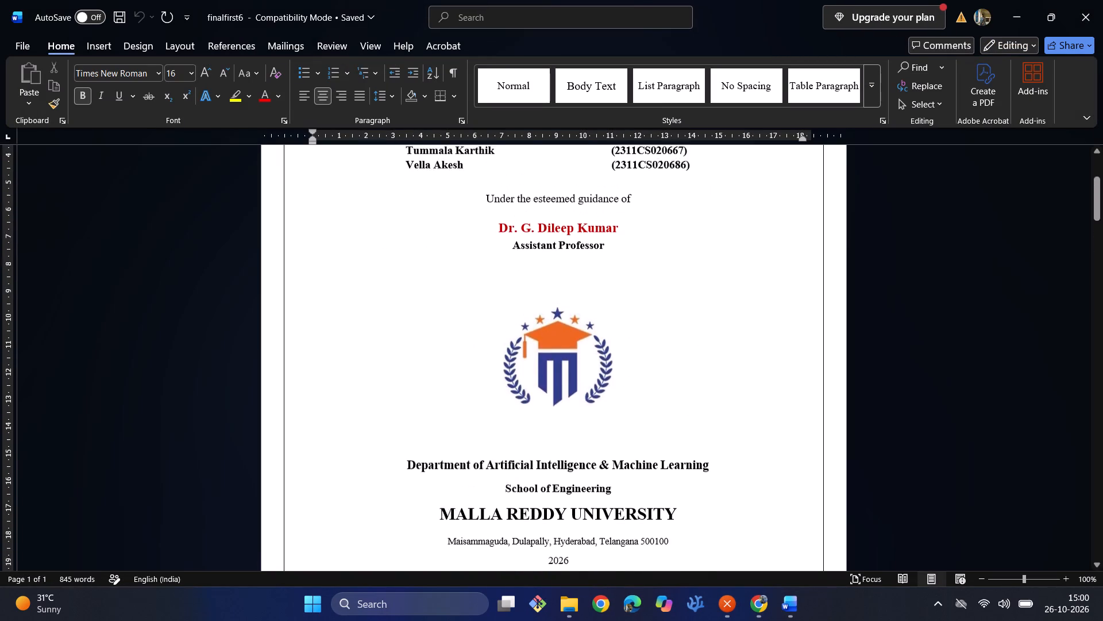
{"action": "scroll", "coordinate": [558, 239], "scroll_direction": "up", "scroll_amount": 1}
{"action": "scroll", "coordinate": [558, 239], "scroll_direction": "down", "scroll_amount": 1}
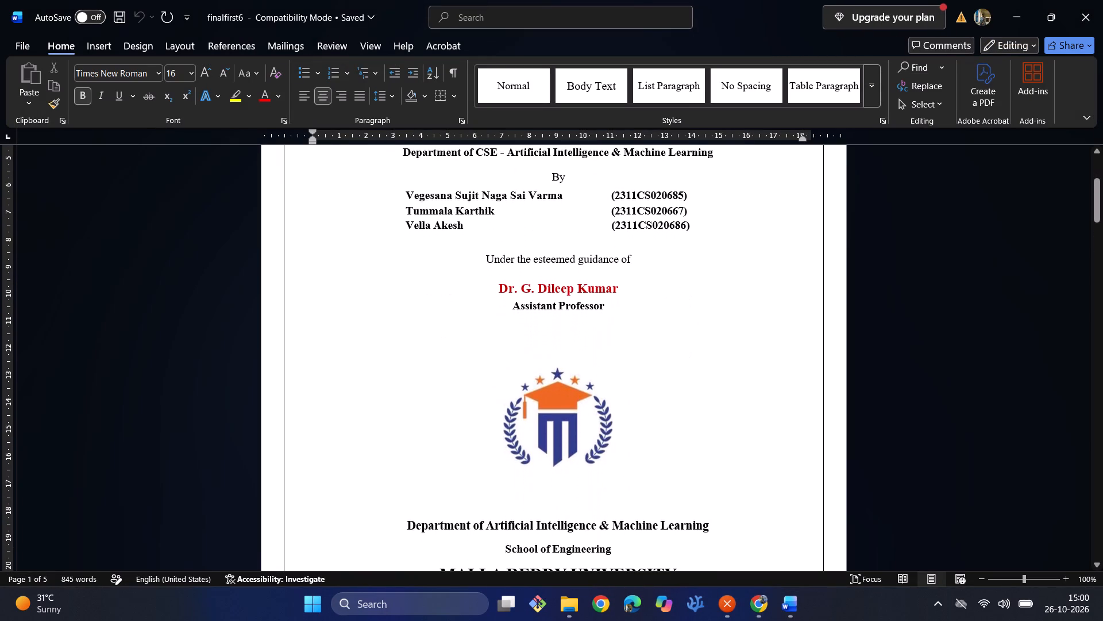
{"action": "scroll", "coordinate": [592, 309], "scroll_direction": "down", "scroll_amount": 1}
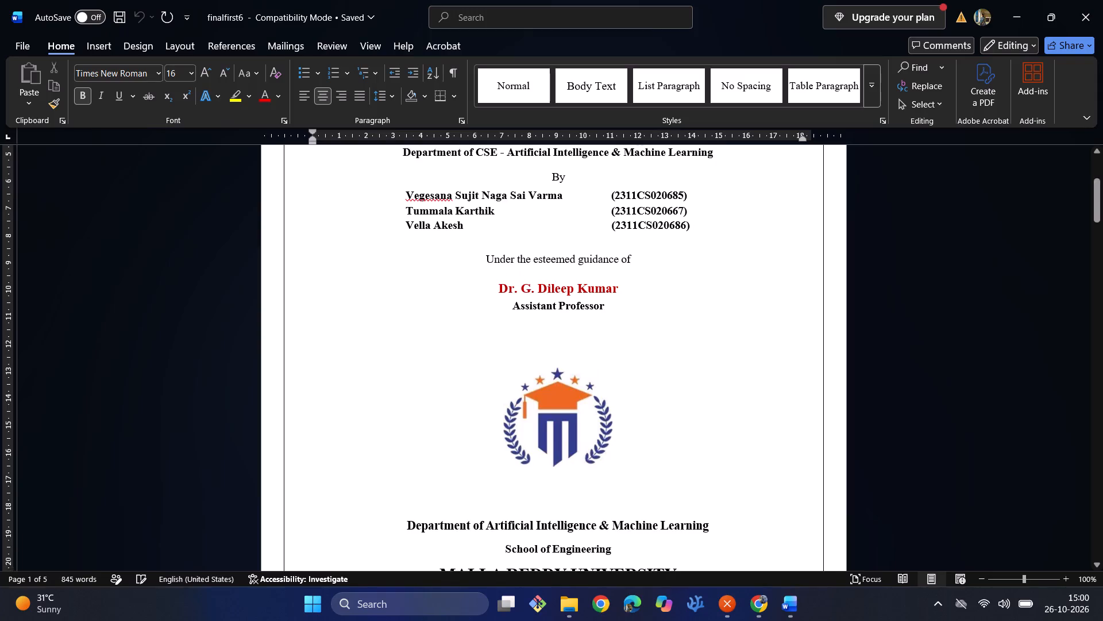
{"action": "scroll", "coordinate": [592, 309], "scroll_direction": "down", "scroll_amount": 3}
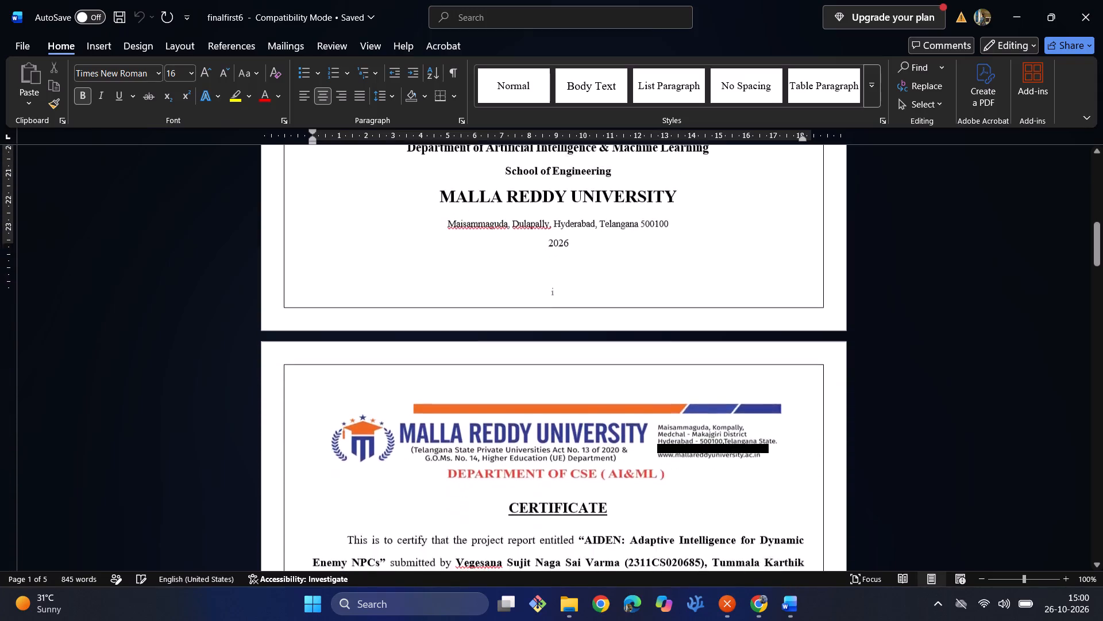
{"action": "scroll", "coordinate": [592, 309], "scroll_direction": "down", "scroll_amount": 2}
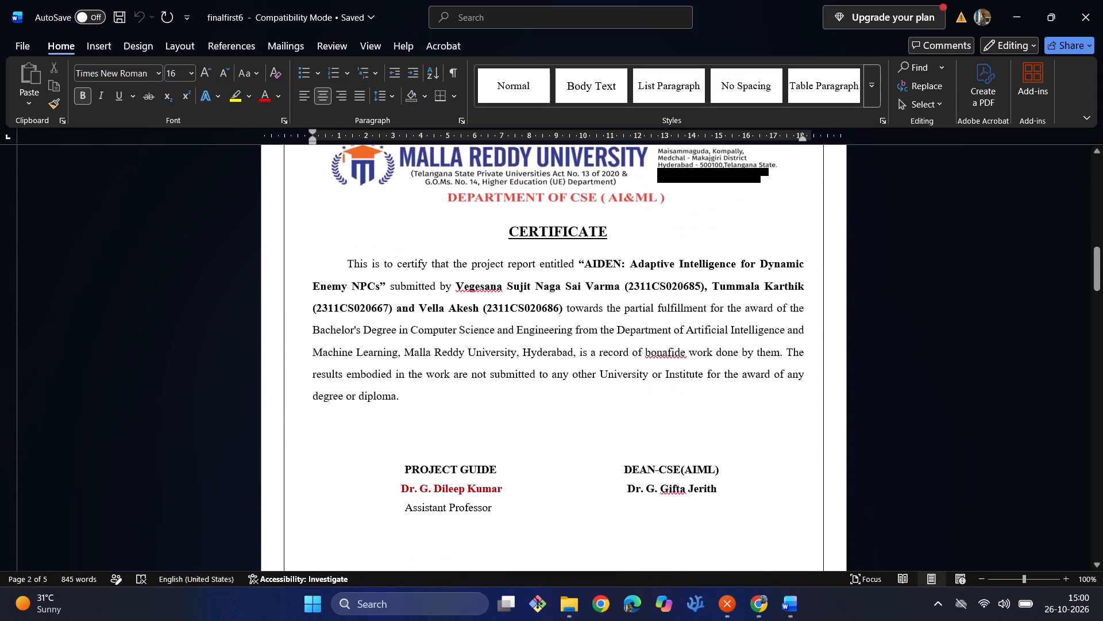
{"action": "scroll", "coordinate": [558, 351], "scroll_direction": "down", "scroll_amount": 1}
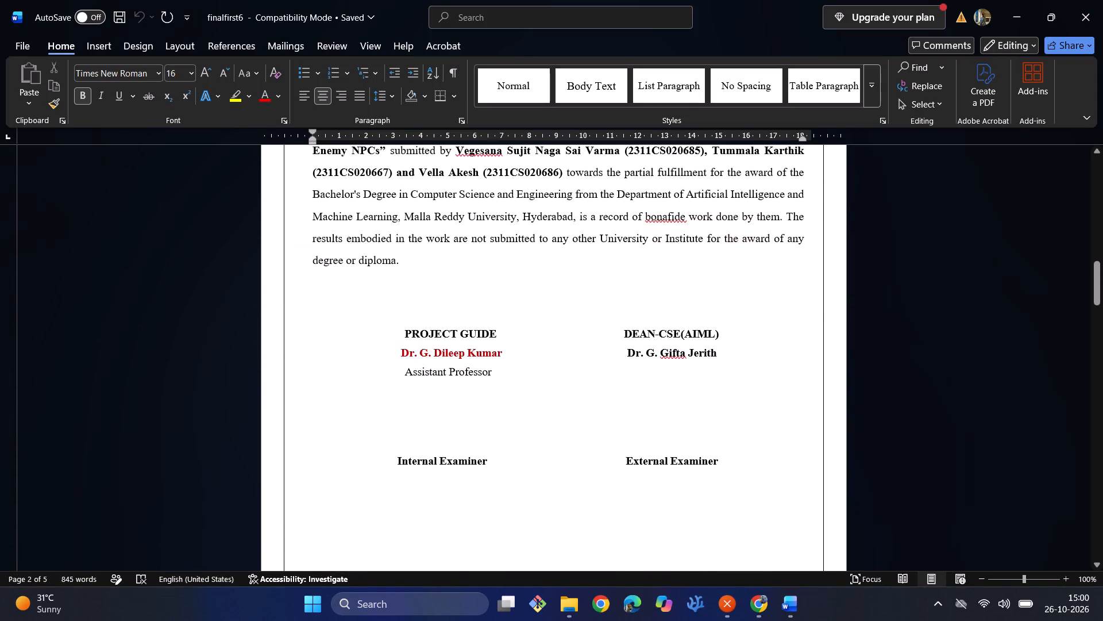
{"action": "left_click", "coordinate": [653, 332]}
{"action": "key", "text": "ctrl+BackSpace"}
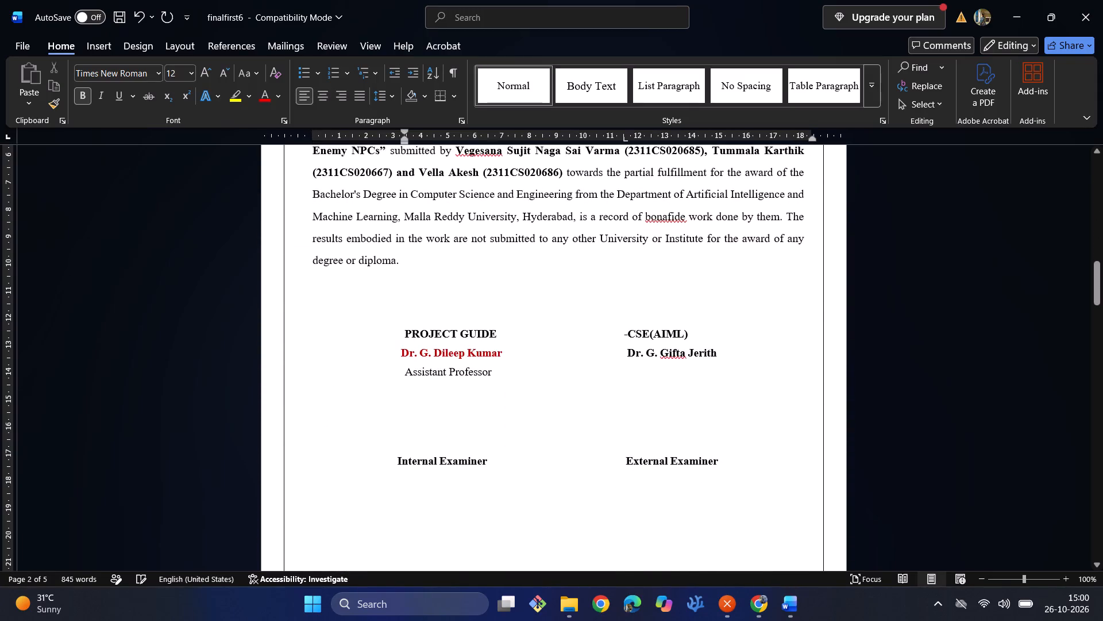
{"action": "type", "text": "HOD"}
{"action": "key", "text": "Left"}
{"action": "key", "text": "Left"}
{"action": "key", "text": "Left"}
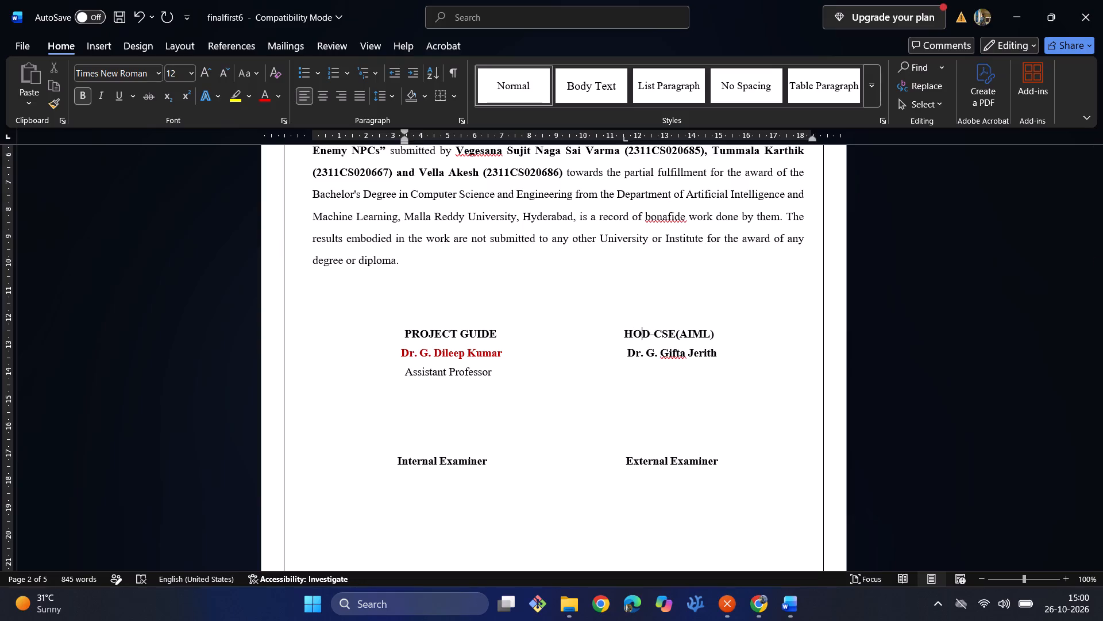
{"action": "key", "text": "space"}
{"action": "key", "text": "space"}
{"action": "key", "text": "BackSpace"}
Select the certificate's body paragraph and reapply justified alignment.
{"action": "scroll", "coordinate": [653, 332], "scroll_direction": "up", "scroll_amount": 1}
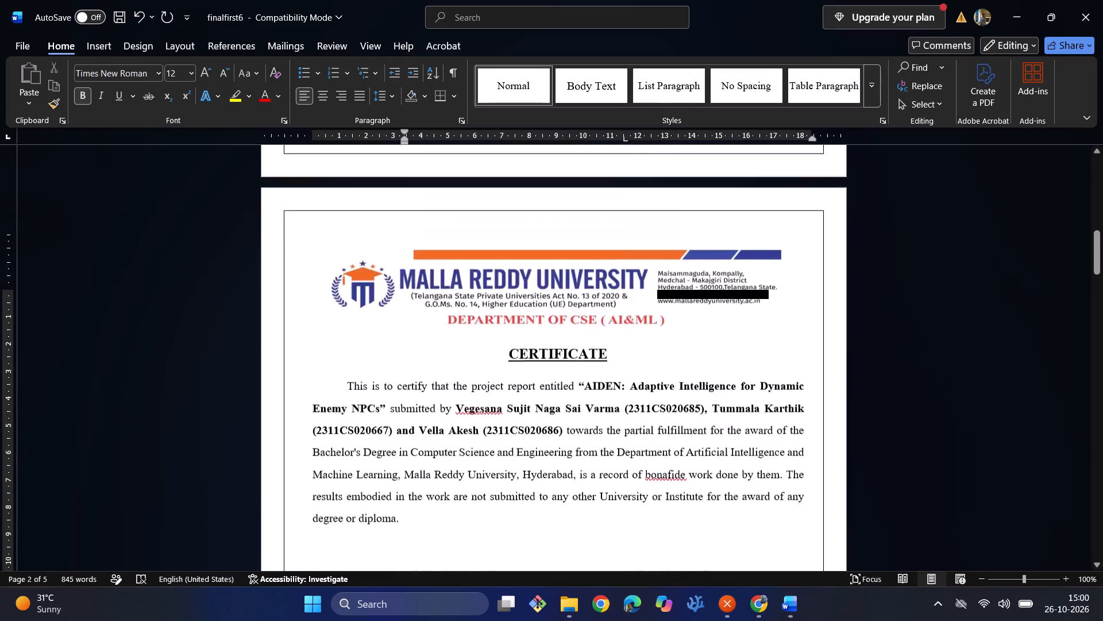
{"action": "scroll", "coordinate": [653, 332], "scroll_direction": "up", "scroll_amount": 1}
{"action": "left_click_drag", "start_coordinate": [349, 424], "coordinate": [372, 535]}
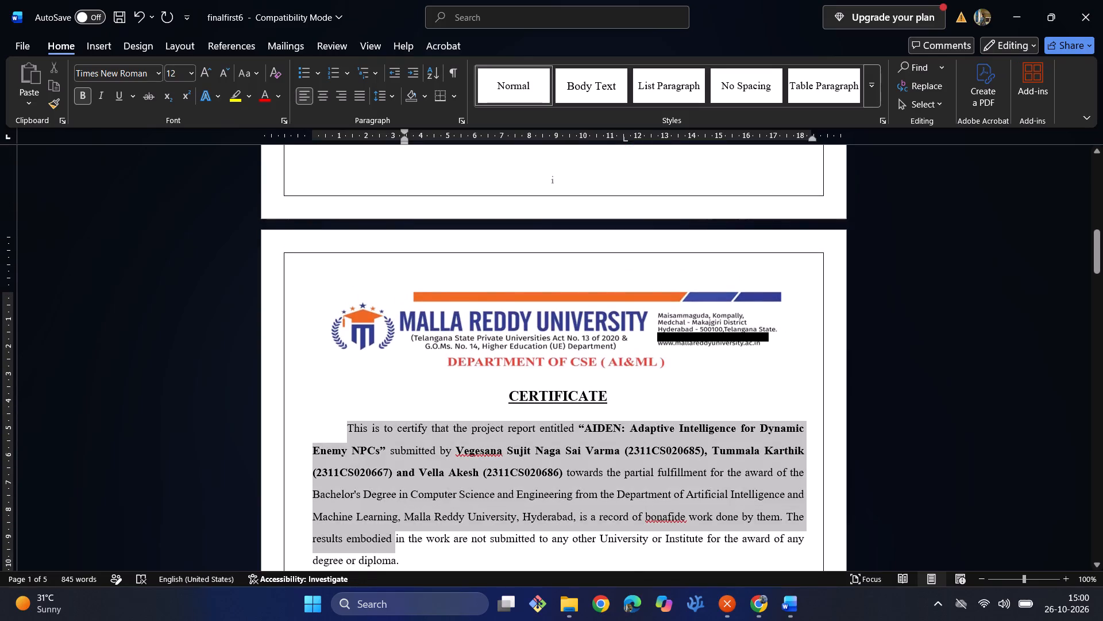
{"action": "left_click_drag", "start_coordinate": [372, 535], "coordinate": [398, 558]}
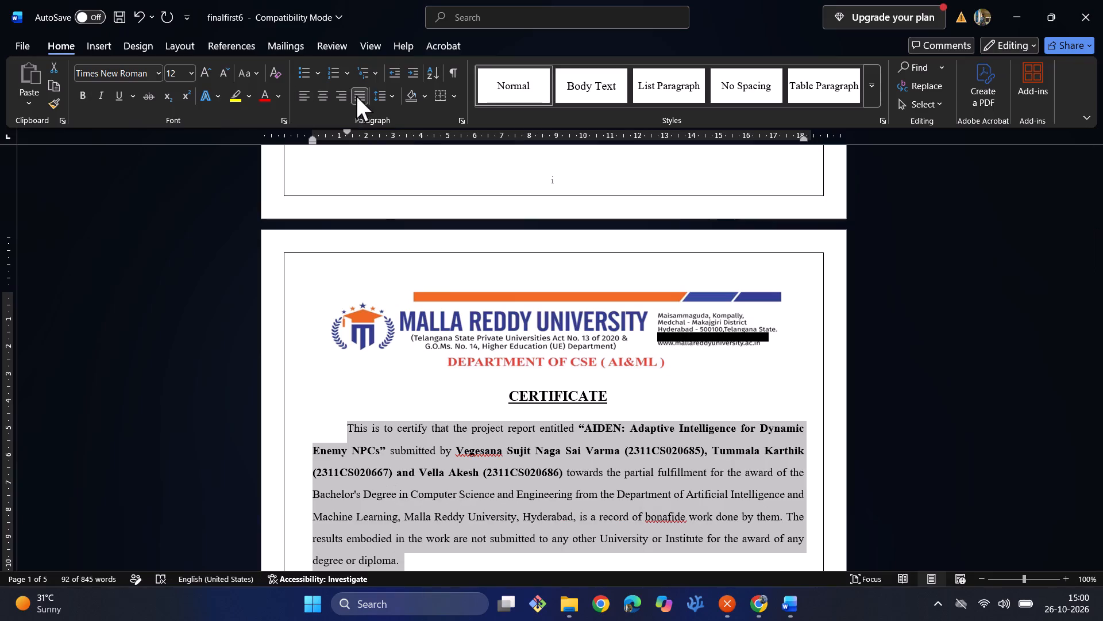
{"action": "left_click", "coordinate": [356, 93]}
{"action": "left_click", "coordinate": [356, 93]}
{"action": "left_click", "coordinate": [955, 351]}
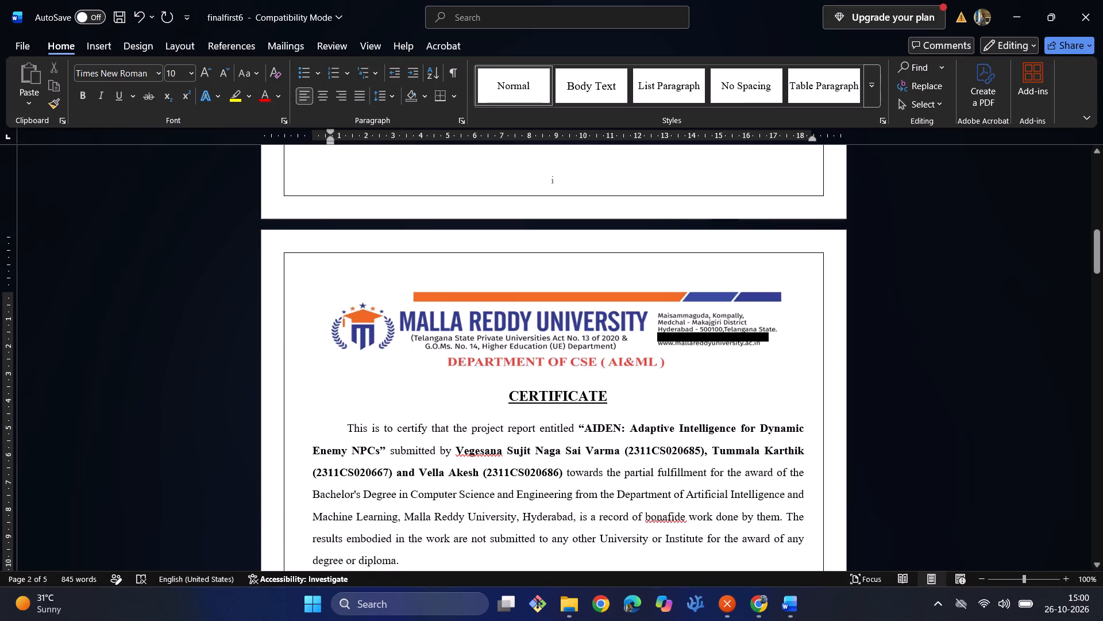
Remove the first-line indent from the certificate's body paragraph.
{"action": "left_click", "coordinate": [346, 430]}
{"action": "key", "text": "BackSpace"}
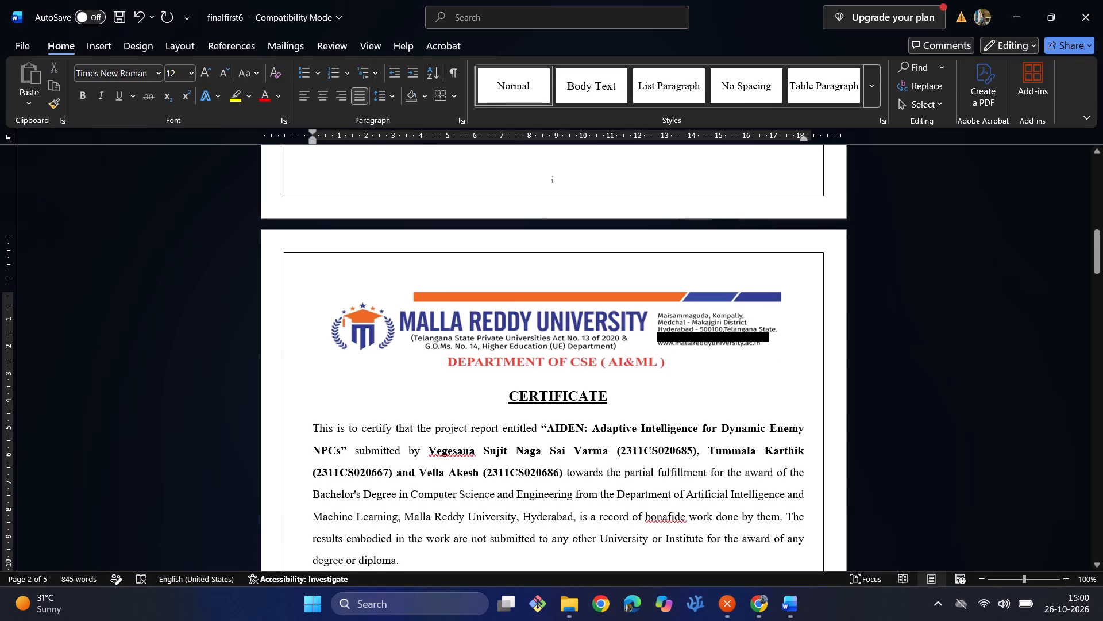
Remove the first-line indent from the declaration's body paragraph.
{"action": "scroll", "coordinate": [527, 438], "scroll_direction": "down", "scroll_amount": 2}
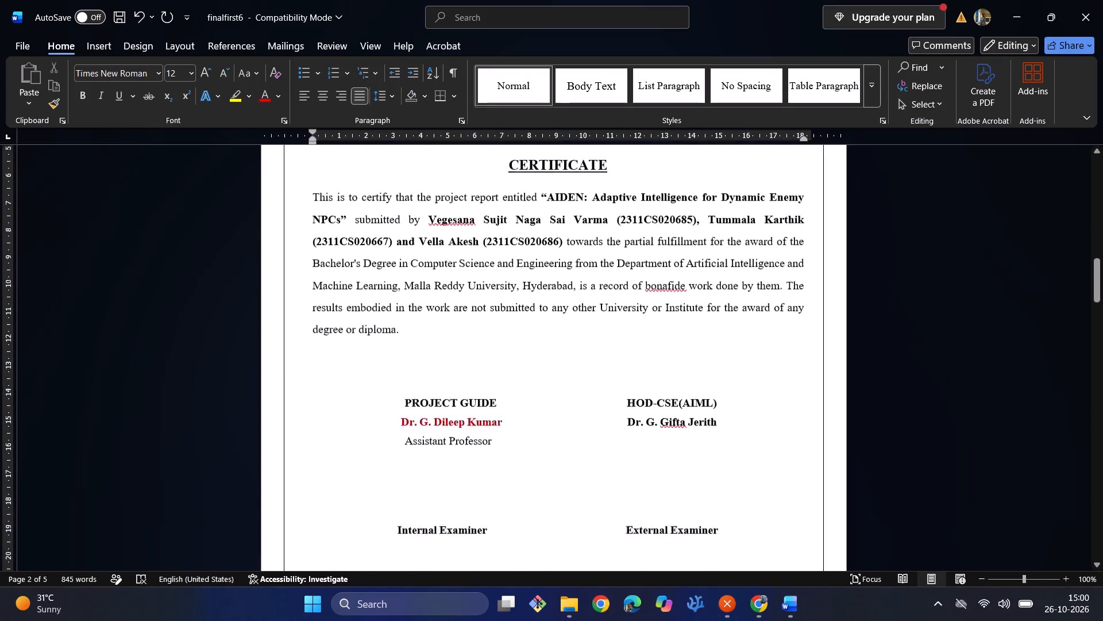
{"action": "scroll", "coordinate": [527, 438], "scroll_direction": "down", "scroll_amount": 3}
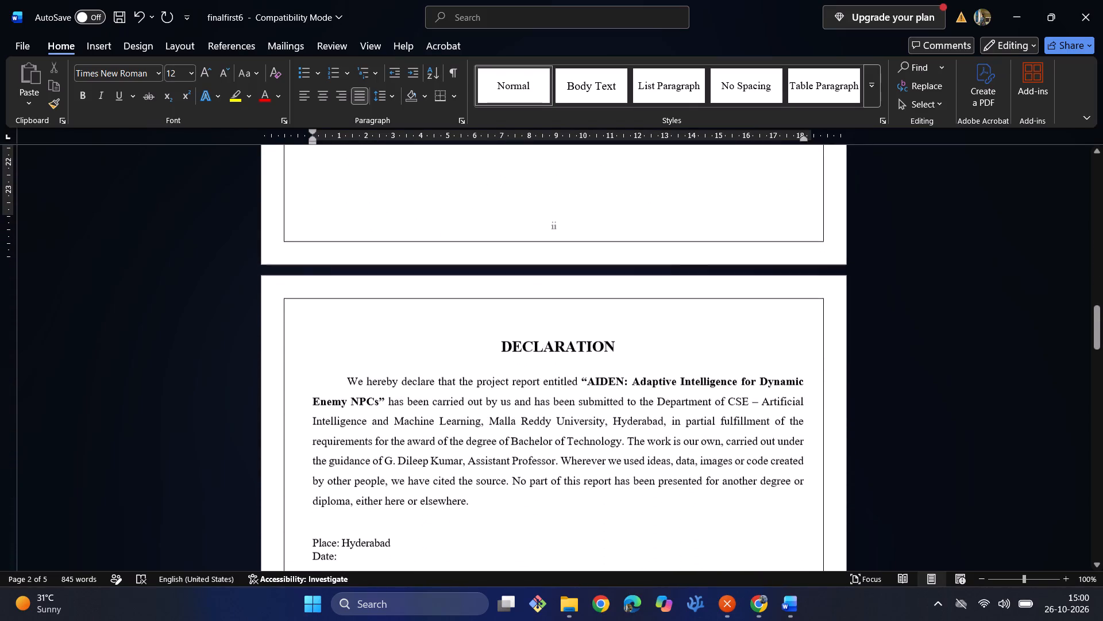
{"action": "left_click", "coordinate": [348, 377]}
{"action": "key", "text": "BackSpace"}
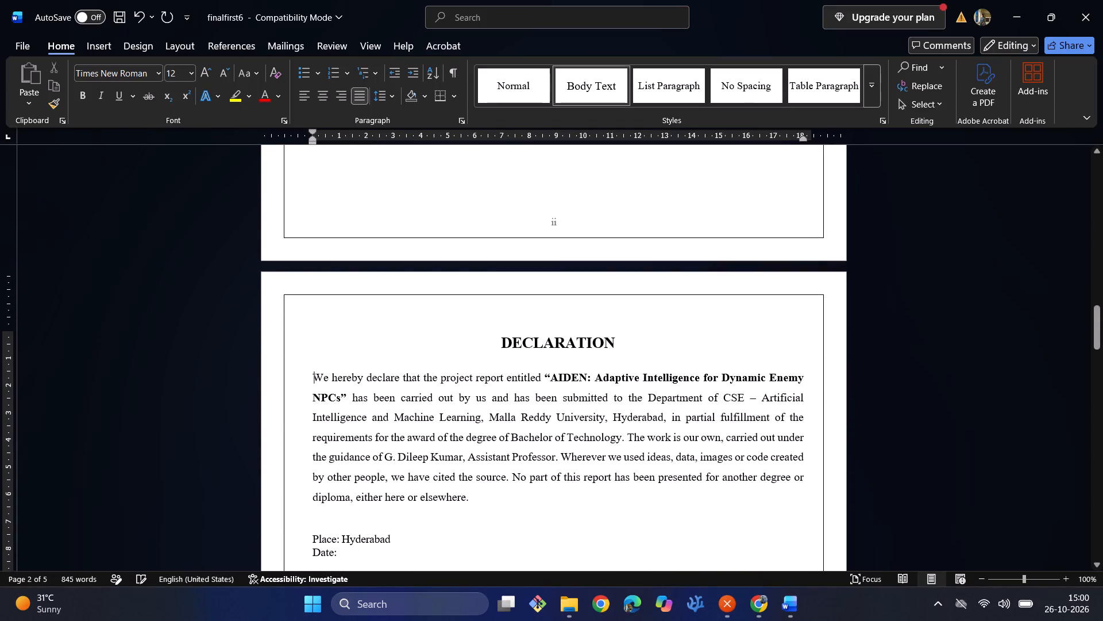
{"action": "scroll", "coordinate": [486, 399], "scroll_direction": "down", "scroll_amount": 1}
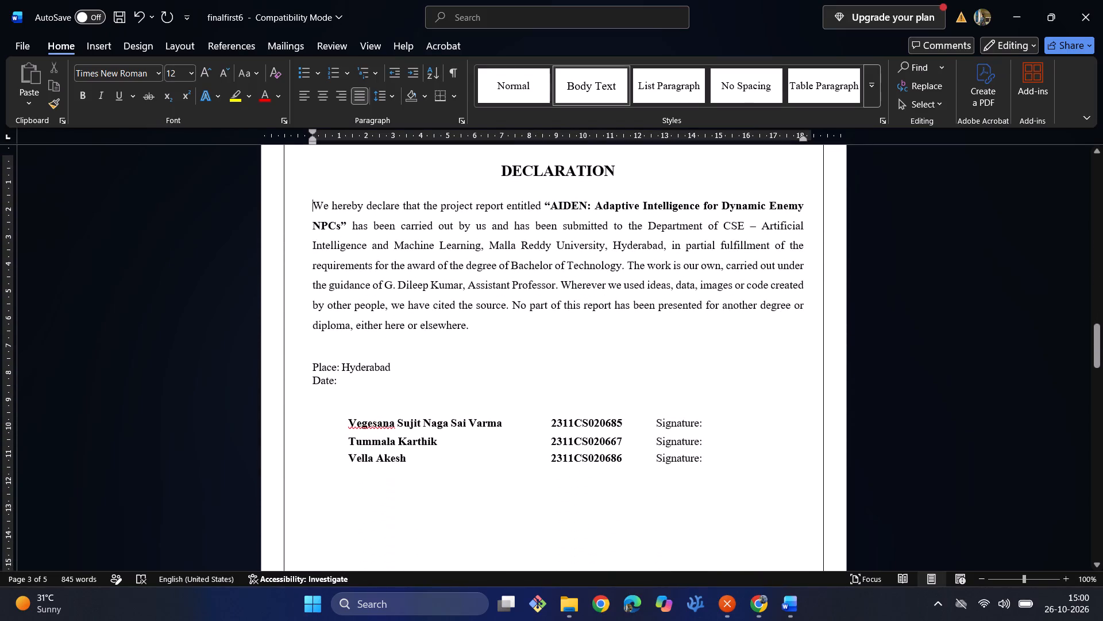
{"action": "scroll", "coordinate": [359, 370], "scroll_direction": "down", "scroll_amount": 1}
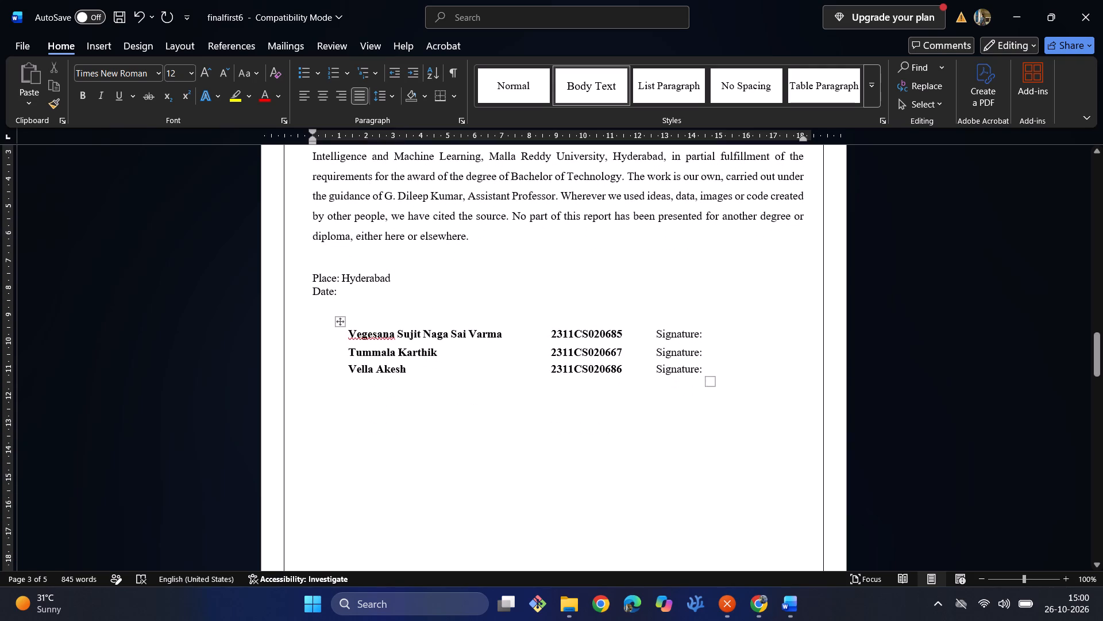
{"action": "scroll", "coordinate": [572, 385], "scroll_direction": "down", "scroll_amount": 4}
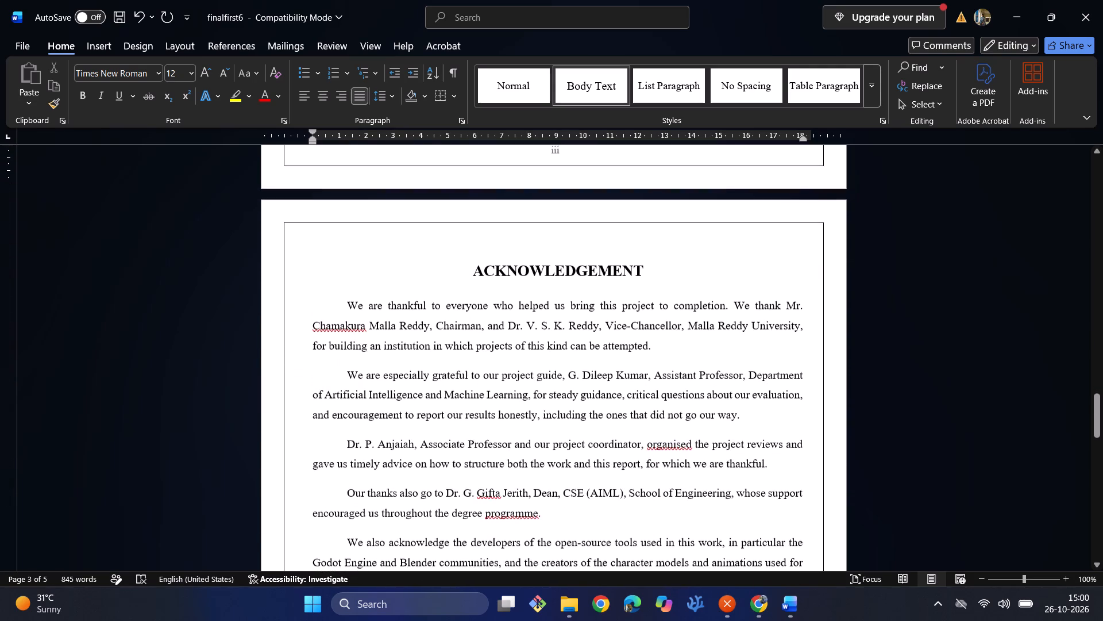
{"action": "scroll", "coordinate": [572, 385], "scroll_direction": "down", "scroll_amount": 1}
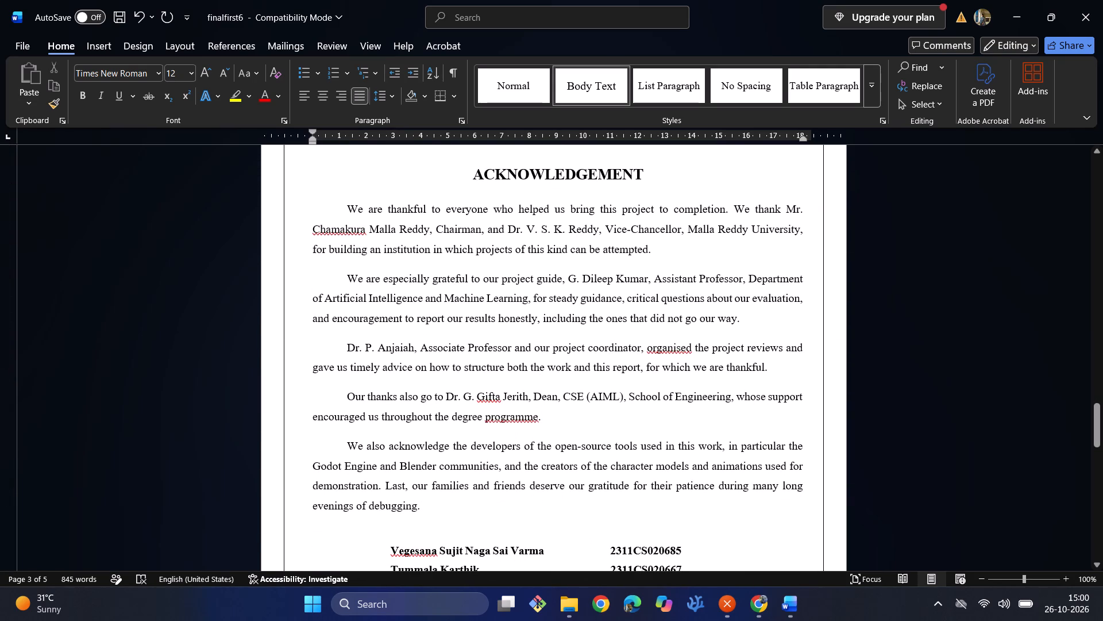
{"action": "left_click", "coordinate": [414, 347]}
{"action": "key", "text": "BackSpace"}
{"action": "key", "text": "BackSpace"}
{"action": "key", "text": "BackSpace"}
{"action": "key", "text": "BackSpace"}
{"action": "key", "text": "BackSpace"}
{"action": "key", "text": "BackSpace"}
{"action": "key", "text": "BackSpace"}
{"action": "key", "text": "BackSpace"}
{"action": "key", "text": "BackSpace"}
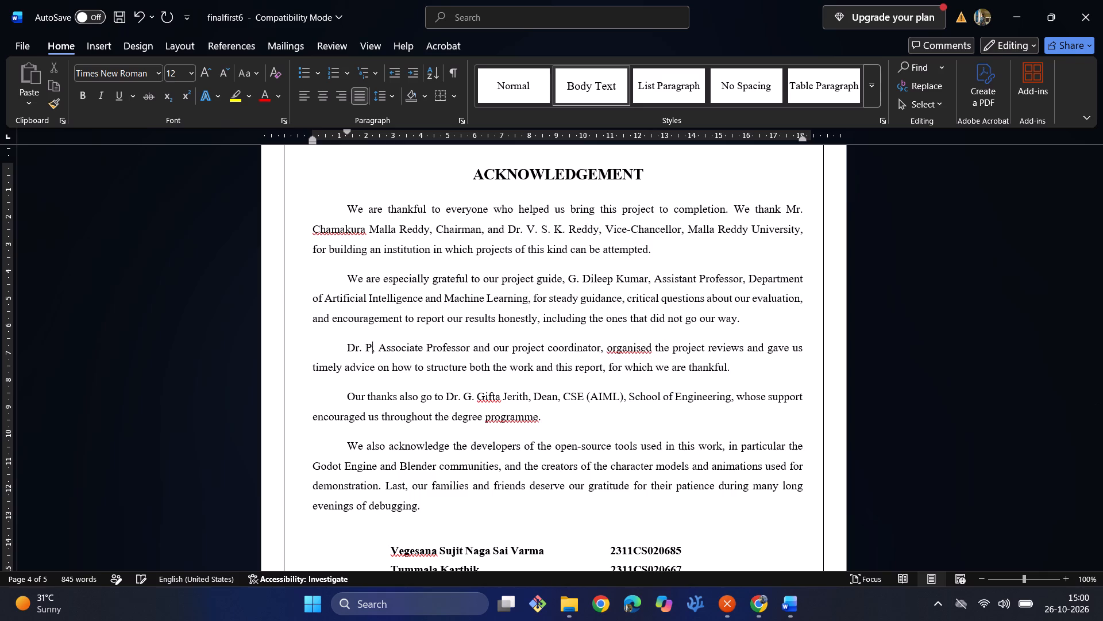
{"action": "key", "text": "BackSpace"}
{"action": "key", "text": "BackSpace"}
{"action": "key", "text": "BackSpace"}
{"action": "key", "text": "BackSpace"}
{"action": "key", "text": "BackSpace"}
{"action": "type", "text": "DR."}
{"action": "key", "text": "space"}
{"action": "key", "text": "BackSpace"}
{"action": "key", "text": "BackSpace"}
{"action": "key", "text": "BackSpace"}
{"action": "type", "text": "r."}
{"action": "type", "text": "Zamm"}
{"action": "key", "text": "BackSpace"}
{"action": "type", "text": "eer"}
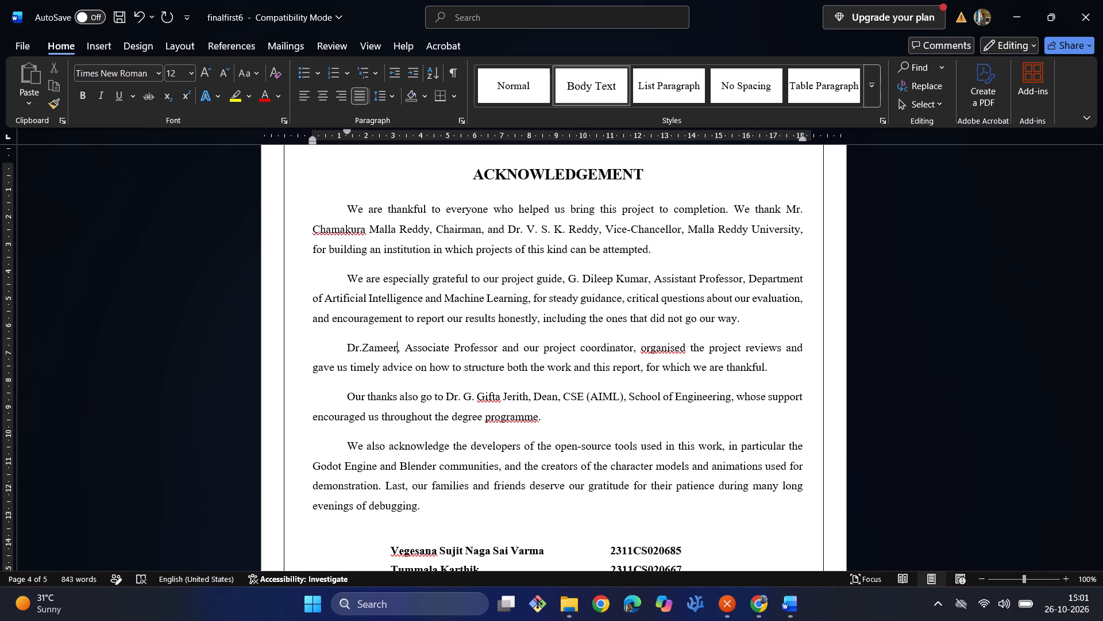
Set the line spacing of the title page's whole content, from the project title to the year 2026, to 1.15.
{"action": "scroll", "coordinate": [414, 347], "scroll_direction": "up", "scroll_amount": 4}
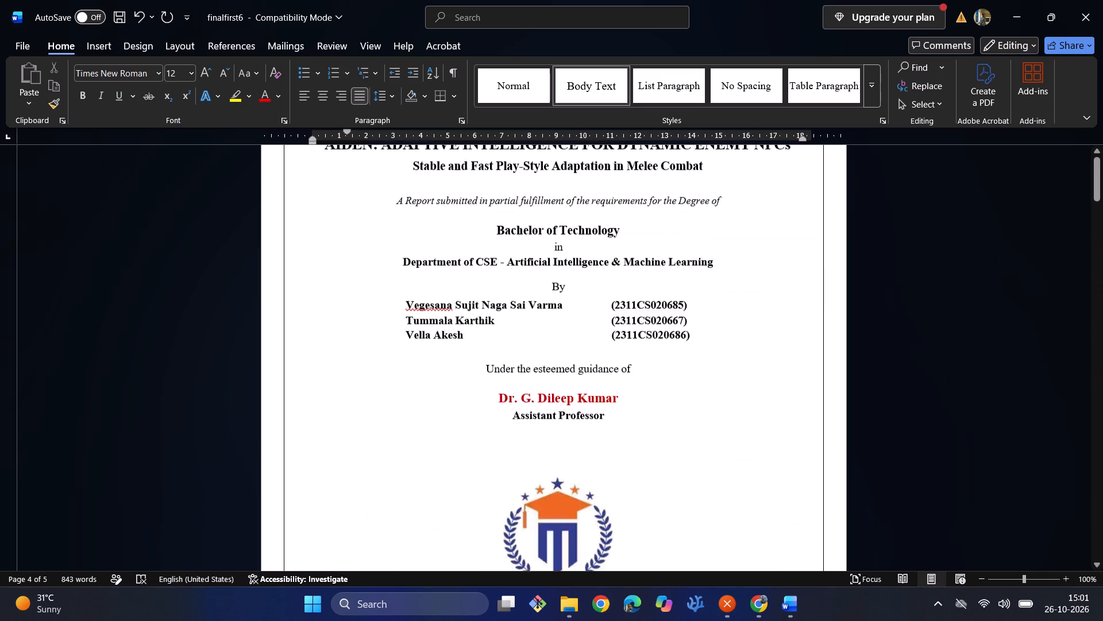
{"action": "scroll", "coordinate": [414, 347], "scroll_direction": "up", "scroll_amount": 4}
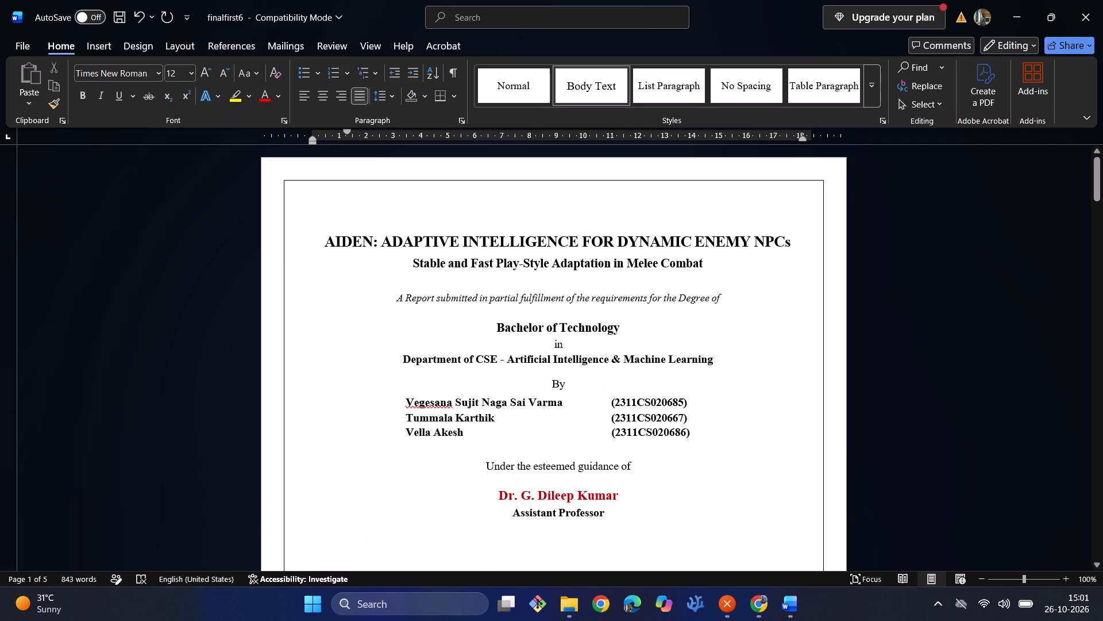
{"action": "scroll", "coordinate": [769, 275], "scroll_direction": "down", "scroll_amount": 1}
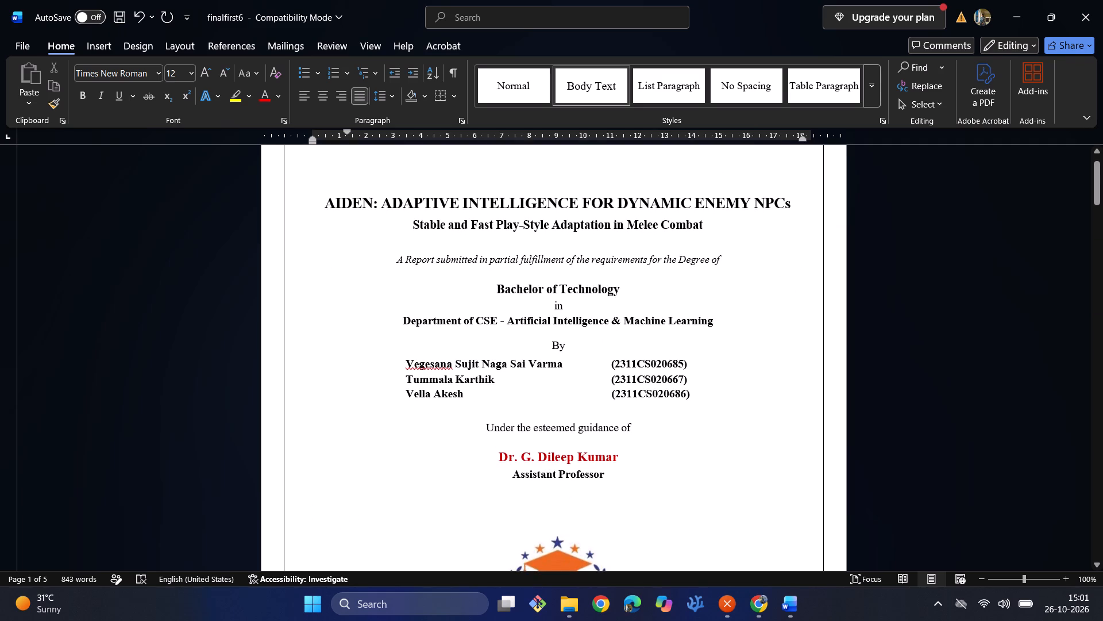
{"action": "left_click", "coordinate": [692, 367]}
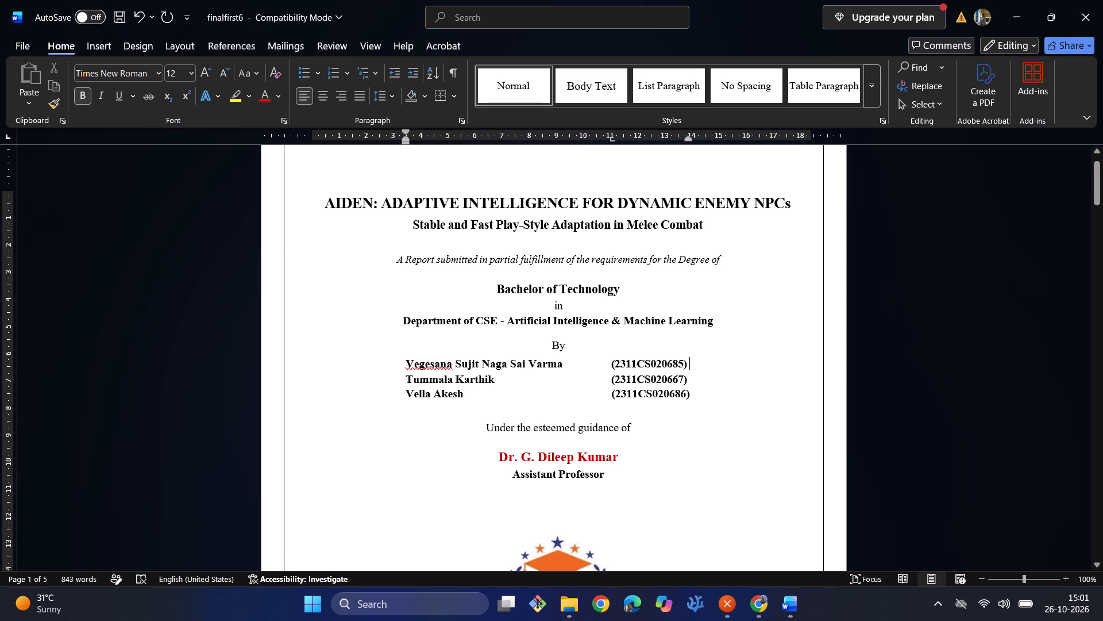
{"action": "scroll", "coordinate": [692, 367], "scroll_direction": "down", "scroll_amount": 1}
{"action": "scroll", "coordinate": [645, 372], "scroll_direction": "up", "scroll_amount": 1}
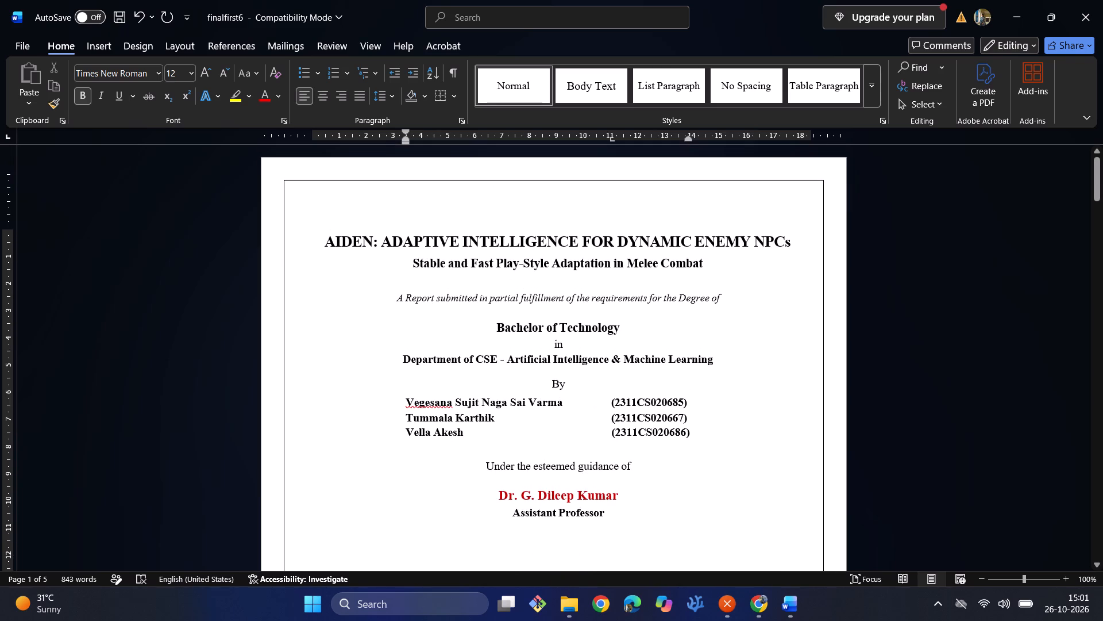
{"action": "left_click_drag", "start_coordinate": [327, 240], "coordinate": [672, 595]}
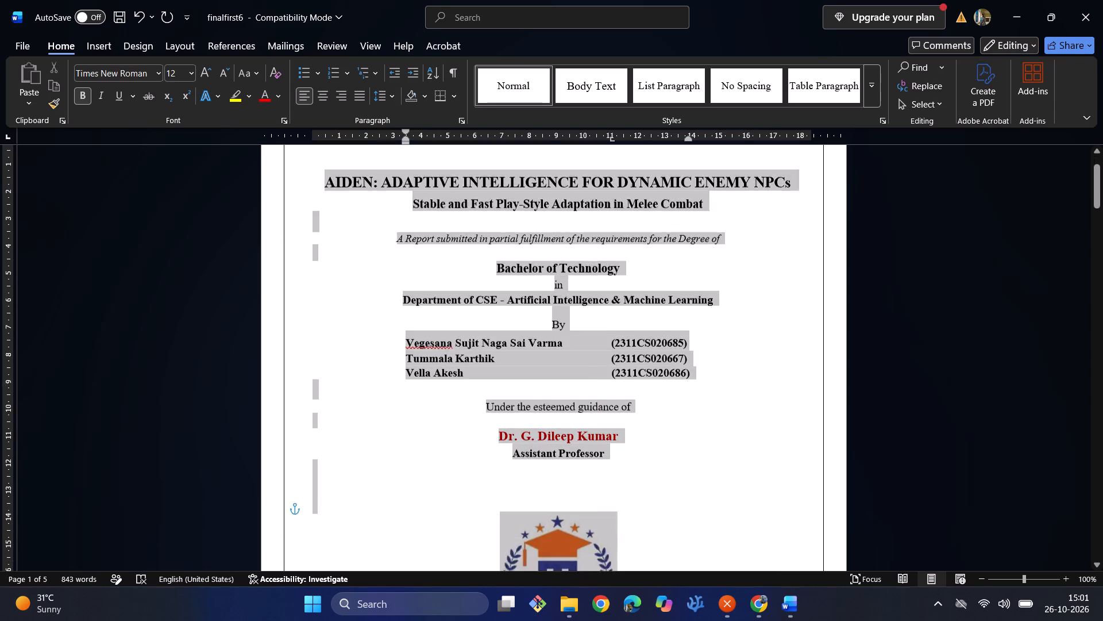
{"action": "left_click_drag", "start_coordinate": [672, 595], "coordinate": [608, 559]}
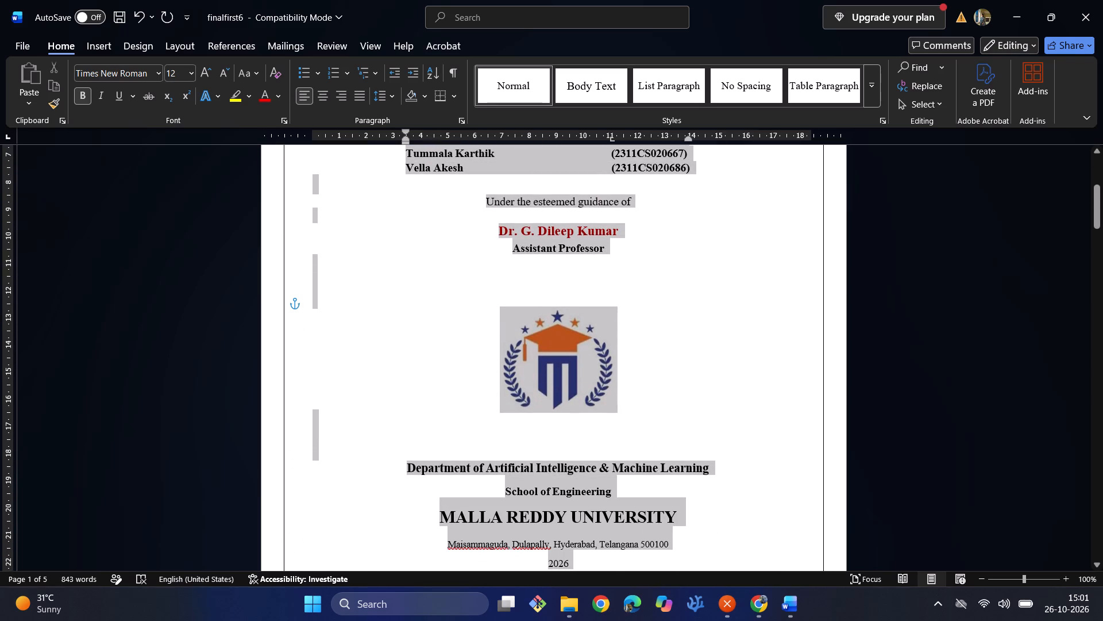
{"action": "left_click_drag", "start_coordinate": [608, 559], "coordinate": [607, 560]}
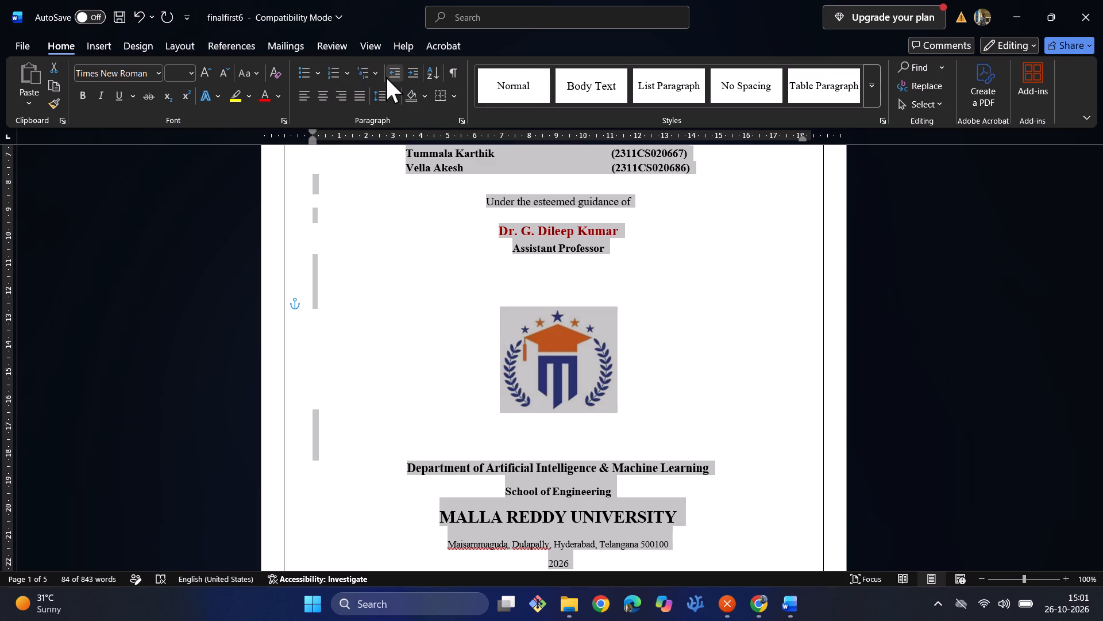
{"action": "left_click", "coordinate": [389, 97]}
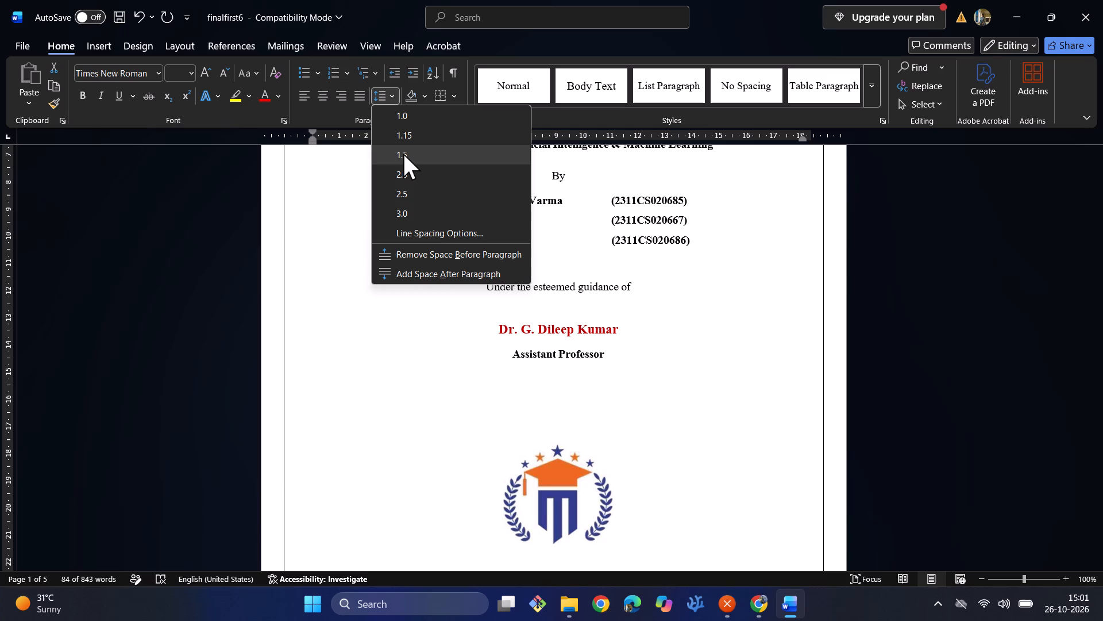
{"action": "left_click", "coordinate": [406, 143]}
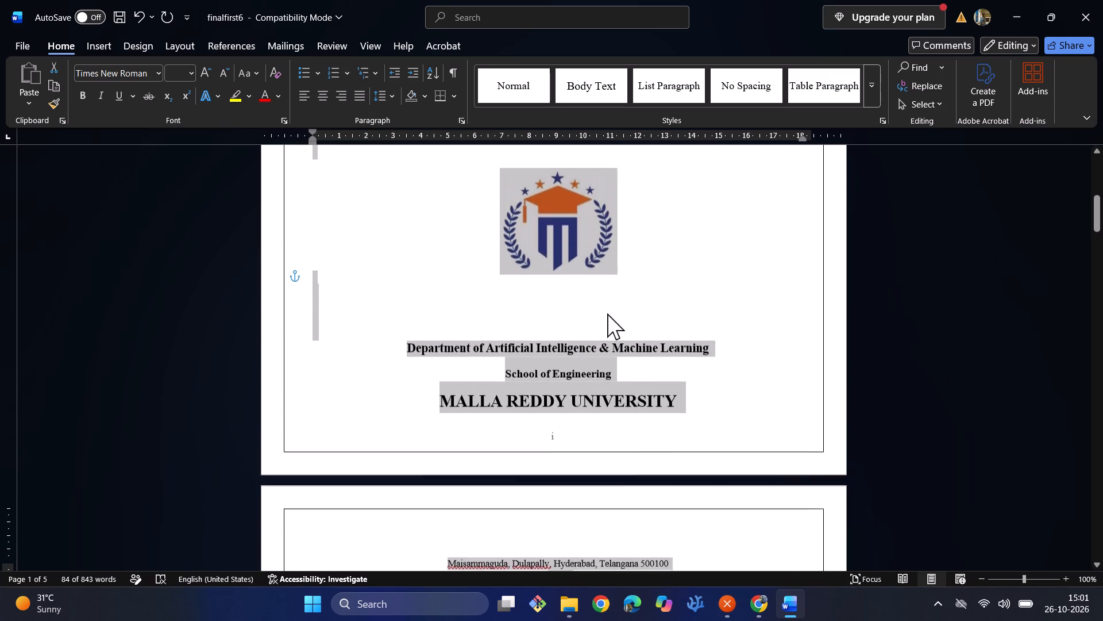
Remove the surplus blank lines between the title page's university logo and the department name.
{"action": "left_click", "coordinate": [471, 312]}
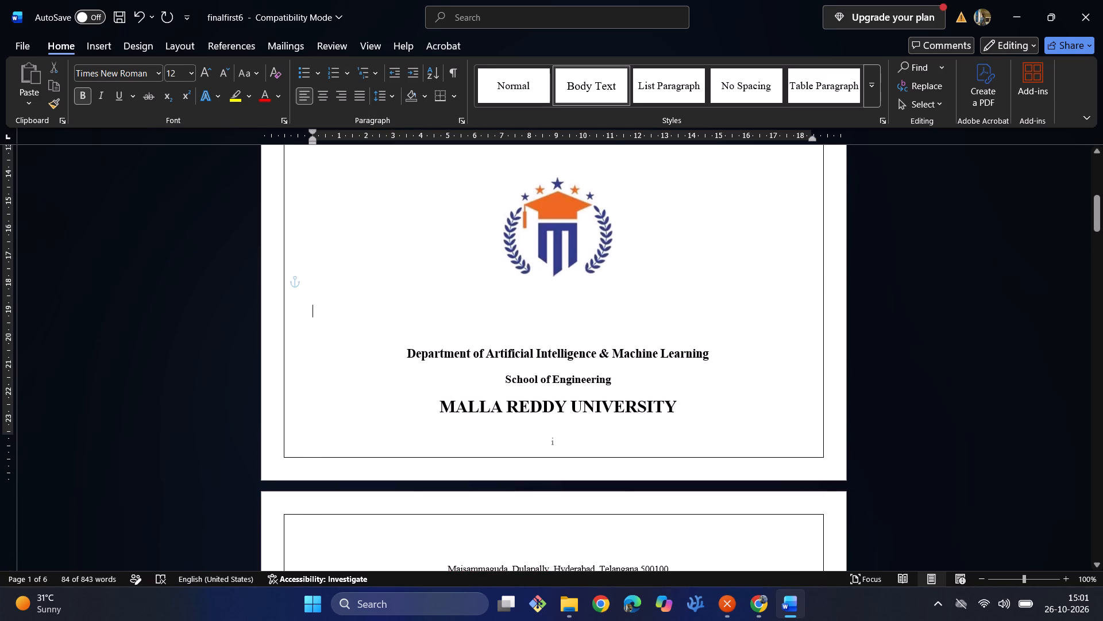
{"action": "key", "text": "BackSpace"}
{"action": "key", "text": "BackSpace"}
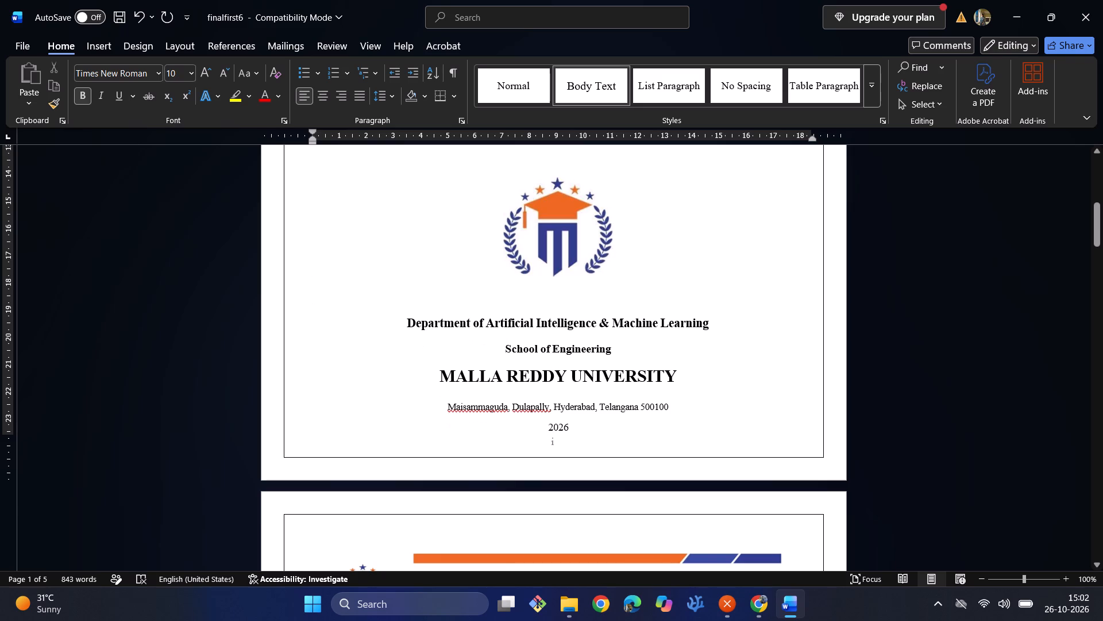
{"action": "key", "text": "BackSpace"}
Apply 1.15 line spacing to the three student name and roll number lines on the title page.
{"action": "scroll", "coordinate": [487, 335], "scroll_direction": "up", "scroll_amount": 1}
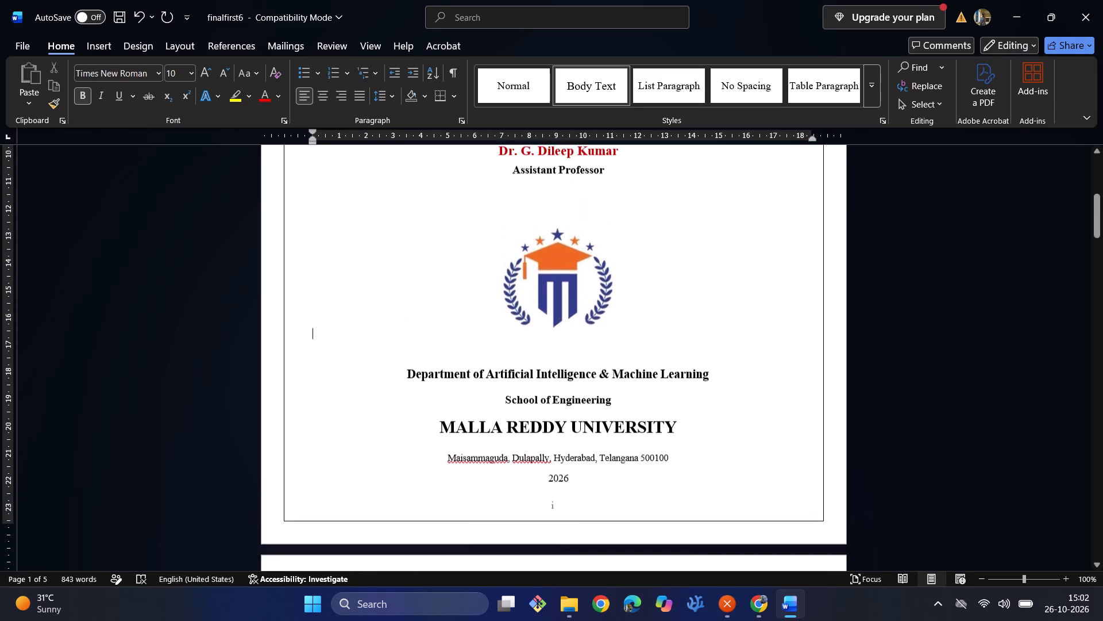
{"action": "scroll", "coordinate": [487, 335], "scroll_direction": "up", "scroll_amount": 2}
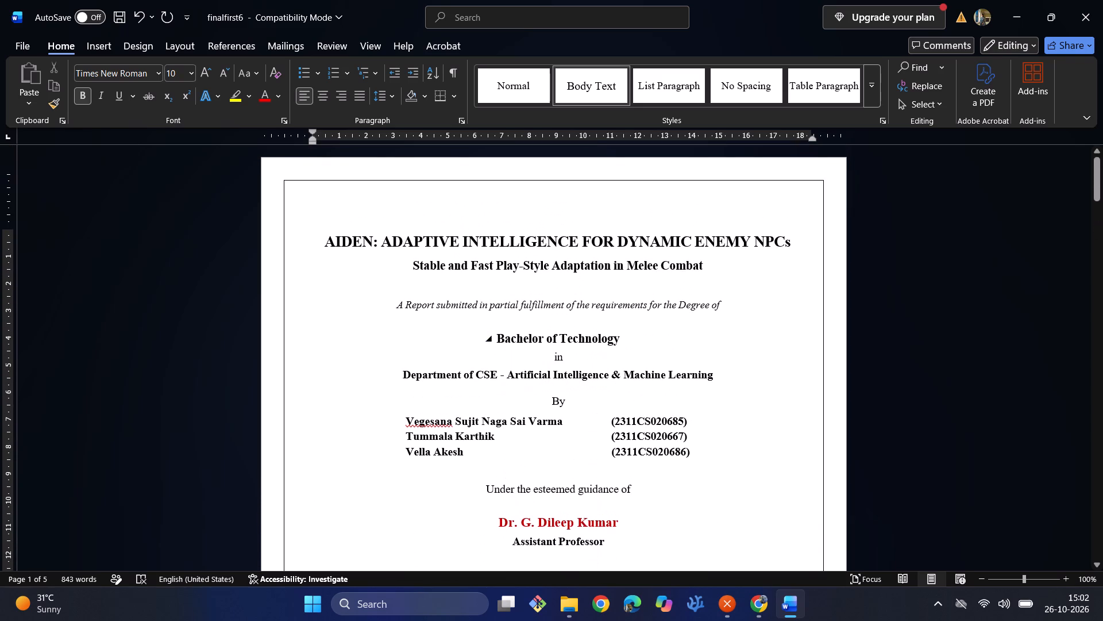
{"action": "scroll", "coordinate": [592, 333], "scroll_direction": "down", "scroll_amount": 1}
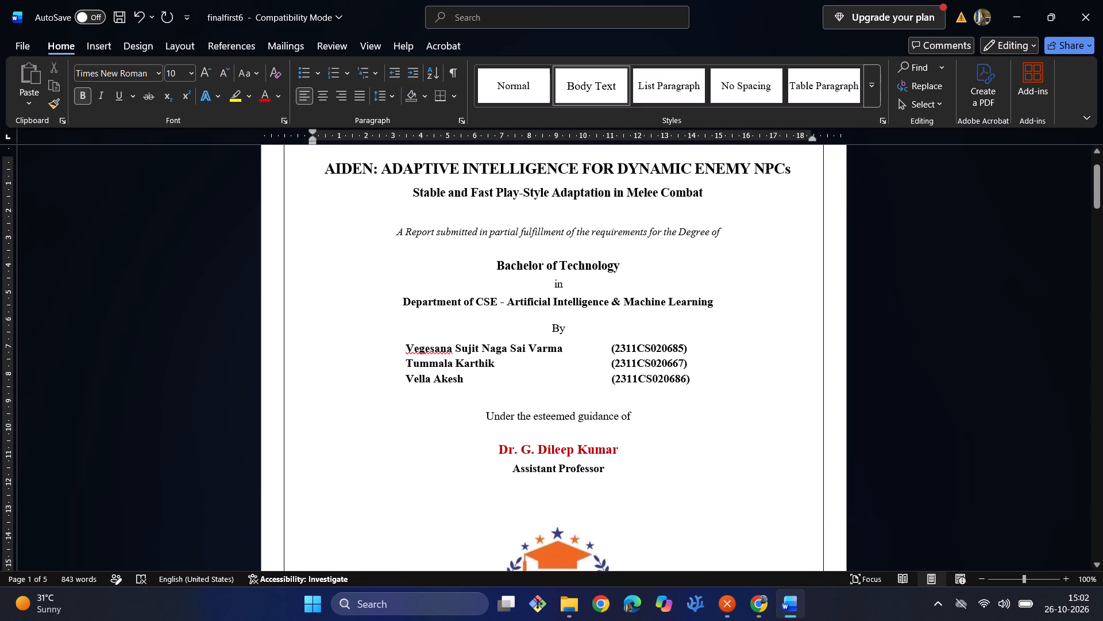
{"action": "left_click_drag", "start_coordinate": [403, 345], "coordinate": [628, 362]}
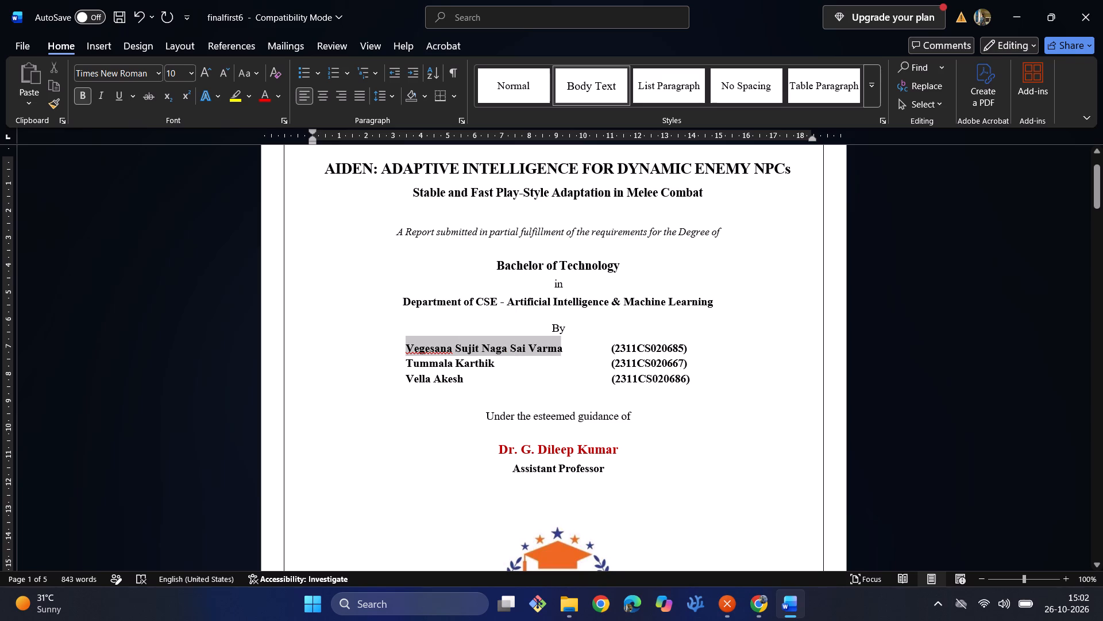
{"action": "left_click_drag", "start_coordinate": [628, 362], "coordinate": [704, 374]}
{"action": "left_click", "coordinate": [392, 94]}
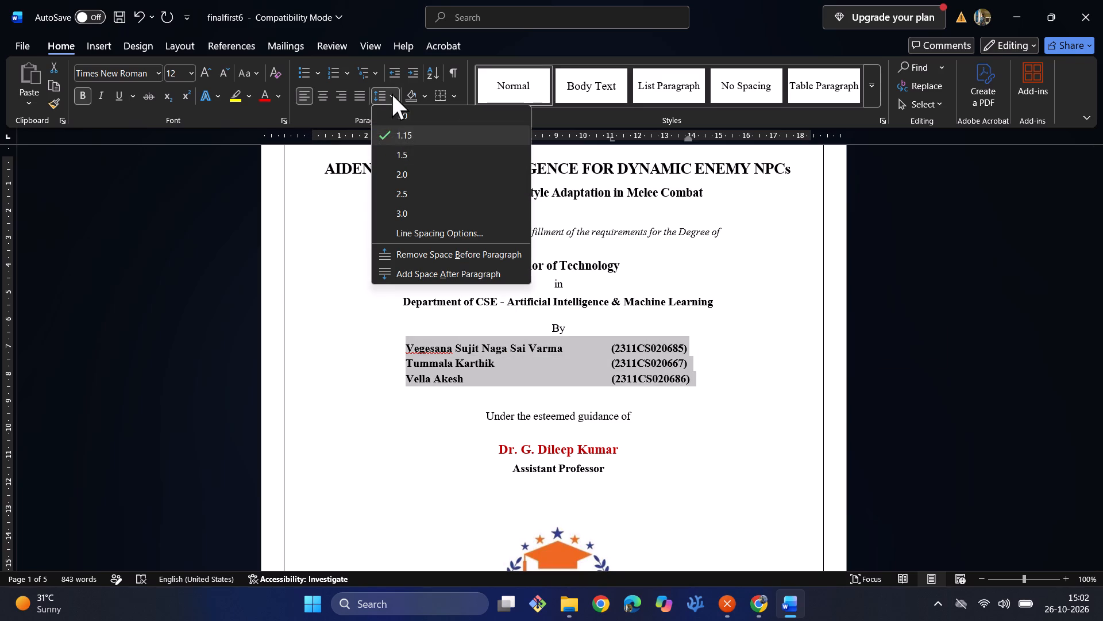
{"action": "left_click", "coordinate": [395, 136]}
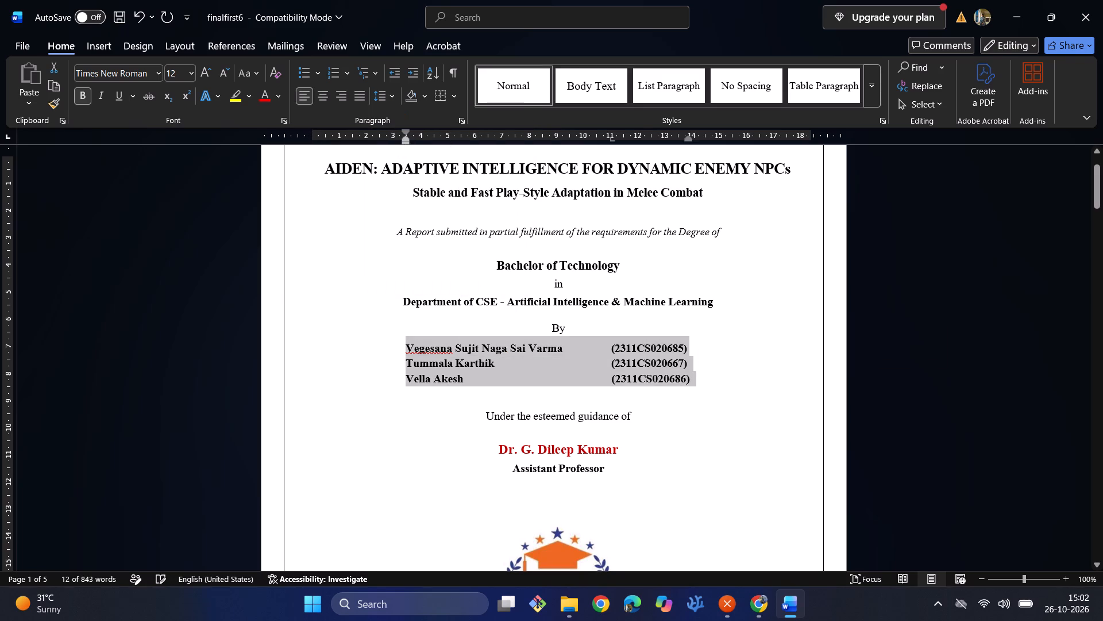
{"action": "left_click", "coordinate": [970, 272]}
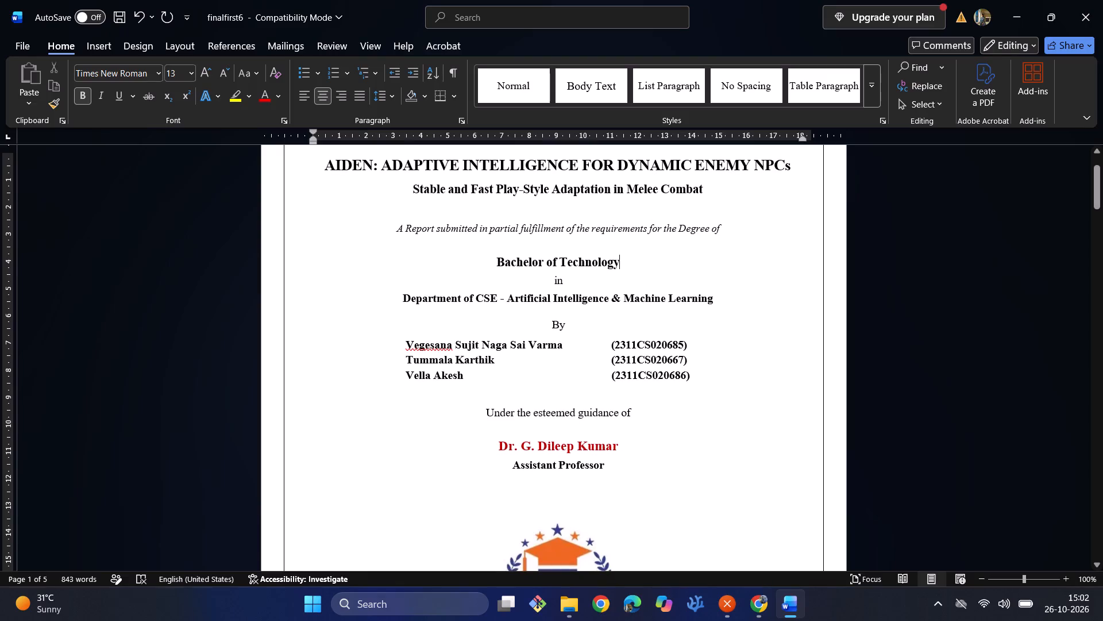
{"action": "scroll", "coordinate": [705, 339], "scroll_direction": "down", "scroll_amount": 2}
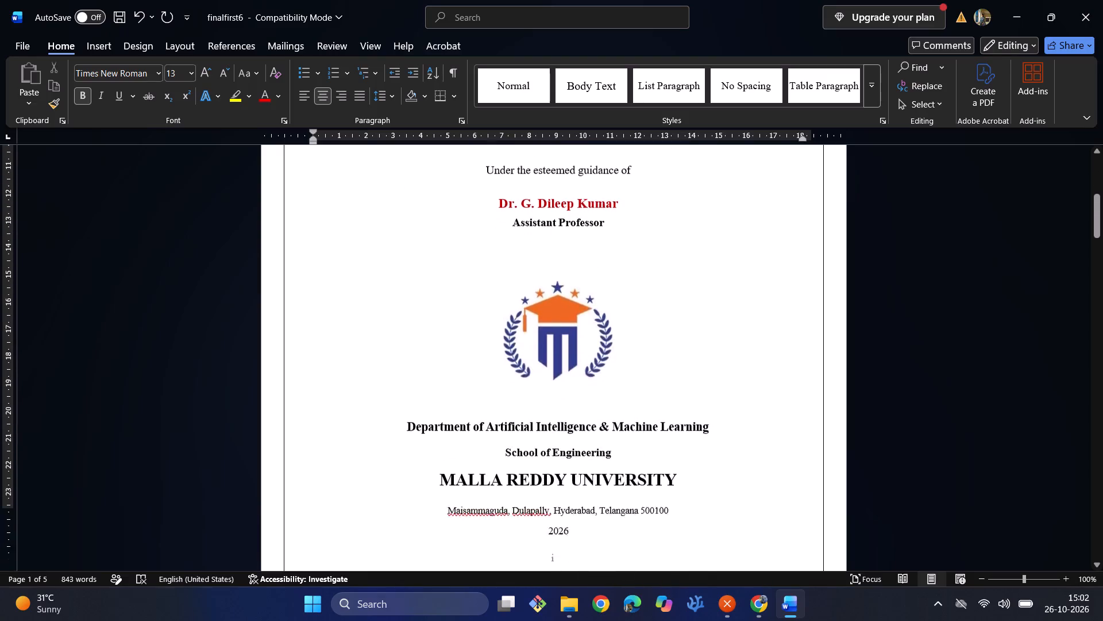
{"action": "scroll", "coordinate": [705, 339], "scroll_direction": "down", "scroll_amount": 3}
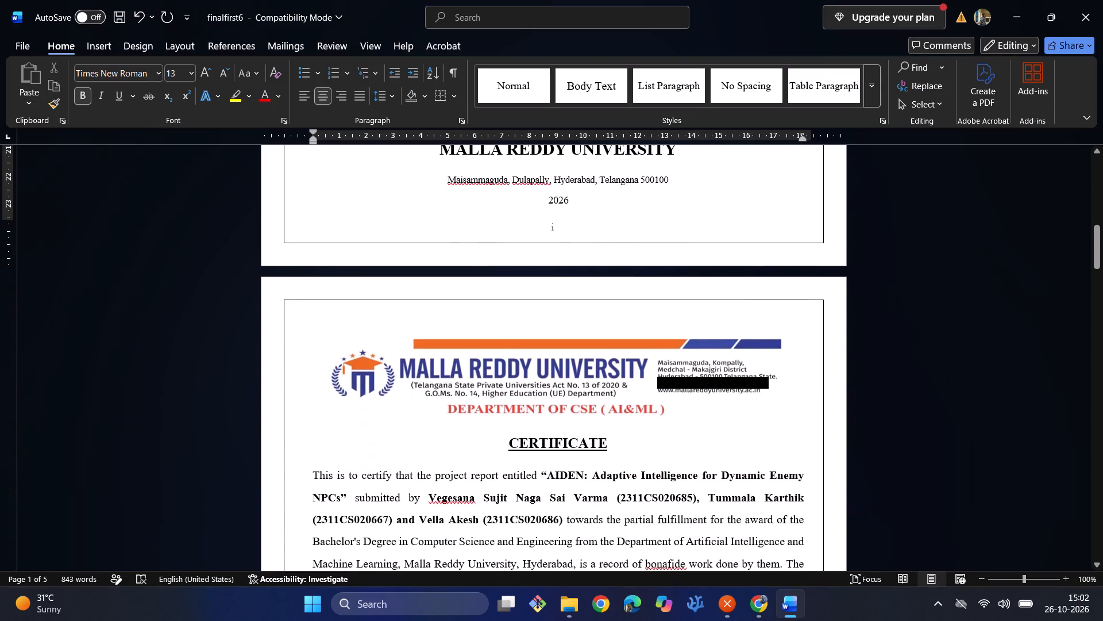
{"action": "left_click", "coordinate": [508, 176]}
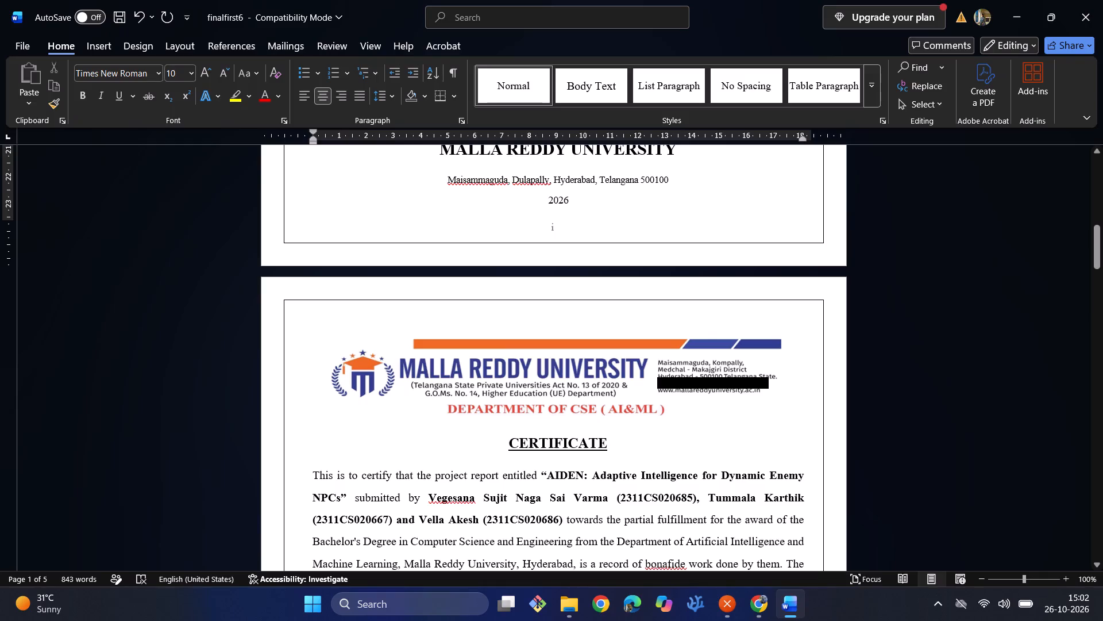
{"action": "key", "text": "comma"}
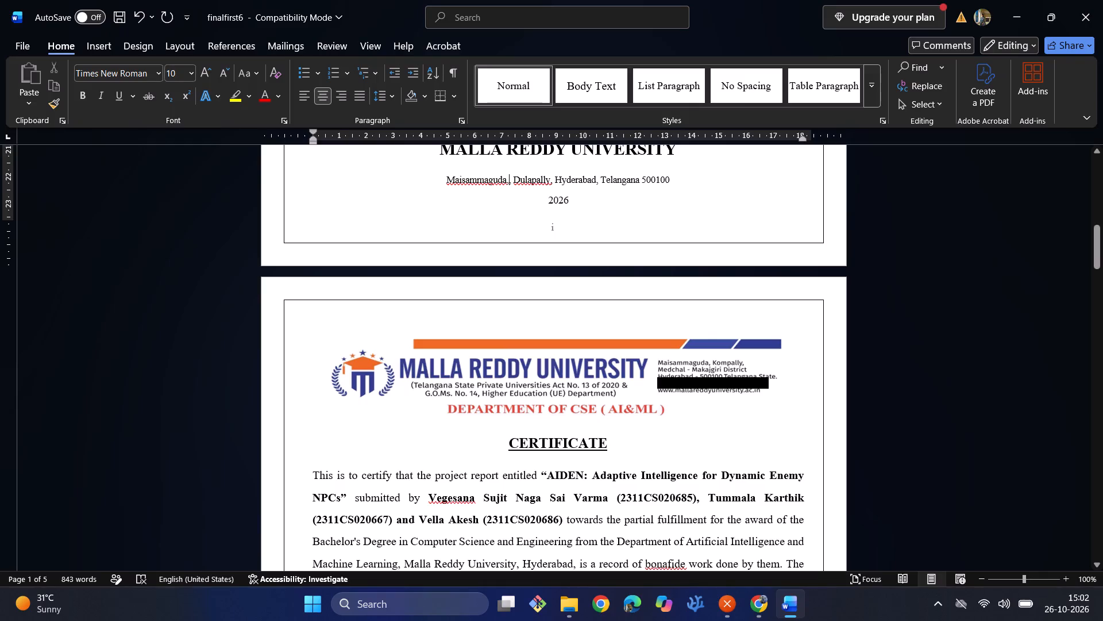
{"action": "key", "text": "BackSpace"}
In the certificate's signature block, replace the hyphen in HOD-CSE(AIML) with a space.
{"action": "scroll", "coordinate": [570, 206], "scroll_direction": "down", "scroll_amount": 1}
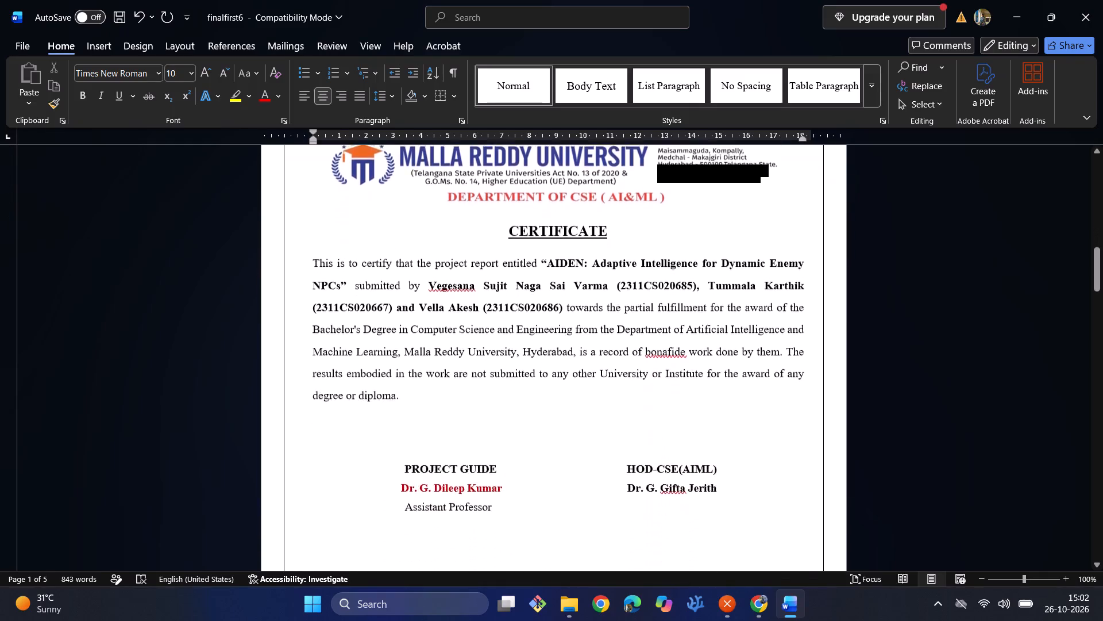
{"action": "scroll", "coordinate": [570, 206], "scroll_direction": "down", "scroll_amount": 2}
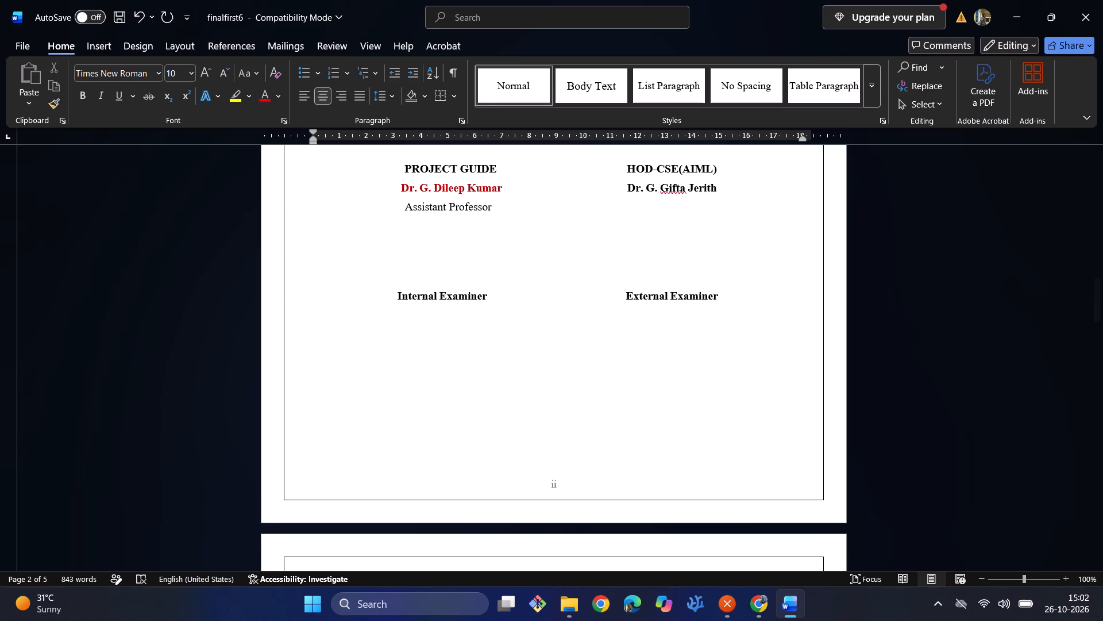
{"action": "scroll", "coordinate": [570, 206], "scroll_direction": "up", "scroll_amount": 1}
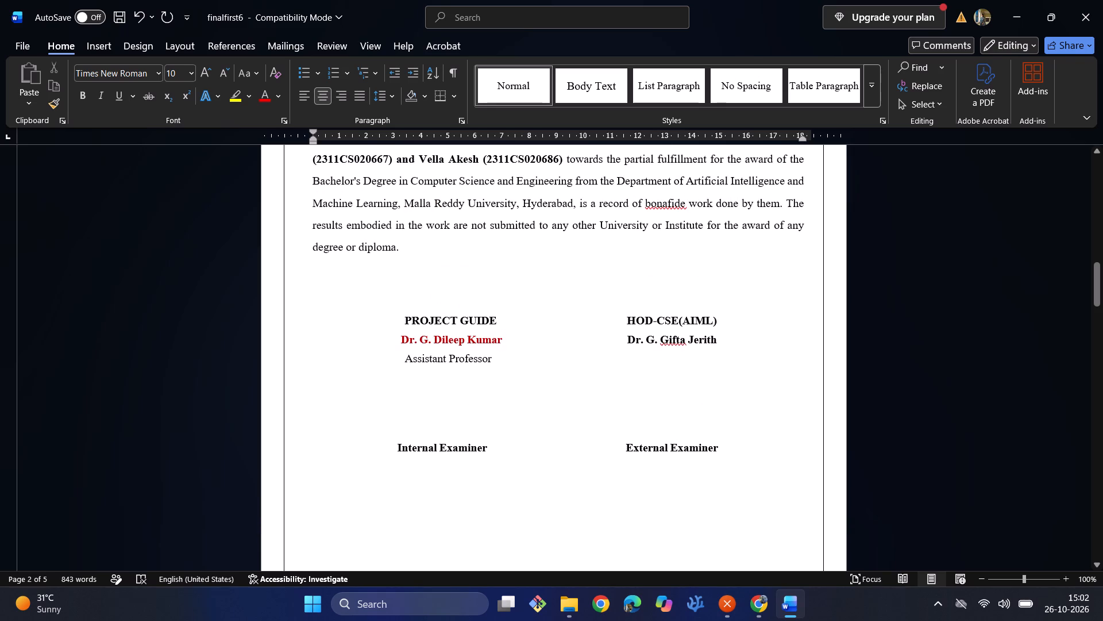
{"action": "left_click", "coordinate": [658, 323]}
{"action": "key", "text": "BackSpace"}
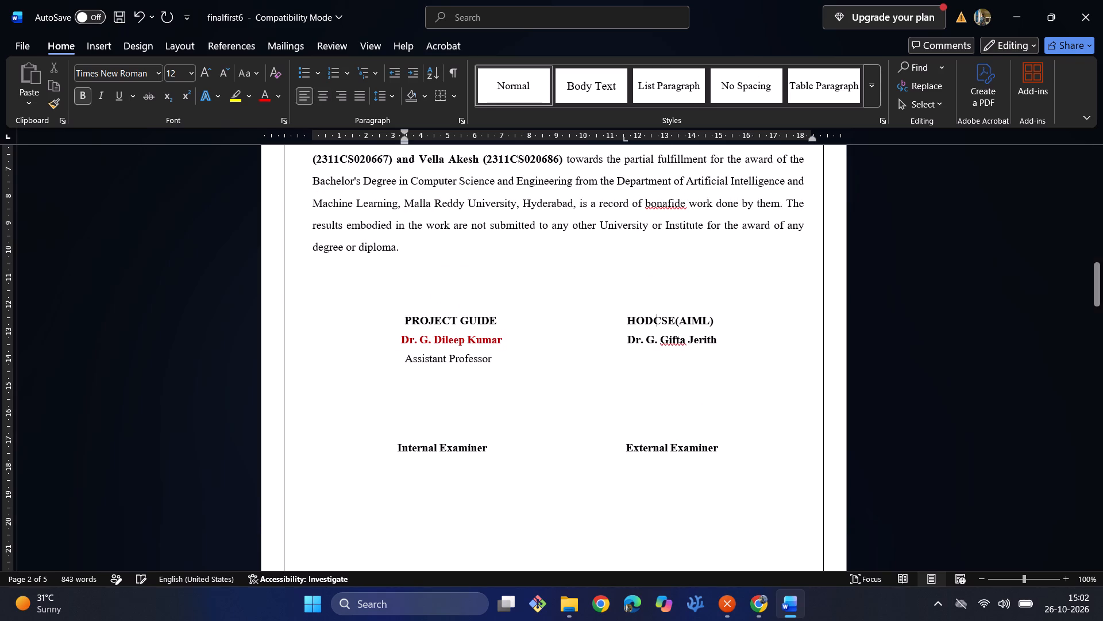
{"action": "key", "text": "space"}
Reset the indent of the year 2026 on the title page and pad it with leading spaces to sit centred beneath the address.
{"action": "scroll", "coordinate": [658, 323], "scroll_direction": "up", "scroll_amount": 1}
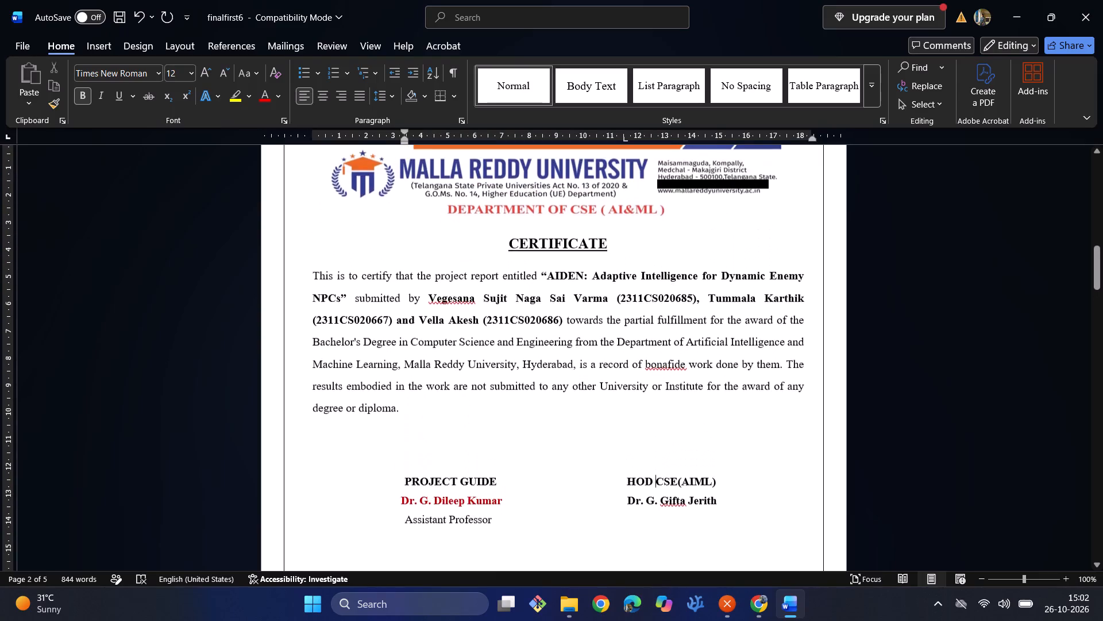
{"action": "scroll", "coordinate": [658, 323], "scroll_direction": "up", "scroll_amount": 4}
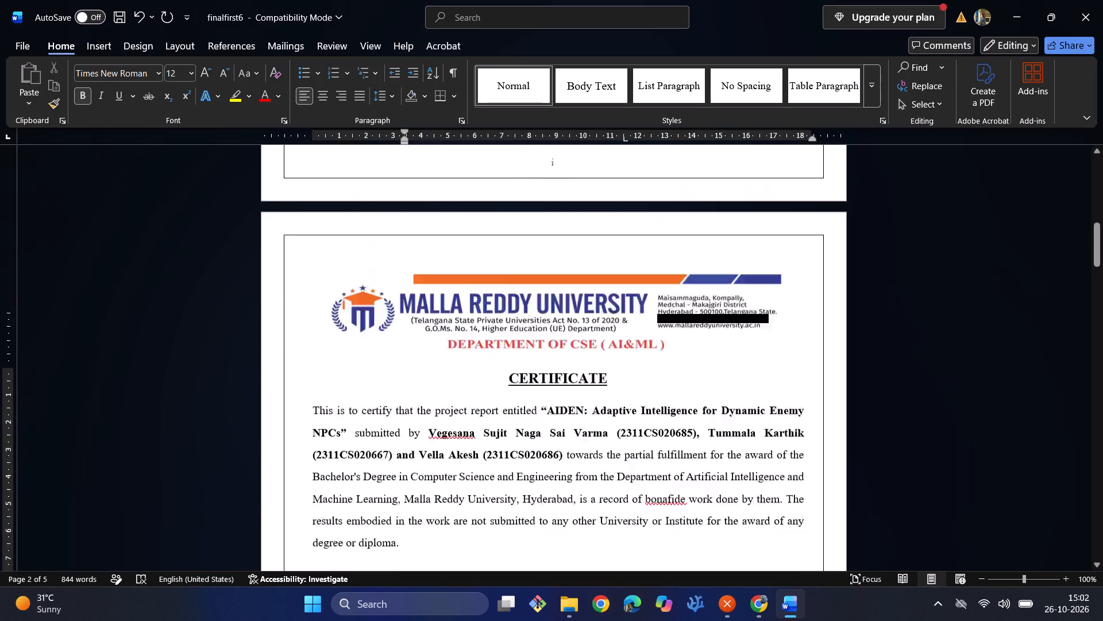
{"action": "scroll", "coordinate": [658, 323], "scroll_direction": "up", "scroll_amount": 2}
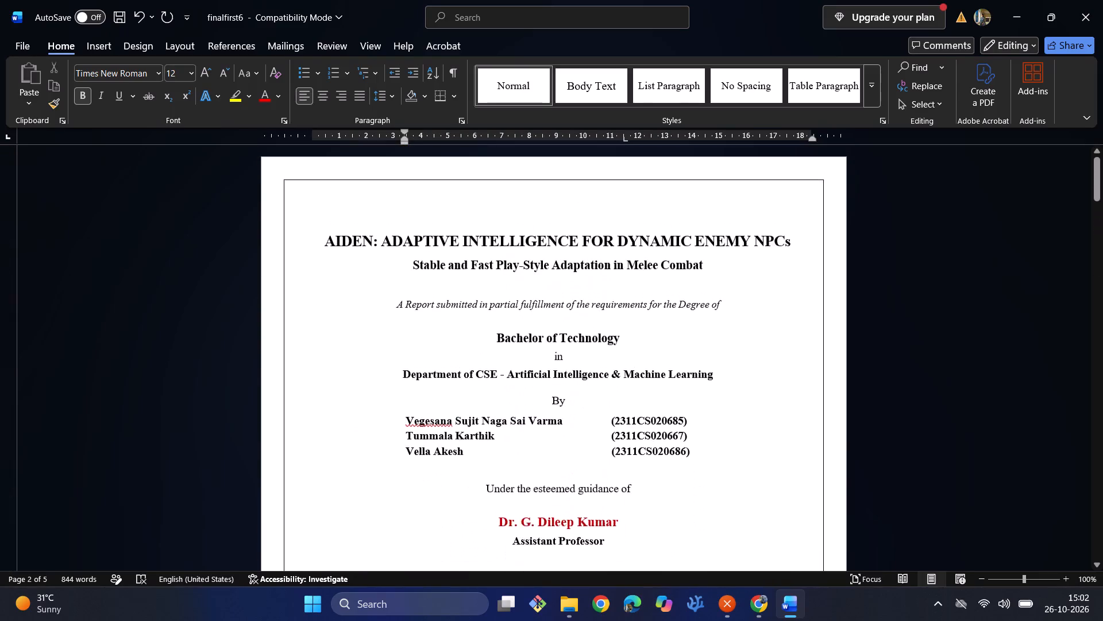
{"action": "scroll", "coordinate": [658, 323], "scroll_direction": "down", "scroll_amount": 4}
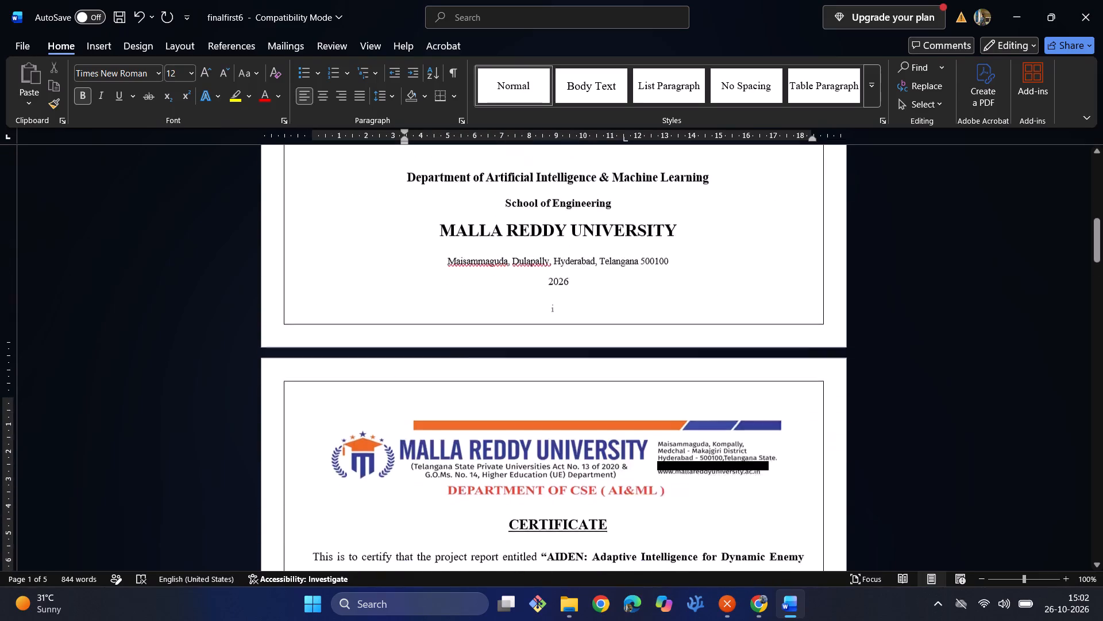
{"action": "scroll", "coordinate": [658, 323], "scroll_direction": "down", "scroll_amount": 1}
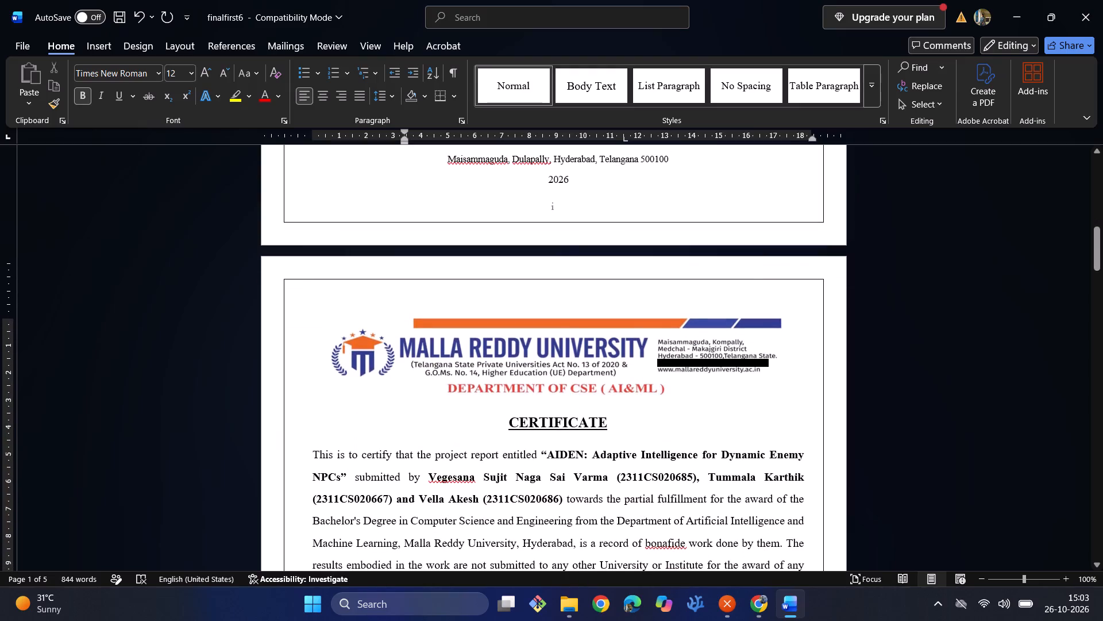
{"action": "scroll", "coordinate": [546, 184], "scroll_direction": "up", "scroll_amount": 1}
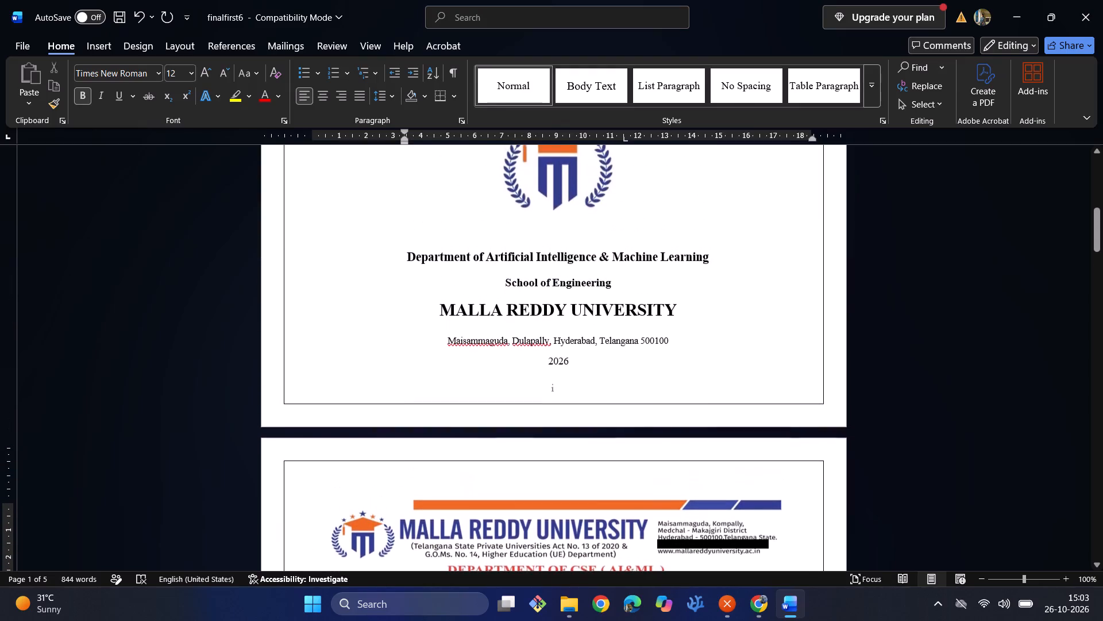
{"action": "left_click", "coordinate": [549, 367]}
{"action": "key", "text": "BackSpace"}
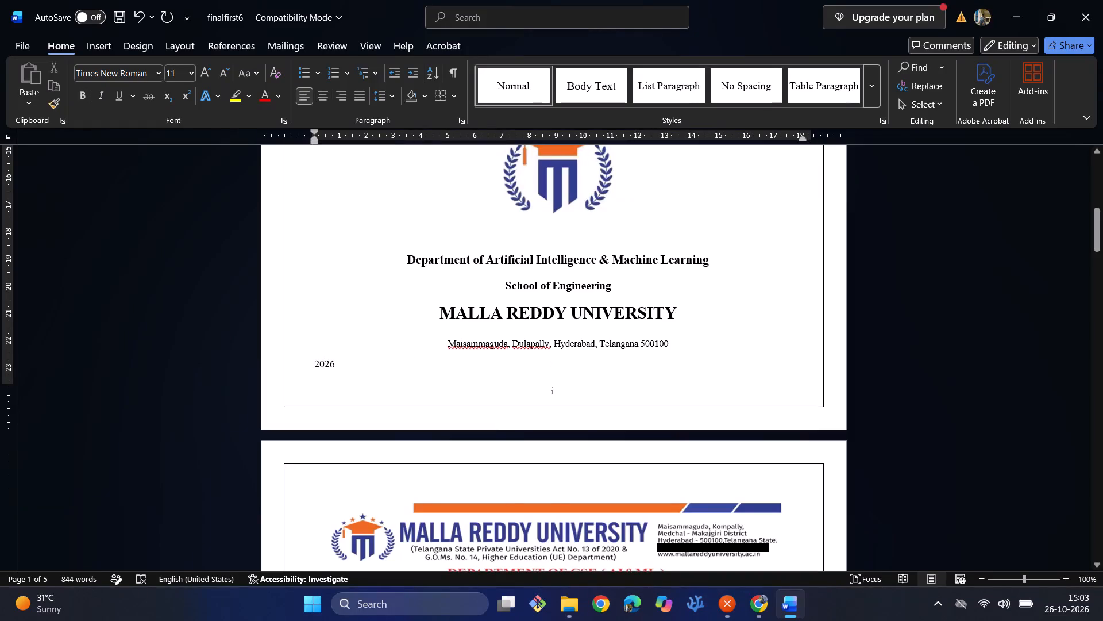
{"action": "key", "text": "space"}
{"action": "key", "text": "space"}
{"action": "key", "text": "space"}
{"action": "key", "text": "space"}
{"action": "key", "text": "space"}
{"action": "key", "text": "space"}
{"action": "key", "text": "space"}
{"action": "key", "text": "space"}
{"action": "key", "text": "space"}
{"action": "key", "text": "space"}
{"action": "key", "text": "space"}
{"action": "key", "text": "space"}
{"action": "key", "text": "space"}
{"action": "key", "text": "space"}
{"action": "key", "text": "space"}
{"action": "key", "text": "space"}
{"action": "key", "text": "space"}
{"action": "key", "text": "space"}
{"action": "key", "text": "space"}
{"action": "key", "text": "space"}
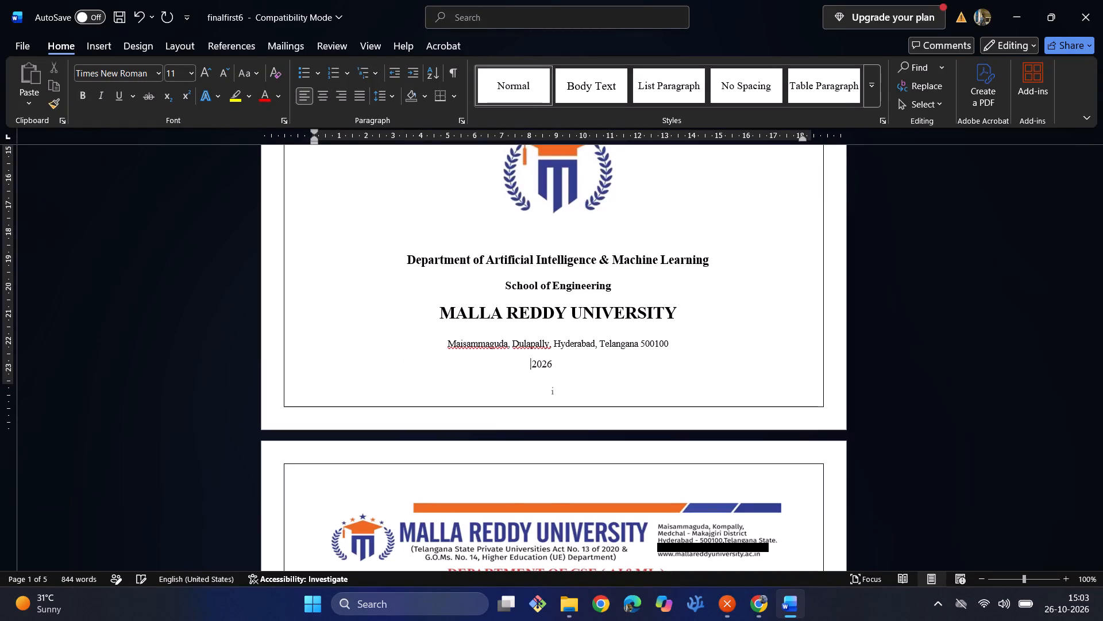
{"action": "key", "text": "space"}
{"action": "key", "text": "space"}
{"action": "key", "text": "space"}
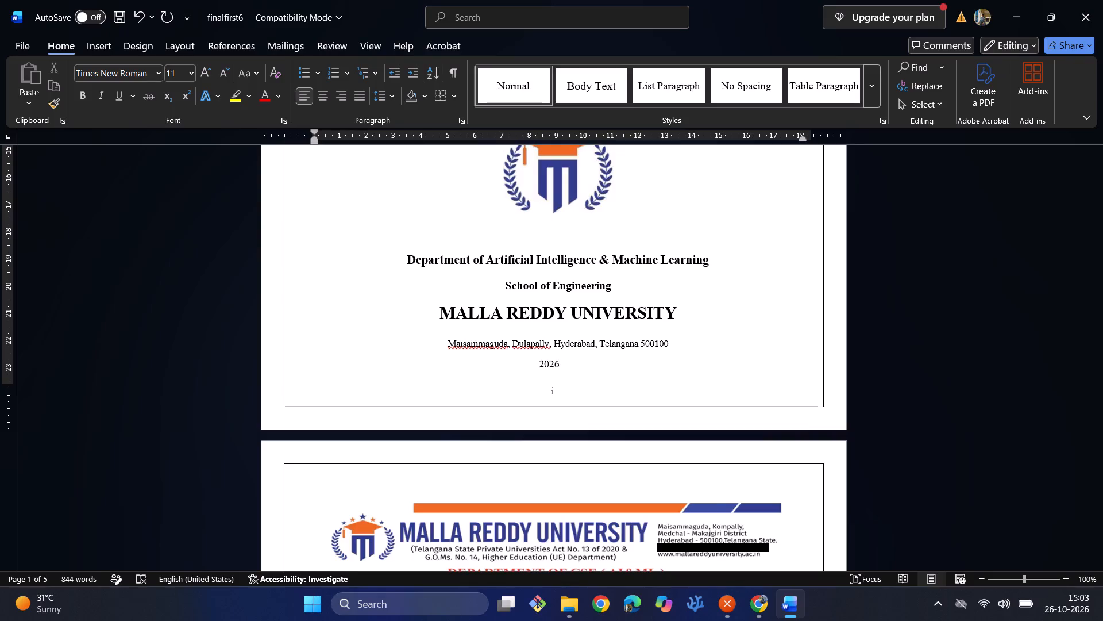
{"action": "key", "text": "space"}
Make the Chairman's name and title bold in the first paragraph of the Acknowledgement.
{"action": "scroll", "coordinate": [549, 367], "scroll_direction": "down", "scroll_amount": 2}
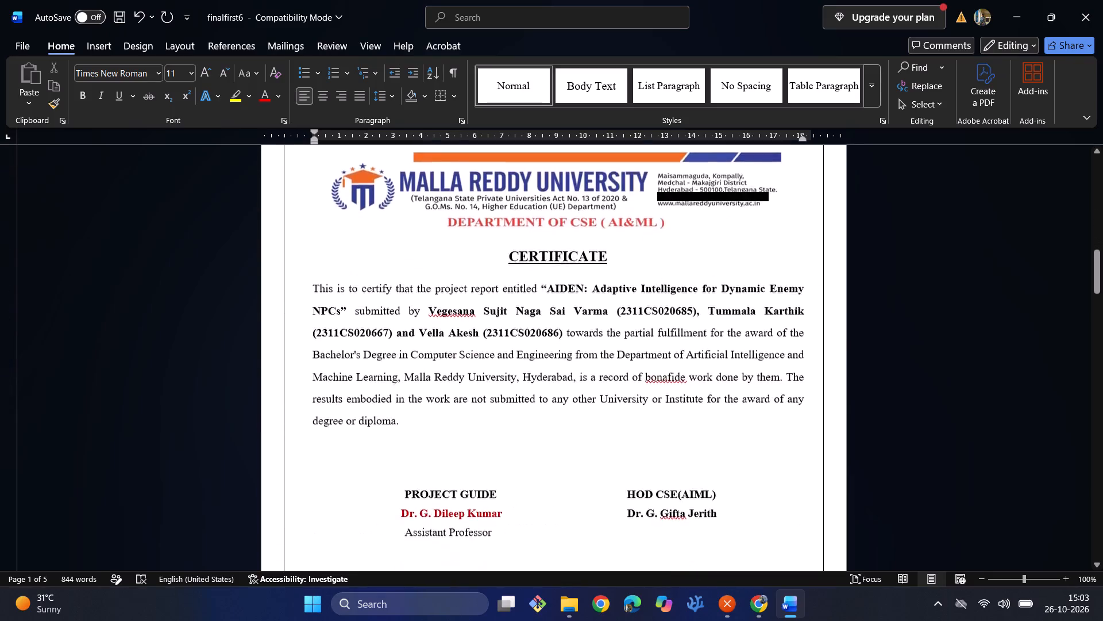
{"action": "scroll", "coordinate": [549, 367], "scroll_direction": "down", "scroll_amount": 2}
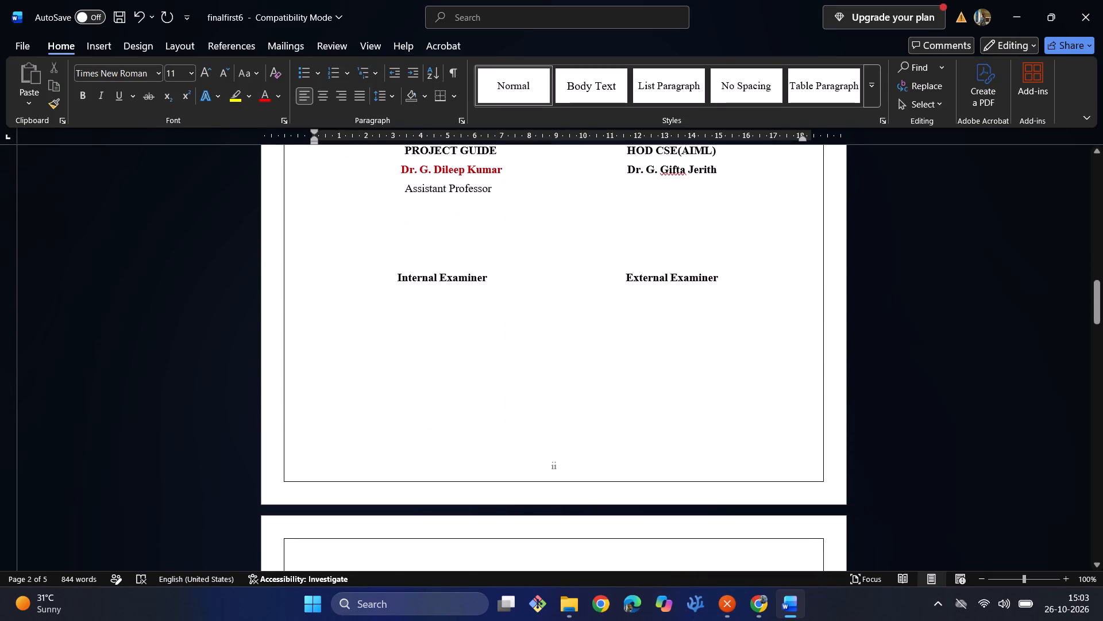
{"action": "scroll", "coordinate": [549, 367], "scroll_direction": "down", "scroll_amount": 3}
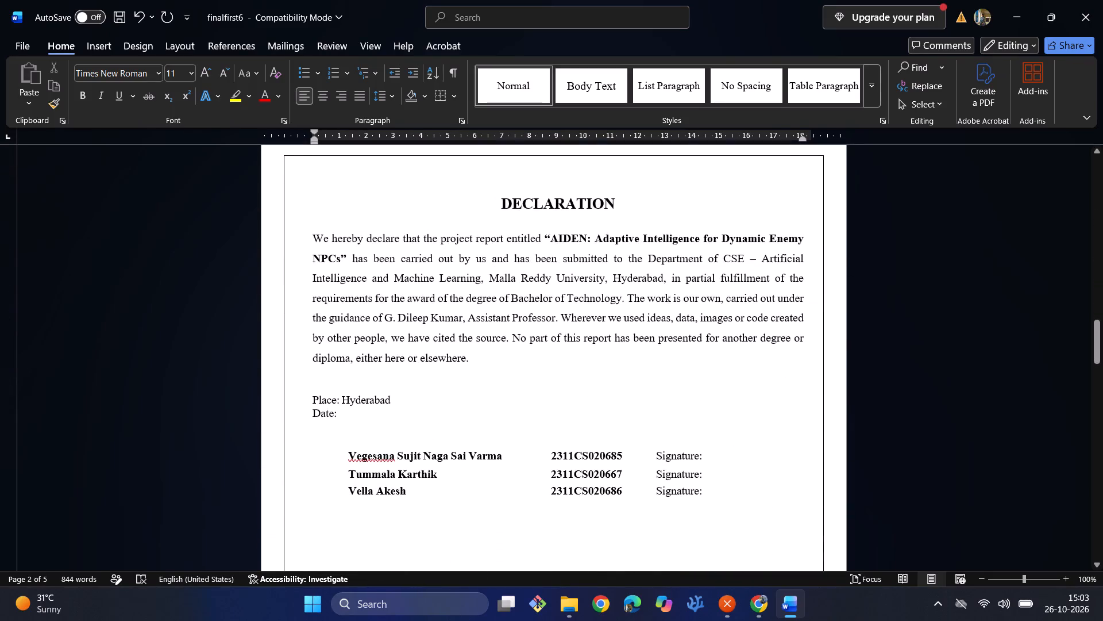
{"action": "scroll", "coordinate": [549, 367], "scroll_direction": "down", "scroll_amount": 2}
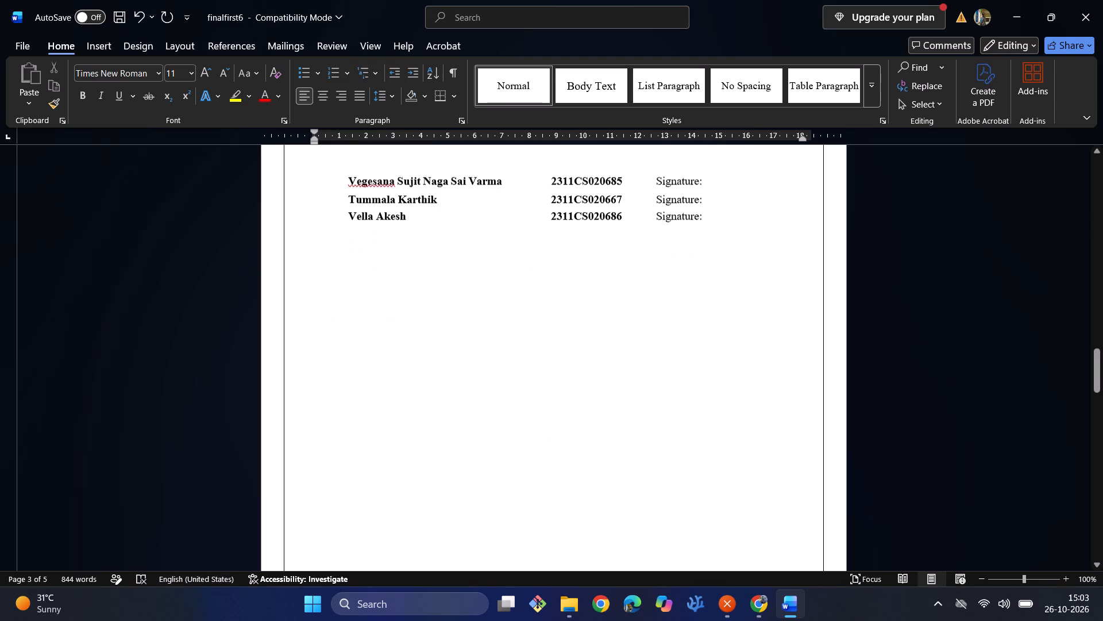
{"action": "scroll", "coordinate": [549, 367], "scroll_direction": "down", "scroll_amount": 2}
{"action": "scroll", "coordinate": [298, 378], "scroll_direction": "down", "scroll_amount": 1}
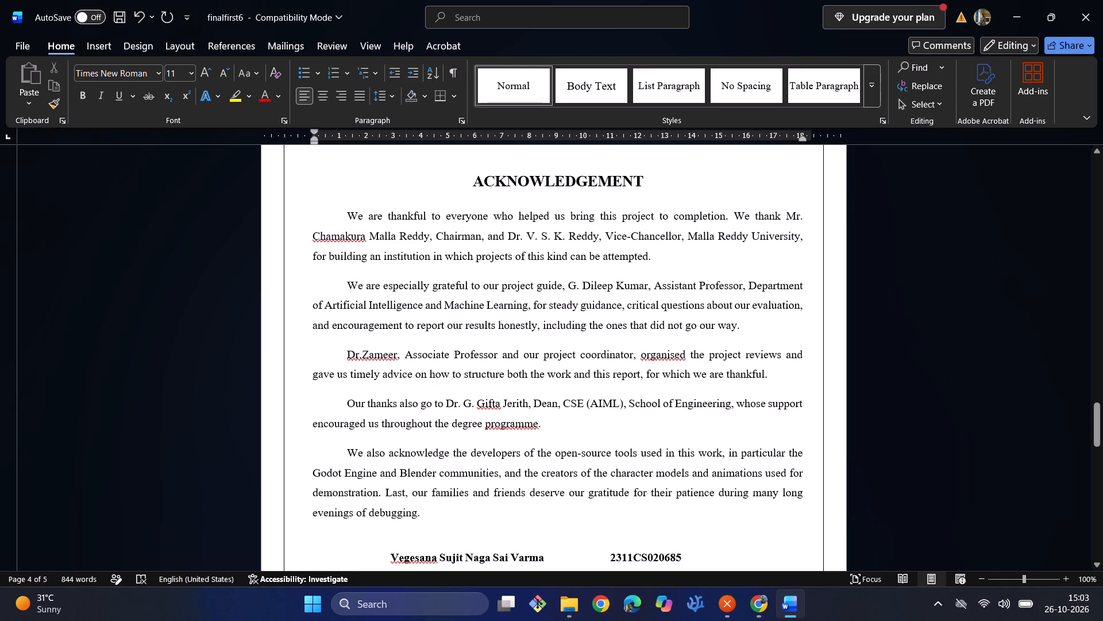
{"action": "left_click_drag", "start_coordinate": [785, 212], "coordinate": [453, 232]}
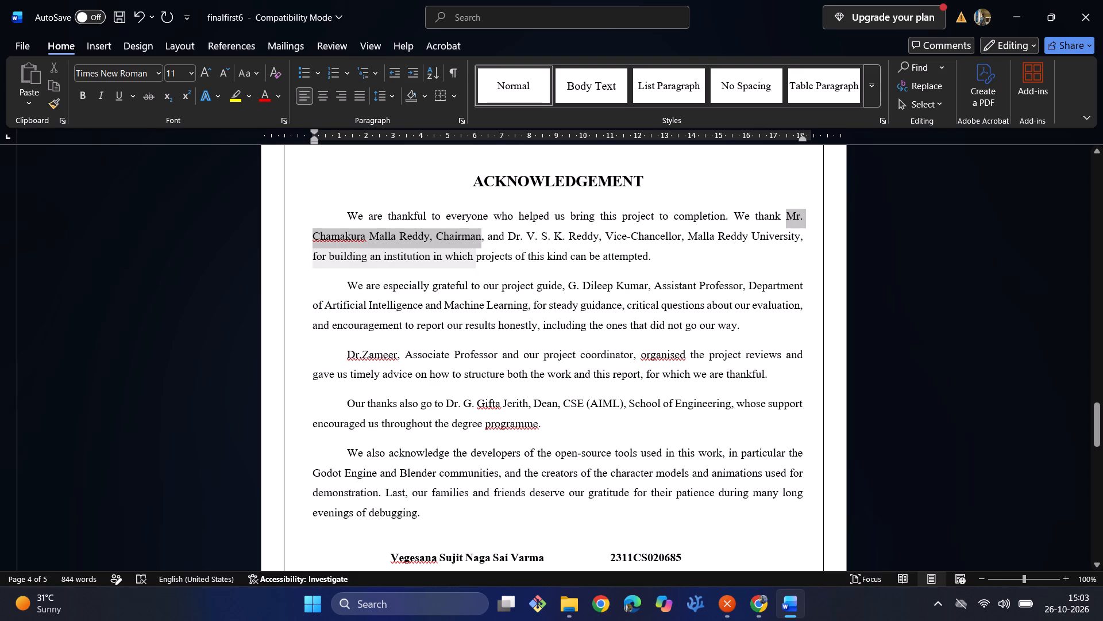
{"action": "left_click_drag", "start_coordinate": [453, 232], "coordinate": [430, 232]}
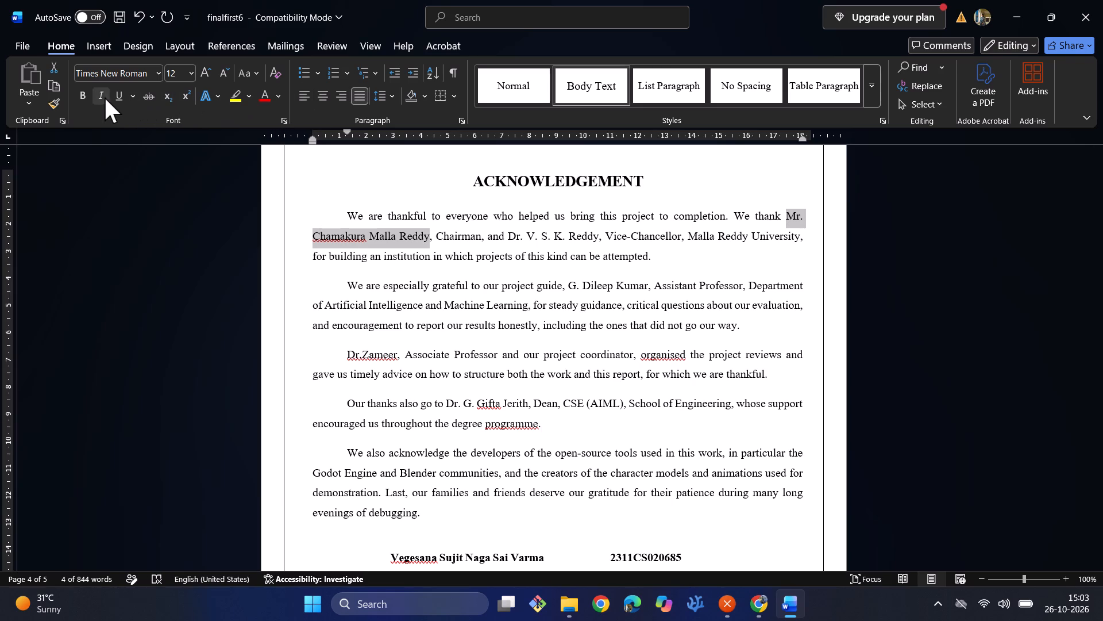
{"action": "left_click", "coordinate": [87, 99]}
{"action": "left_click", "coordinate": [468, 264]}
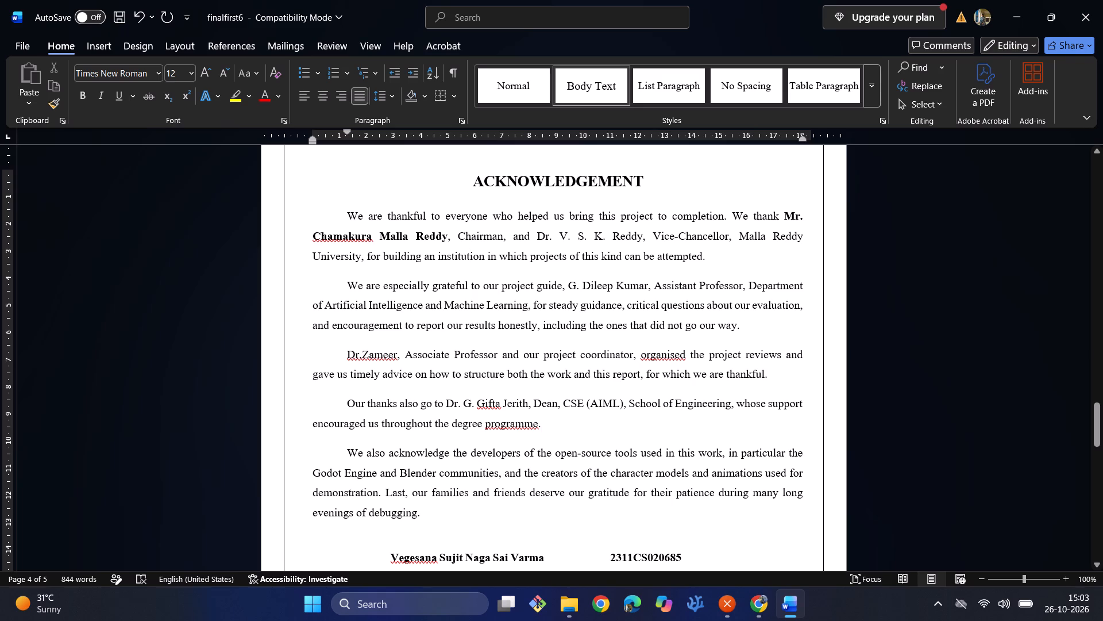
{"action": "left_click", "coordinate": [502, 236]}
{"action": "left_click_drag", "start_coordinate": [506, 236], "coordinate": [472, 239]}
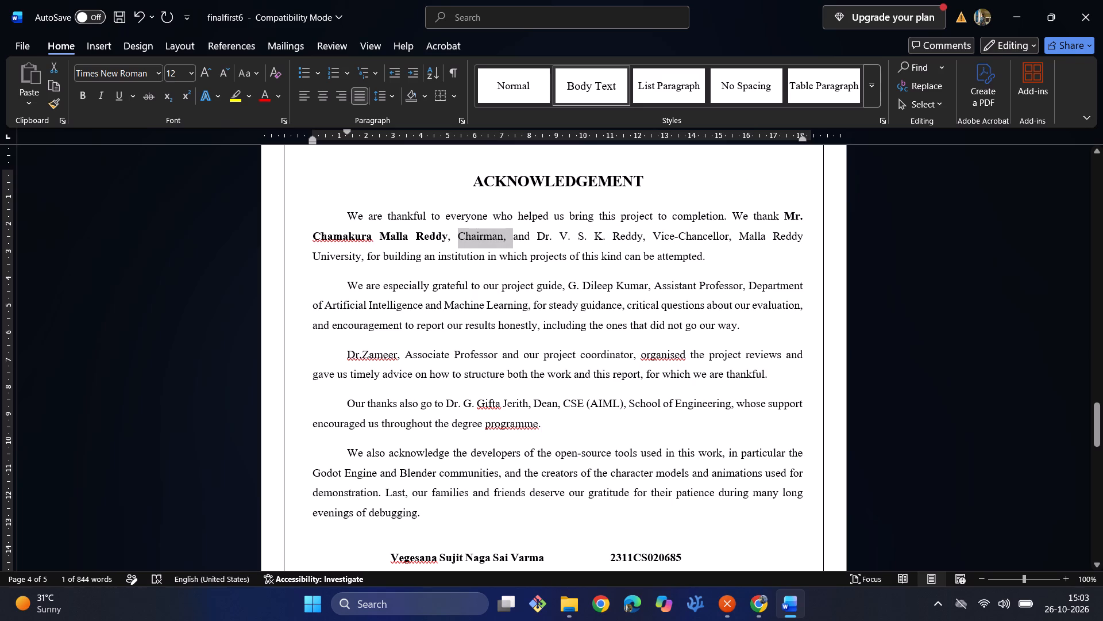
{"action": "left_click_drag", "start_coordinate": [472, 239], "coordinate": [449, 240]}
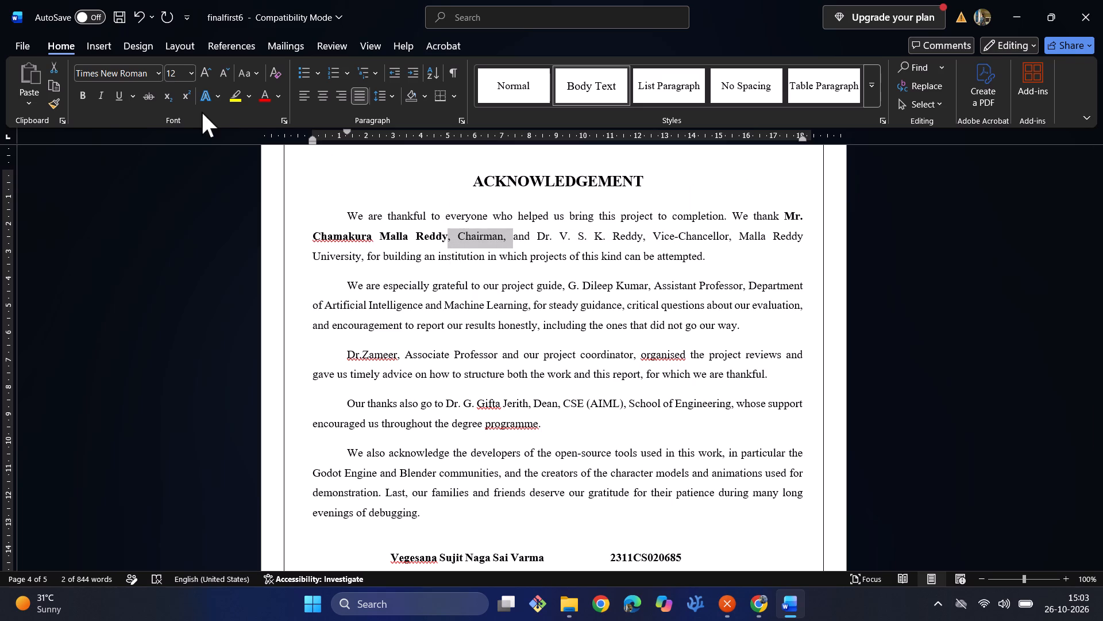
{"action": "left_click", "coordinate": [81, 98]}
{"action": "left_click", "coordinate": [504, 340]}
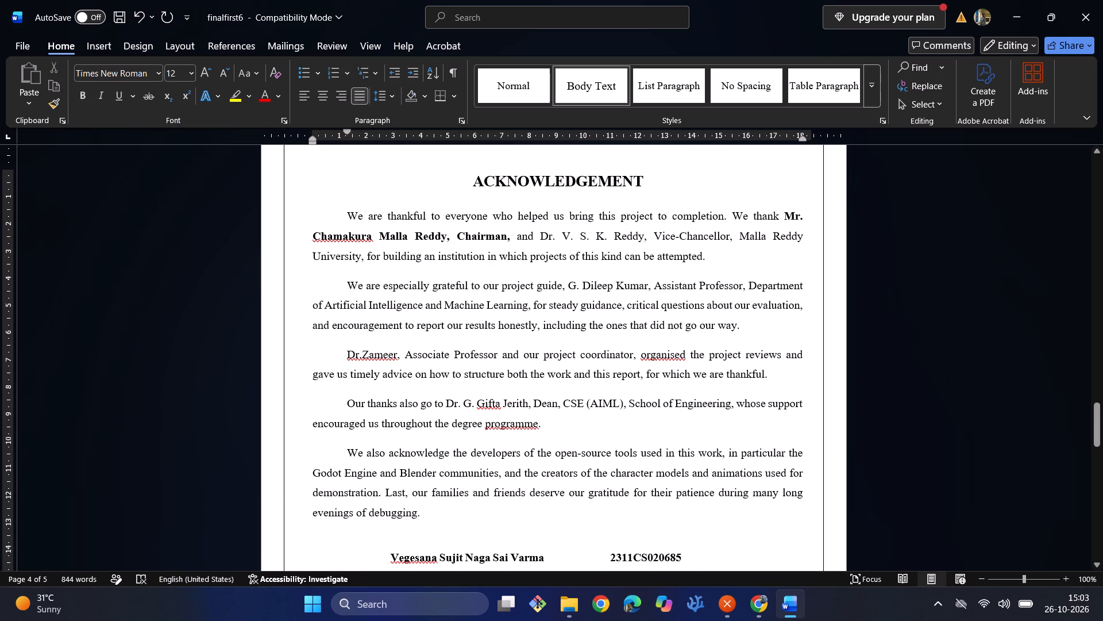
Make the Vice-Chancellor's name and title bold in the Acknowledgement's first paragraph.
{"action": "left_click_drag", "start_coordinate": [538, 236], "coordinate": [726, 234]}
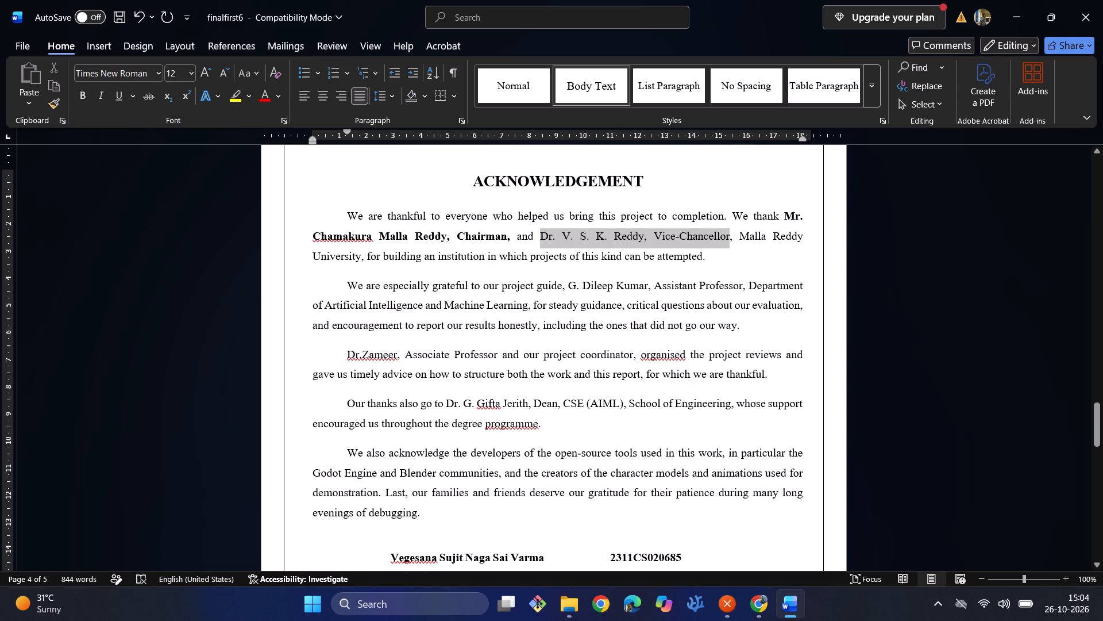
{"action": "left_click_drag", "start_coordinate": [726, 234], "coordinate": [730, 235]}
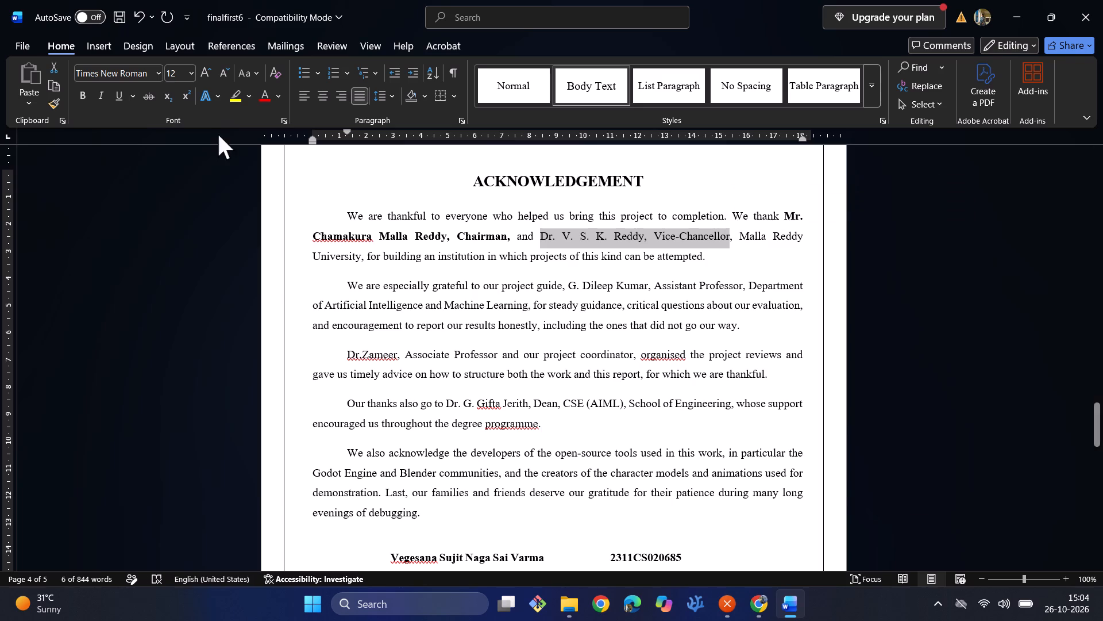
{"action": "left_click", "coordinate": [86, 91]}
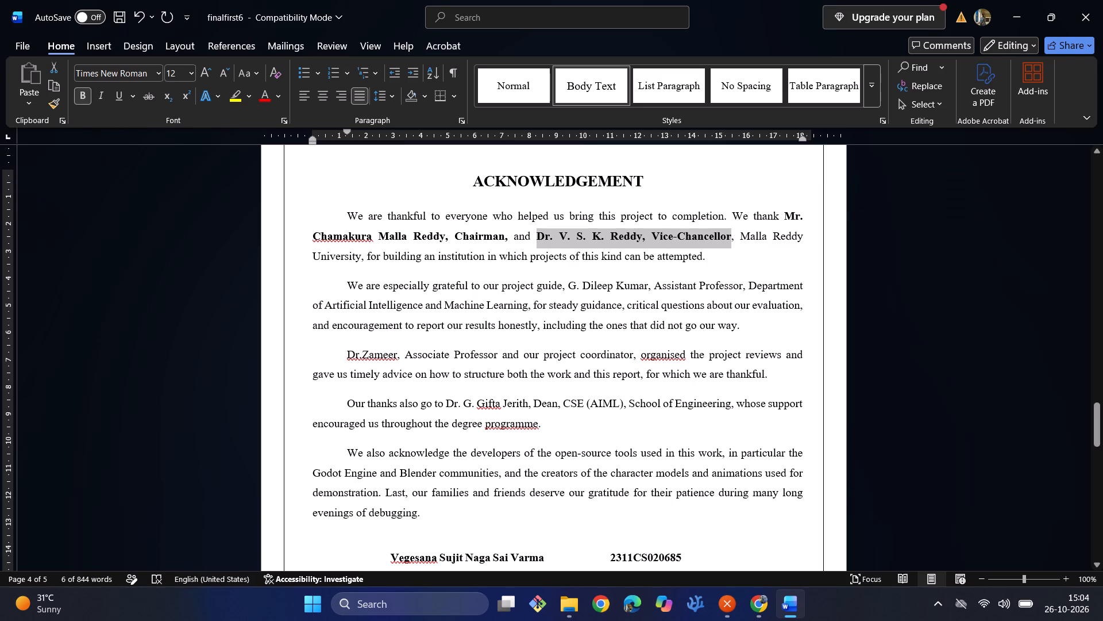
{"action": "left_click", "coordinate": [947, 331]}
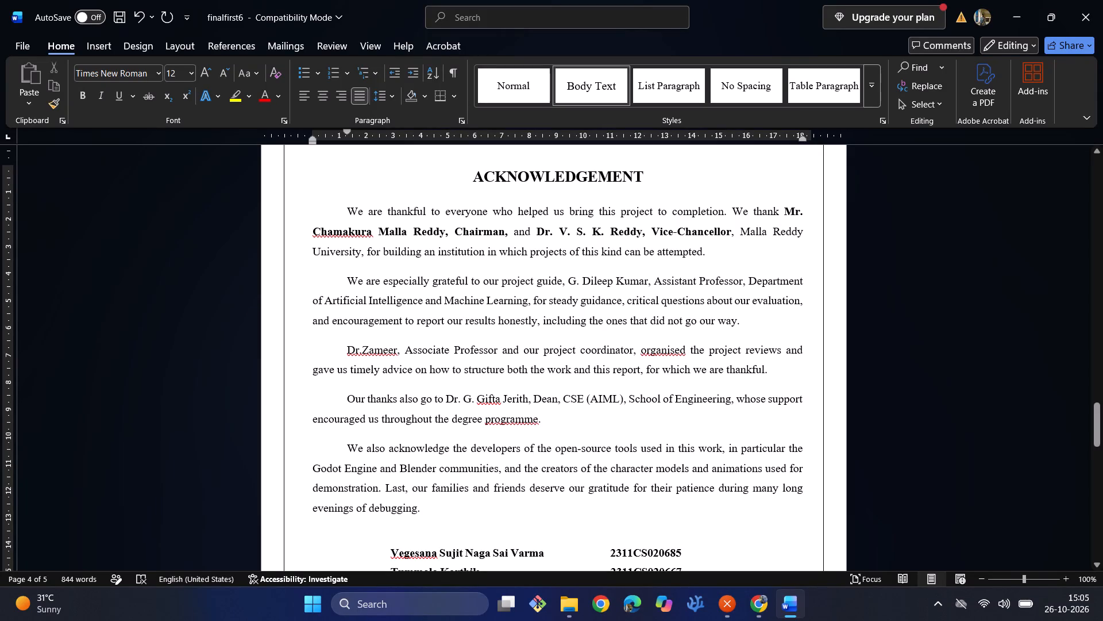
Cut the project guide's thank-you paragraph from the Acknowledgement and remove the empty line it leaves.
{"action": "left_click_drag", "start_coordinate": [345, 279], "coordinate": [759, 335]}
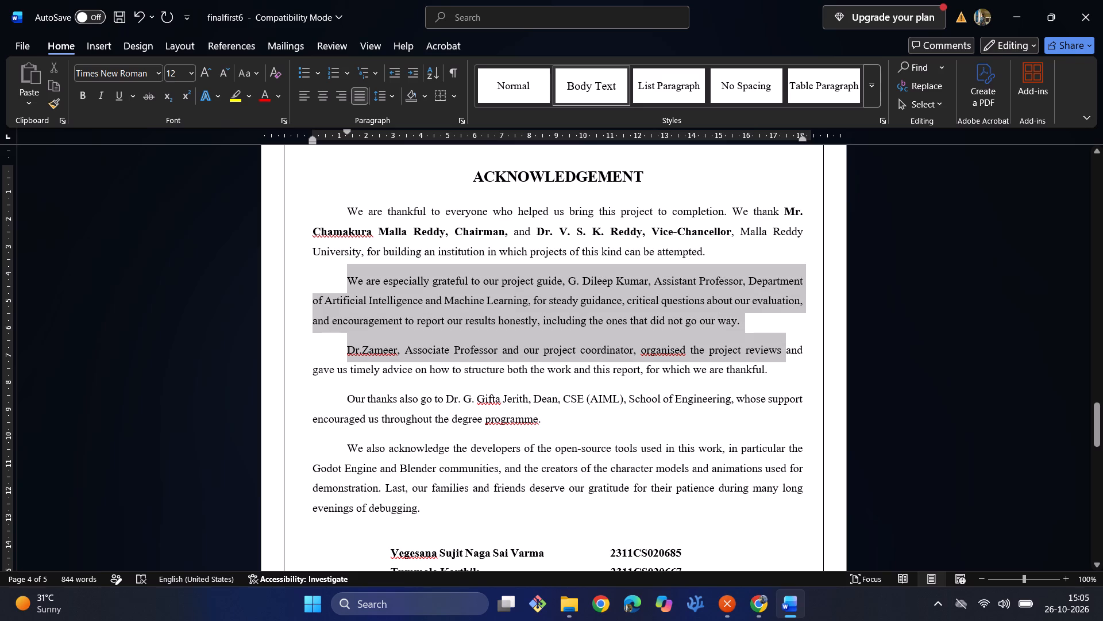
{"action": "left_click_drag", "start_coordinate": [759, 335], "coordinate": [741, 320]}
{"action": "key", "text": "ctrl+x"}
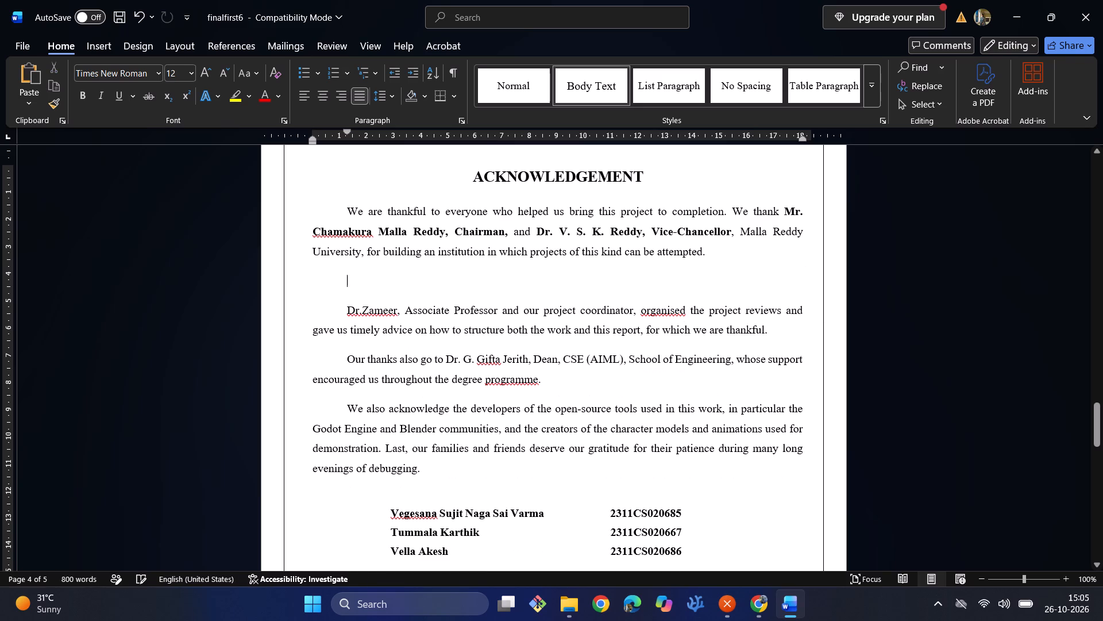
{"action": "key", "text": "BackSpace"}
{"action": "key", "text": "BackSpace"}
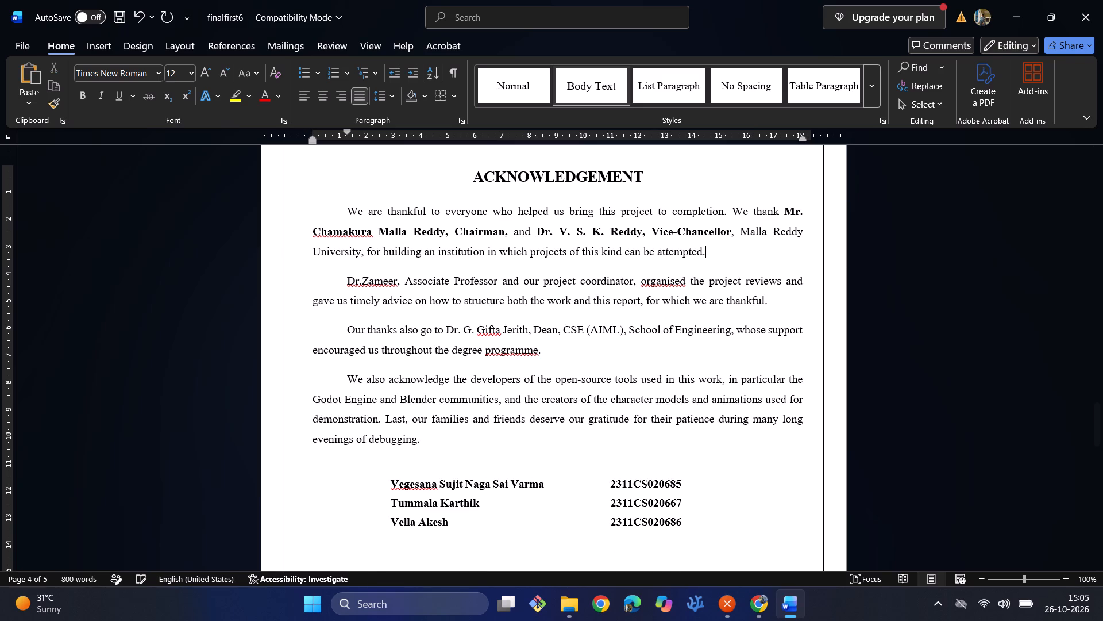
Move the Acknowledgement paragraph thanking the Dean, CSE (AIML), to directly after the first paragraph, above the project coordinator's paragraph.
{"action": "left_click_drag", "start_coordinate": [348, 329], "coordinate": [496, 367]}
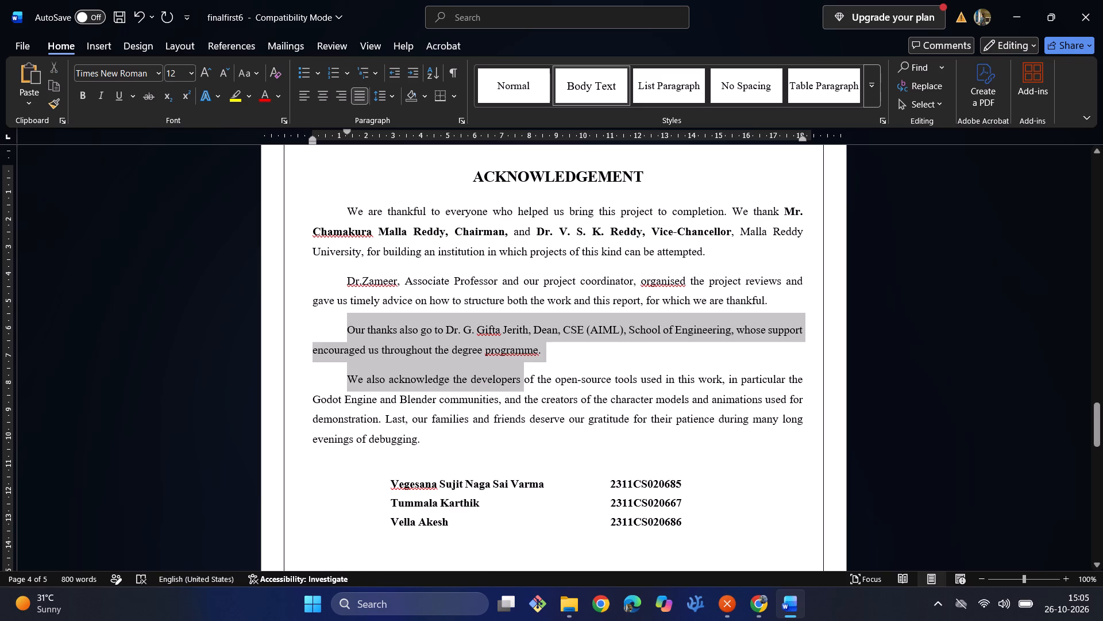
{"action": "left_click_drag", "start_coordinate": [496, 367], "coordinate": [541, 350]}
{"action": "key", "text": "ctrl+c"}
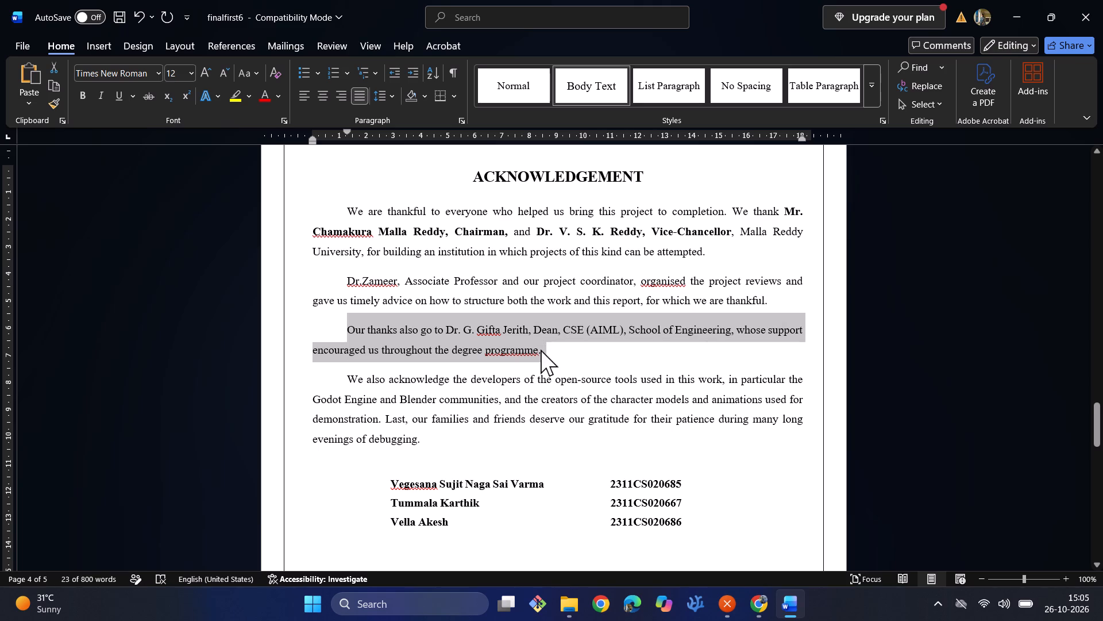
{"action": "left_click", "coordinate": [711, 250]}
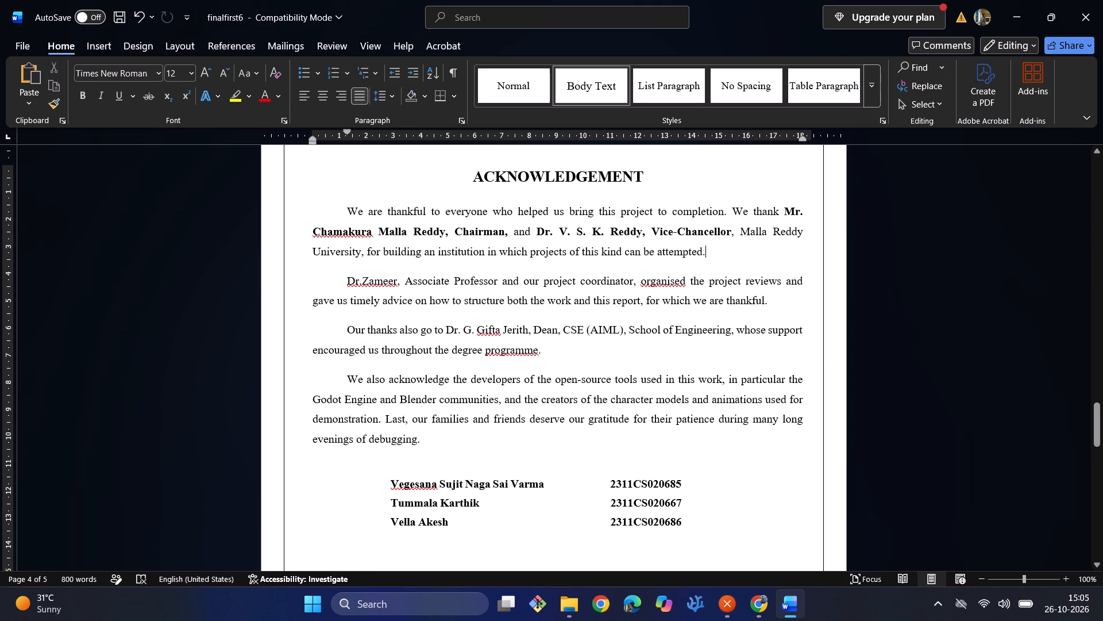
{"action": "key", "text": "Return"}
{"action": "key", "text": "ctrl+v"}
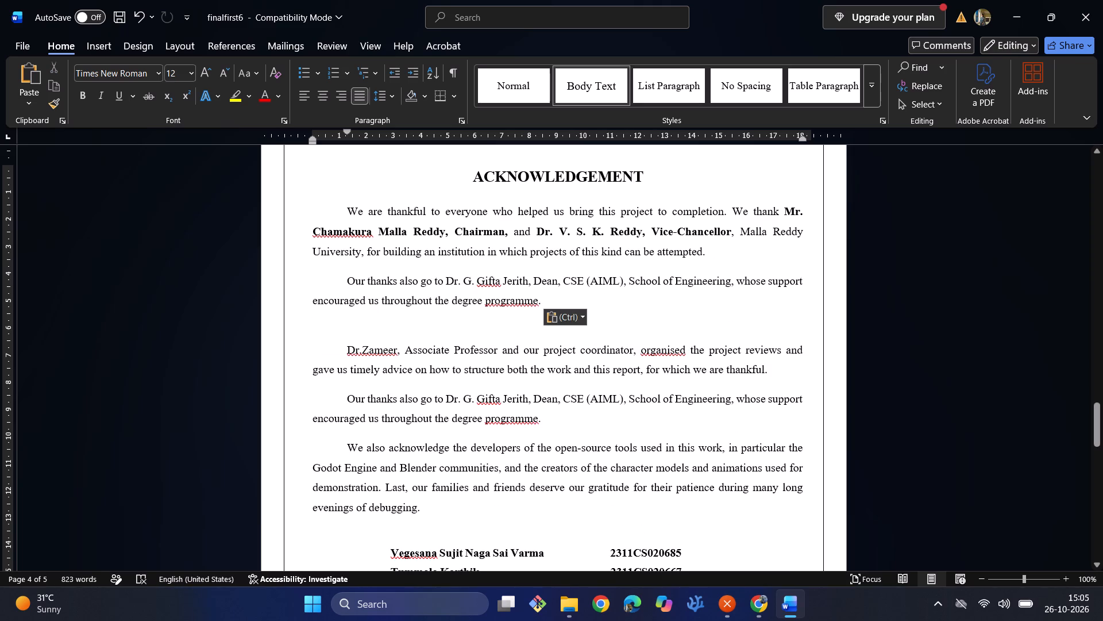
{"action": "left_click_drag", "start_coordinate": [541, 423], "coordinate": [344, 400]}
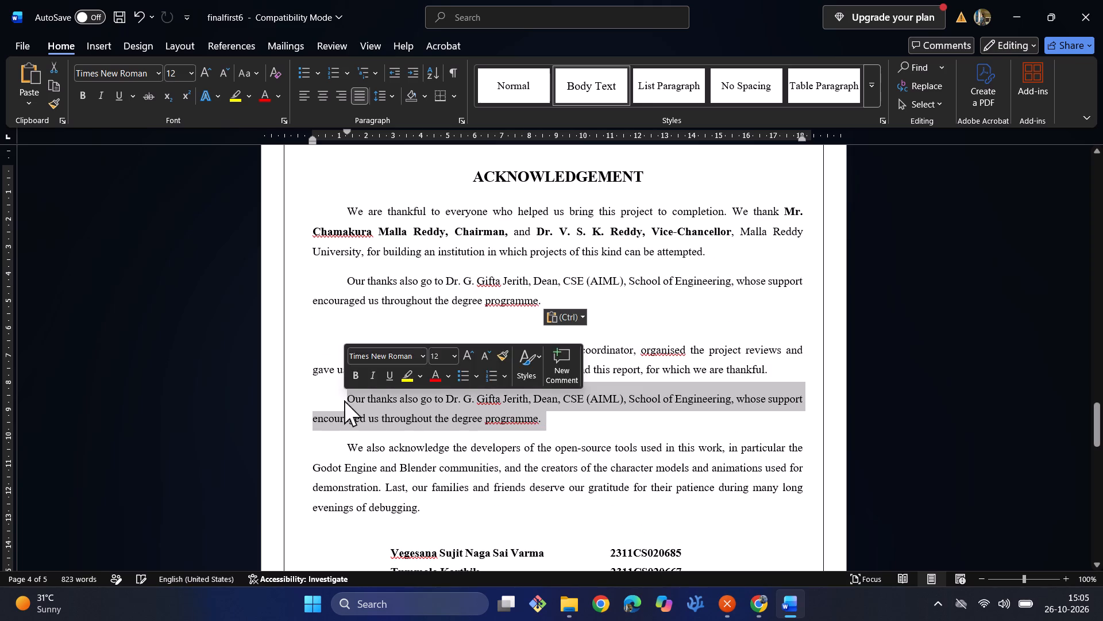
{"action": "key", "text": "BackSpace"}
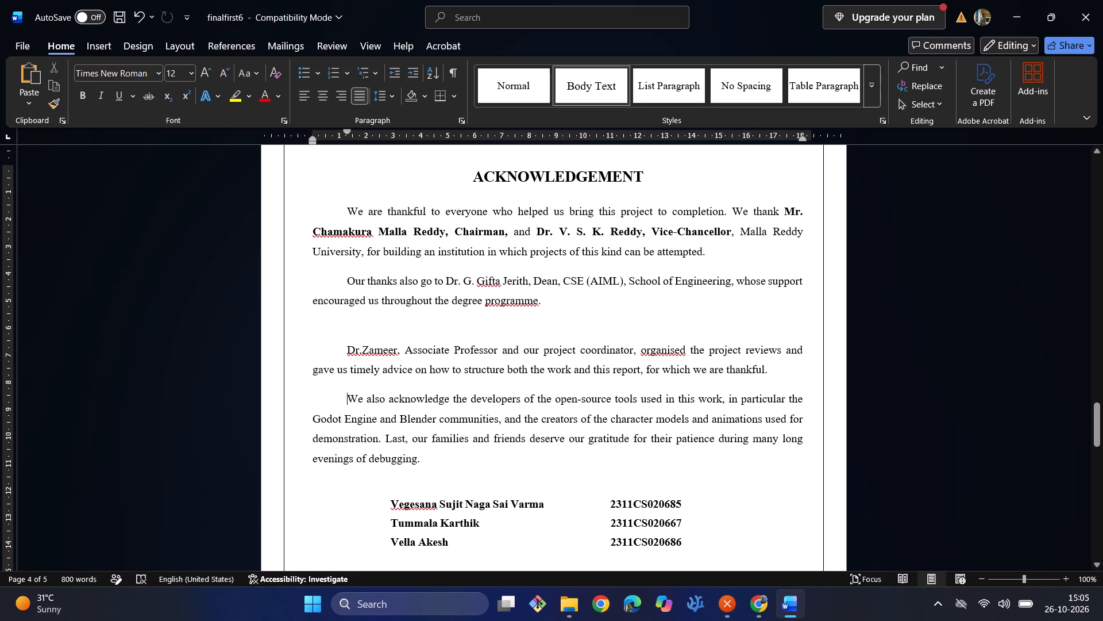
Remove the blank line above the project coordinator's paragraph in the Acknowledgement, along with that paragraph's first-line indent.
{"action": "left_click", "coordinate": [346, 347]}
{"action": "key", "text": "BackSpace"}
{"action": "key", "text": "BackSpace"}
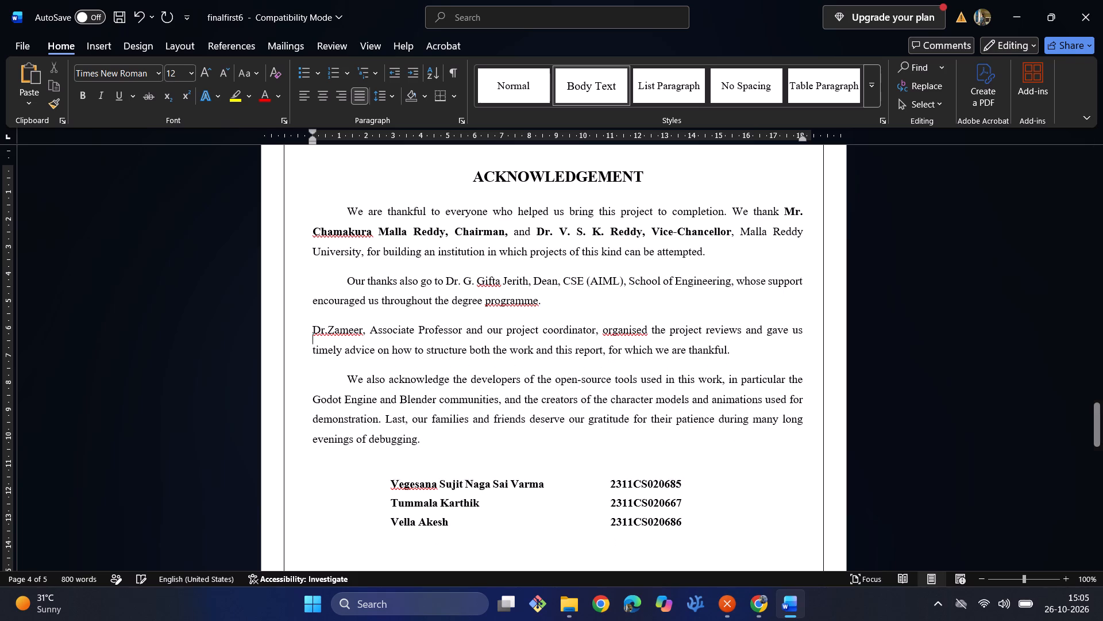
{"action": "key", "text": "BackSpace"}
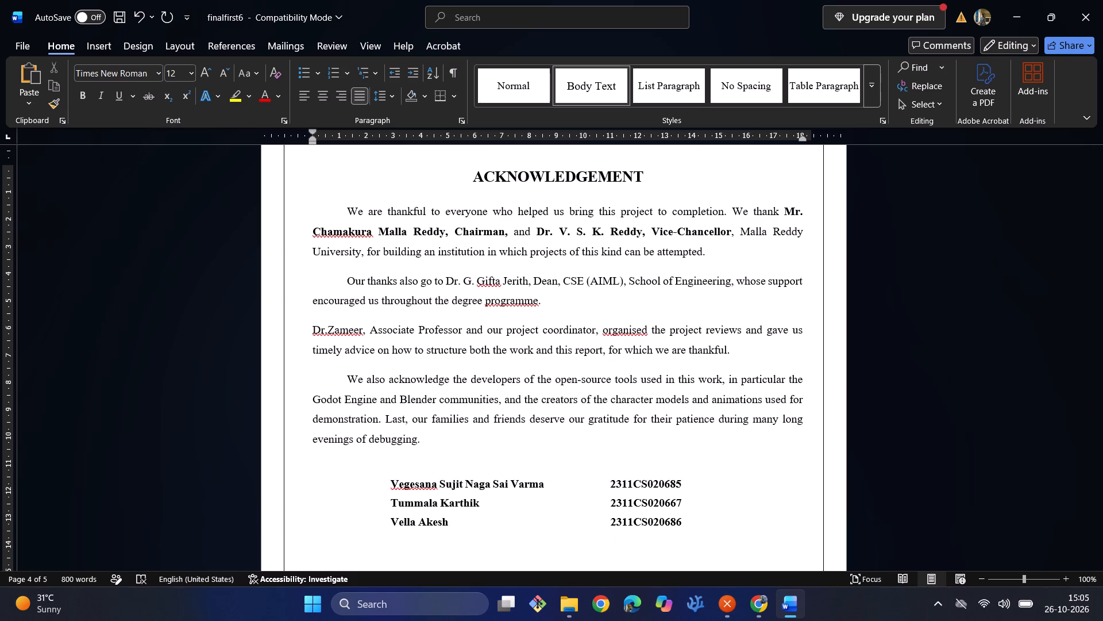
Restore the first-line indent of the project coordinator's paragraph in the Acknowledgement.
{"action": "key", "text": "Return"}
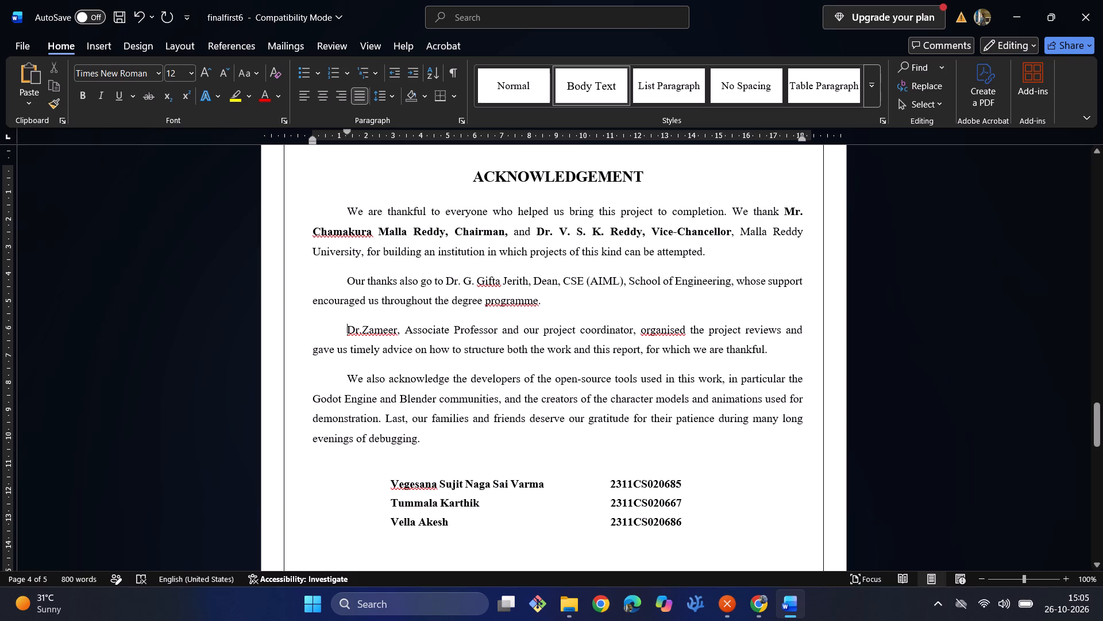
{"action": "left_click", "coordinate": [394, 331]}
{"action": "key", "text": "space"}
{"action": "type", "text": "Gul"}
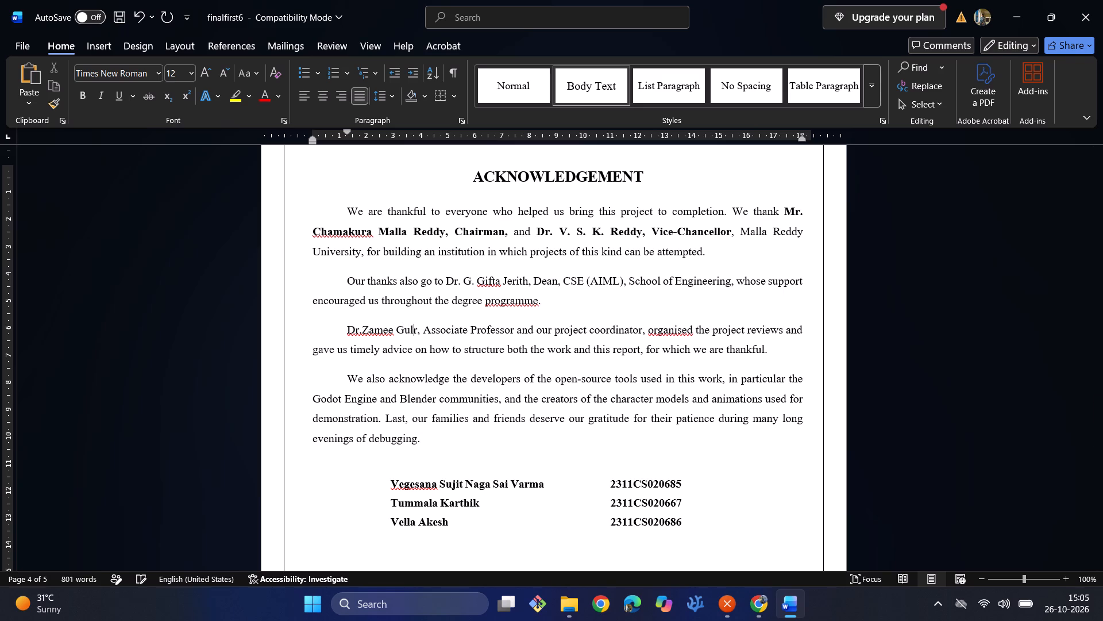
{"action": "type", "text": "ze=a"}
{"action": "key", "text": "BackSpace"}
{"action": "key", "text": "BackSpace"}
{"action": "key", "text": "BackSpace"}
{"action": "key", "text": "a"}
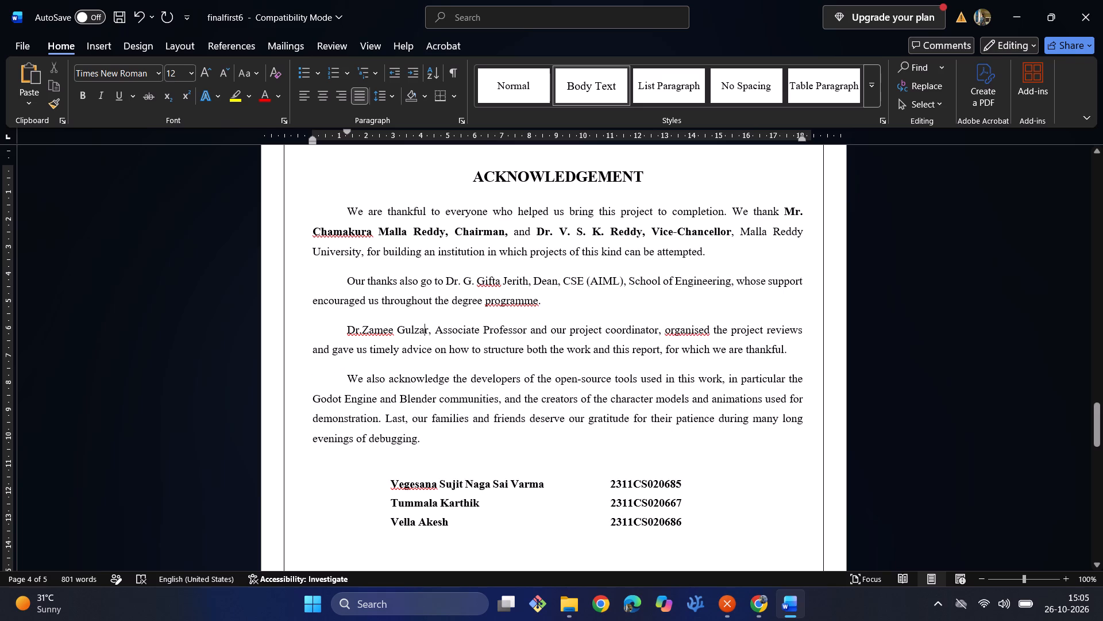
{"action": "left_click", "coordinate": [395, 333]}
{"action": "key", "text": "r"}
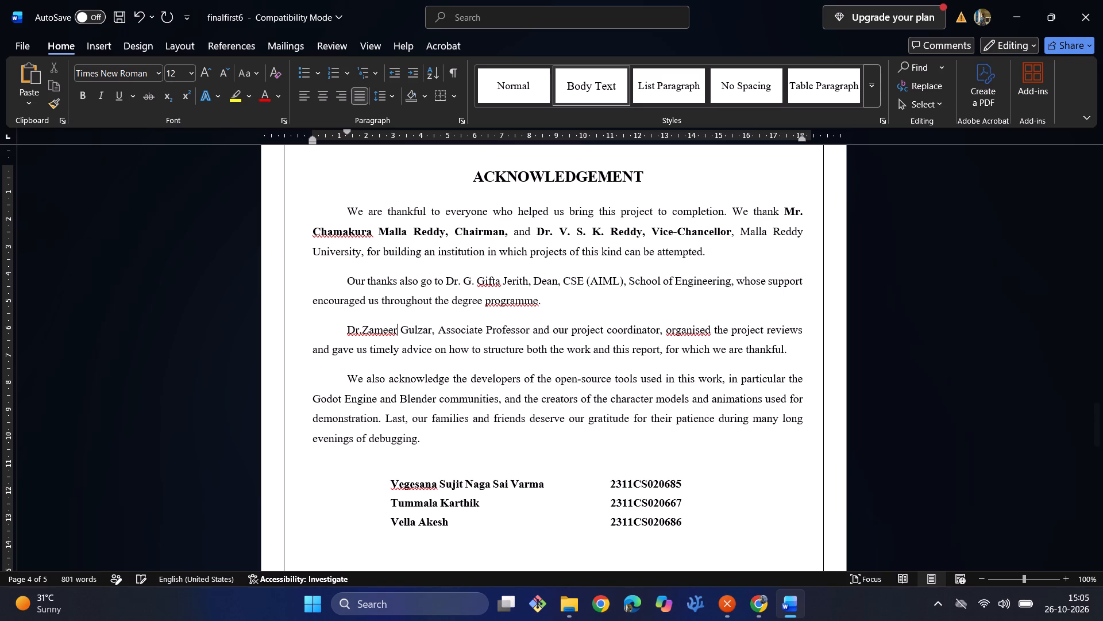
{"action": "left_click", "coordinate": [363, 332]}
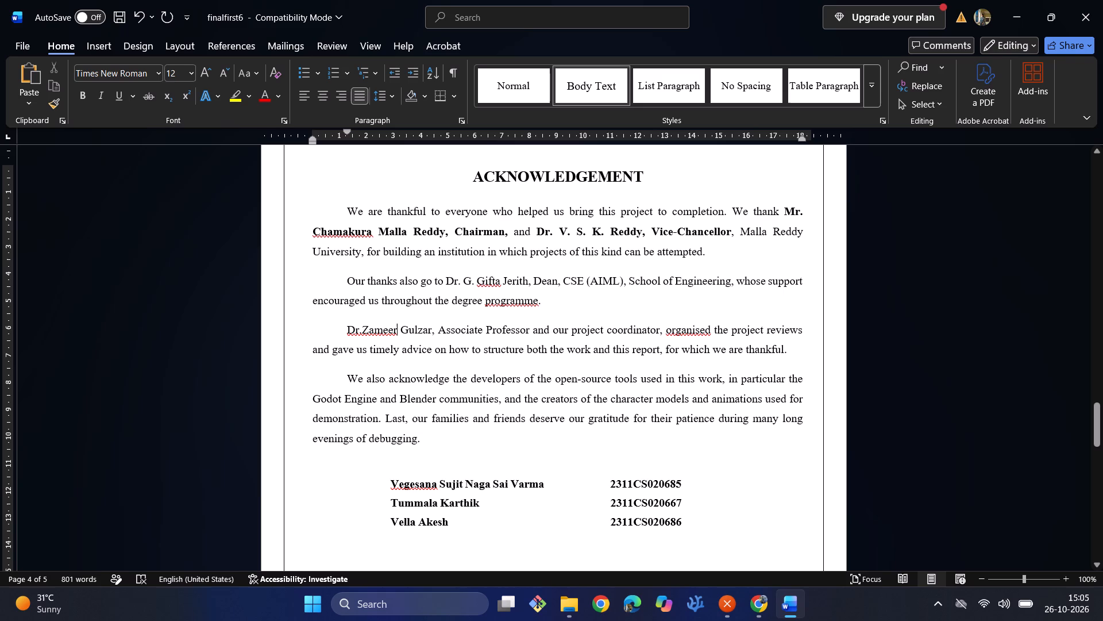
{"action": "key", "text": "space"}
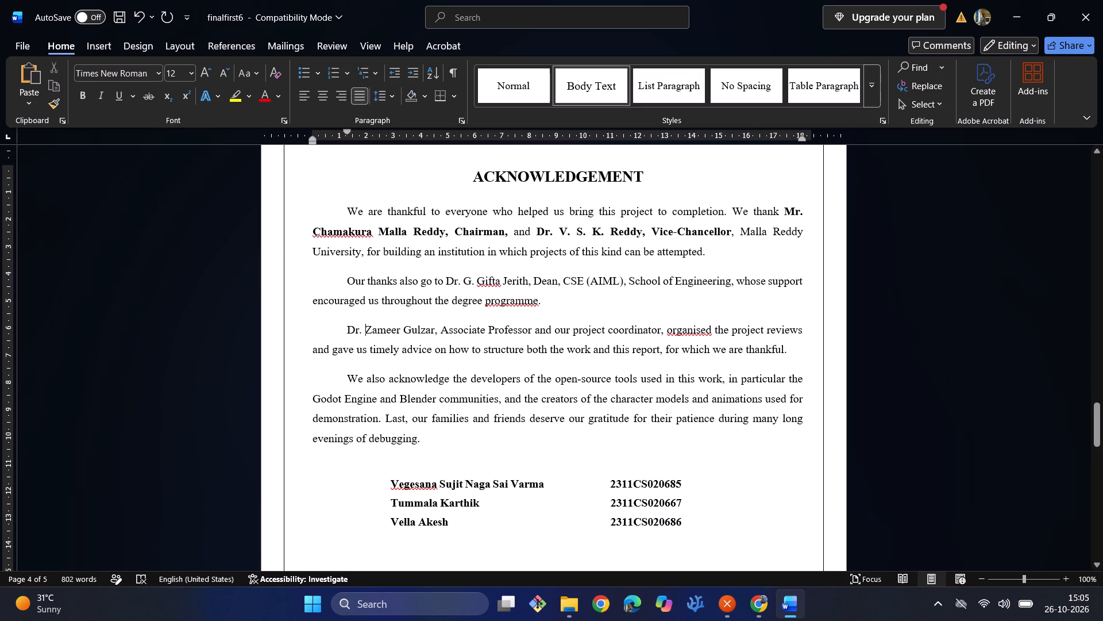
Remove the first-line indent from all four Acknowledgement paragraphs so each starts at the left margin.
{"action": "left_click", "coordinate": [348, 209]}
{"action": "key", "text": "BackSpace"}
{"action": "left_click", "coordinate": [349, 282]}
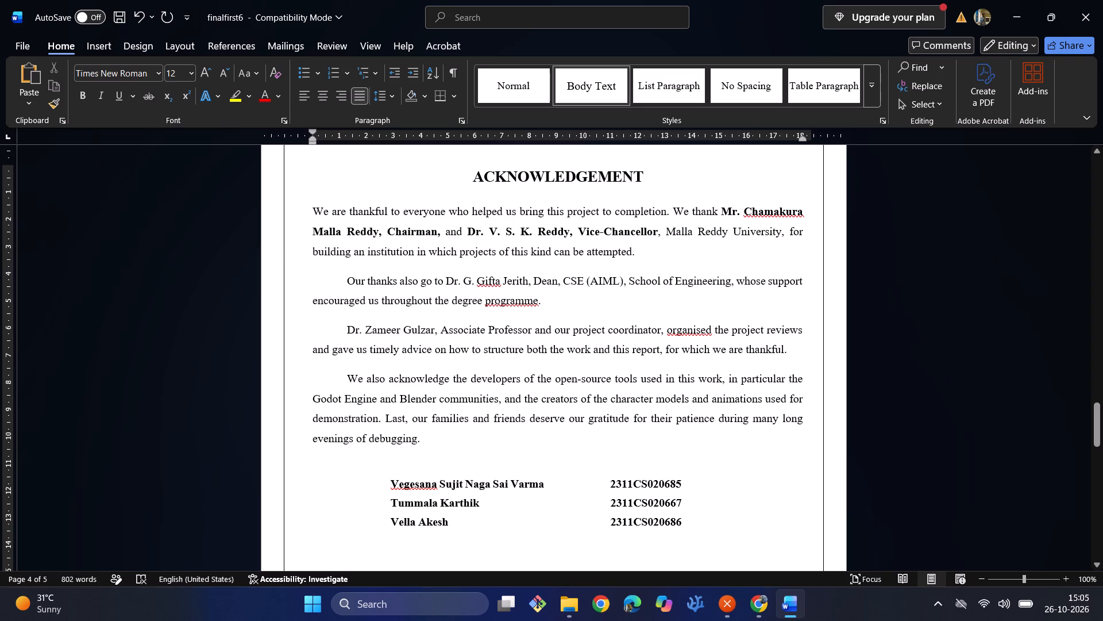
{"action": "key", "text": "BackSpace"}
{"action": "left_click", "coordinate": [349, 329]}
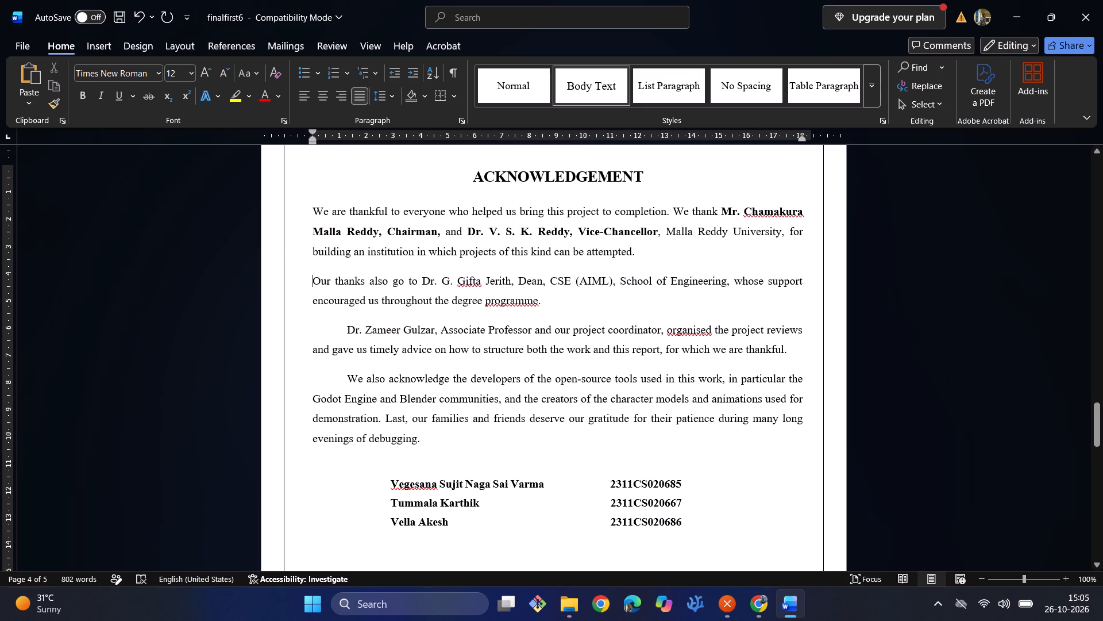
{"action": "key", "text": "BackSpace"}
{"action": "left_click", "coordinate": [348, 379]}
{"action": "key", "text": "BackSpace"}
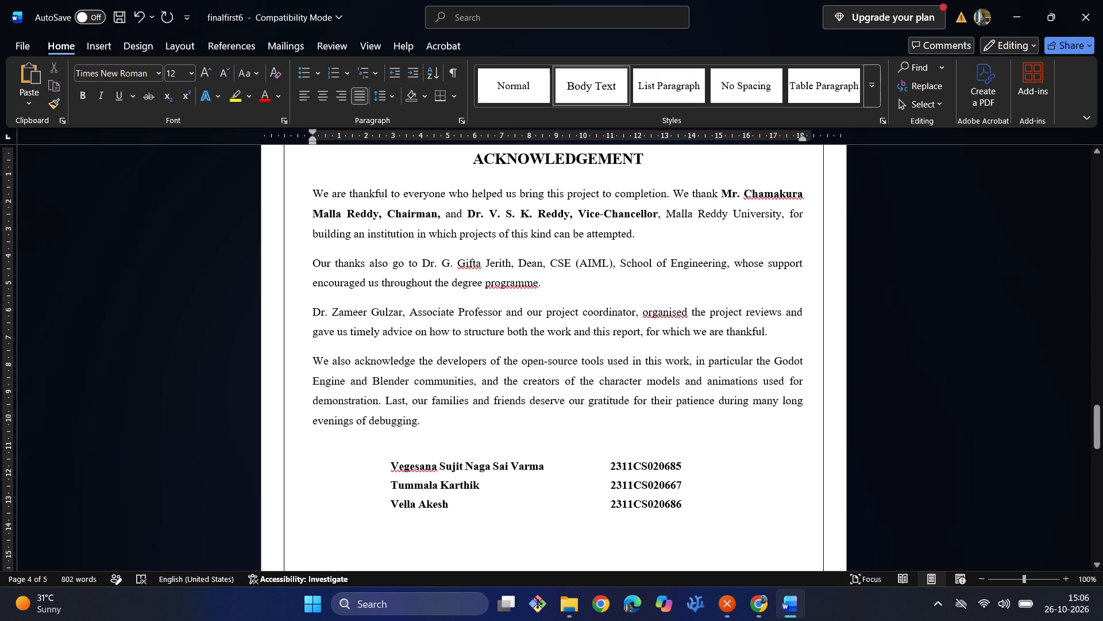
Replace the title "Dean" with "HOD" in the Acknowledgement's second paragraph.
{"action": "left_click", "coordinate": [542, 261]}
{"action": "key", "text": "BackSpace"}
{"action": "key", "text": "BackSpace"}
{"action": "key", "text": "BackSpace"}
{"action": "key", "text": "BackSpace"}
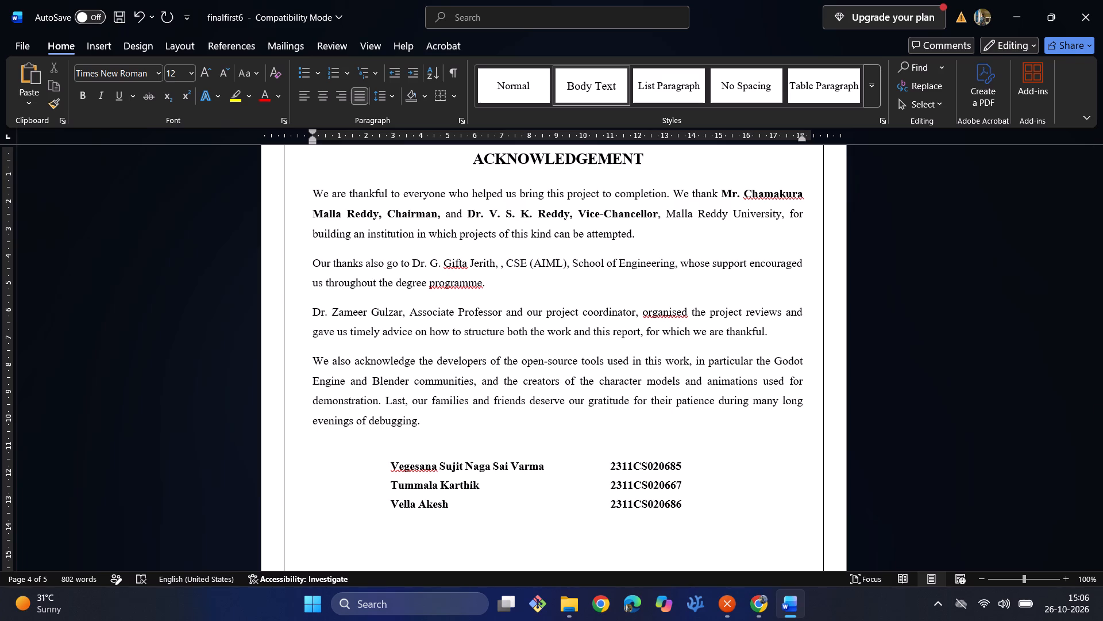
{"action": "type", "text": "HOD"}
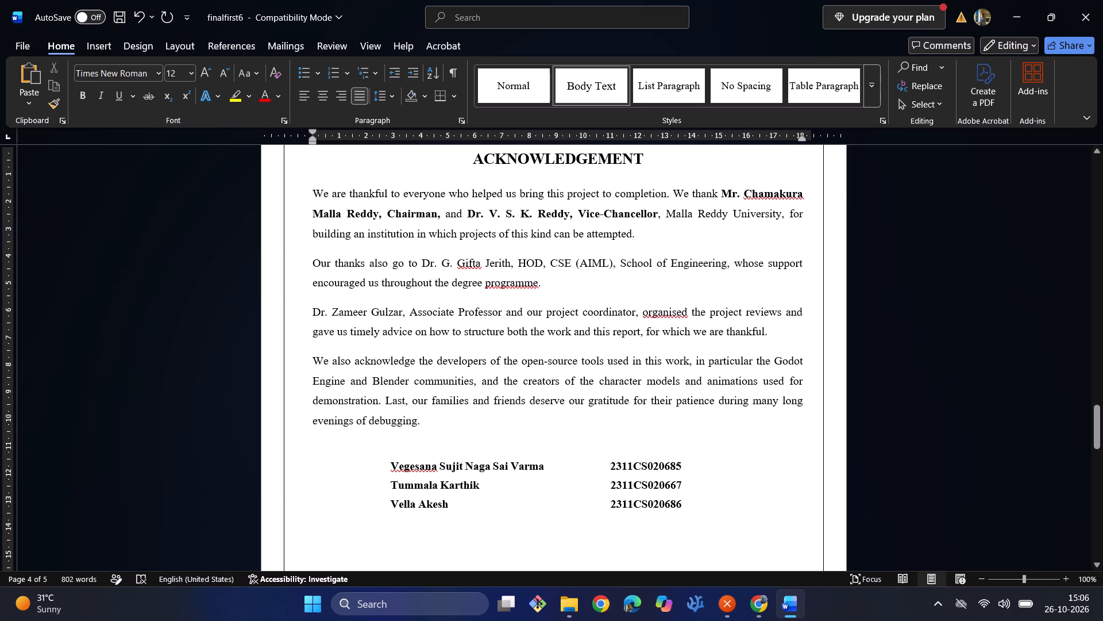
Make the HOD's name and title bold in the Acknowledgement's second paragraph, through "CSE (AIML), School of Engineering".
{"action": "left_click_drag", "start_coordinate": [421, 262], "coordinate": [616, 257]}
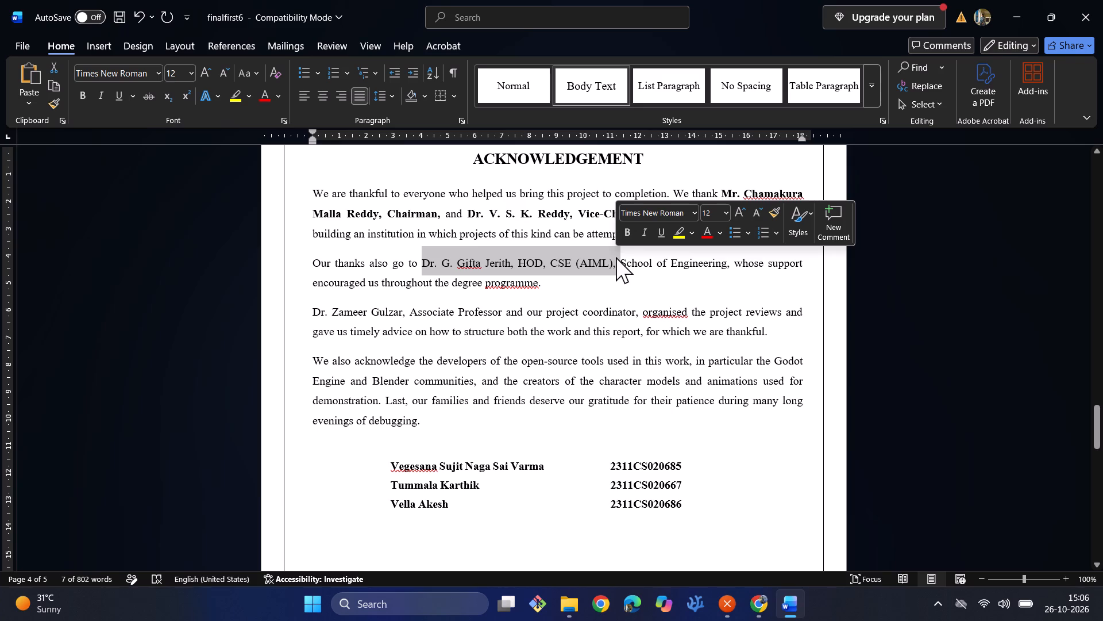
{"action": "left_click", "coordinate": [619, 282]}
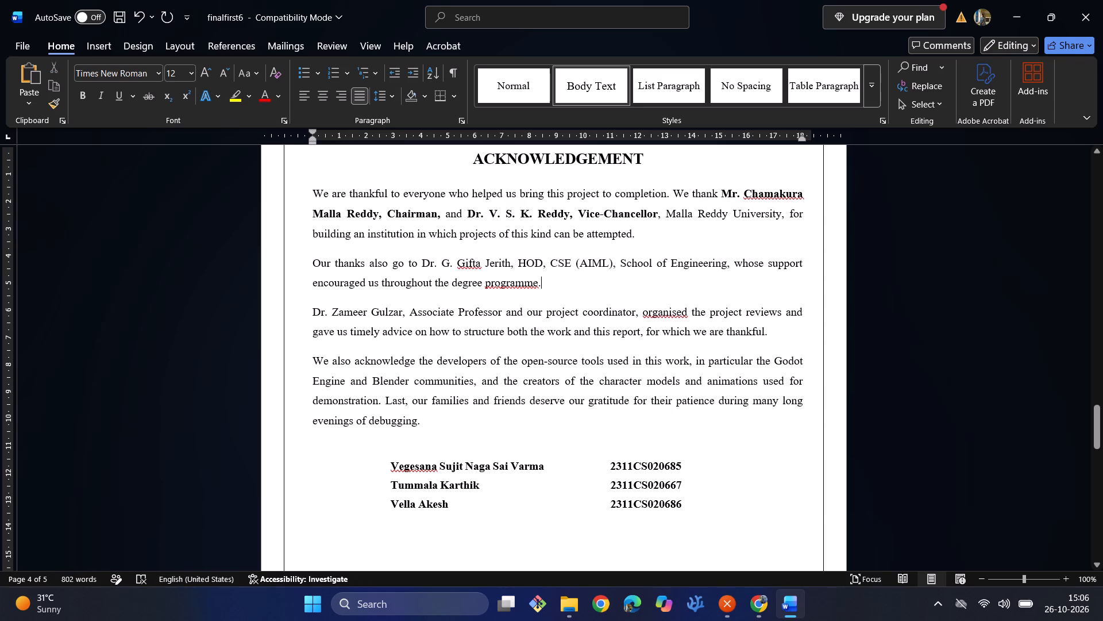
{"action": "left_click_drag", "start_coordinate": [422, 263], "coordinate": [711, 256]}
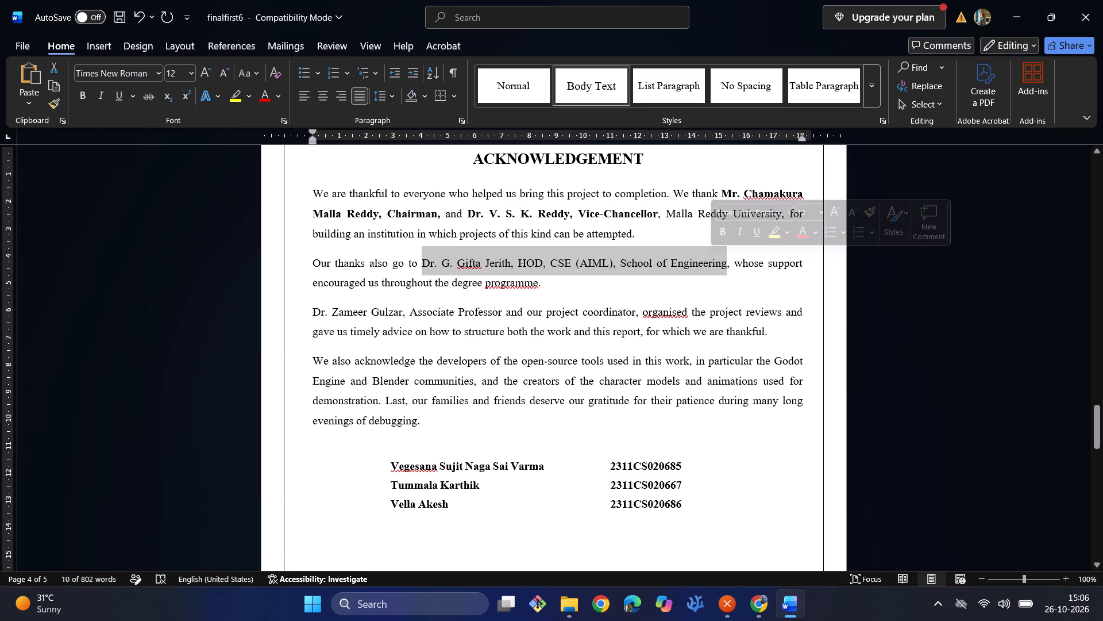
Apply bold to the HOD's name and title, through "School of Engineering", in the Acknowledgement's second paragraph.
{"action": "left_click", "coordinate": [84, 94]}
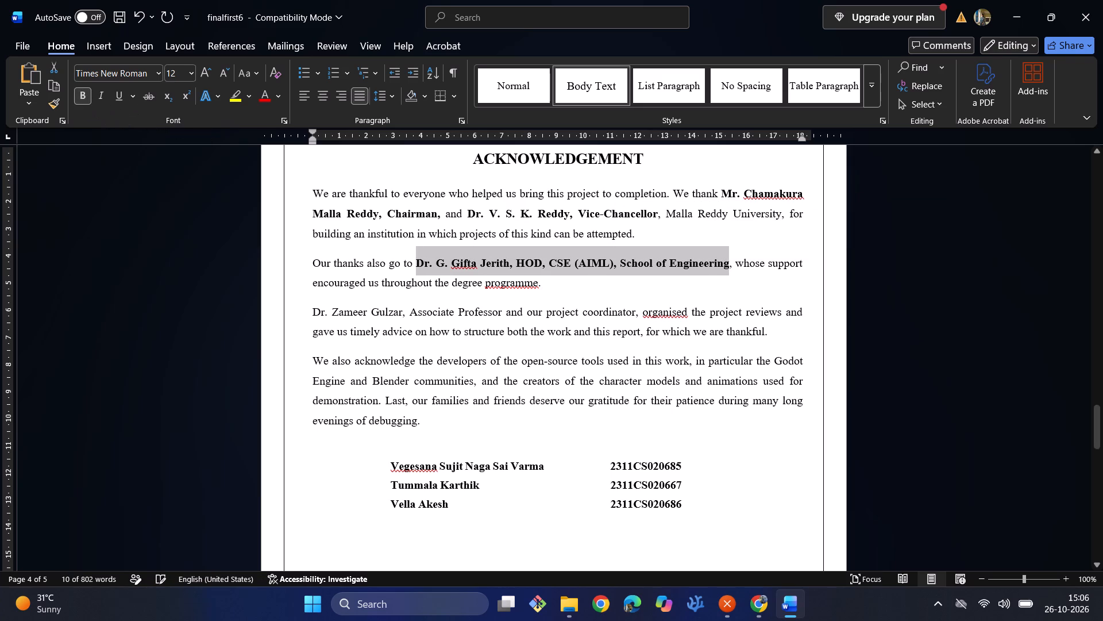
{"action": "left_click", "coordinate": [126, 259]}
{"action": "left_click", "coordinate": [173, 413]}
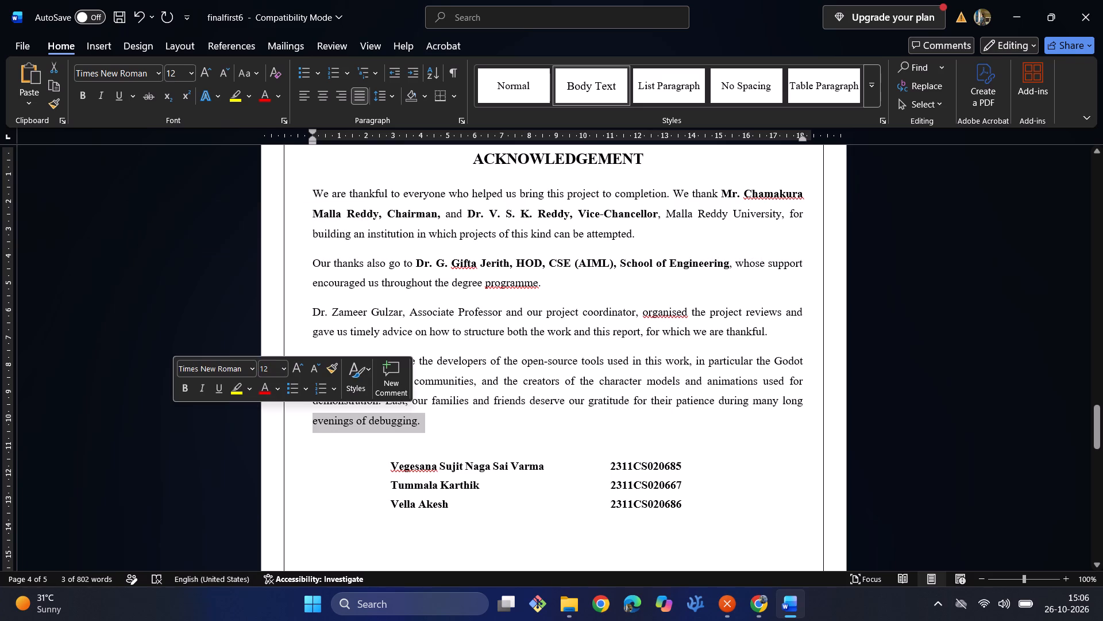
{"action": "left_click", "coordinate": [87, 511]}
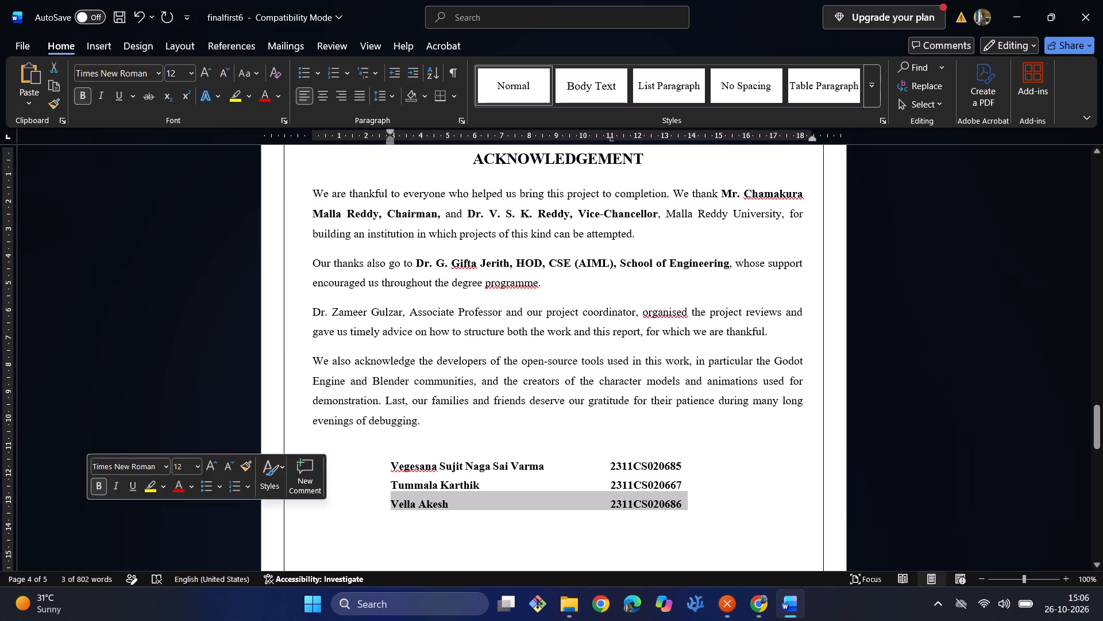
Make the project coordinator's name and the title "Associate Professor" bold in the Acknowledgement's third paragraph.
{"action": "left_click", "coordinate": [1102, 358]}
{"action": "scroll", "coordinate": [823, 427], "scroll_direction": "down", "scroll_amount": 1}
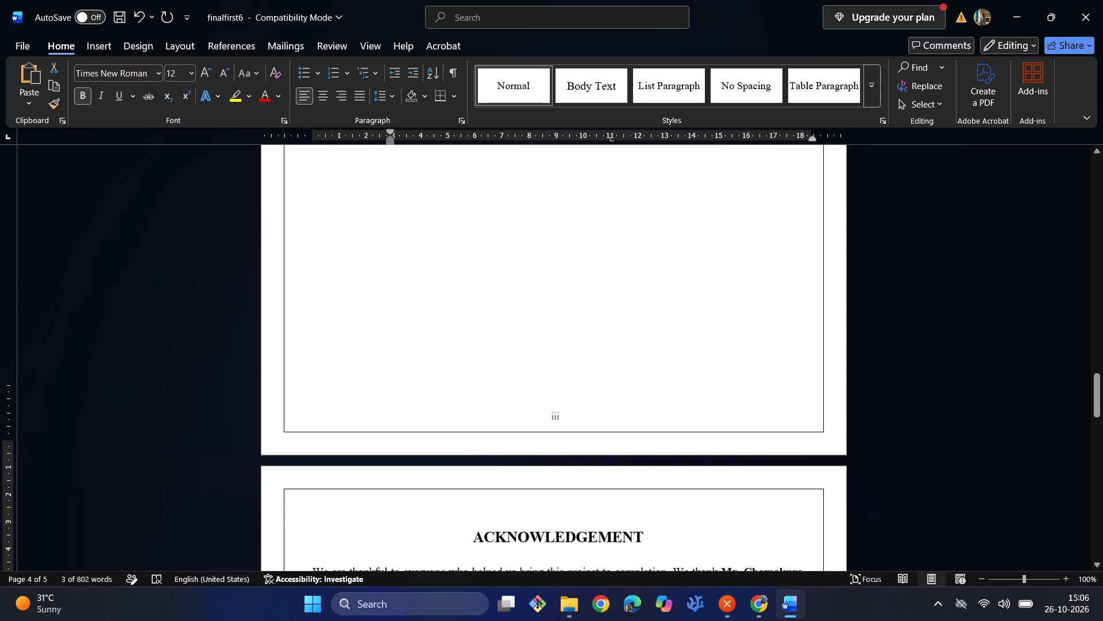
{"action": "scroll", "coordinate": [823, 427], "scroll_direction": "down", "scroll_amount": 2}
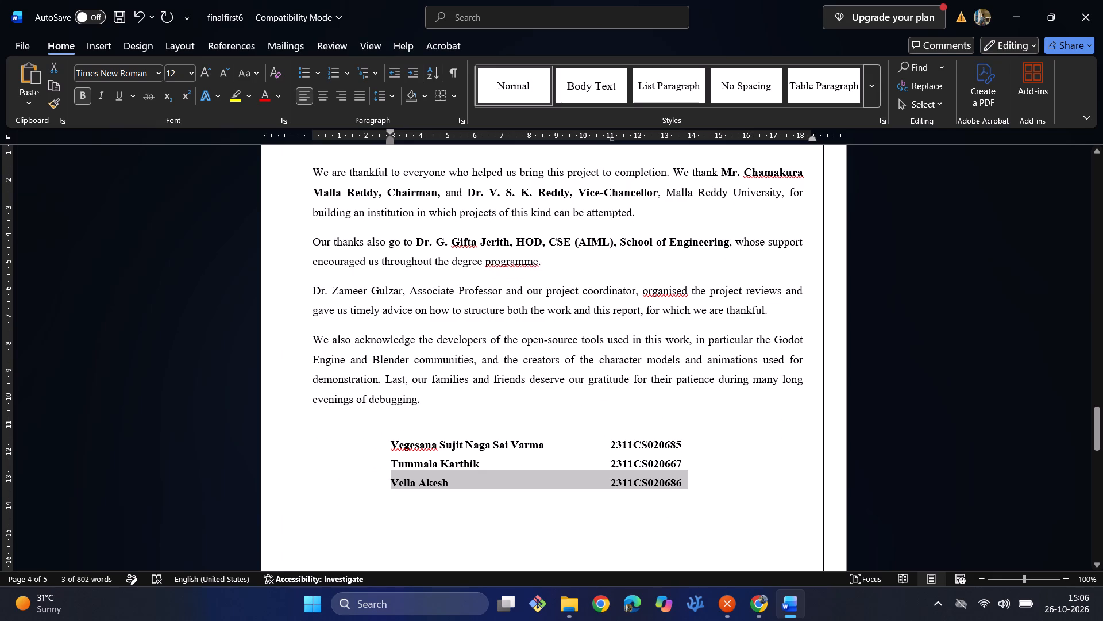
{"action": "left_click_drag", "start_coordinate": [310, 290], "coordinate": [412, 292]}
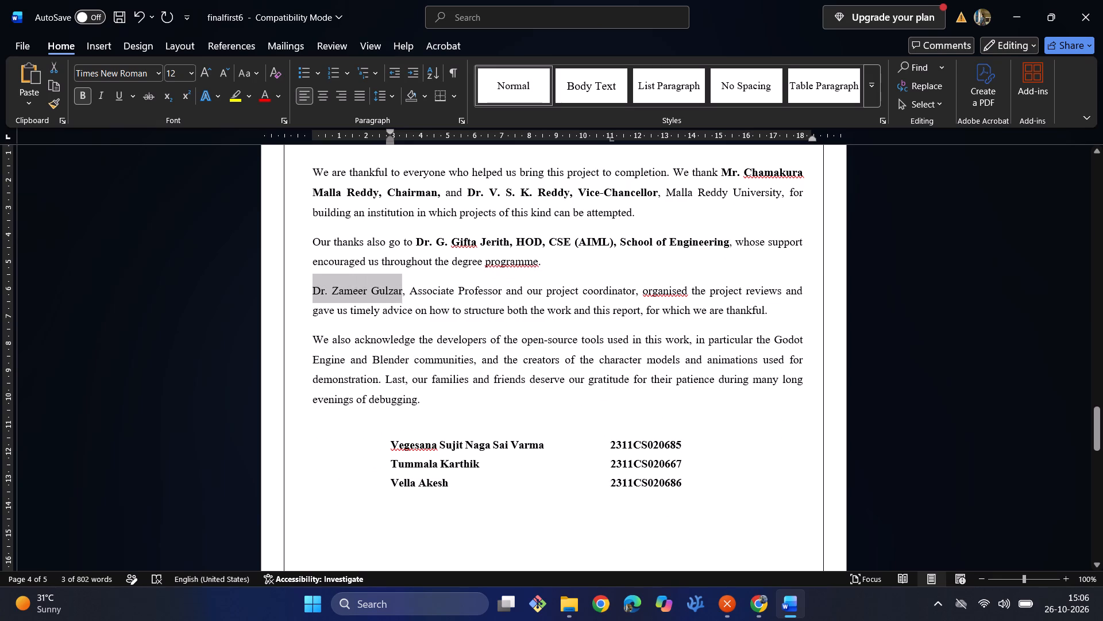
{"action": "left_click_drag", "start_coordinate": [412, 292], "coordinate": [483, 290]}
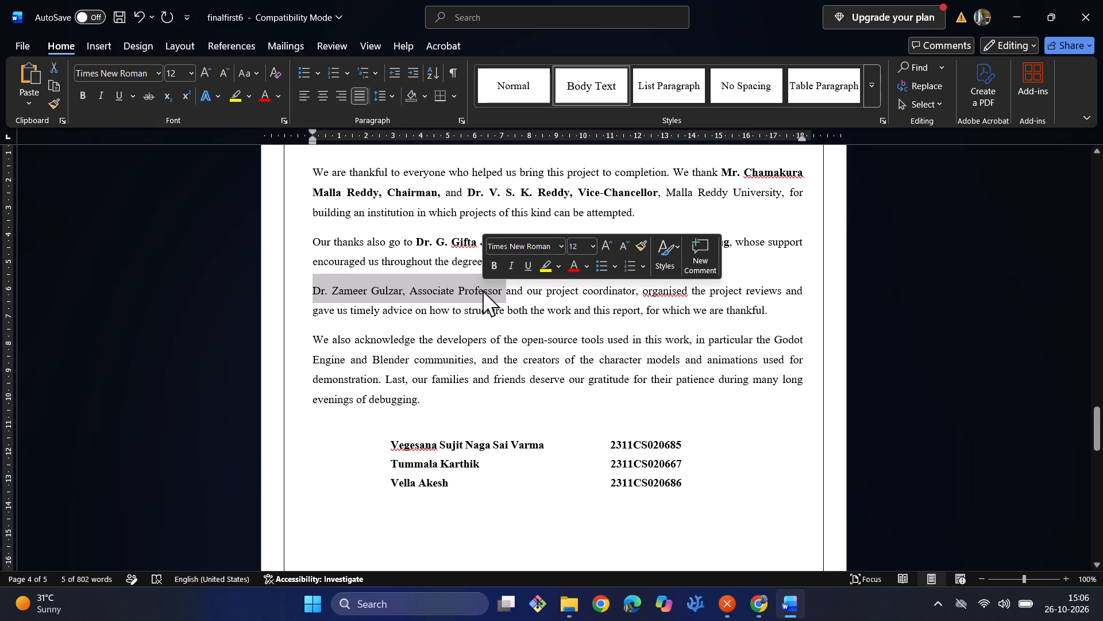
{"action": "left_click", "coordinate": [80, 94]}
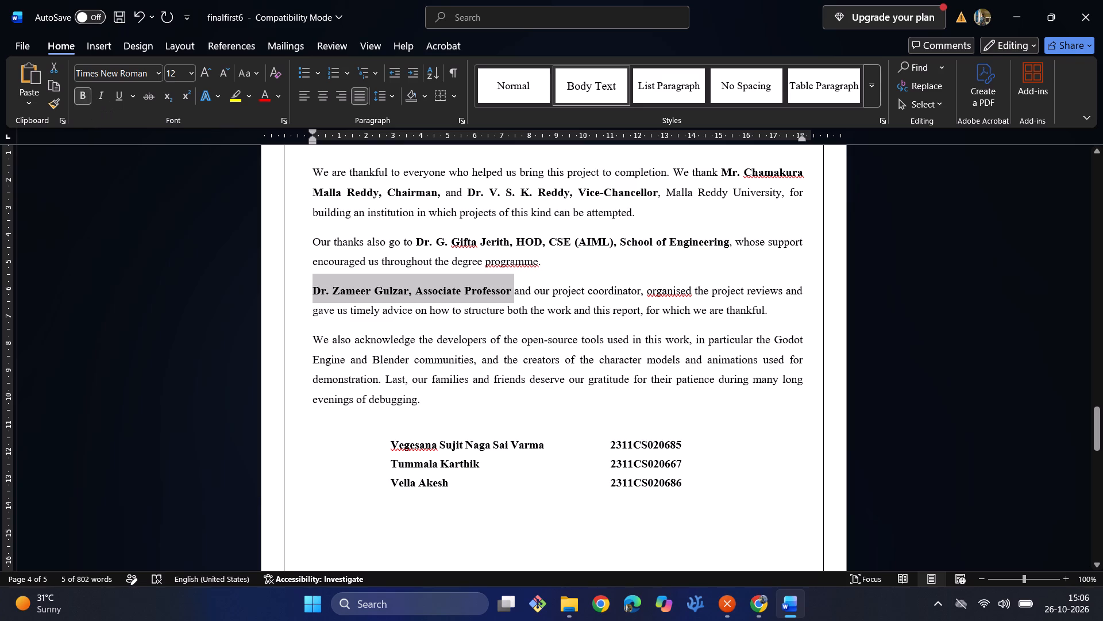
{"action": "left_click", "coordinate": [924, 329]}
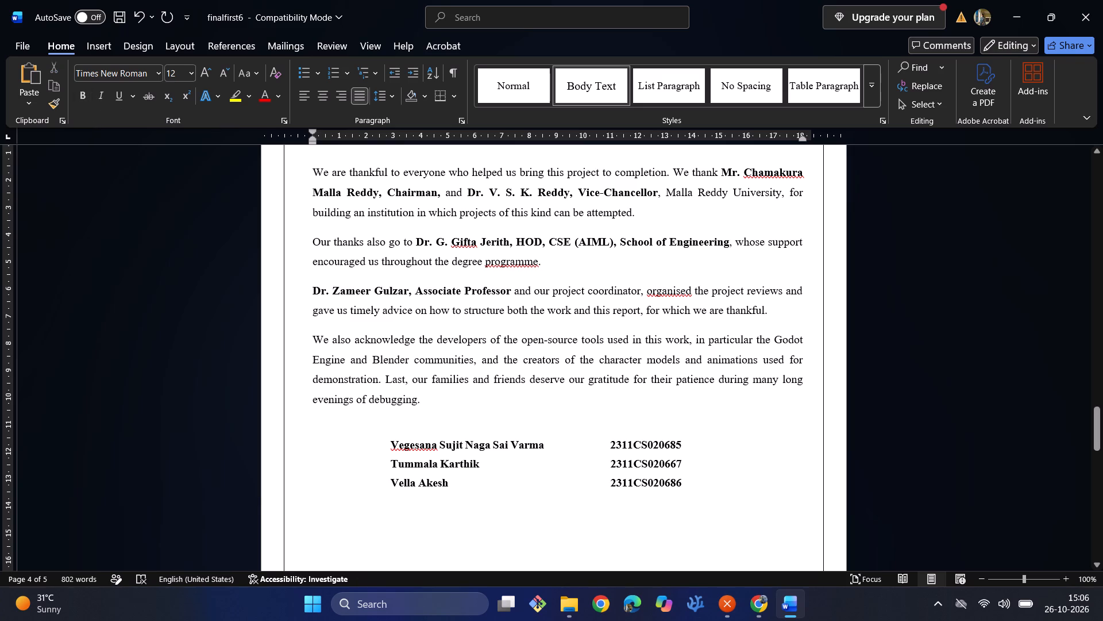
Add a paragraph after the project coordinator's and paste the copied text beginning "We are especially grateful to our project guide" from the clipboard history.
{"action": "left_click", "coordinate": [672, 385]}
{"action": "scroll", "coordinate": [541, 369], "scroll_direction": "up", "scroll_amount": 1}
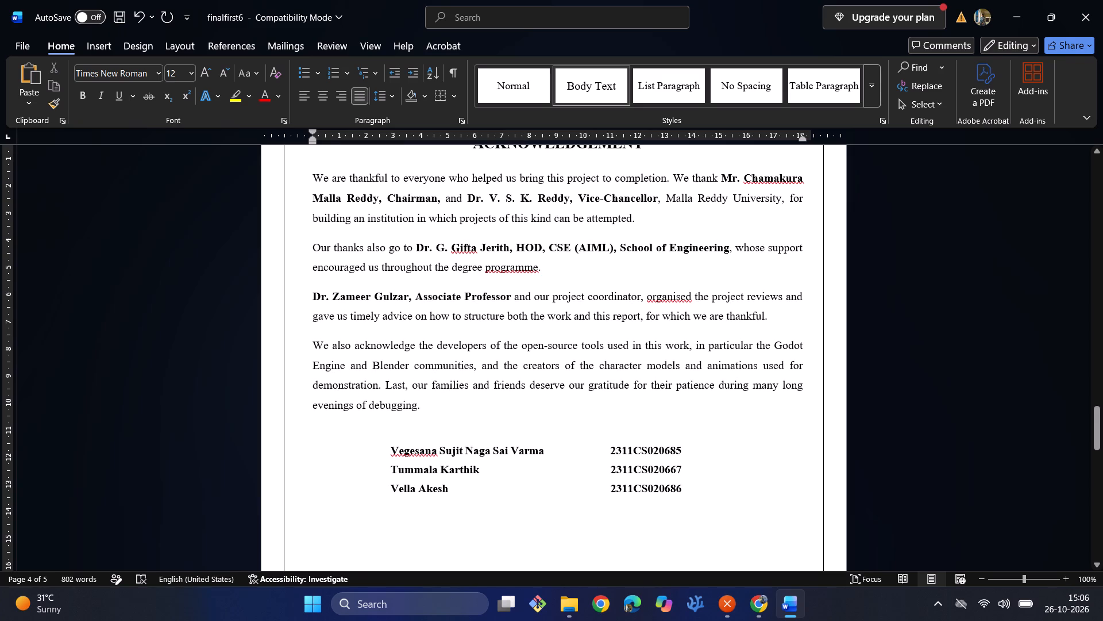
{"action": "left_click", "coordinate": [775, 320]}
{"action": "key", "text": "Return"}
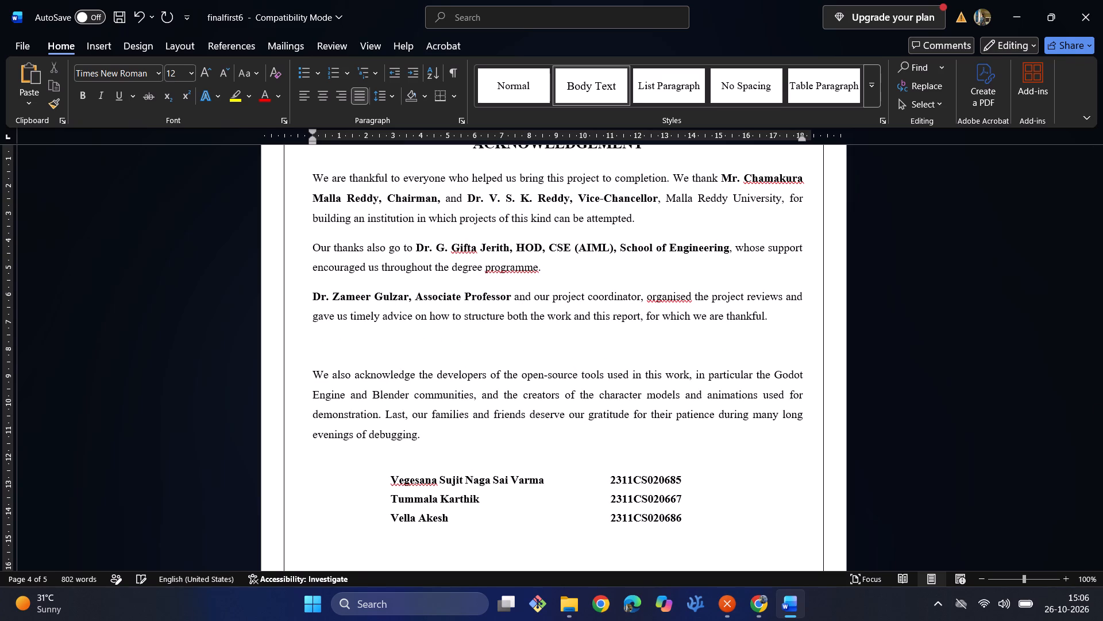
{"action": "key", "text": "super+v"}
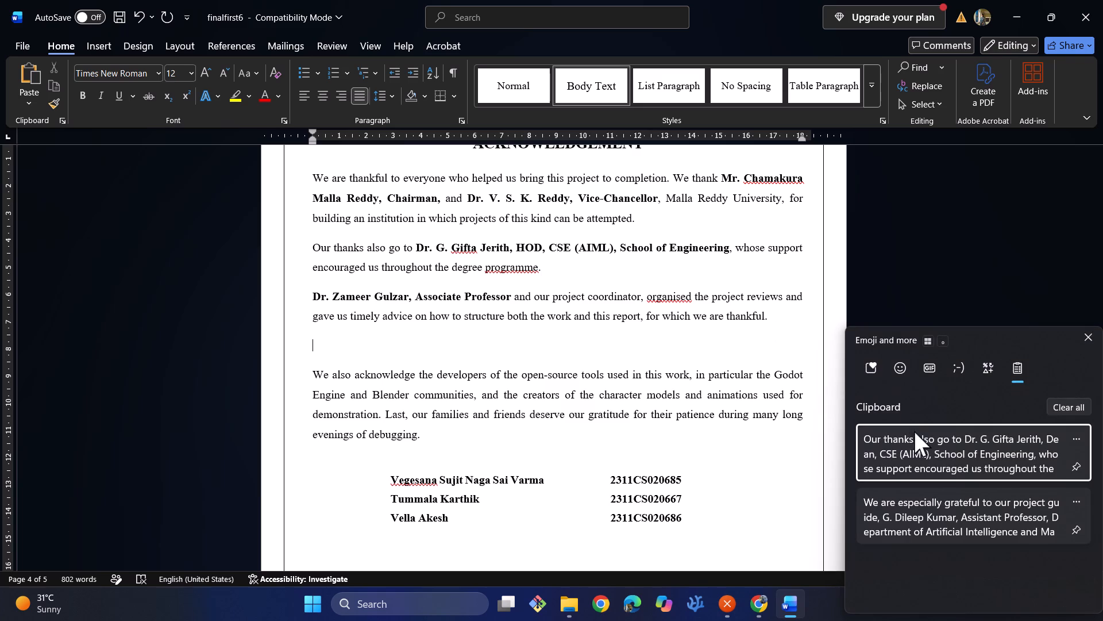
{"action": "left_click", "coordinate": [905, 504]}
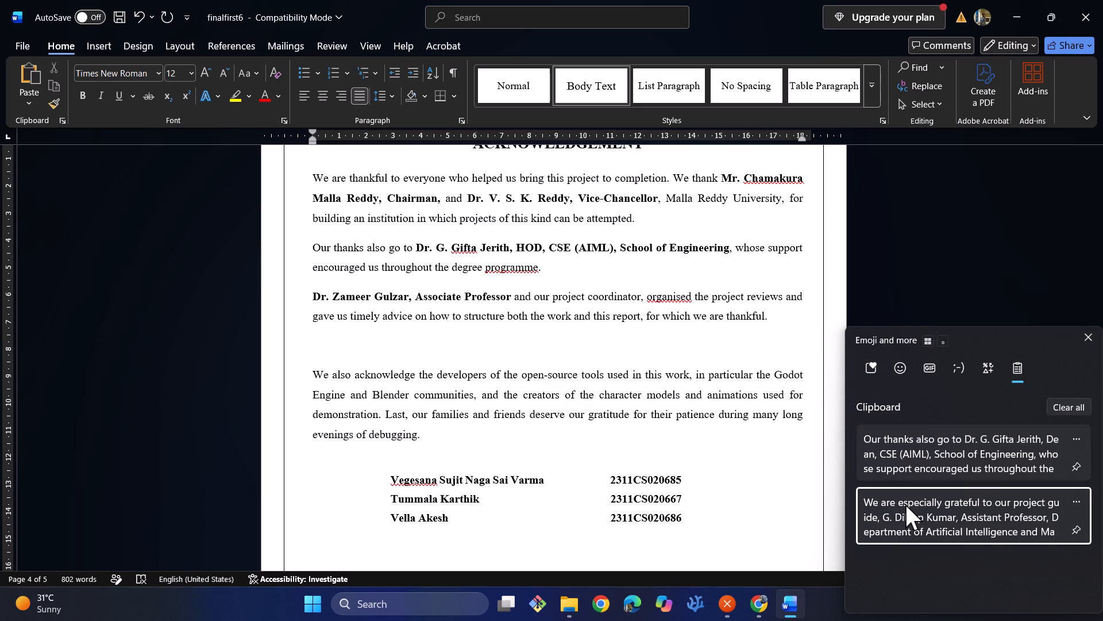
Paste the cut project guide's thank-you paragraph from the clipboard history on a new line below the project coordinator's paragraph.
{"action": "left_click", "coordinate": [905, 504]}
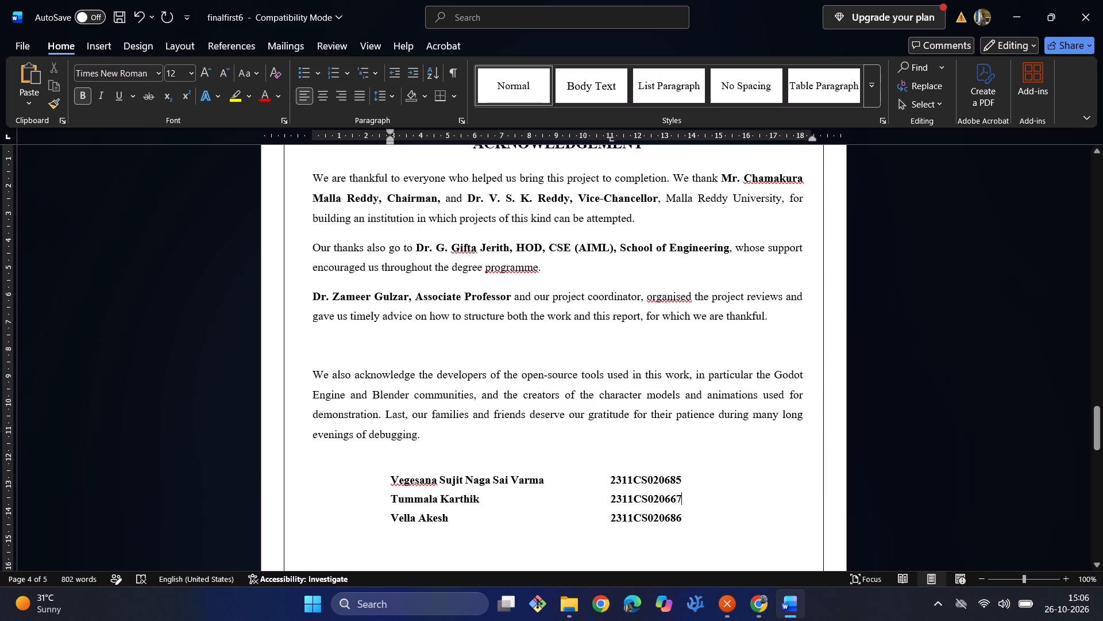
{"action": "left_click", "coordinate": [777, 316]}
{"action": "key", "text": "Return"}
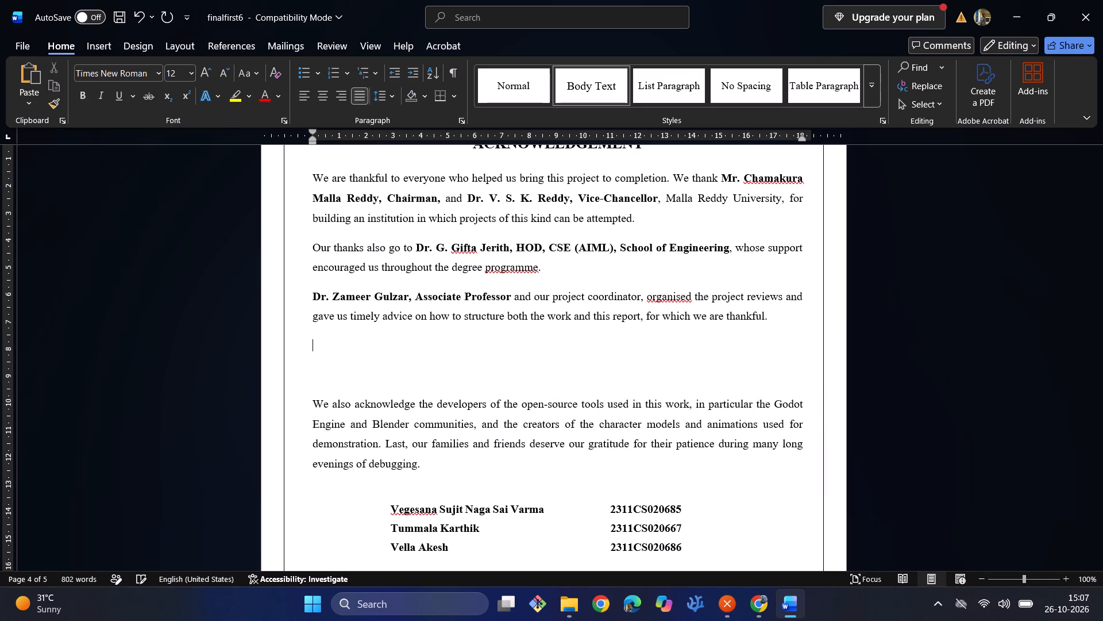
{"action": "key", "text": "super+v"}
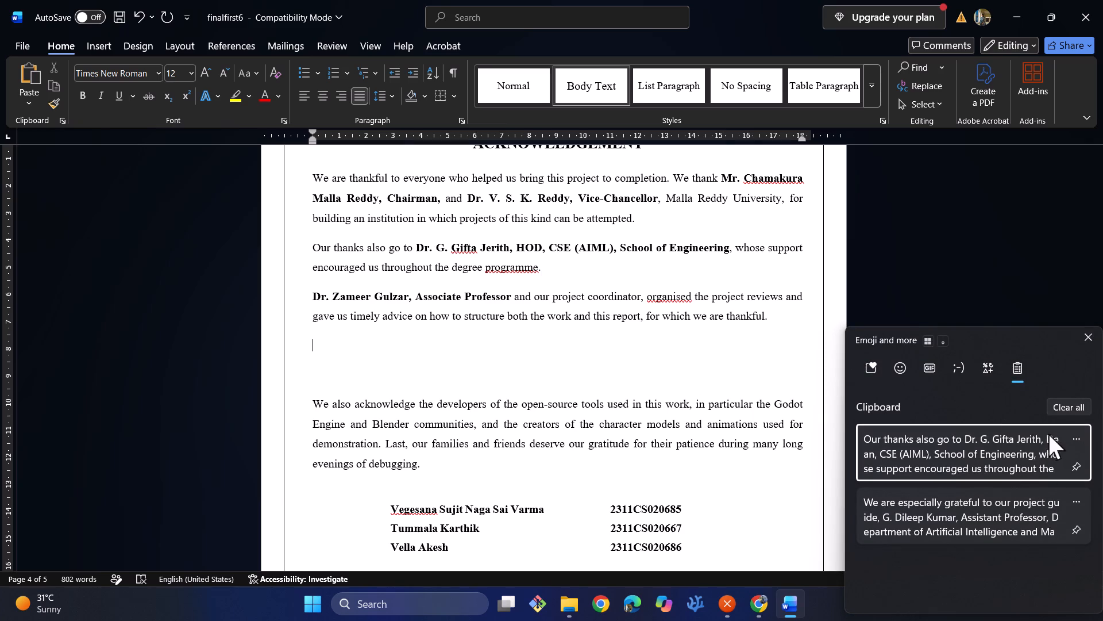
{"action": "scroll", "coordinate": [993, 475], "scroll_direction": "down", "scroll_amount": 1}
{"action": "left_click", "coordinate": [1075, 499]}
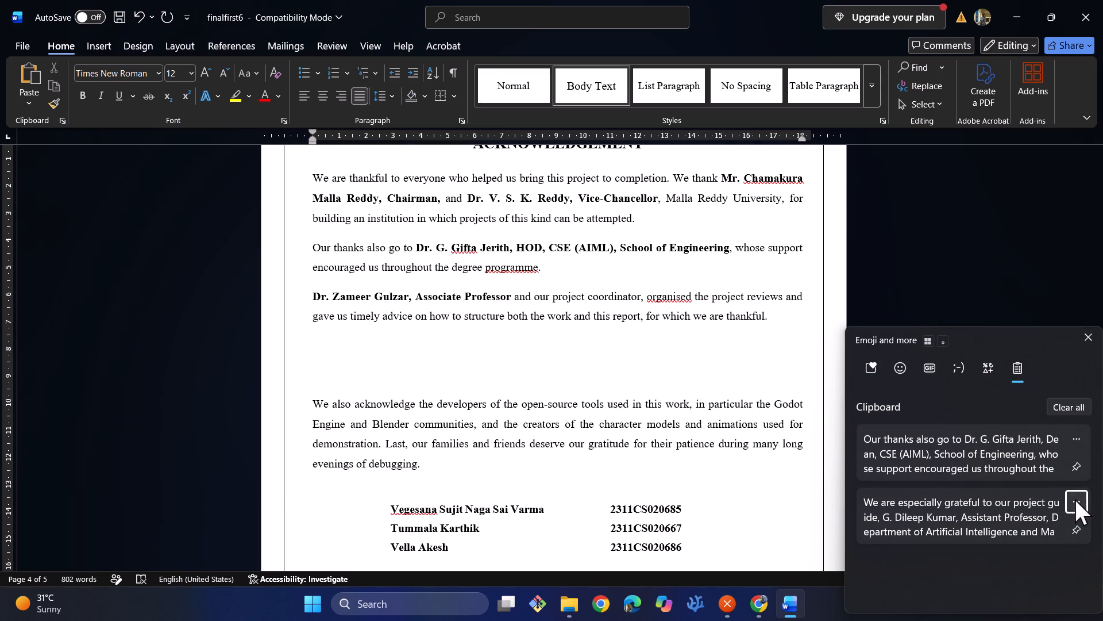
{"action": "left_click", "coordinate": [1005, 517]}
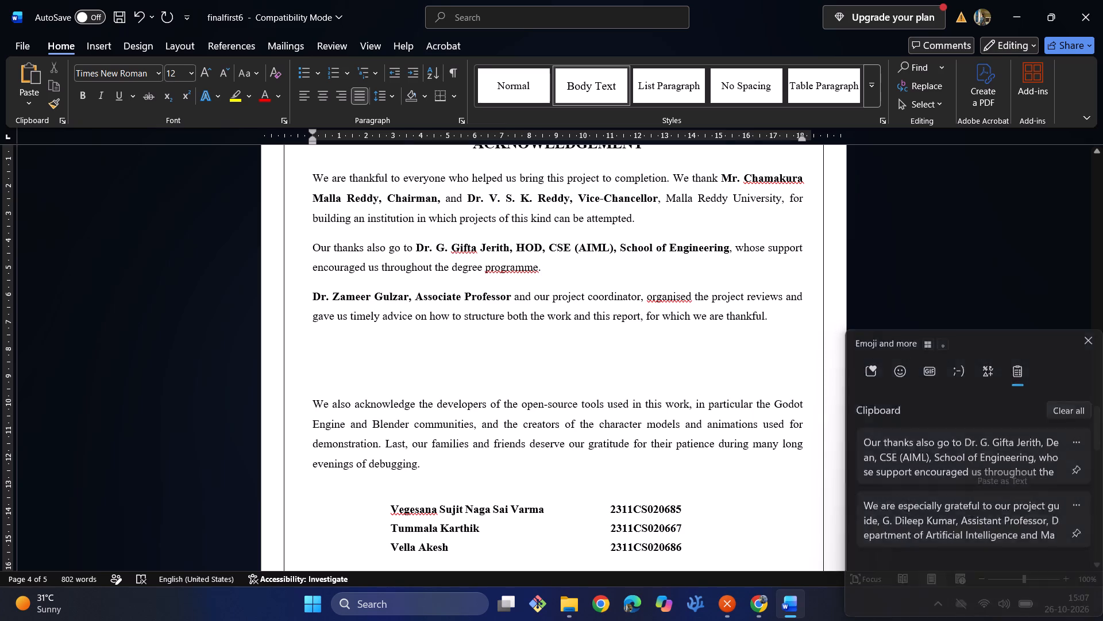
{"action": "key", "text": "ctrl+v"}
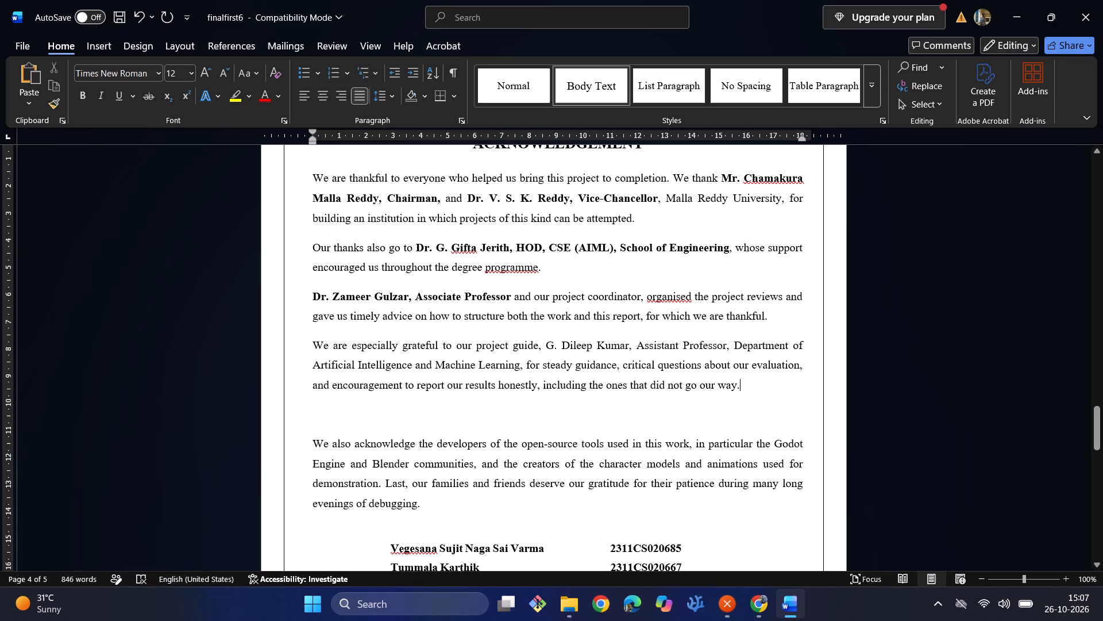
Make the project guide's name and the title "Assistant Professor" bold in the pasted Acknowledgement paragraph.
{"action": "left_click_drag", "start_coordinate": [546, 343], "coordinate": [724, 340]}
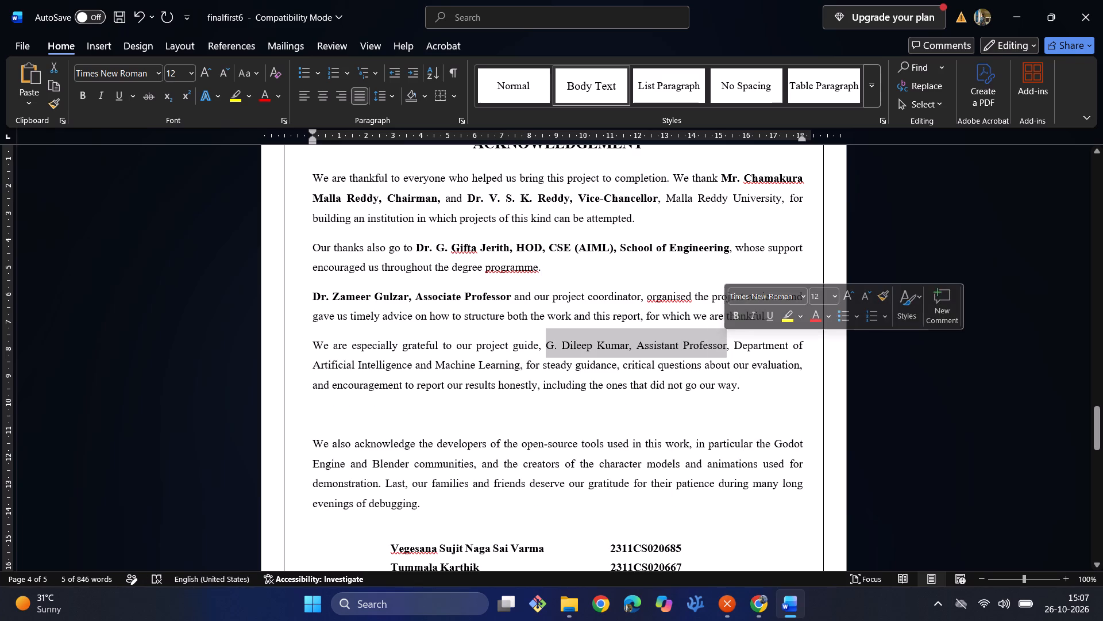
{"action": "left_click", "coordinate": [86, 95]}
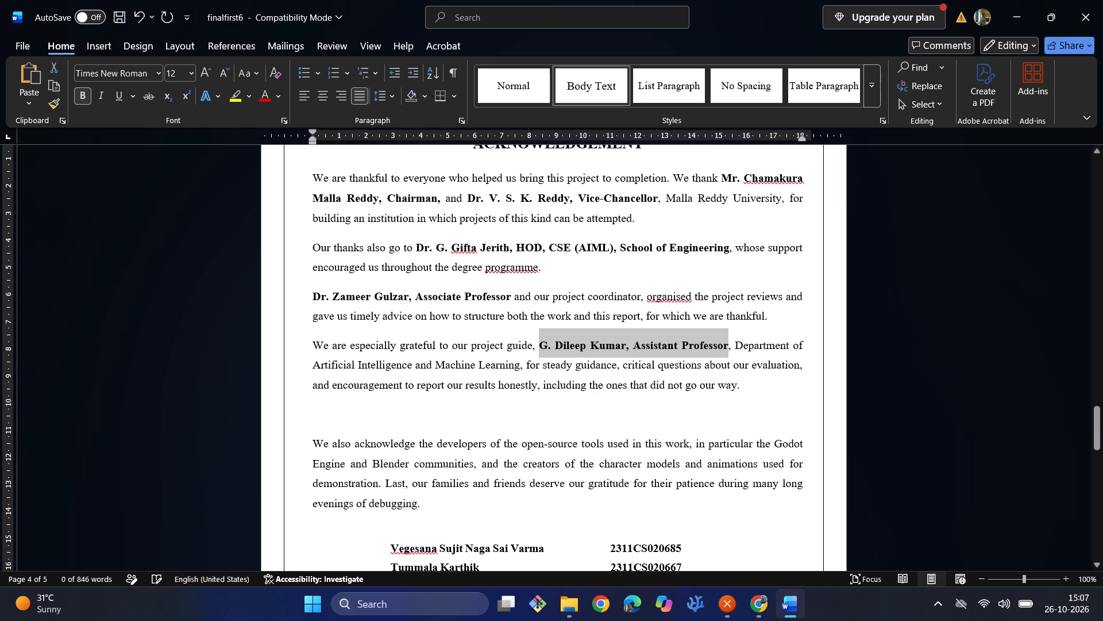
{"action": "left_click", "coordinate": [985, 309]}
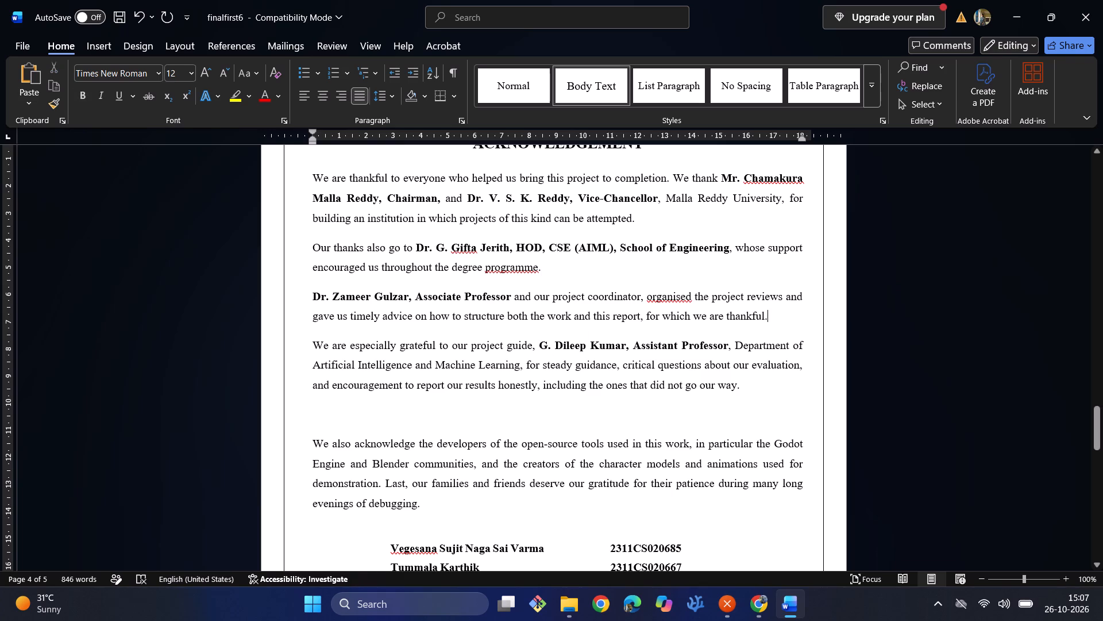
Remove the blank space between the project guide's paragraph and the paragraph acknowledging the open-source tool developers.
{"action": "scroll", "coordinate": [742, 415], "scroll_direction": "up", "scroll_amount": 1}
{"action": "right_click", "coordinate": [742, 415]}
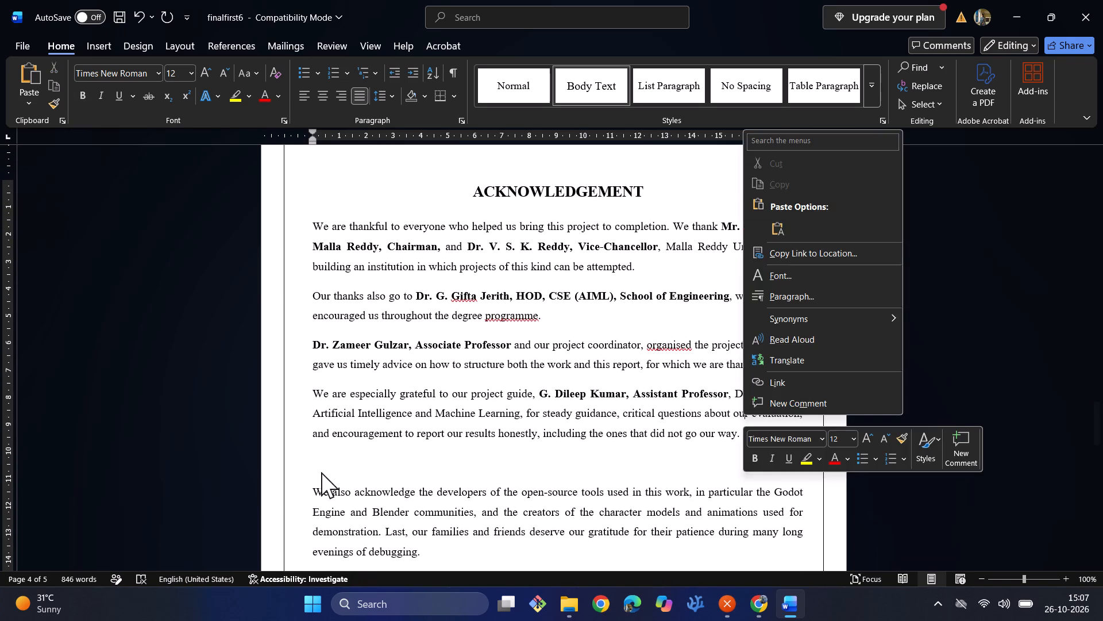
{"action": "left_click", "coordinate": [317, 471]}
{"action": "left_click", "coordinate": [316, 475]}
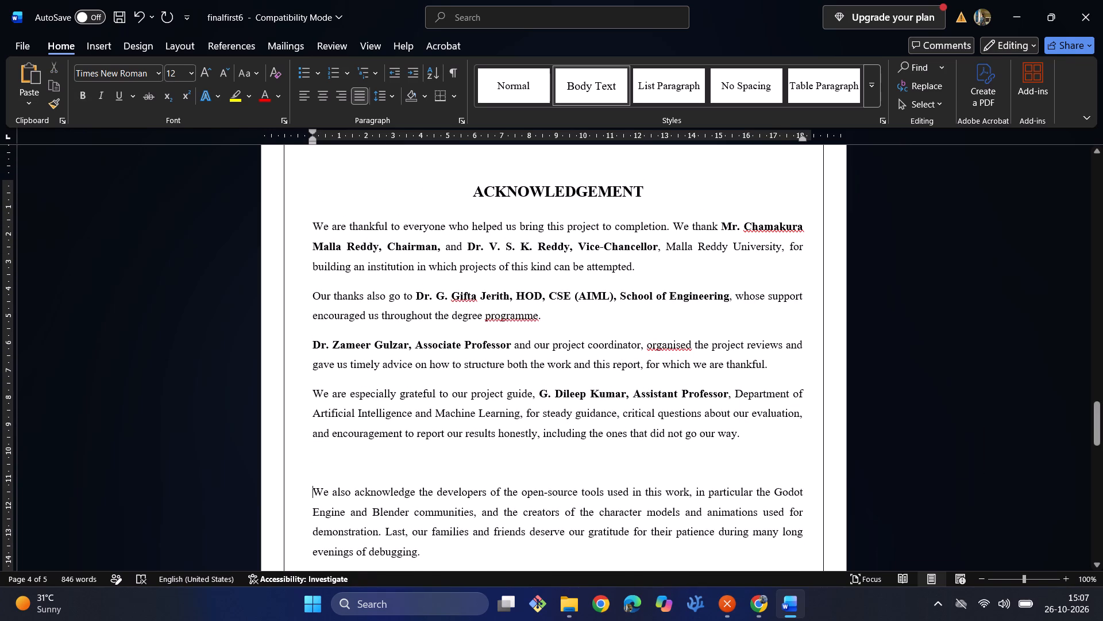
{"action": "key", "text": "BackSpace"}
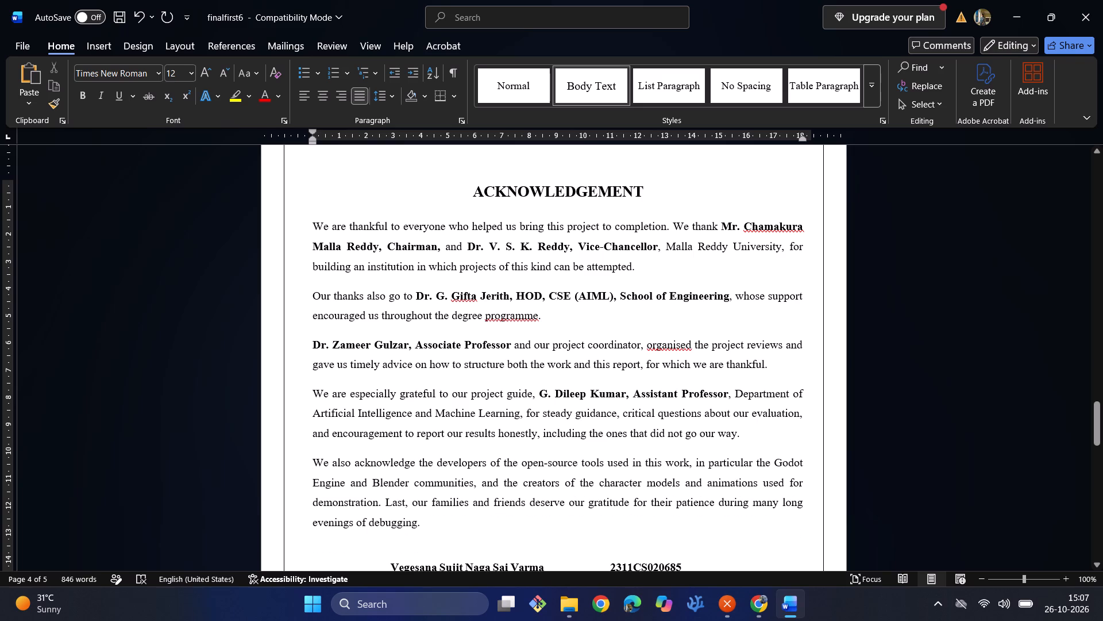
Review the edited Acknowledgement, the abstract page and the title page for layout and wording.
{"action": "scroll", "coordinate": [978, 434], "scroll_direction": "down", "scroll_amount": 1}
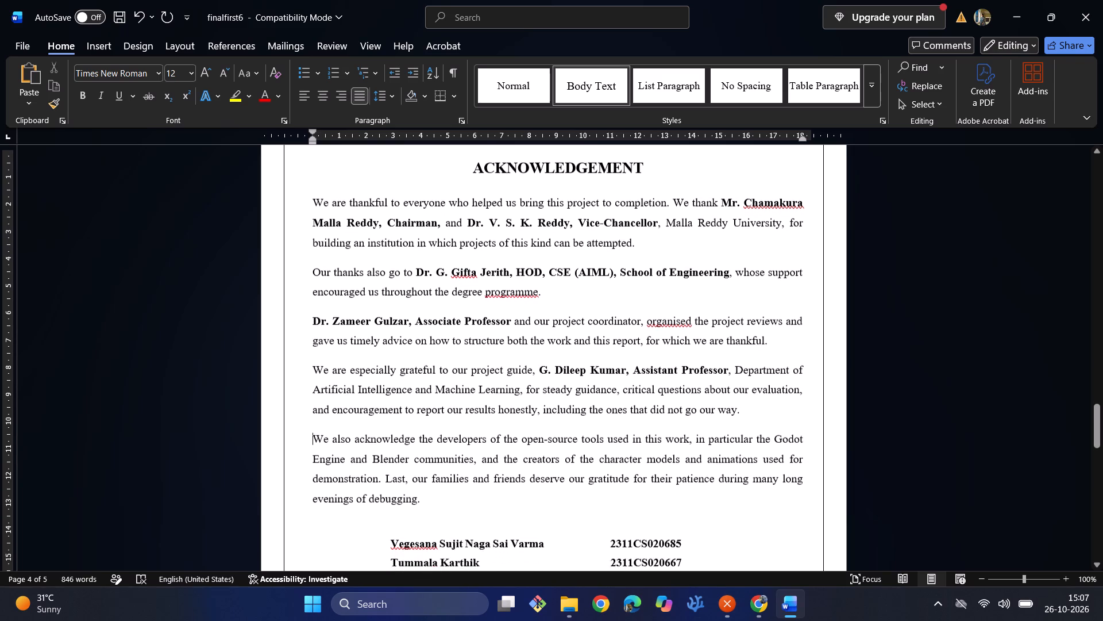
{"action": "scroll", "coordinate": [978, 434], "scroll_direction": "down", "scroll_amount": 1}
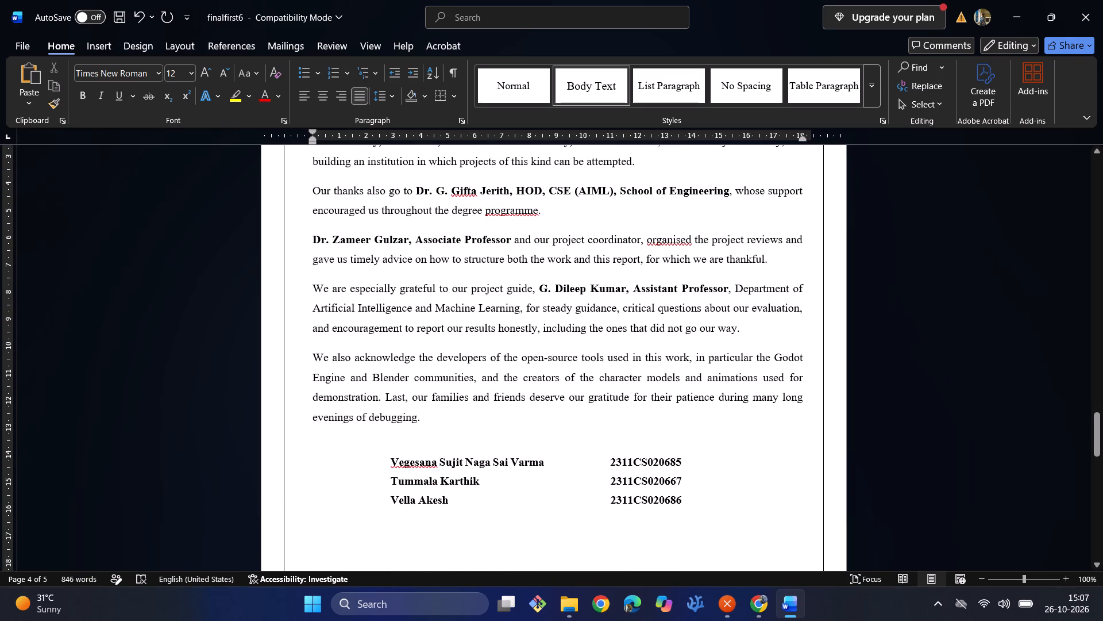
{"action": "scroll", "coordinate": [978, 434], "scroll_direction": "down", "scroll_amount": 1}
{"action": "scroll", "coordinate": [978, 434], "scroll_direction": "up", "scroll_amount": 1}
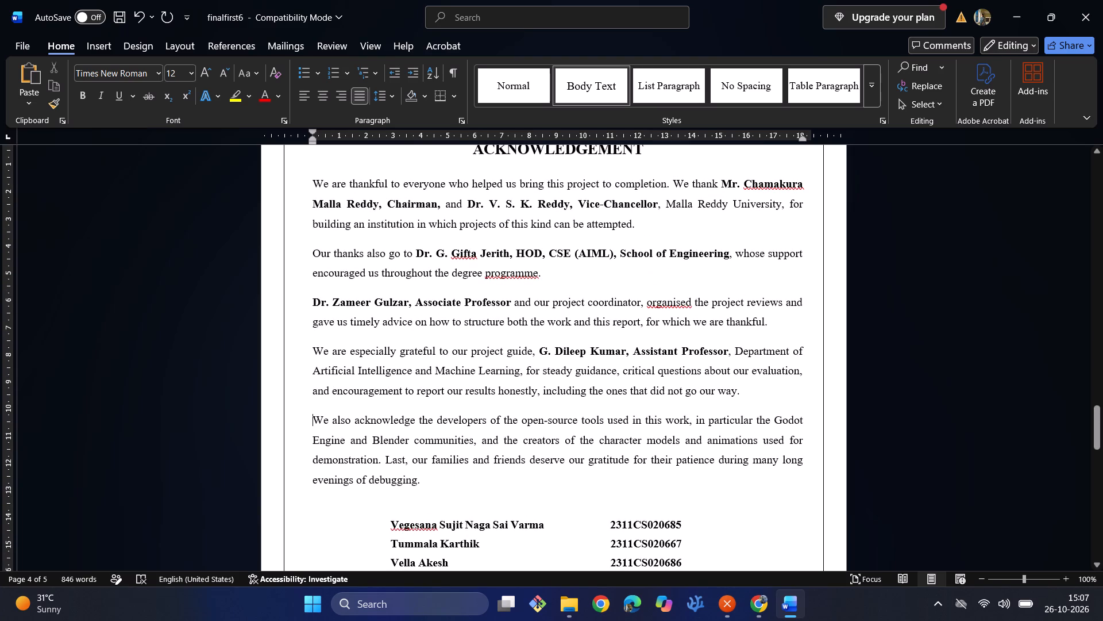
{"action": "left_click", "coordinate": [982, 435]}
{"action": "scroll", "coordinate": [982, 435], "scroll_direction": "down", "scroll_amount": 4}
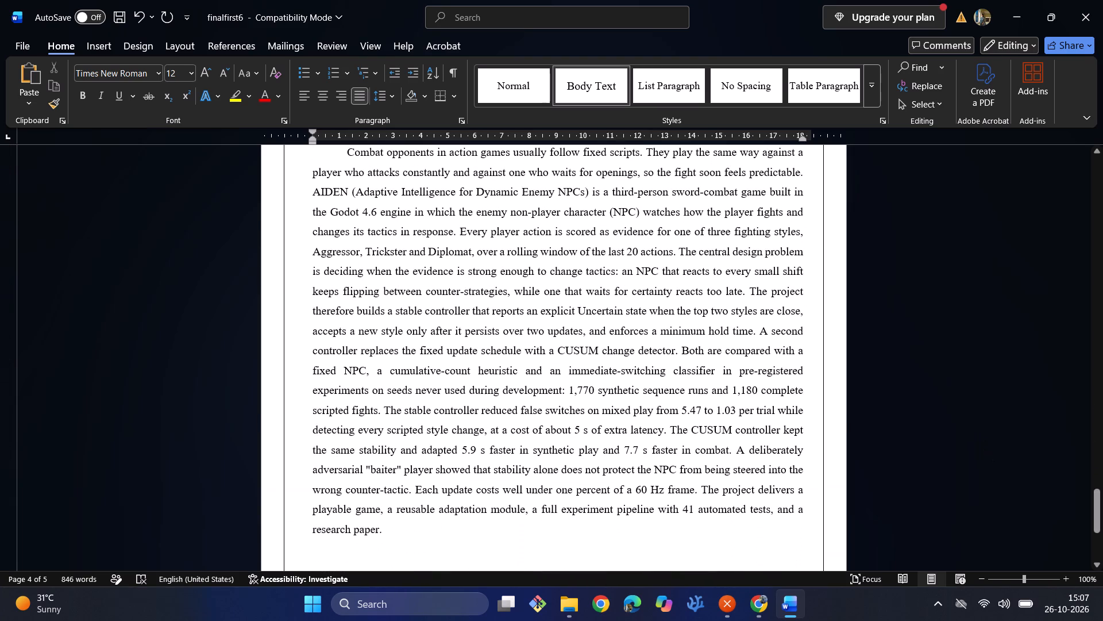
{"action": "scroll", "coordinate": [982, 435], "scroll_direction": "up", "scroll_amount": 1}
{"action": "scroll", "coordinate": [982, 435], "scroll_direction": "down", "scroll_amount": 3}
{"action": "scroll", "coordinate": [982, 435], "scroll_direction": "up", "scroll_amount": 9}
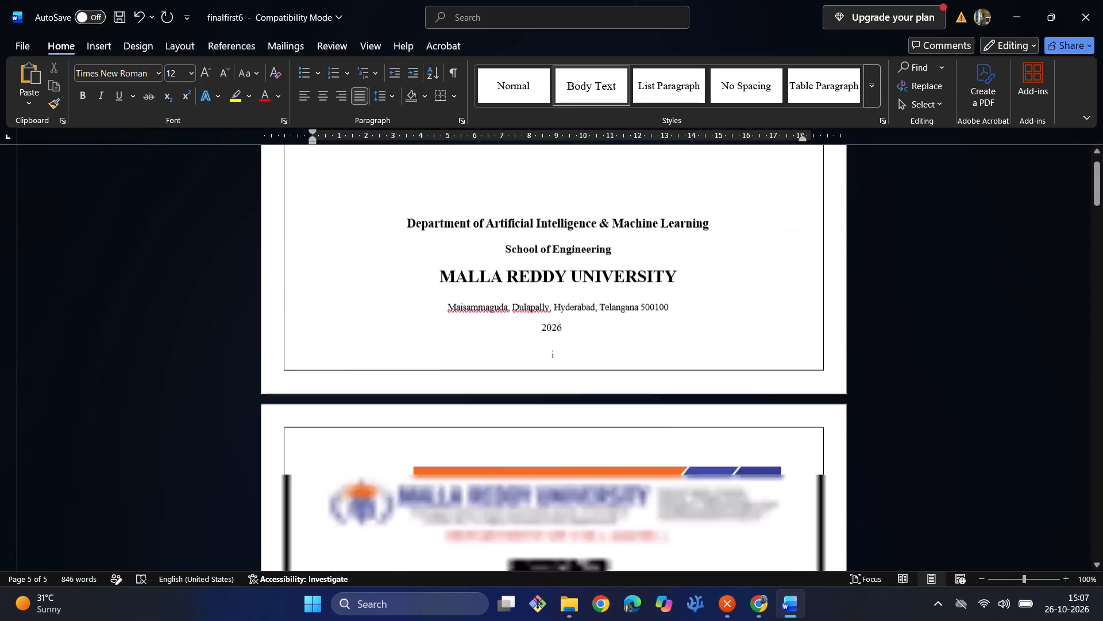
{"action": "scroll", "coordinate": [982, 435], "scroll_direction": "up", "scroll_amount": 4}
{"action": "scroll", "coordinate": [782, 465], "scroll_direction": "down", "scroll_amount": 1}
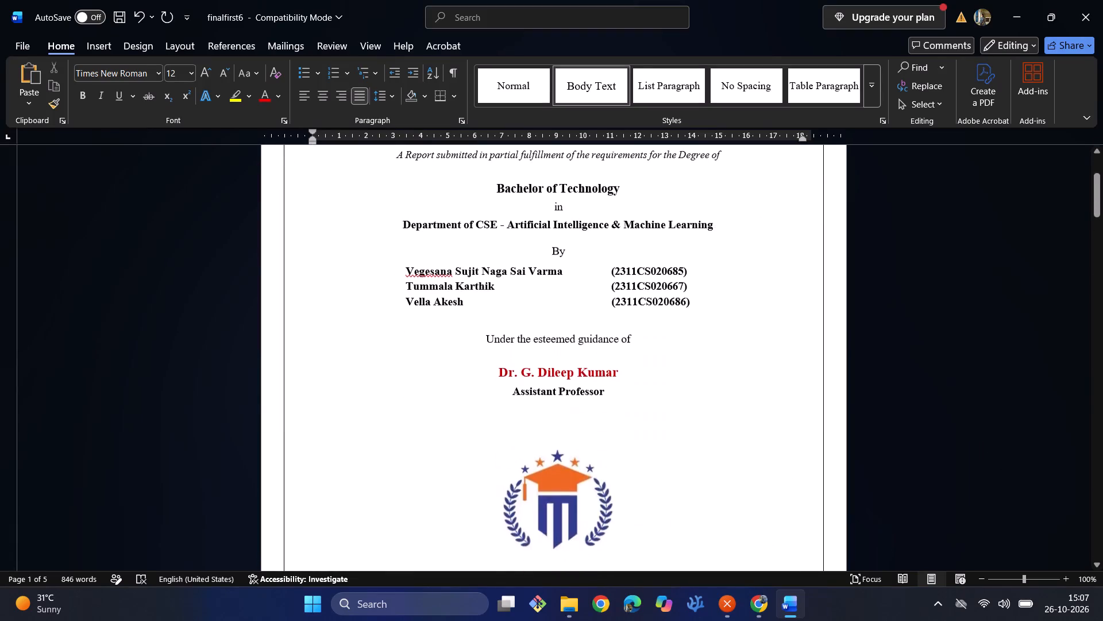
{"action": "scroll", "coordinate": [782, 465], "scroll_direction": "up", "scroll_amount": 1}
{"action": "scroll", "coordinate": [782, 465], "scroll_direction": "down", "scroll_amount": 1}
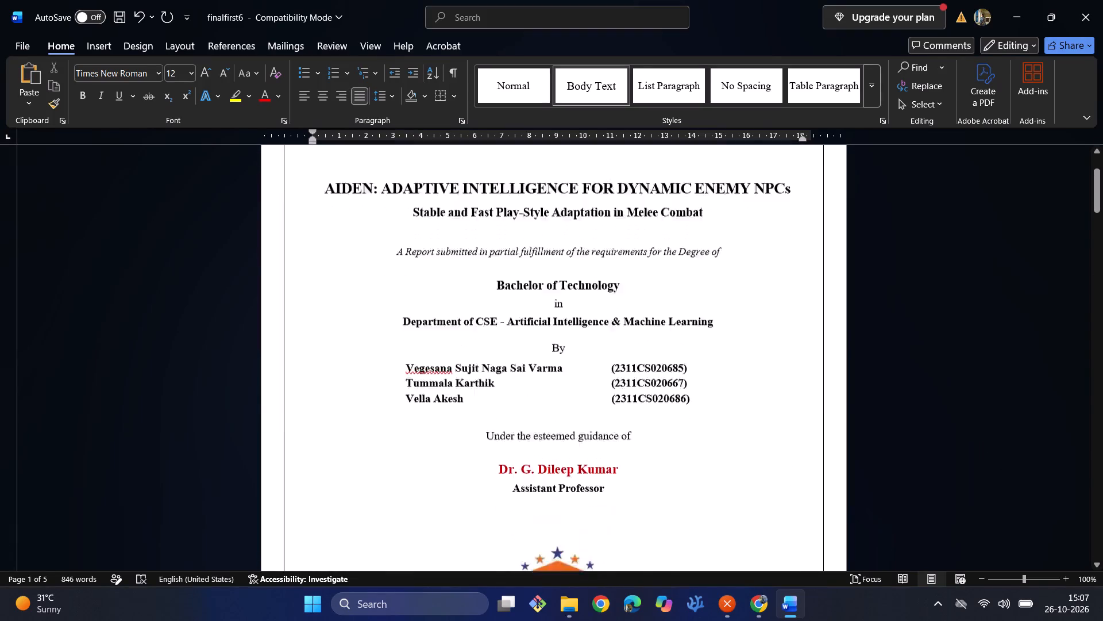
Review the title page, certificate, declaration and Acknowledgement pages for layout, names and wording.
{"action": "scroll", "coordinate": [782, 465], "scroll_direction": "down", "scroll_amount": 3}
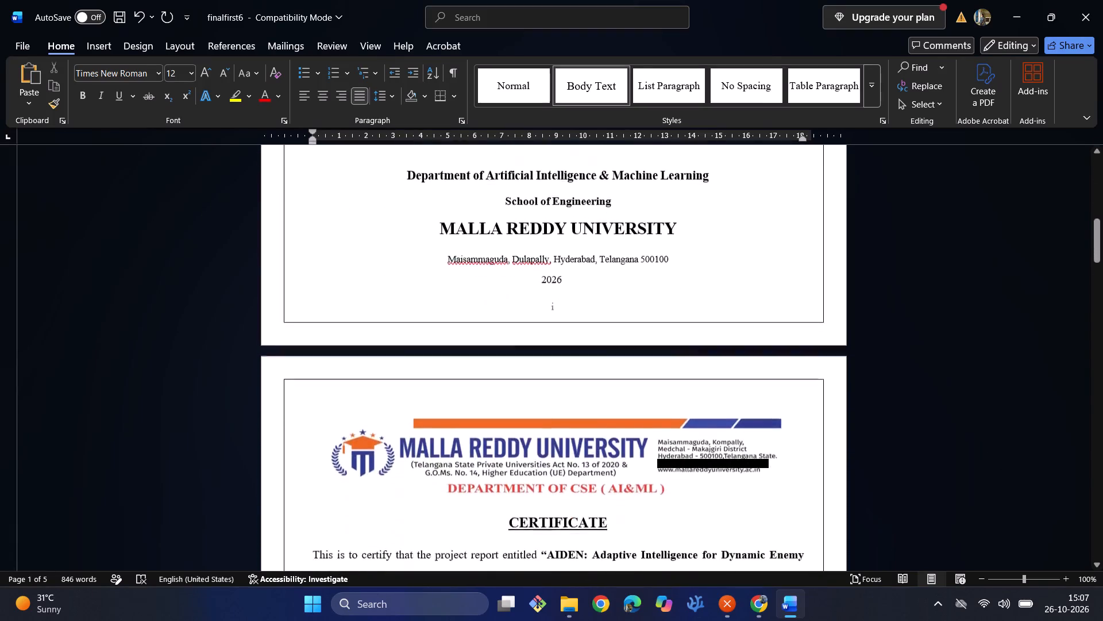
{"action": "scroll", "coordinate": [782, 465], "scroll_direction": "down", "scroll_amount": 4}
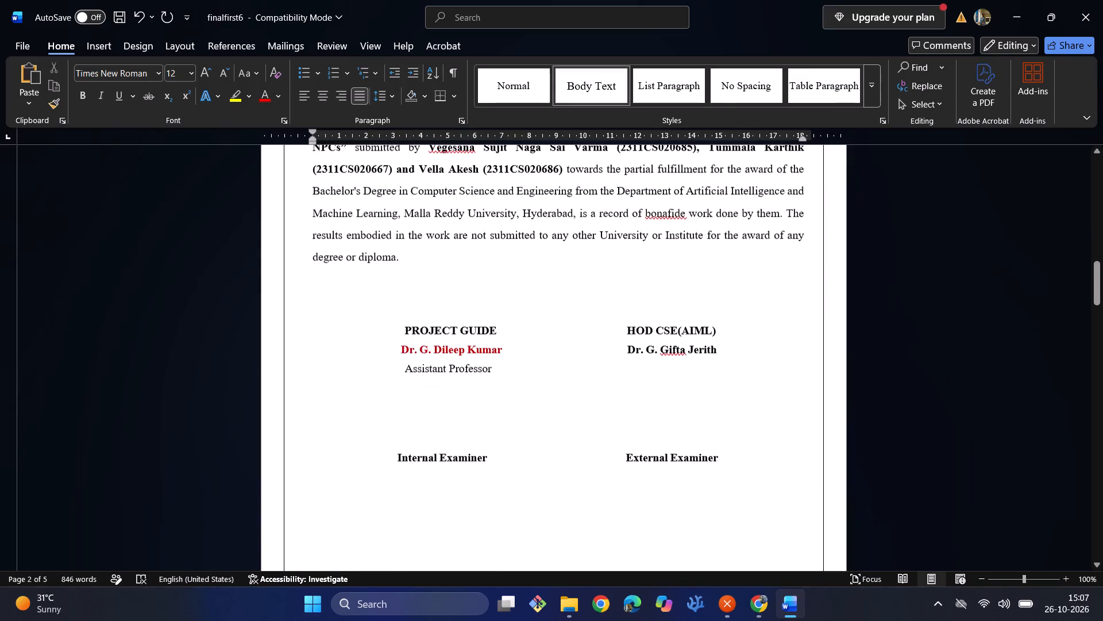
{"action": "scroll", "coordinate": [782, 465], "scroll_direction": "down", "scroll_amount": 3}
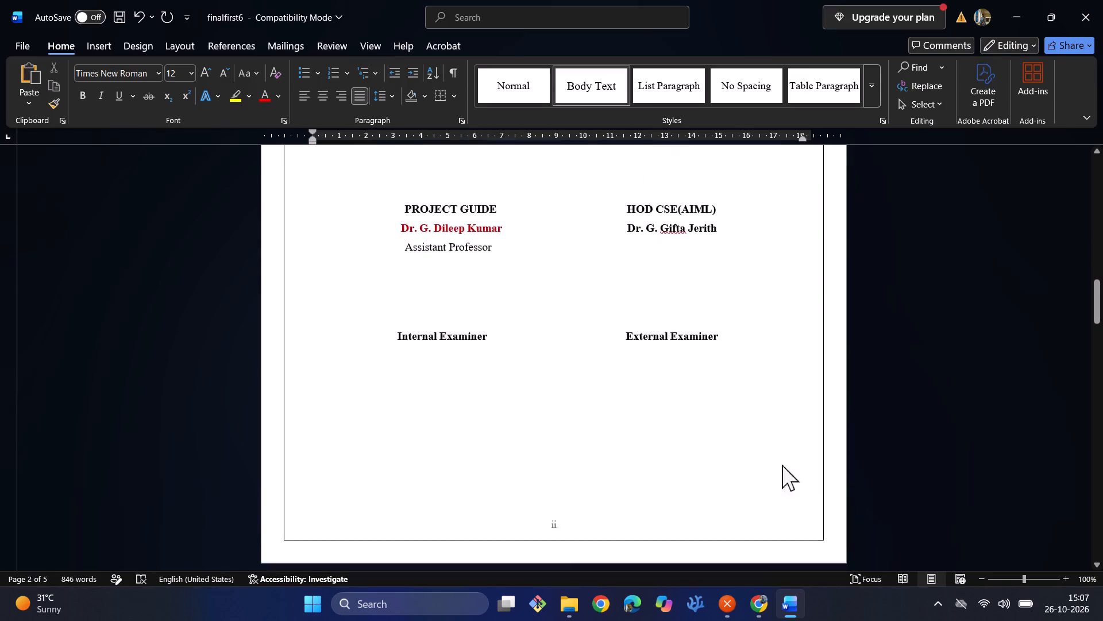
{"action": "scroll", "coordinate": [782, 465], "scroll_direction": "down", "scroll_amount": 2}
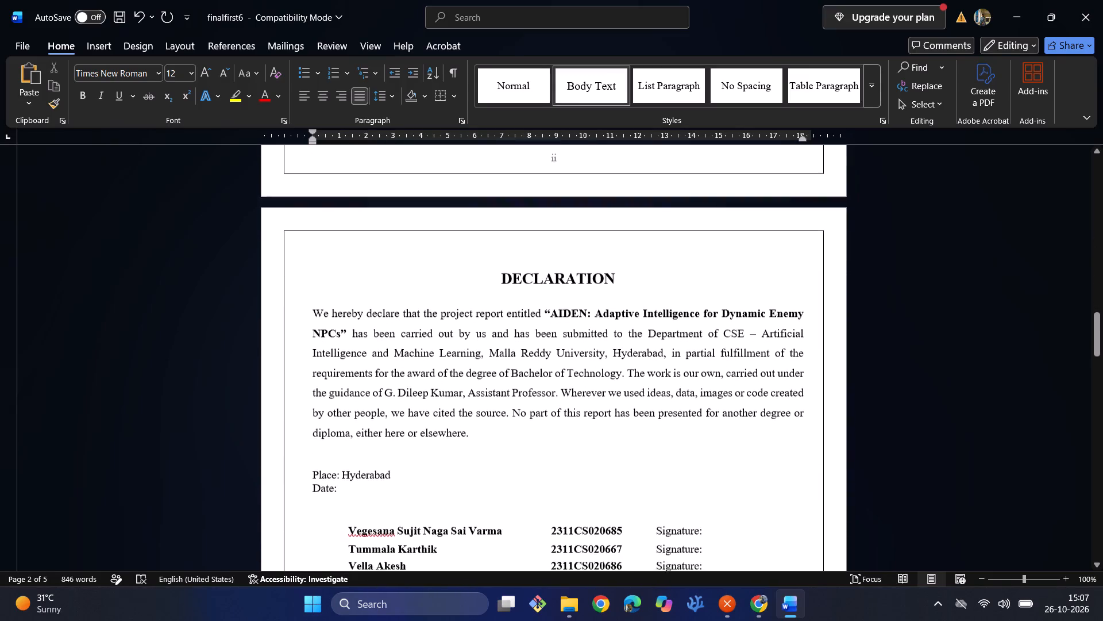
{"action": "scroll", "coordinate": [782, 465], "scroll_direction": "down", "scroll_amount": 1}
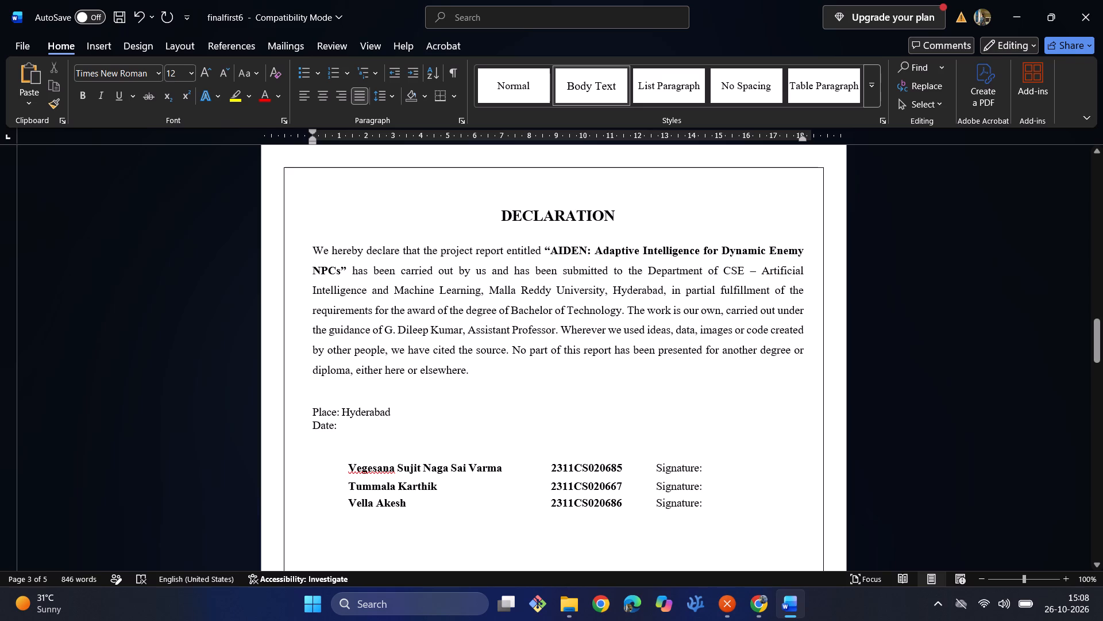
{"action": "scroll", "coordinate": [782, 465], "scroll_direction": "down", "scroll_amount": 4}
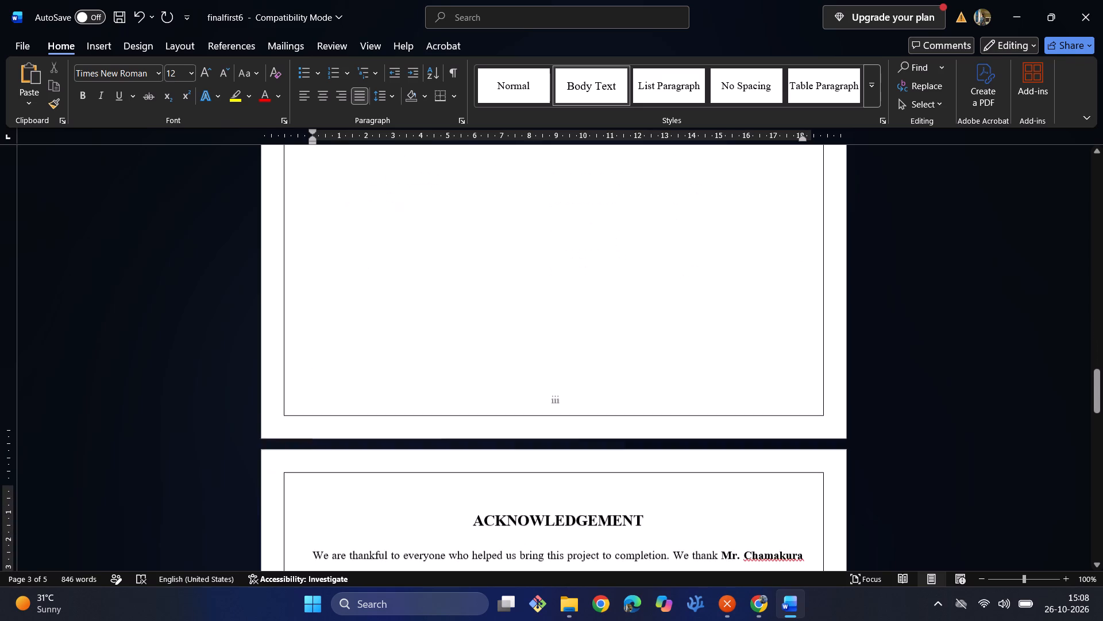
{"action": "scroll", "coordinate": [782, 465], "scroll_direction": "down", "scroll_amount": 2}
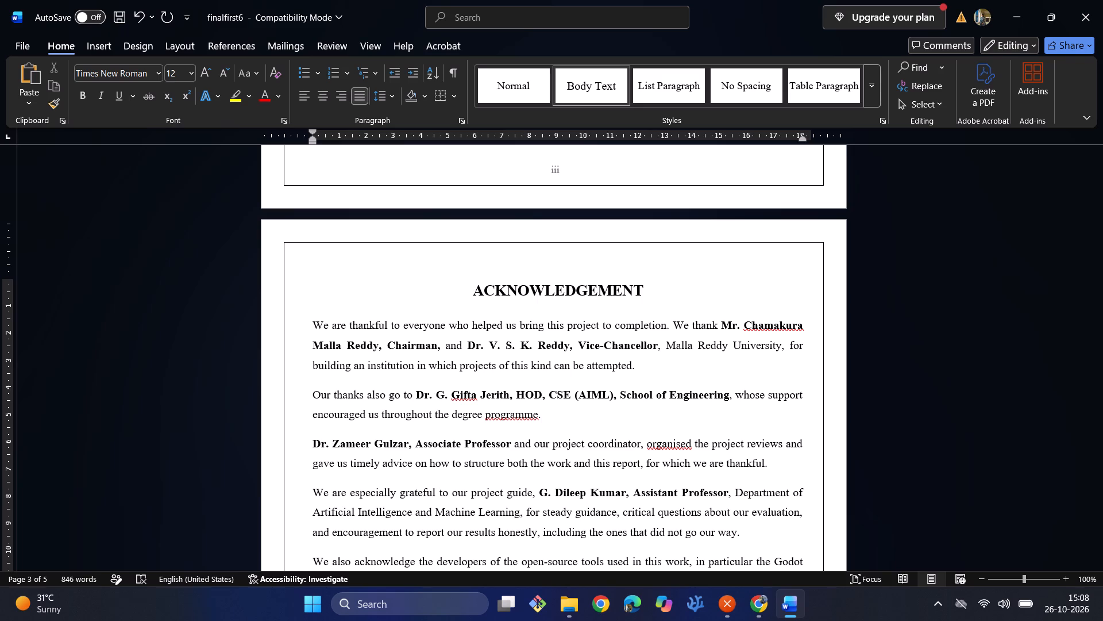
{"action": "scroll", "coordinate": [782, 465], "scroll_direction": "down", "scroll_amount": 1}
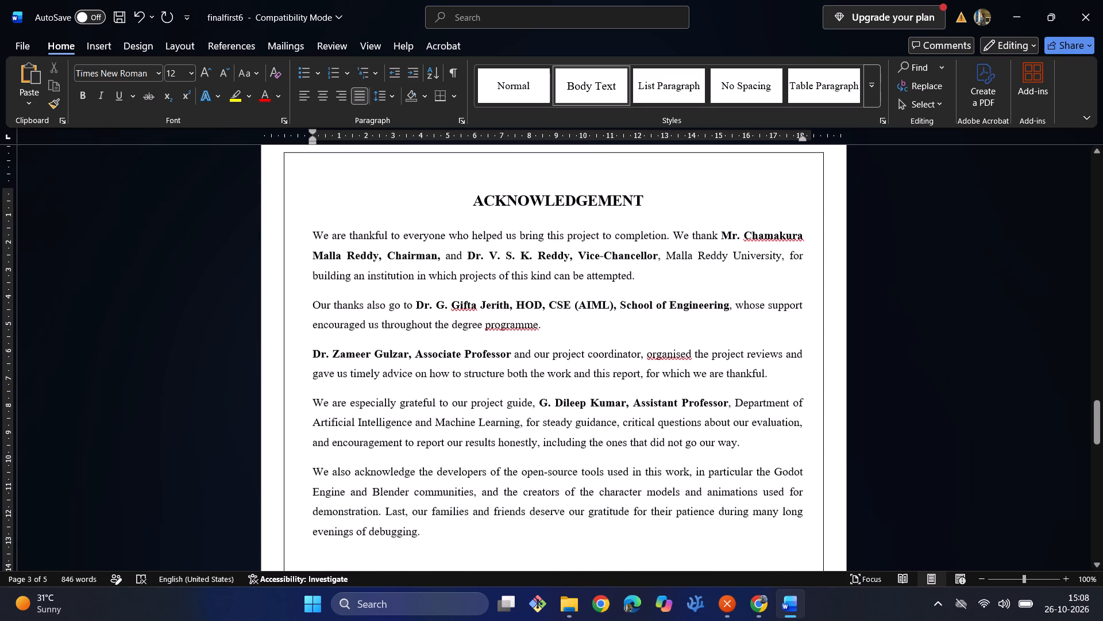
Save the finalfirst6 report with the edited Acknowledgement.
{"action": "left_click", "coordinate": [606, 369]}
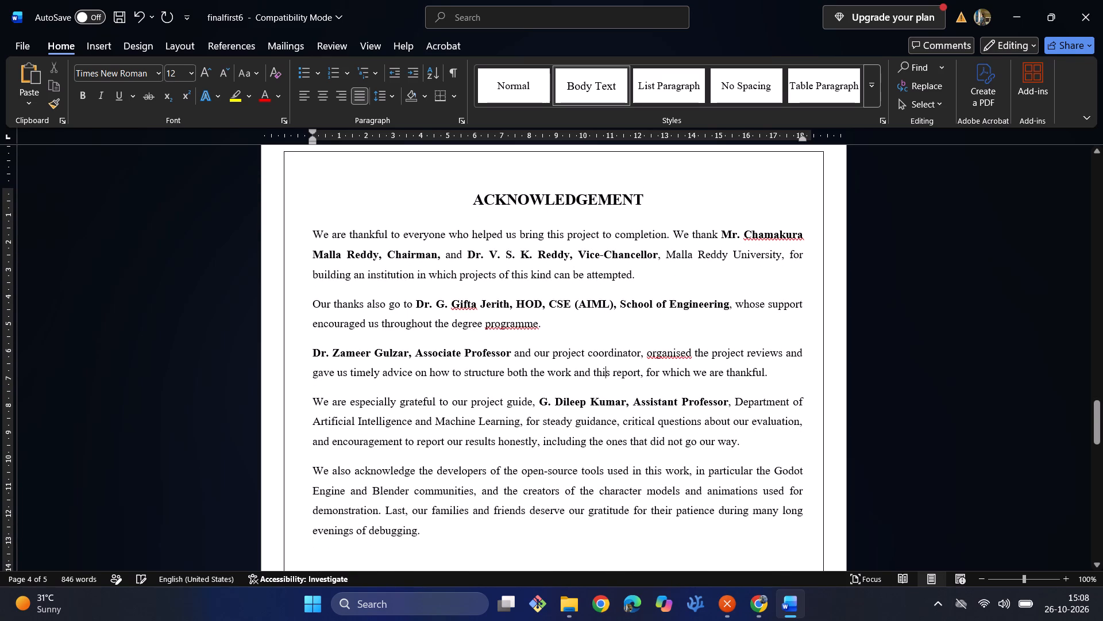
{"action": "key", "text": "ctrl+s"}
{"action": "key", "text": "ctrl+s"}
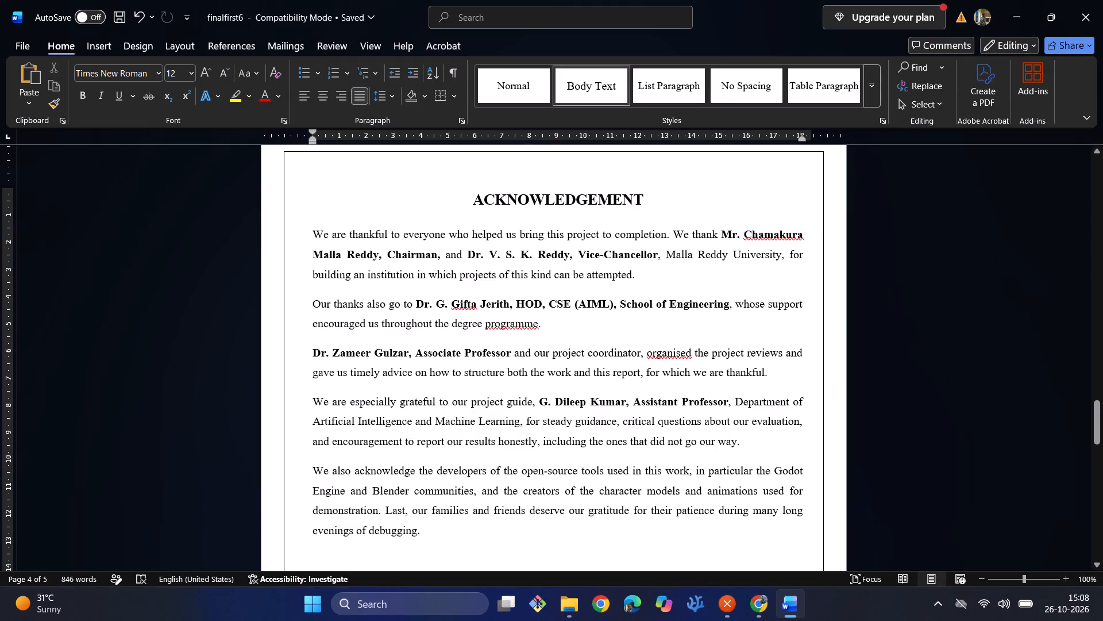
{"action": "key", "text": "ctrl+s"}
Recheck the title page and the certificate page for remaining formatting problems.
{"action": "scroll", "coordinate": [440, 329], "scroll_direction": "up", "scroll_amount": 5}
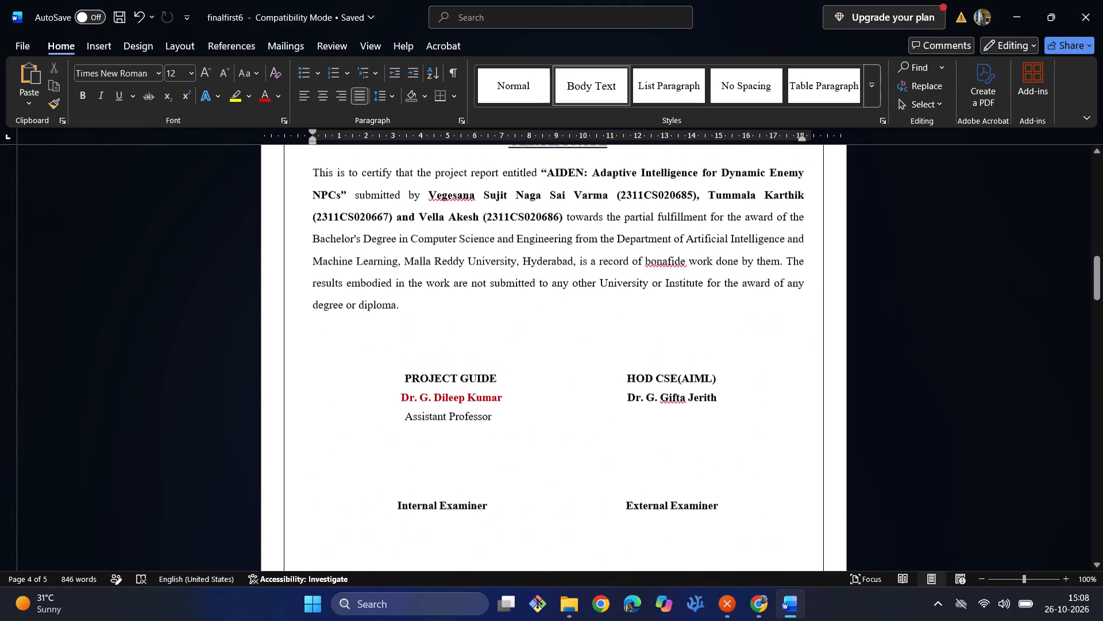
{"action": "scroll", "coordinate": [440, 329], "scroll_direction": "up", "scroll_amount": 6}
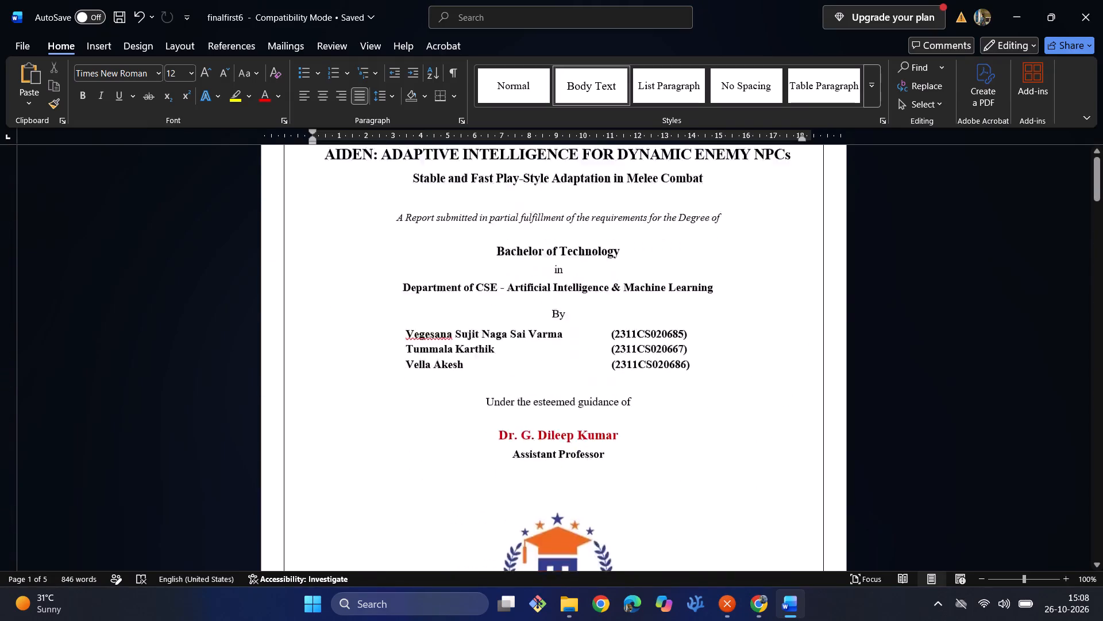
{"action": "scroll", "coordinate": [440, 329], "scroll_direction": "down", "scroll_amount": 3}
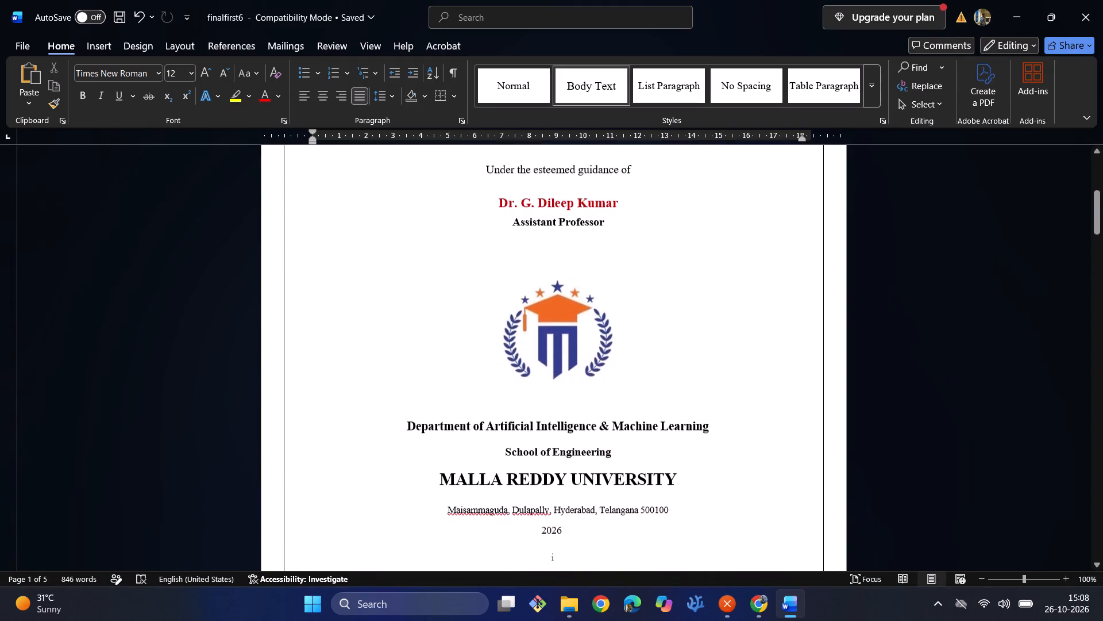
{"action": "scroll", "coordinate": [440, 329], "scroll_direction": "down", "scroll_amount": 3}
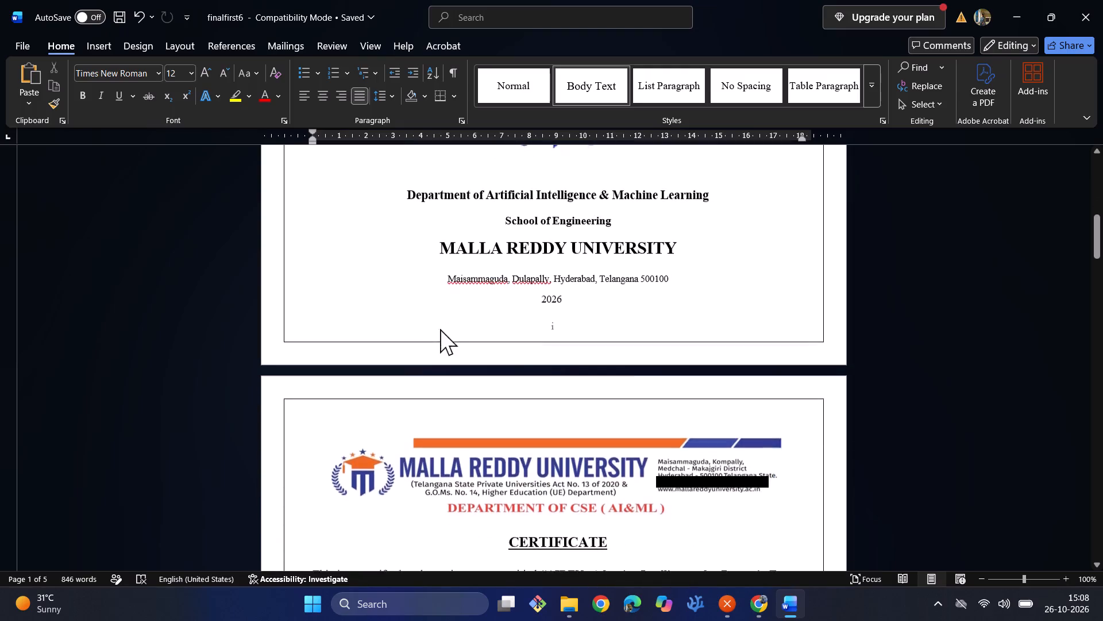
{"action": "scroll", "coordinate": [440, 329], "scroll_direction": "down", "scroll_amount": 3}
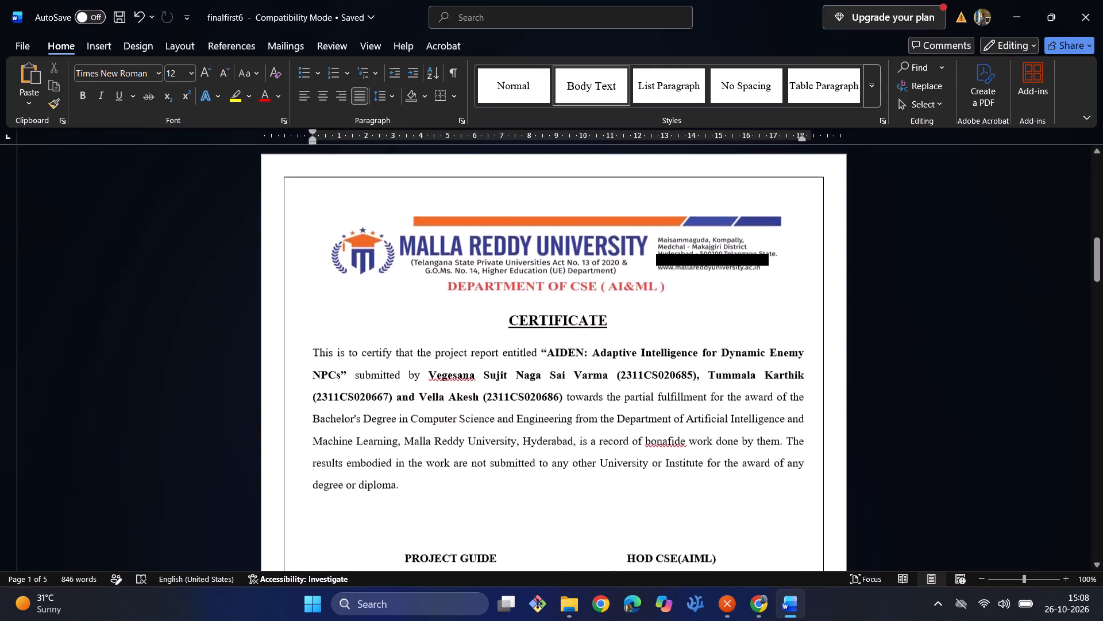
Make the year 2026 at the bottom of the title page bold.
{"action": "scroll", "coordinate": [440, 329], "scroll_direction": "up", "scroll_amount": 1}
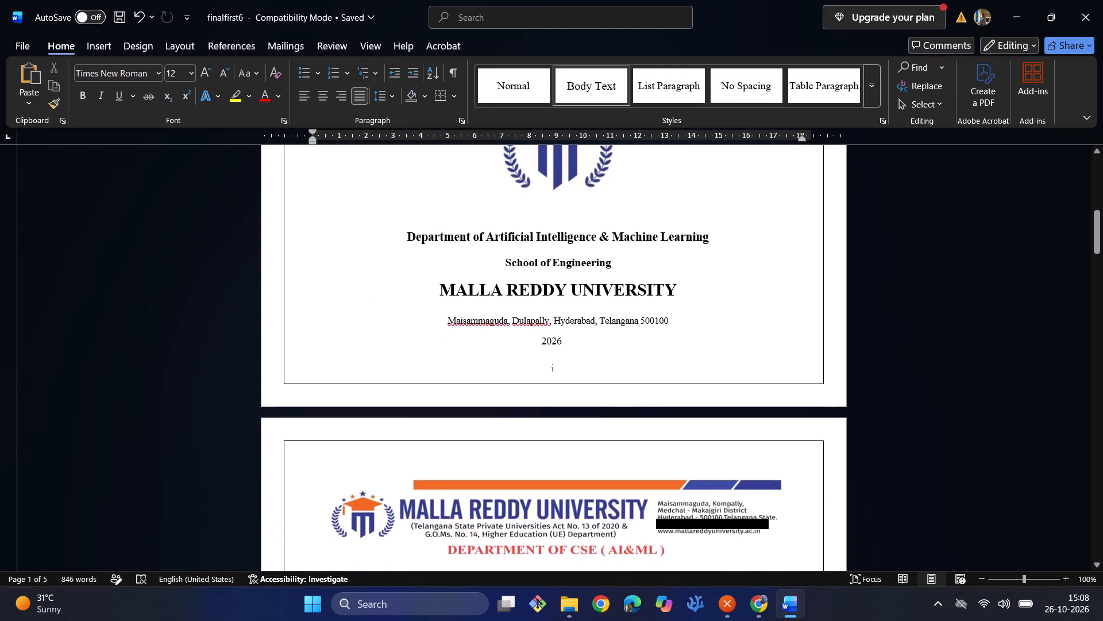
{"action": "left_click_drag", "start_coordinate": [542, 339], "coordinate": [570, 343]}
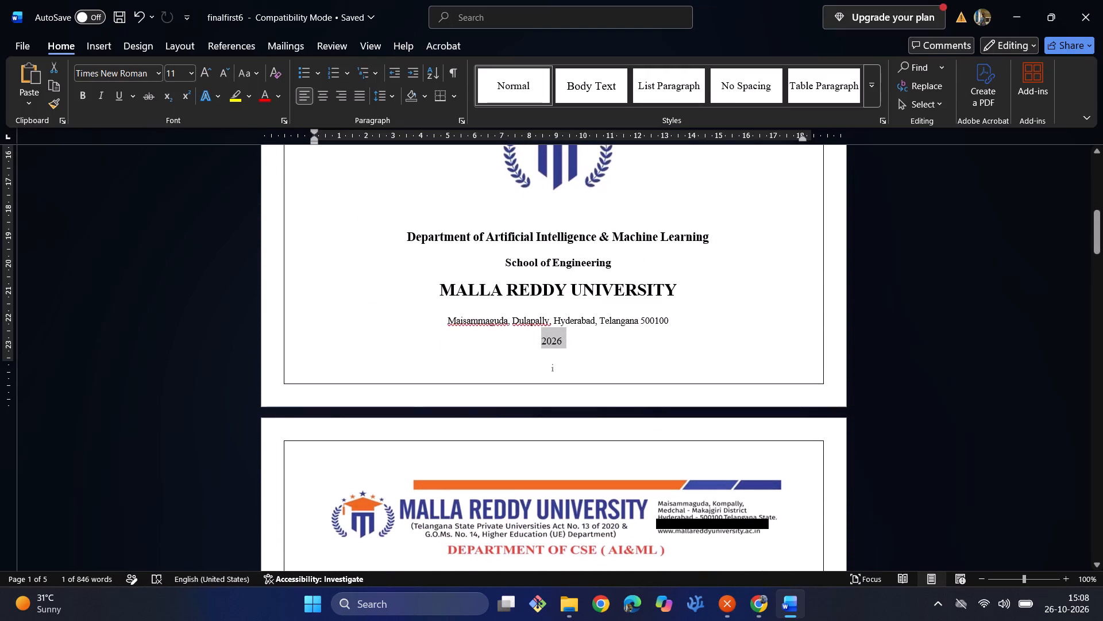
{"action": "left_click", "coordinate": [79, 99]}
{"action": "left_click", "coordinate": [124, 259]}
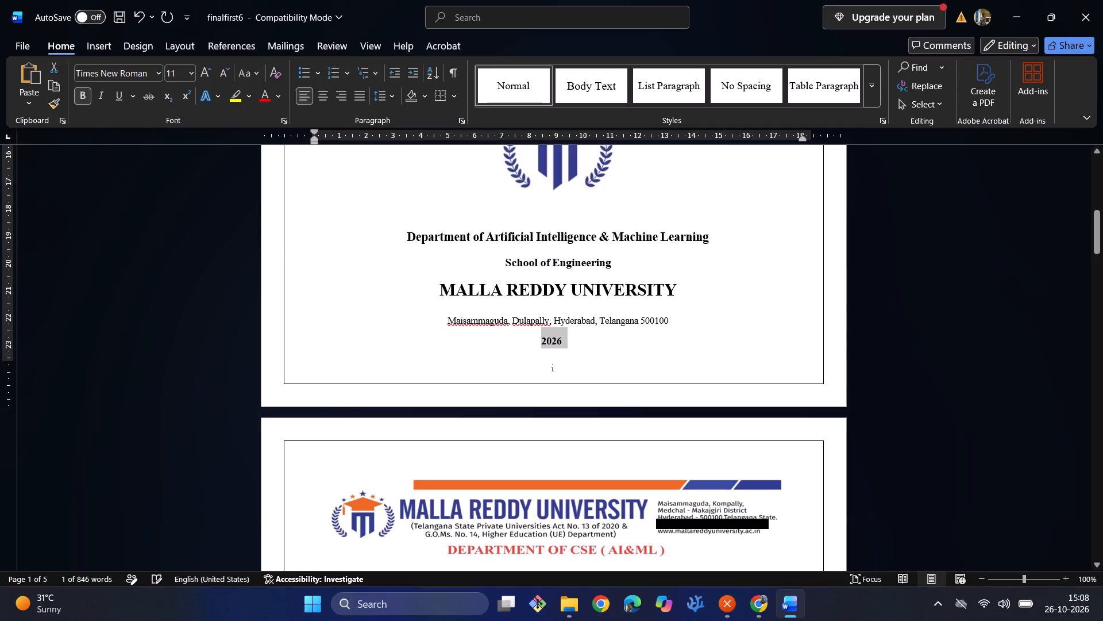
{"action": "left_click", "coordinate": [1013, 388]}
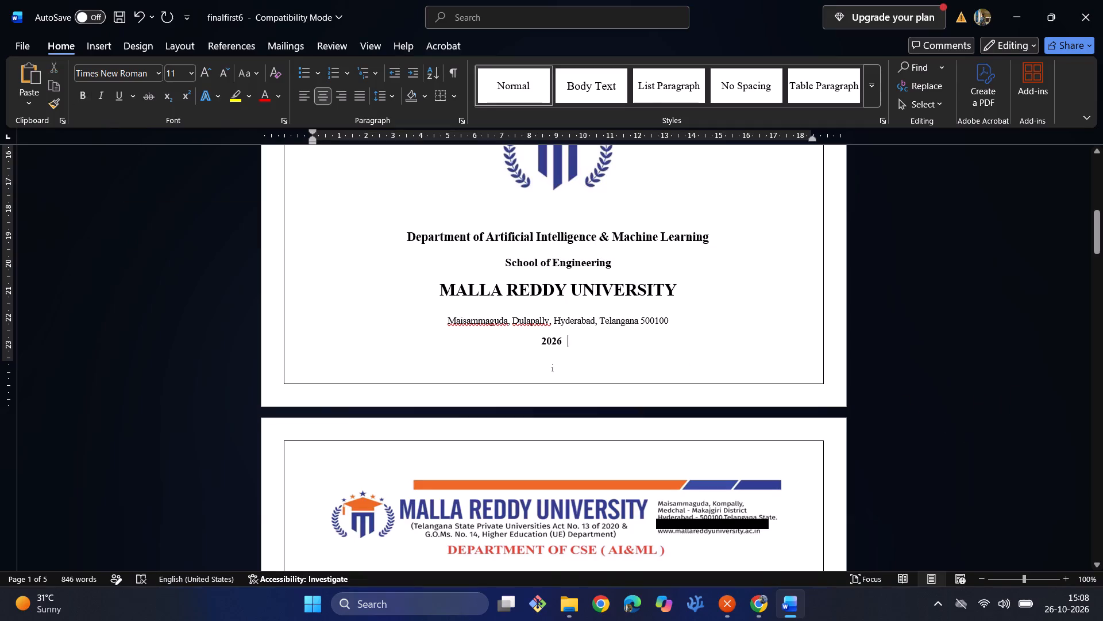
Save the report with the bold title-page year.
{"action": "scroll", "coordinate": [816, 435], "scroll_direction": "down", "scroll_amount": 2}
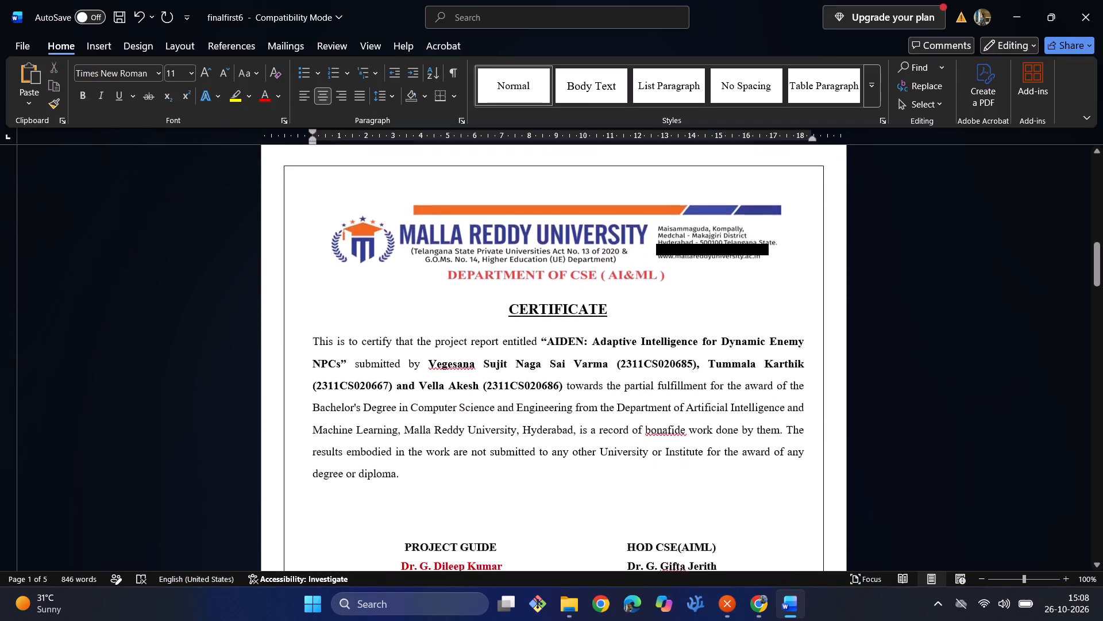
{"action": "scroll", "coordinate": [816, 435], "scroll_direction": "down", "scroll_amount": 1}
{"action": "key", "text": "ctrl+s"}
Review the certificate's examiner lines, the declaration, the Acknowledgement and the abstract through to the end of the report.
{"action": "scroll", "coordinate": [816, 435], "scroll_direction": "down", "scroll_amount": 2}
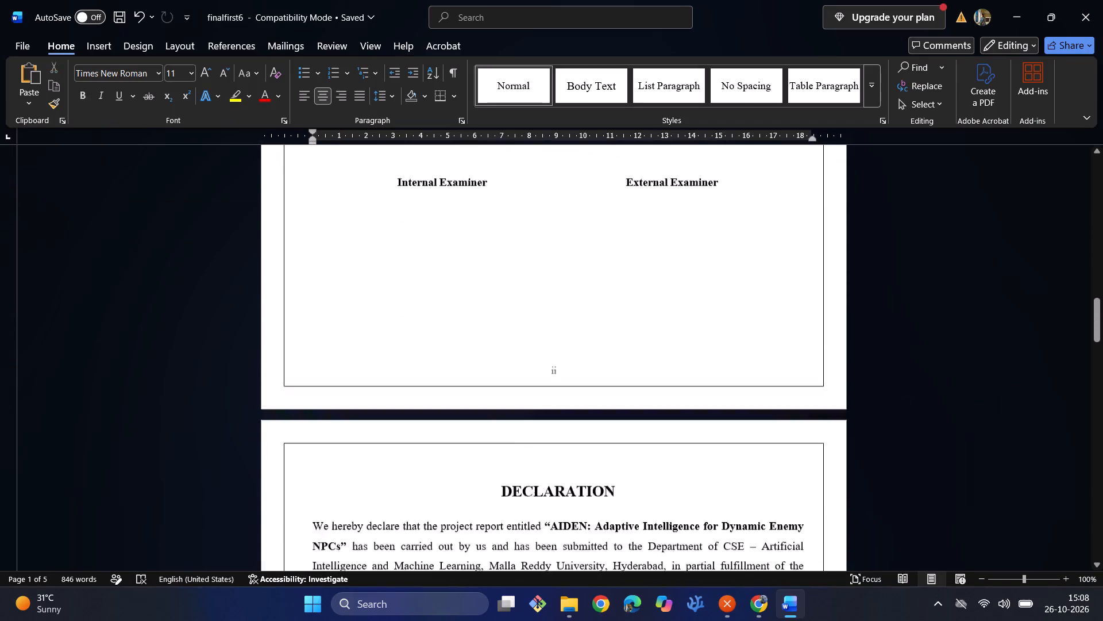
{"action": "scroll", "coordinate": [816, 435], "scroll_direction": "down", "scroll_amount": 3}
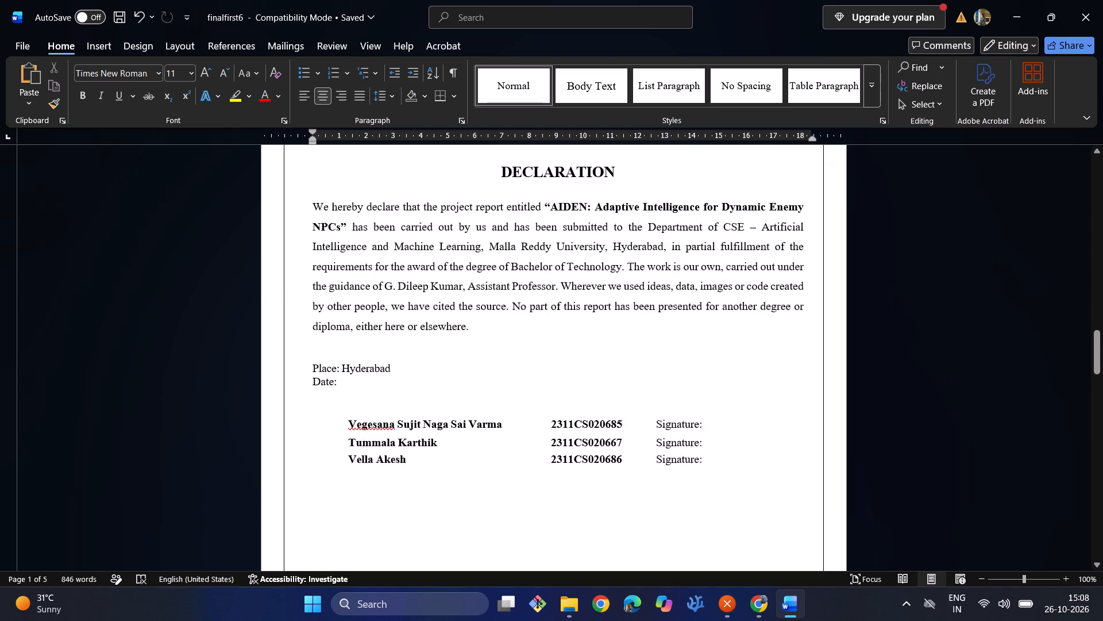
{"action": "scroll", "coordinate": [816, 435], "scroll_direction": "down", "scroll_amount": 3}
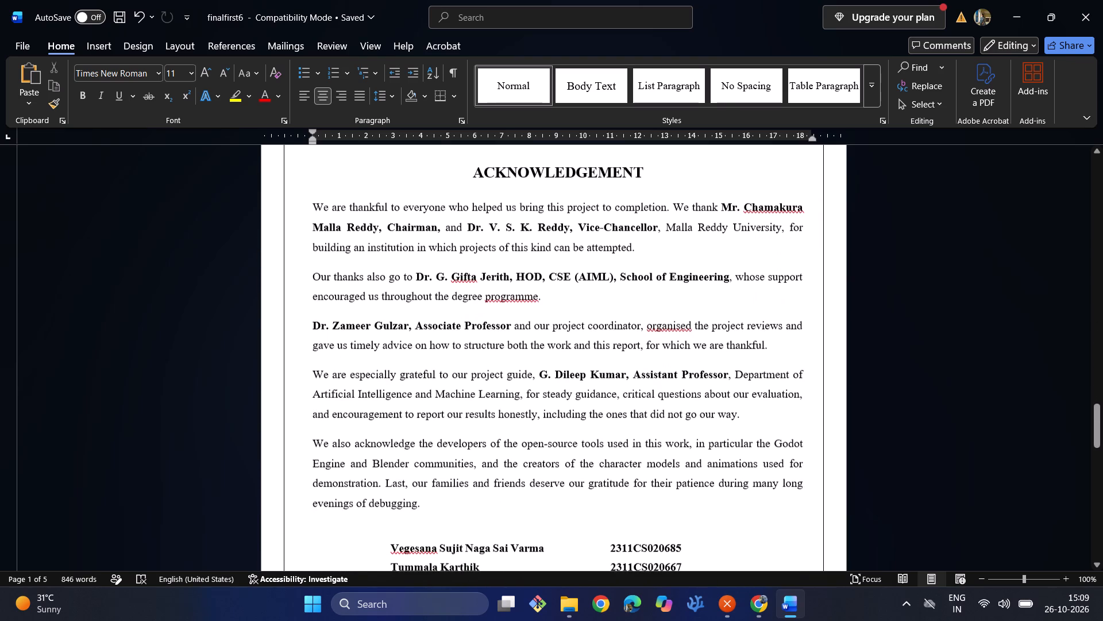
{"action": "scroll", "coordinate": [816, 435], "scroll_direction": "down", "scroll_amount": 5}
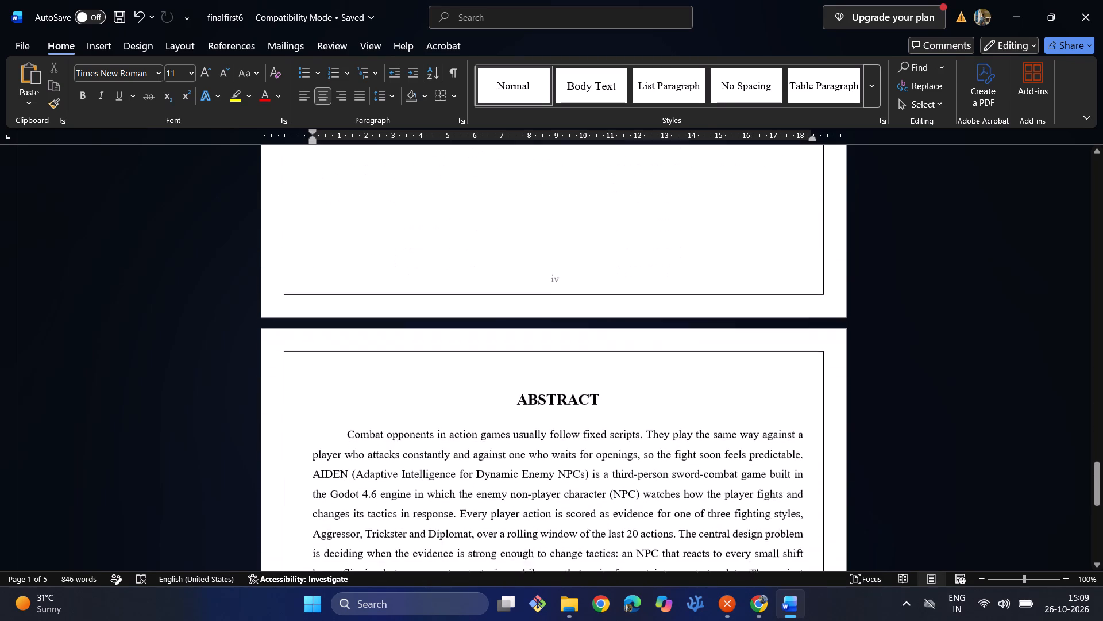
{"action": "scroll", "coordinate": [816, 435], "scroll_direction": "down", "scroll_amount": 3}
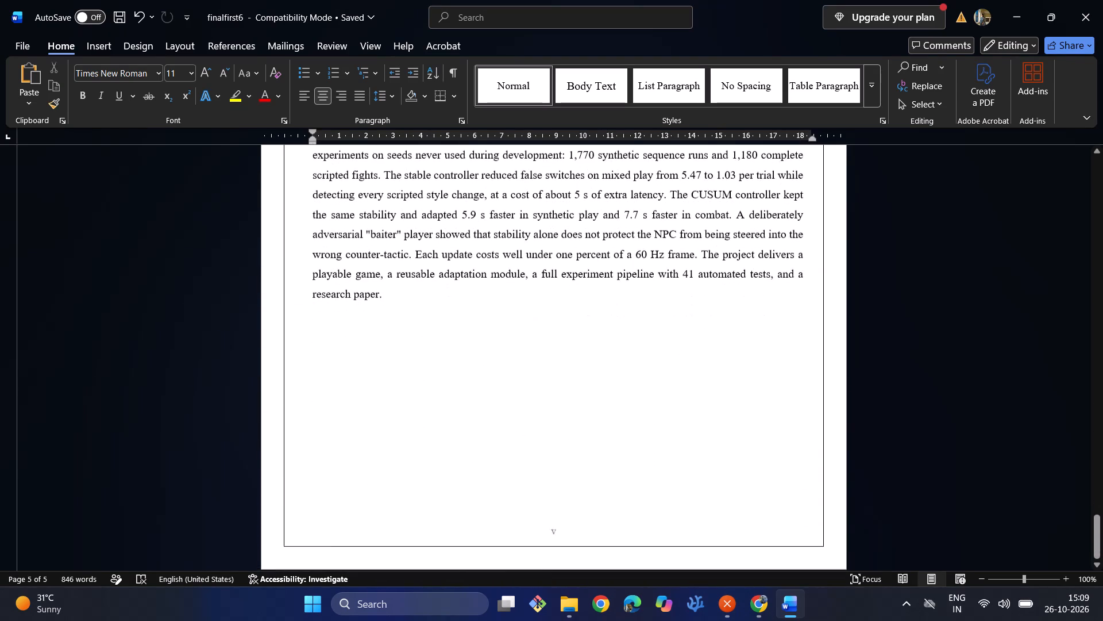
{"action": "scroll", "coordinate": [816, 435], "scroll_direction": "down", "scroll_amount": 2}
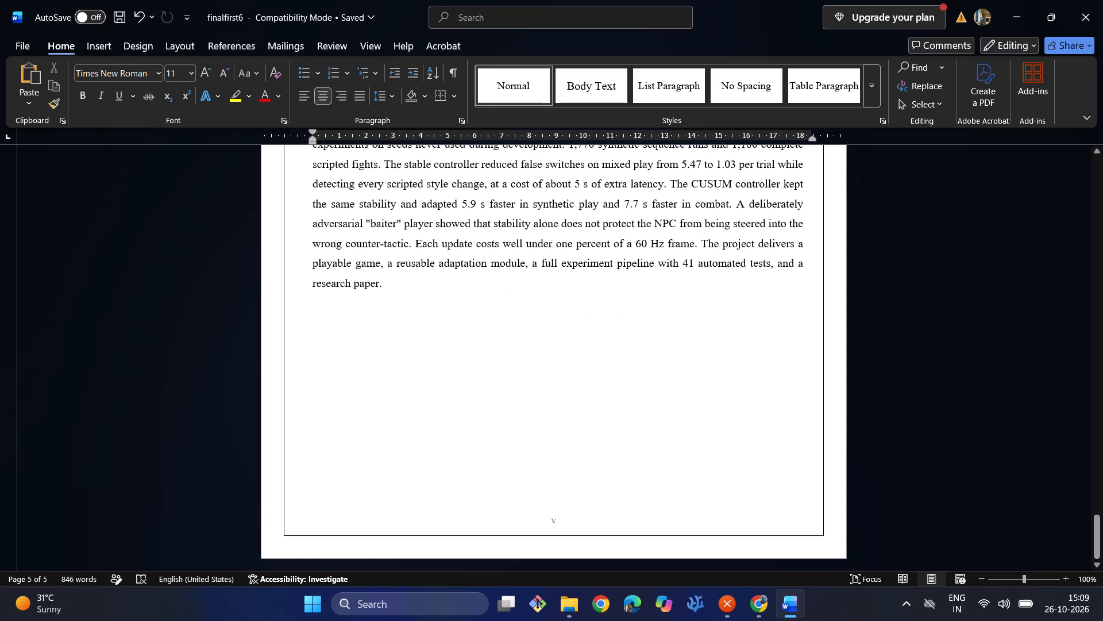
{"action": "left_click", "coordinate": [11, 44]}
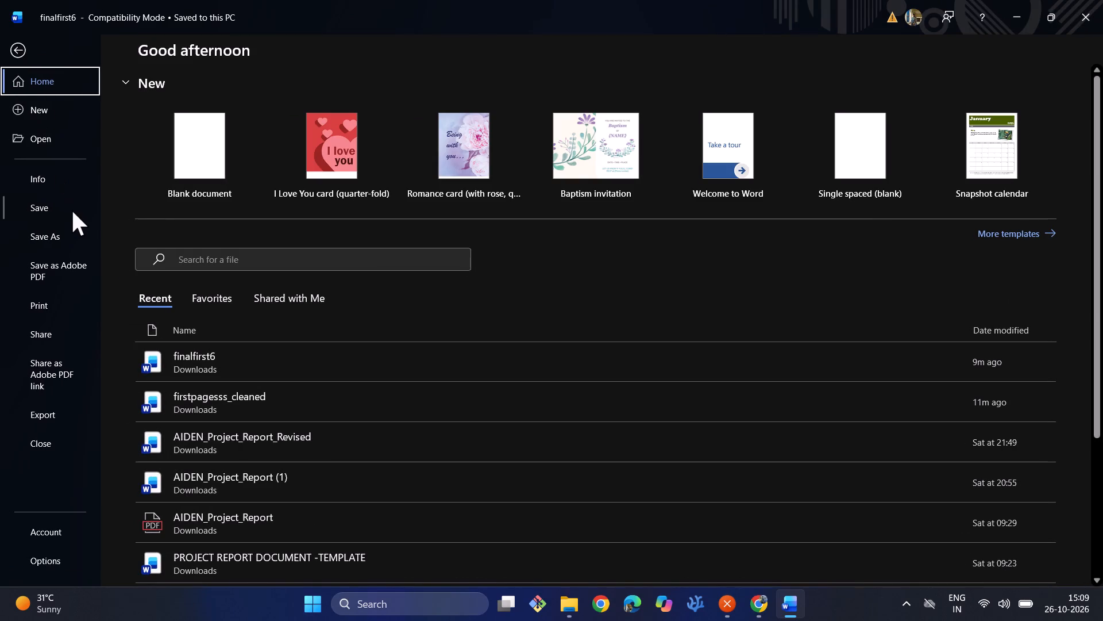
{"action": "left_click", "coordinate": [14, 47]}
Return to the report's start and review the title page and the certificate down to the examiner lines.
{"action": "scroll", "coordinate": [363, 322], "scroll_direction": "up", "scroll_amount": 15}
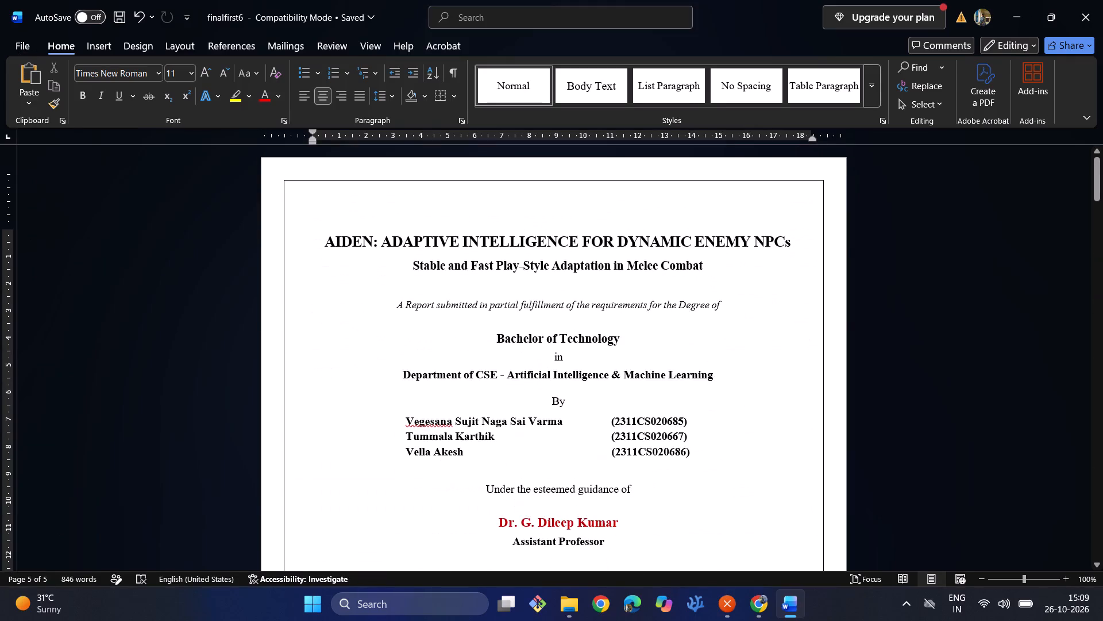
{"action": "scroll", "coordinate": [553, 354], "scroll_direction": "down", "scroll_amount": 2}
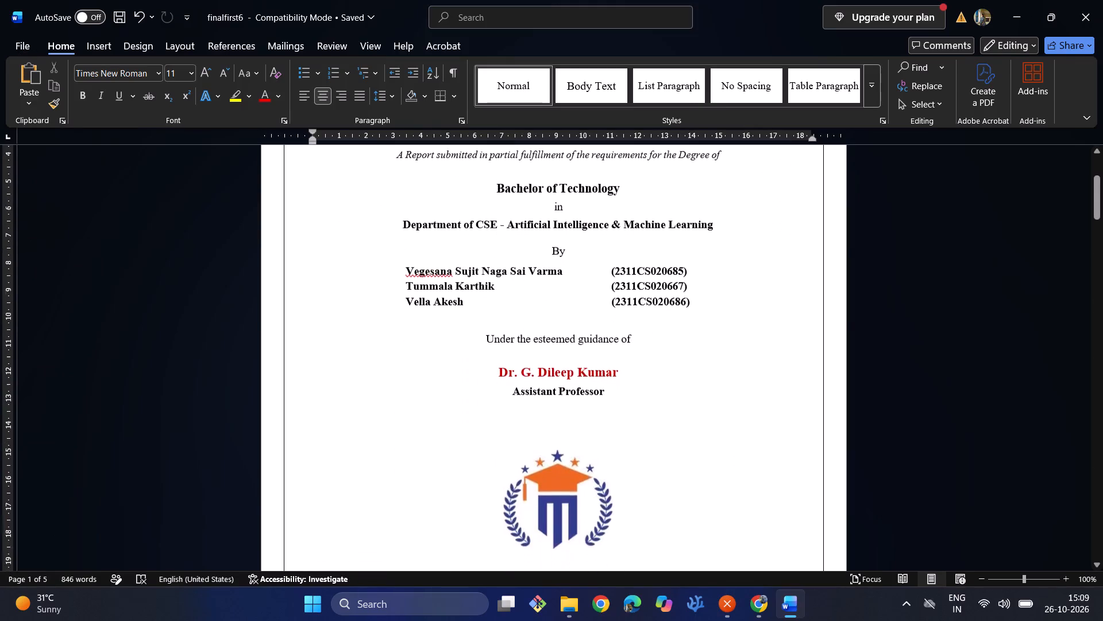
{"action": "scroll", "coordinate": [553, 354], "scroll_direction": "down", "scroll_amount": 4}
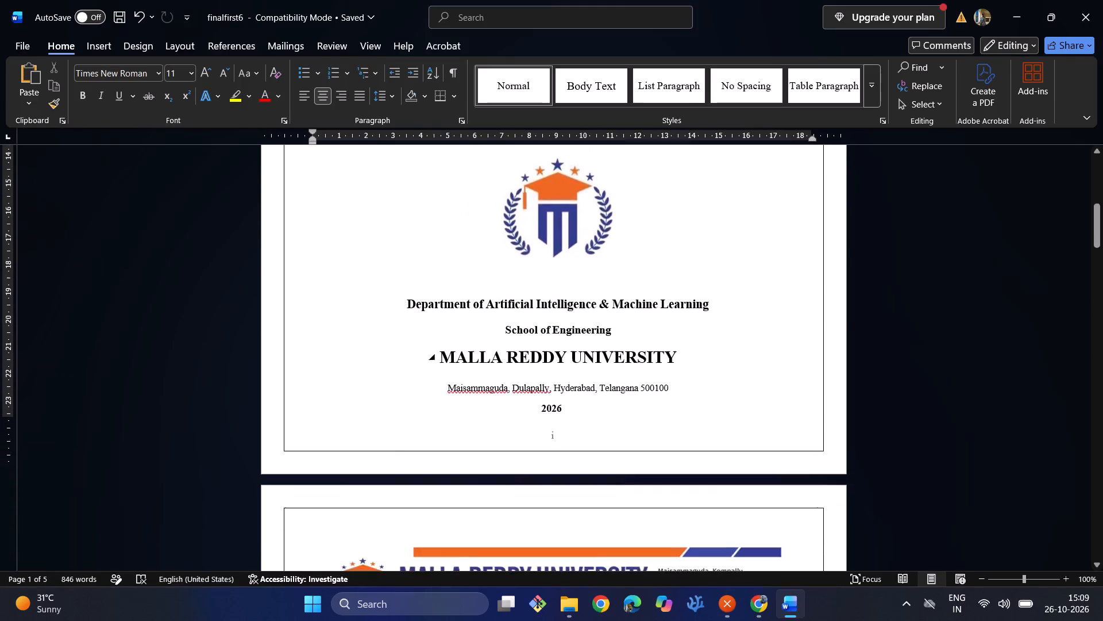
{"action": "scroll", "coordinate": [553, 354], "scroll_direction": "down", "scroll_amount": 3}
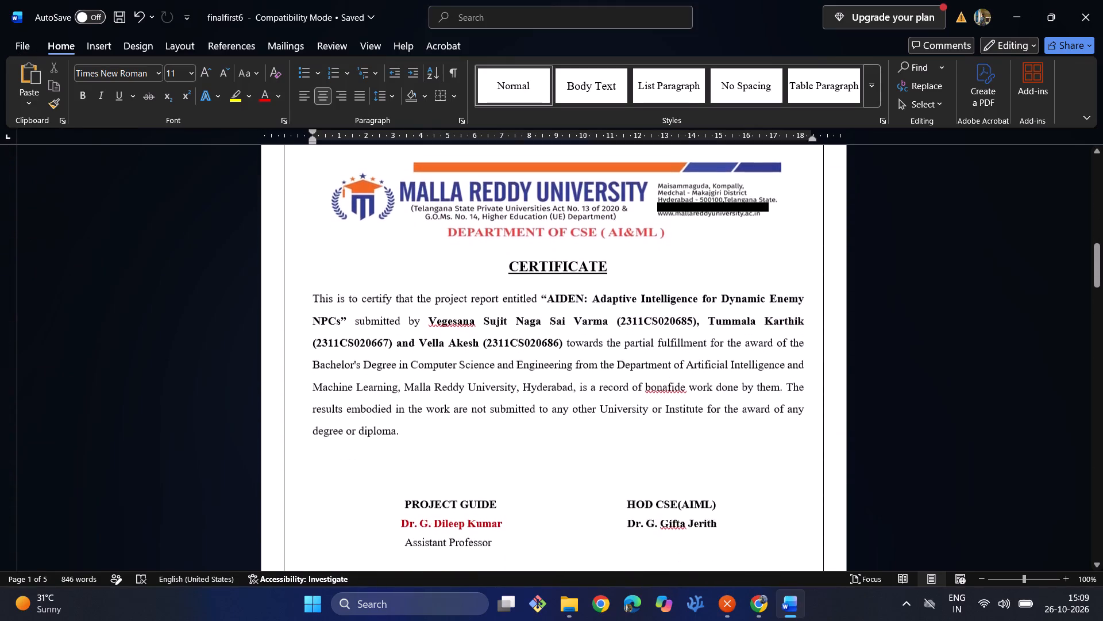
{"action": "scroll", "coordinate": [553, 354], "scroll_direction": "down", "scroll_amount": 2}
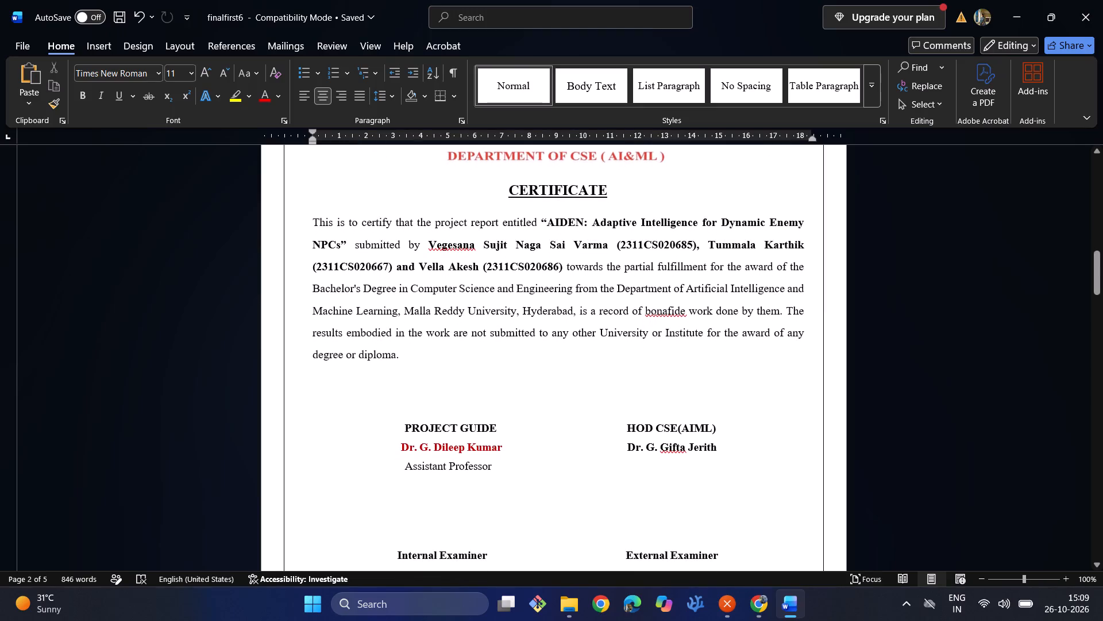
{"action": "scroll", "coordinate": [553, 354], "scroll_direction": "down", "scroll_amount": 2}
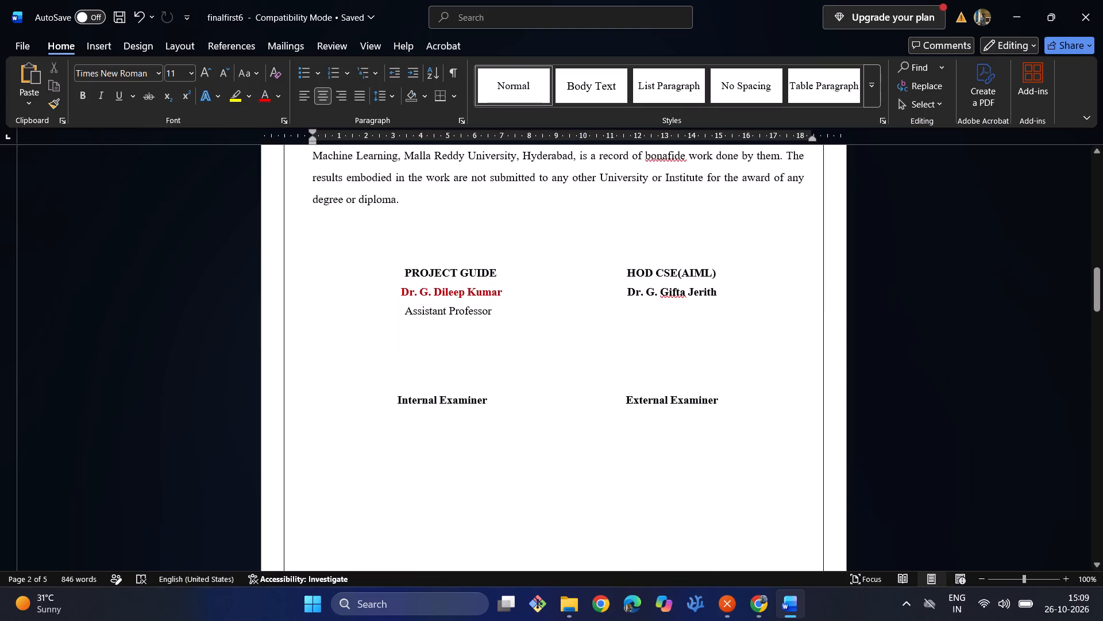
Review the declaration with its signature table, the Acknowledgement and the abstract.
{"action": "scroll", "coordinate": [553, 354], "scroll_direction": "down", "scroll_amount": 4}
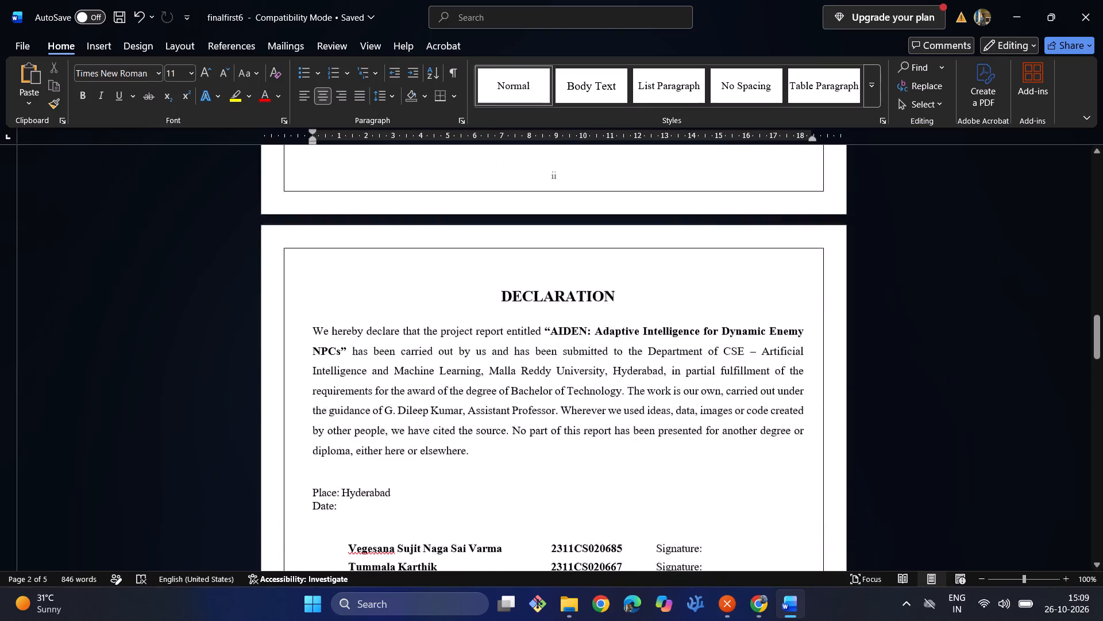
{"action": "scroll", "coordinate": [553, 354], "scroll_direction": "down", "scroll_amount": 2}
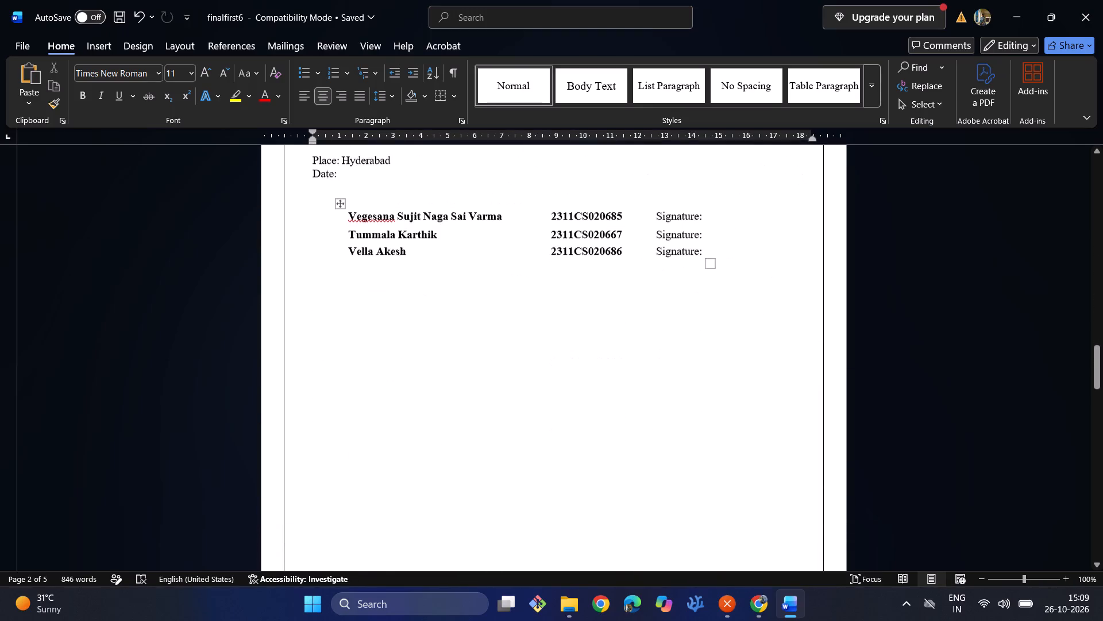
{"action": "scroll", "coordinate": [553, 354], "scroll_direction": "down", "scroll_amount": 3}
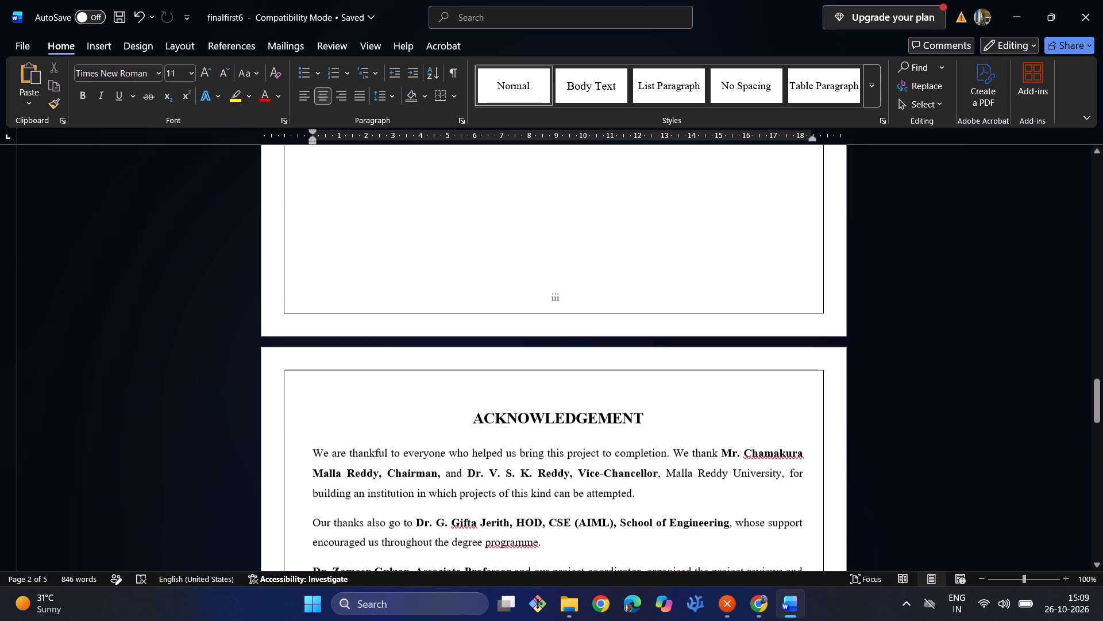
{"action": "scroll", "coordinate": [553, 354], "scroll_direction": "down", "scroll_amount": 1}
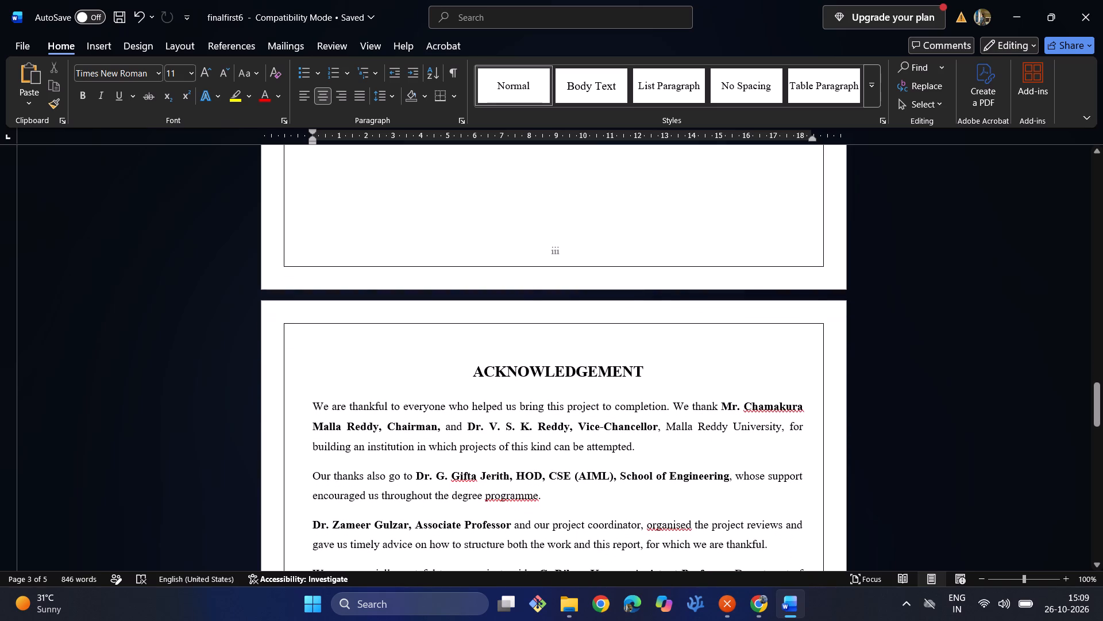
{"action": "scroll", "coordinate": [553, 354], "scroll_direction": "down", "scroll_amount": 2}
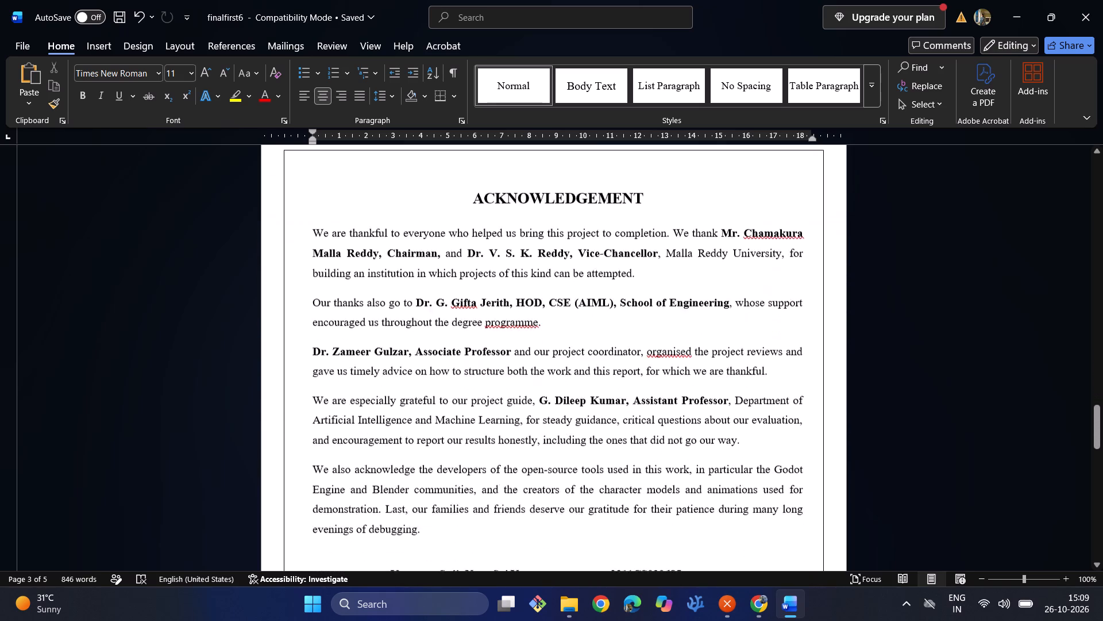
{"action": "scroll", "coordinate": [553, 354], "scroll_direction": "down", "scroll_amount": 2}
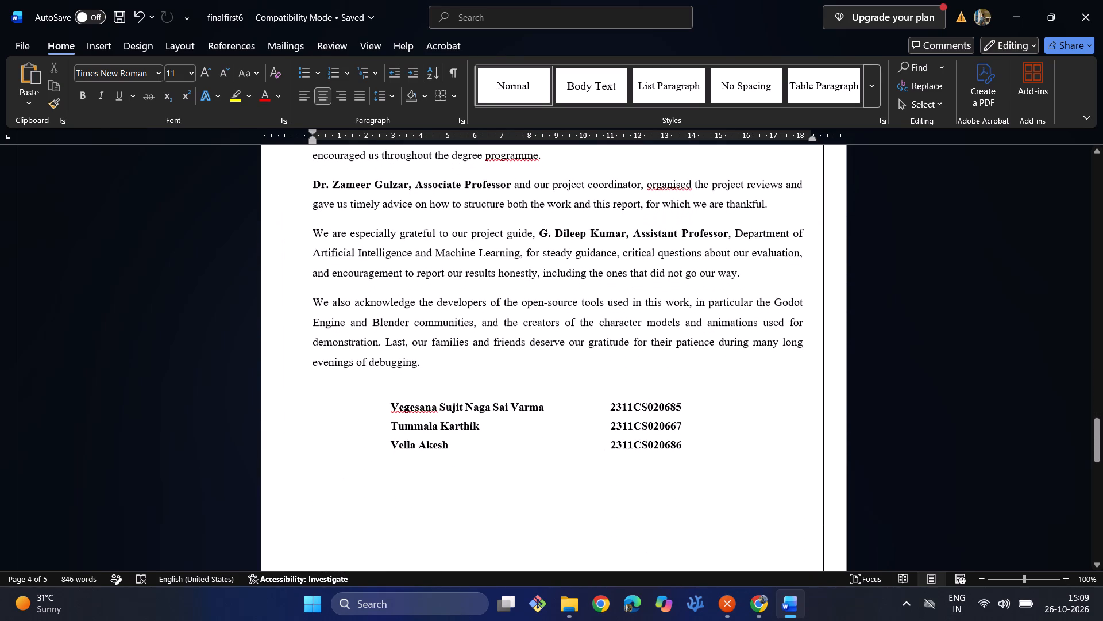
{"action": "scroll", "coordinate": [553, 354], "scroll_direction": "down", "scroll_amount": 2}
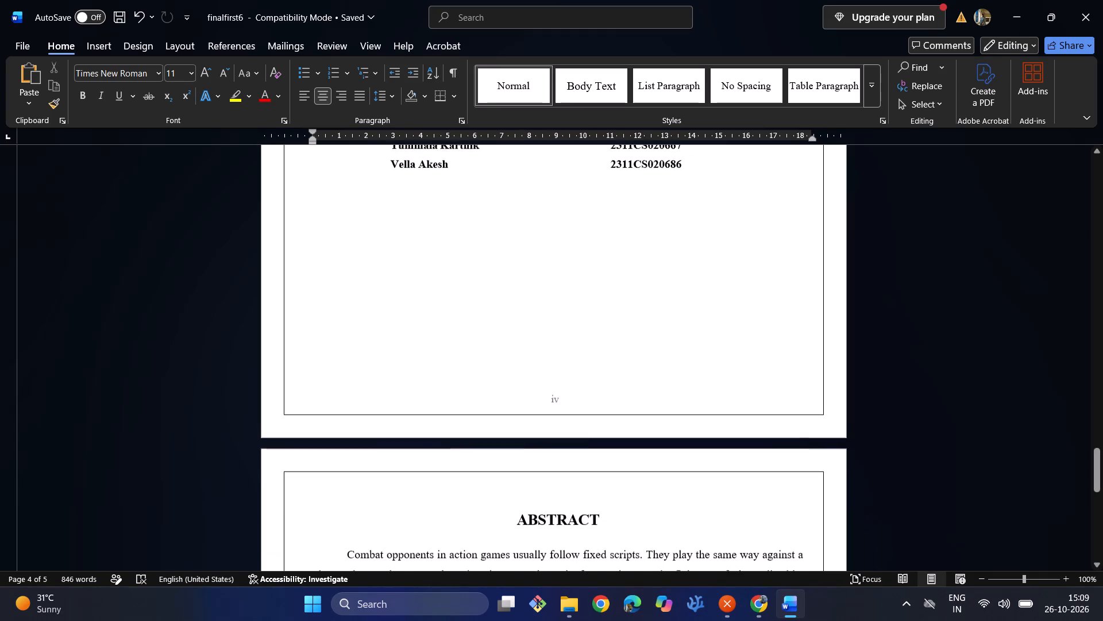
{"action": "scroll", "coordinate": [553, 354], "scroll_direction": "down", "scroll_amount": 3}
{"action": "scroll", "coordinate": [553, 354], "scroll_direction": "up", "scroll_amount": 3}
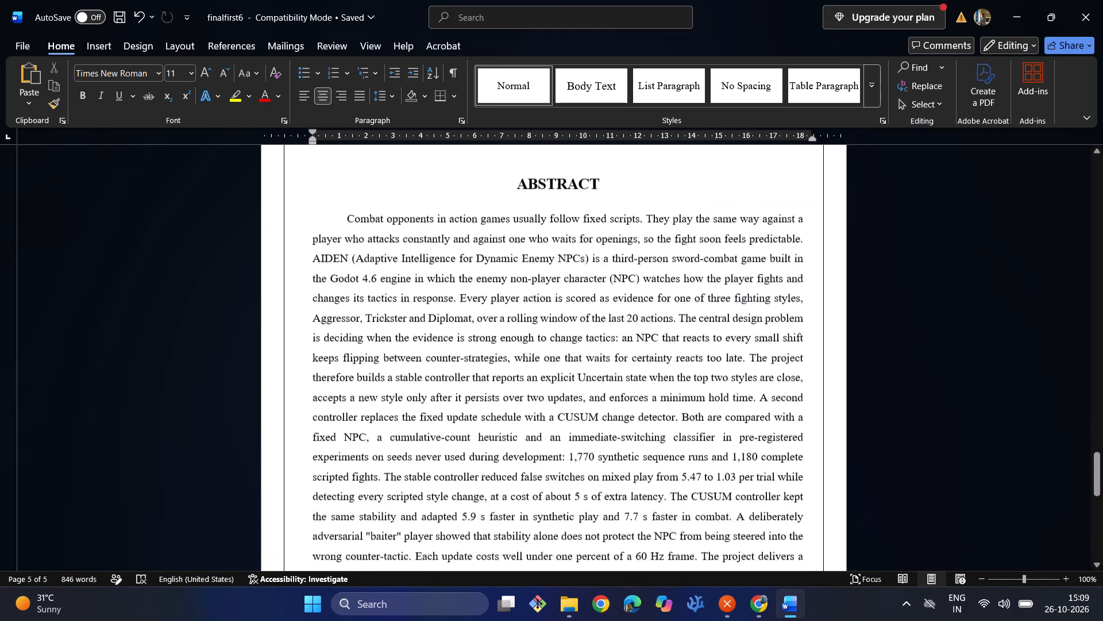
Go through the report again from the title page, rechecking the certificate, the declaration and the Acknowledgement.
{"action": "scroll", "coordinate": [553, 354], "scroll_direction": "up", "scroll_amount": 7}
{"action": "scroll", "coordinate": [553, 354], "scroll_direction": "down", "scroll_amount": 1}
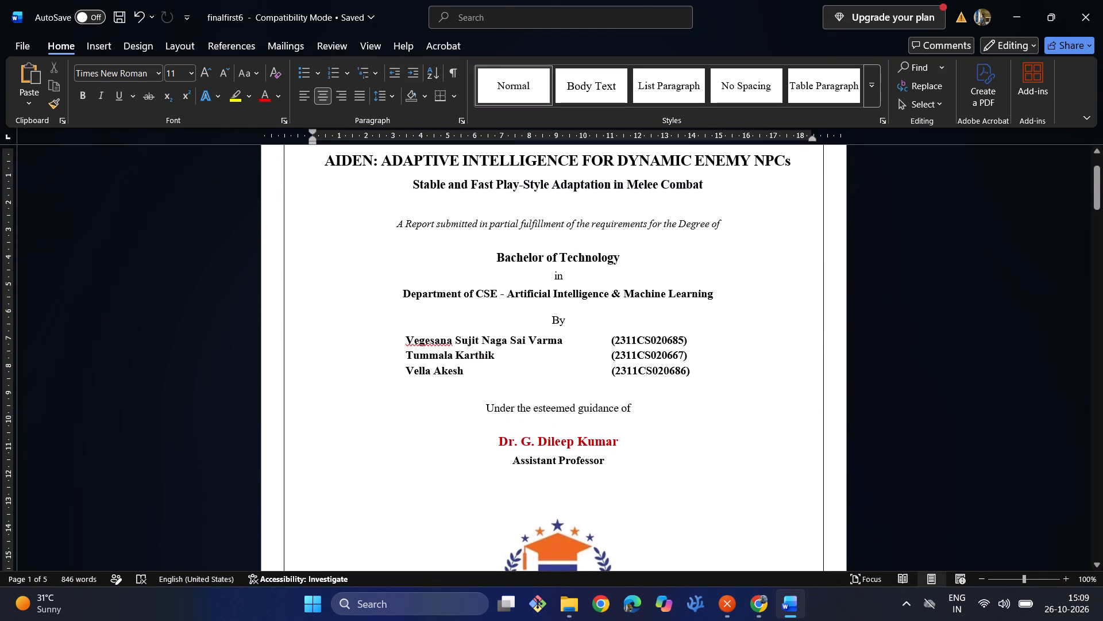
{"action": "scroll", "coordinate": [553, 354], "scroll_direction": "down", "scroll_amount": 1}
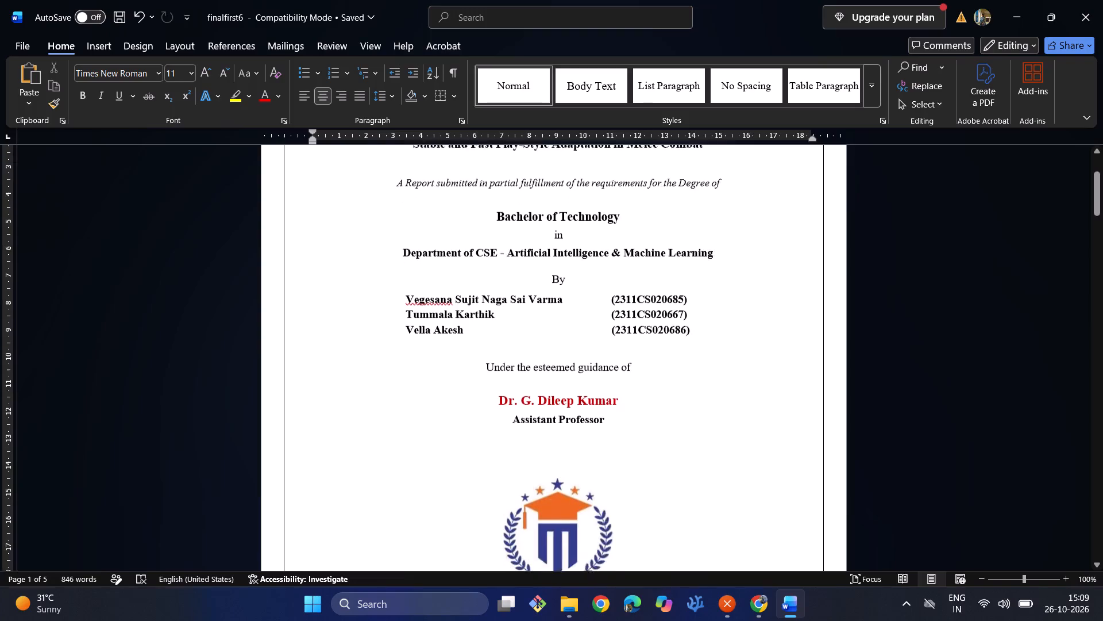
{"action": "scroll", "coordinate": [553, 354], "scroll_direction": "down", "scroll_amount": 3}
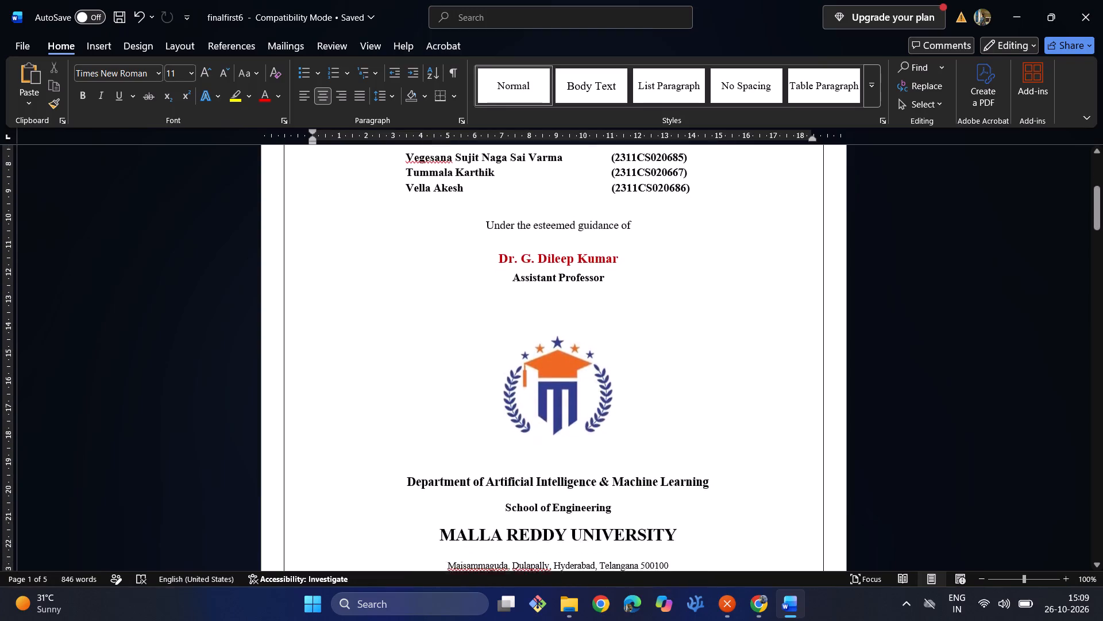
{"action": "scroll", "coordinate": [553, 354], "scroll_direction": "down", "scroll_amount": 2}
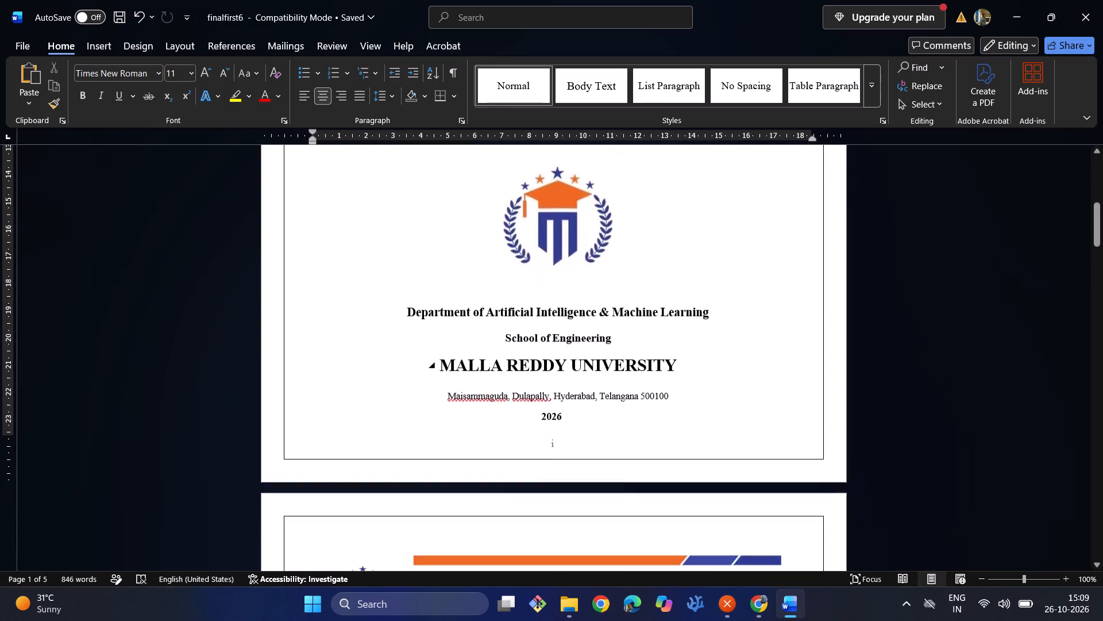
{"action": "scroll", "coordinate": [553, 354], "scroll_direction": "down", "scroll_amount": 4}
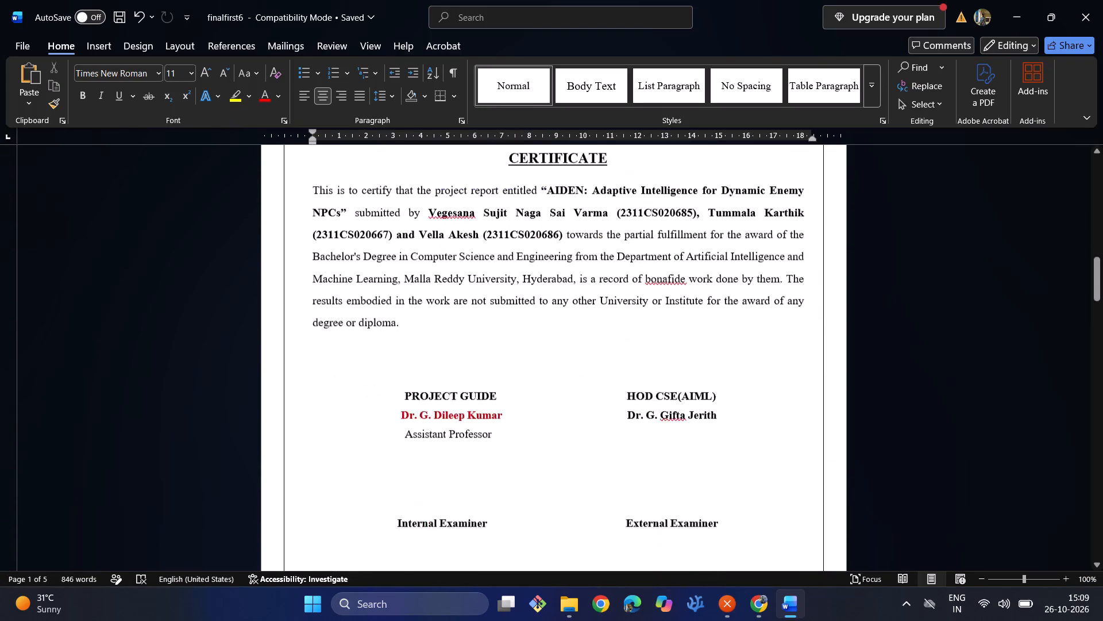
{"action": "scroll", "coordinate": [553, 354], "scroll_direction": "down", "scroll_amount": 3}
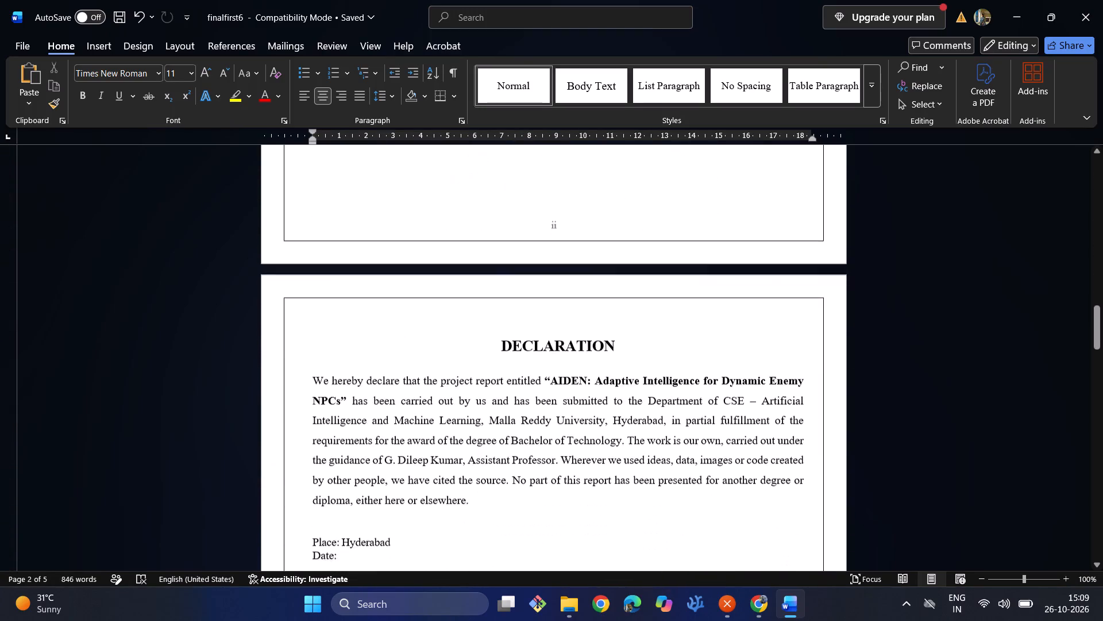
{"action": "scroll", "coordinate": [553, 354], "scroll_direction": "down", "scroll_amount": 2}
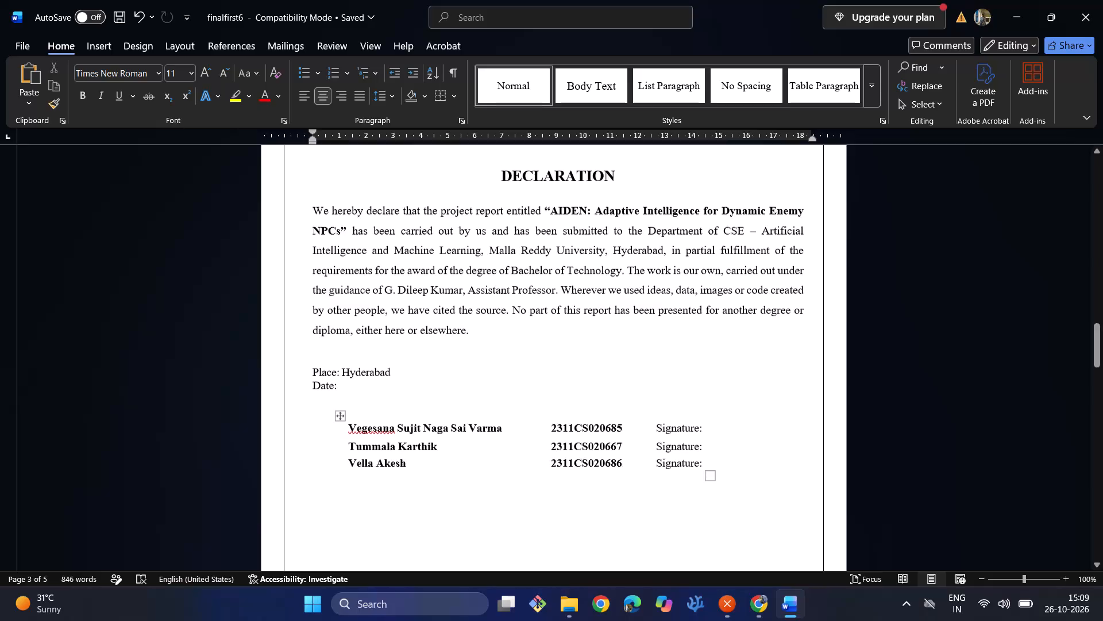
{"action": "scroll", "coordinate": [553, 354], "scroll_direction": "down", "scroll_amount": 3}
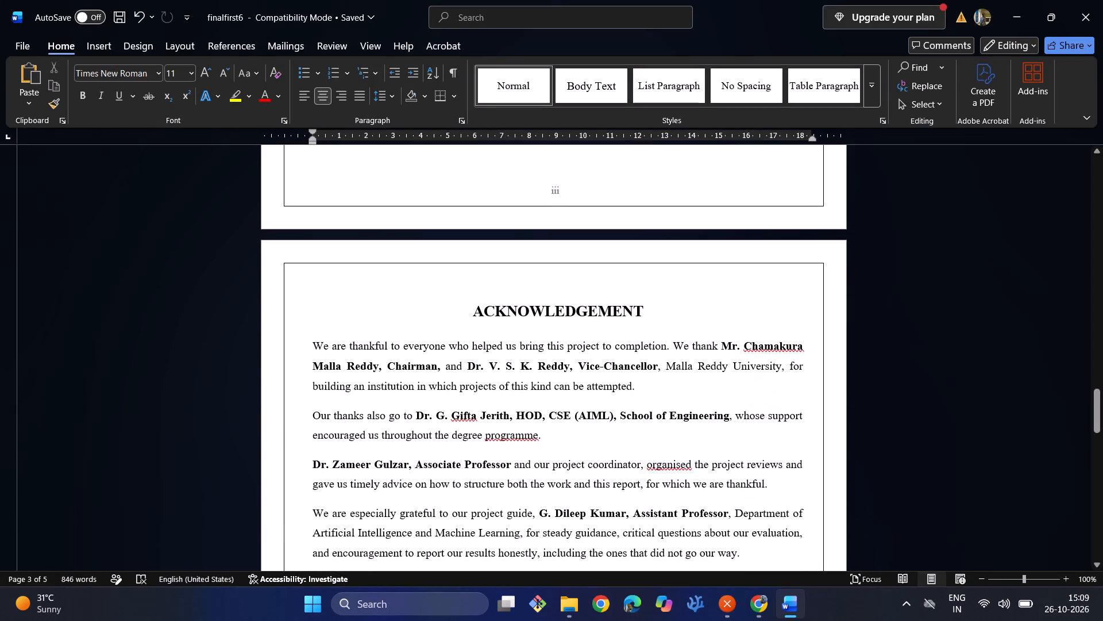
Review the rest of the Acknowledgement down to the student name and roll number lines.
{"action": "scroll", "coordinate": [553, 354], "scroll_direction": "down", "scroll_amount": 2}
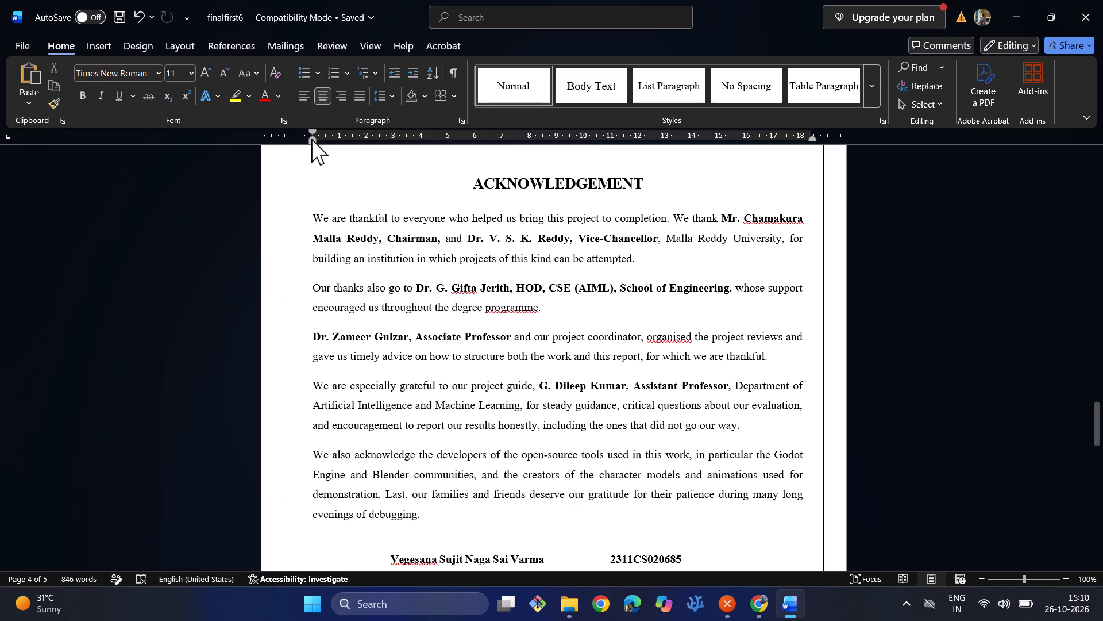
Switch to the Chrome window showing the iLovePDF download page.
{"action": "key", "text": "alt+Tab"}
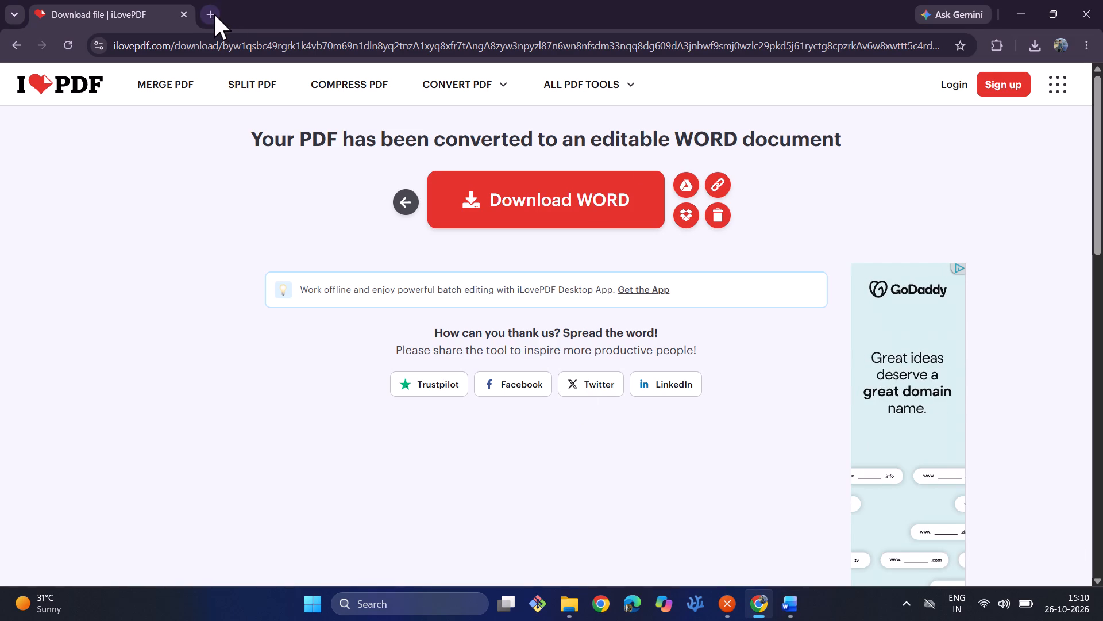
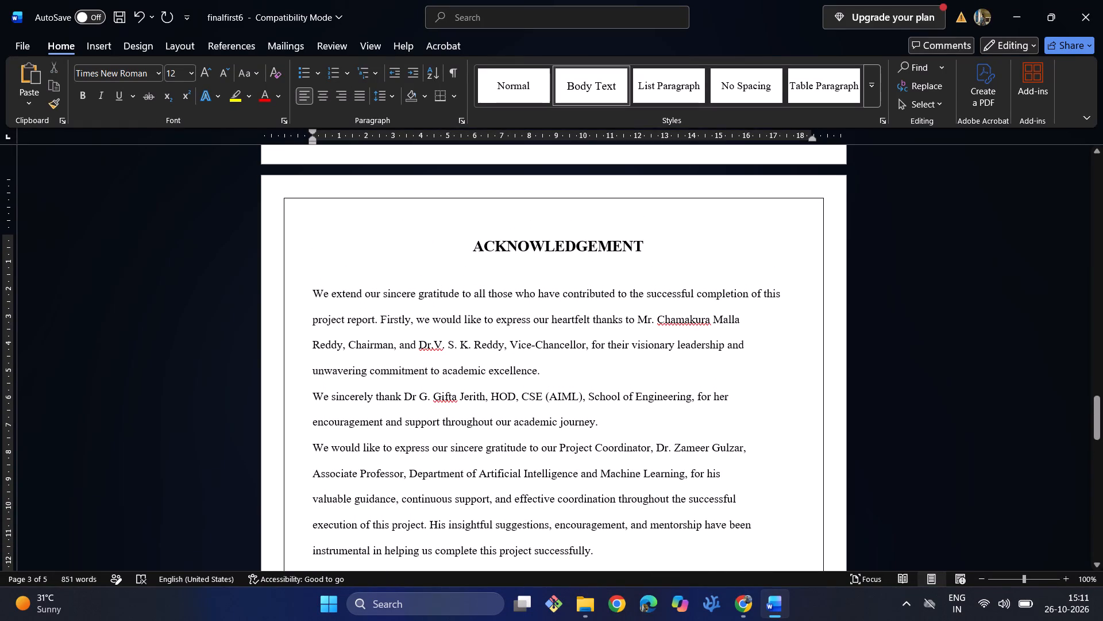
Justify all the Acknowledgement's body paragraphs, from "We extend our sincere gratitude" through "would not have been possible.".
{"action": "scroll", "coordinate": [310, 296], "scroll_direction": "down", "scroll_amount": 1}
{"action": "left_click_drag", "start_coordinate": [313, 208], "coordinate": [425, 451]}
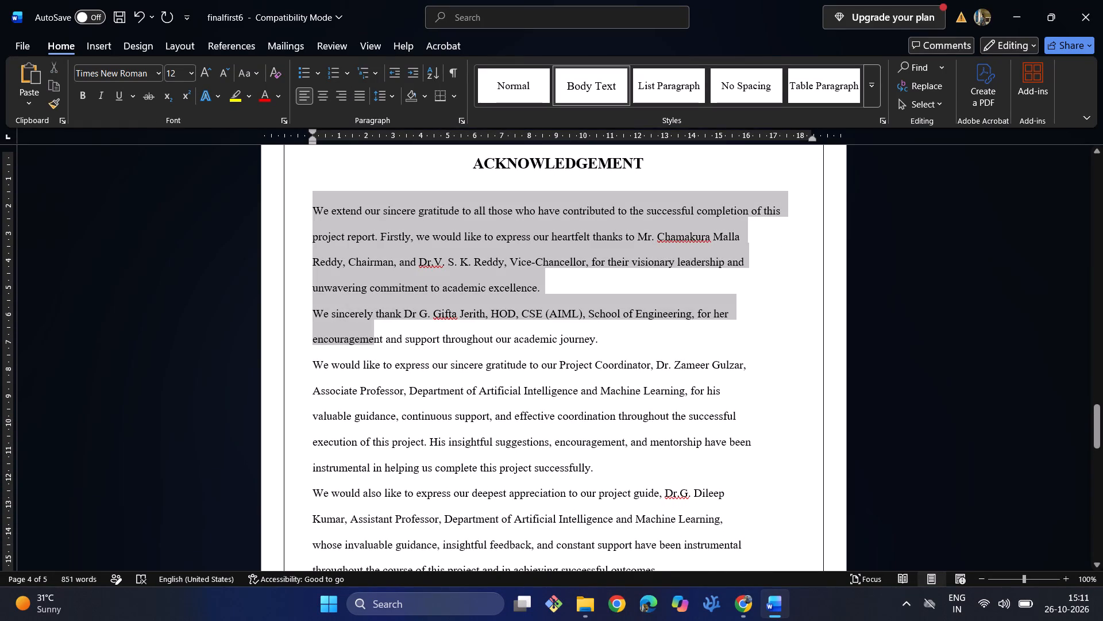
{"action": "left_click_drag", "start_coordinate": [425, 451], "coordinate": [541, 391]}
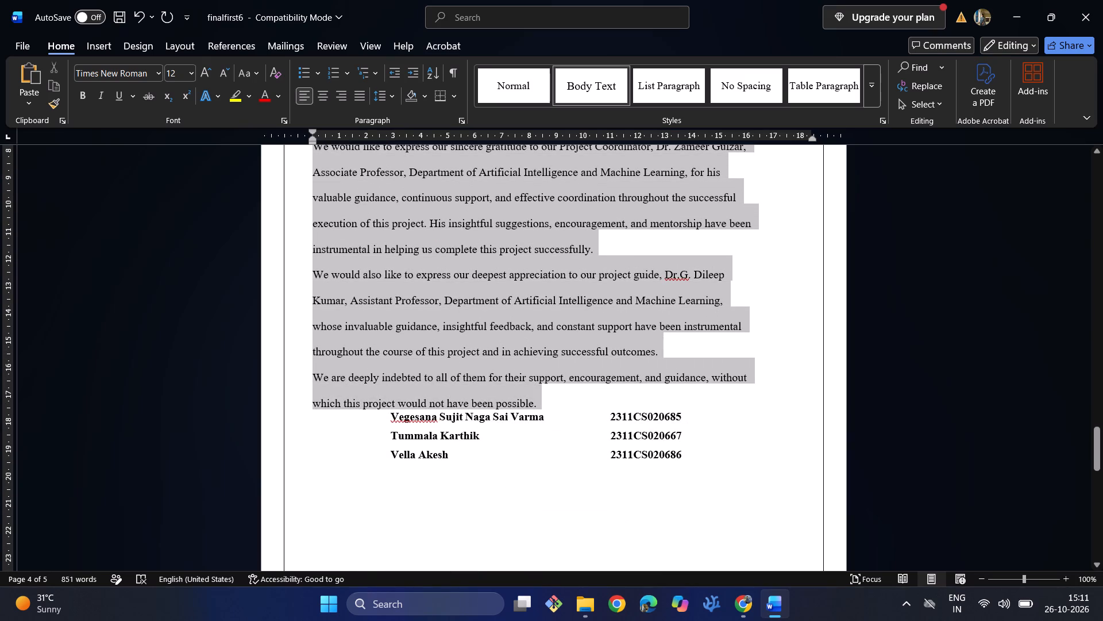
{"action": "left_click_drag", "start_coordinate": [541, 391], "coordinate": [535, 396]}
{"action": "left_click", "coordinate": [352, 94]}
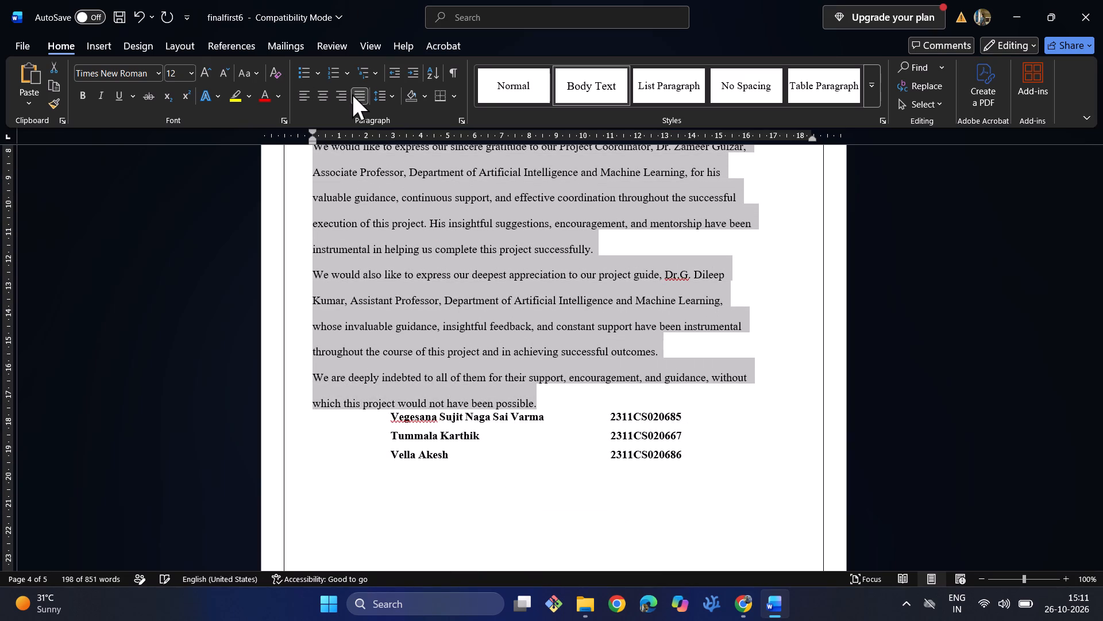
{"action": "left_click", "coordinate": [358, 98]}
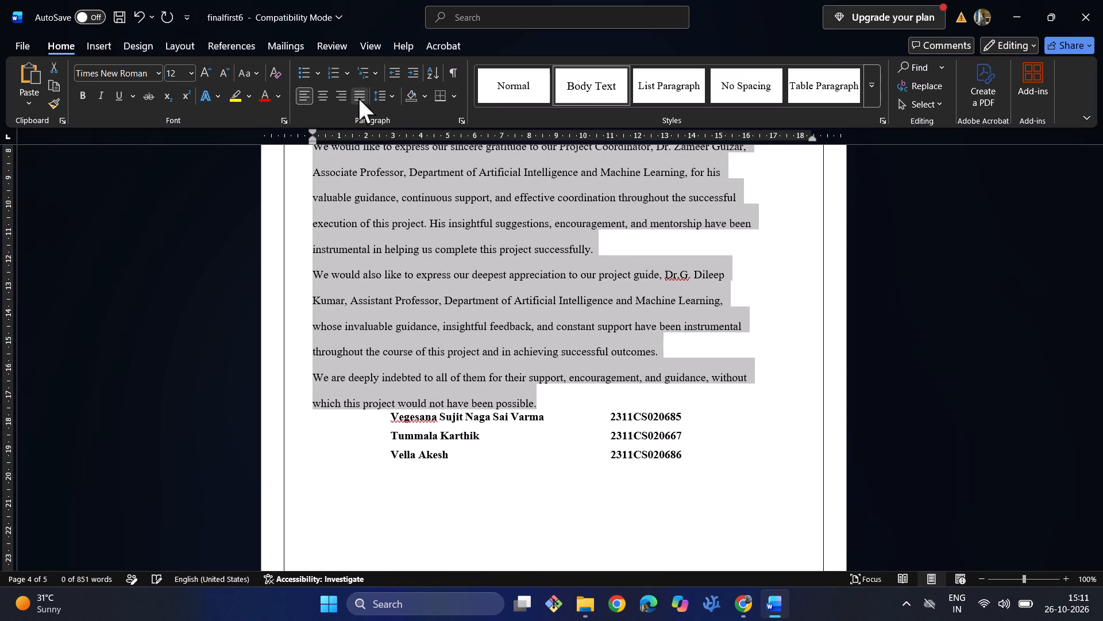
{"action": "left_click", "coordinate": [358, 98]}
{"action": "left_click", "coordinate": [358, 98]}
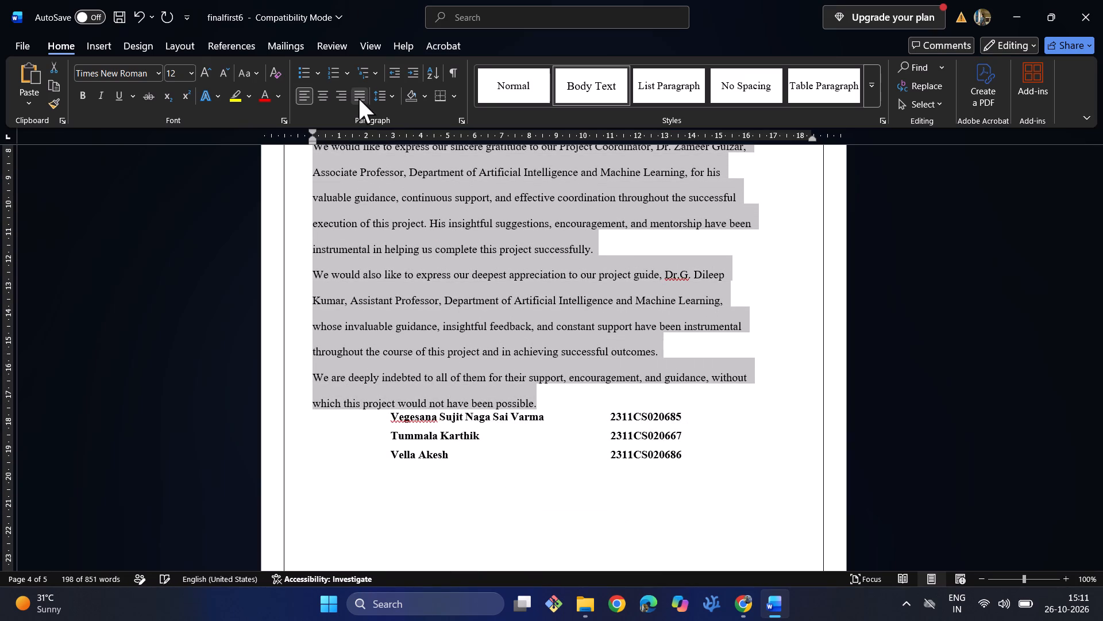
{"action": "left_click", "coordinate": [344, 96]}
{"action": "left_click", "coordinate": [361, 101]}
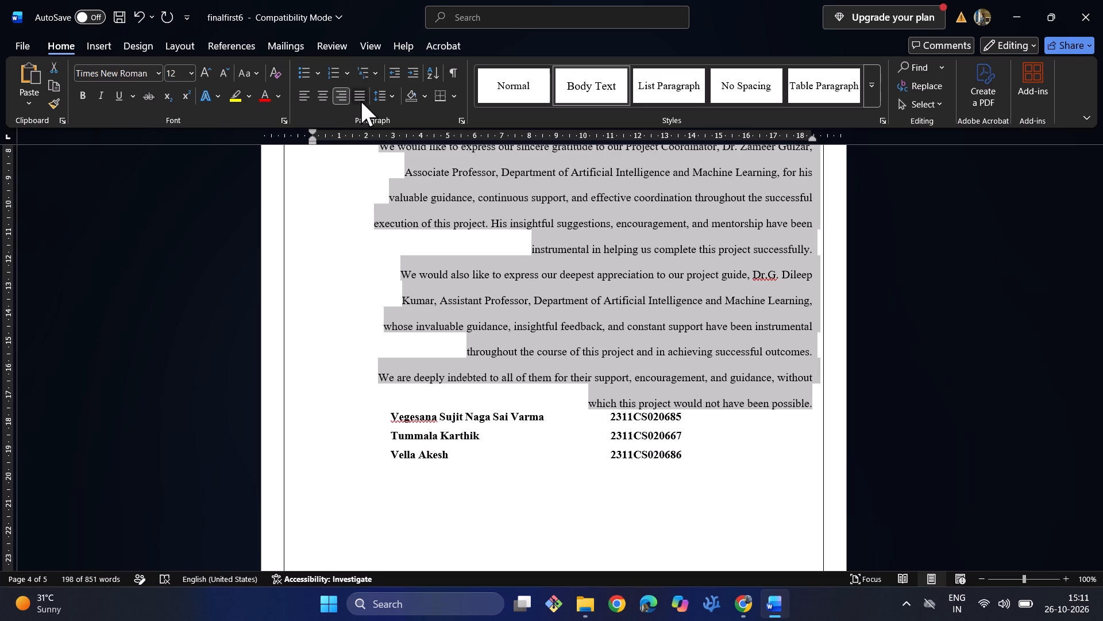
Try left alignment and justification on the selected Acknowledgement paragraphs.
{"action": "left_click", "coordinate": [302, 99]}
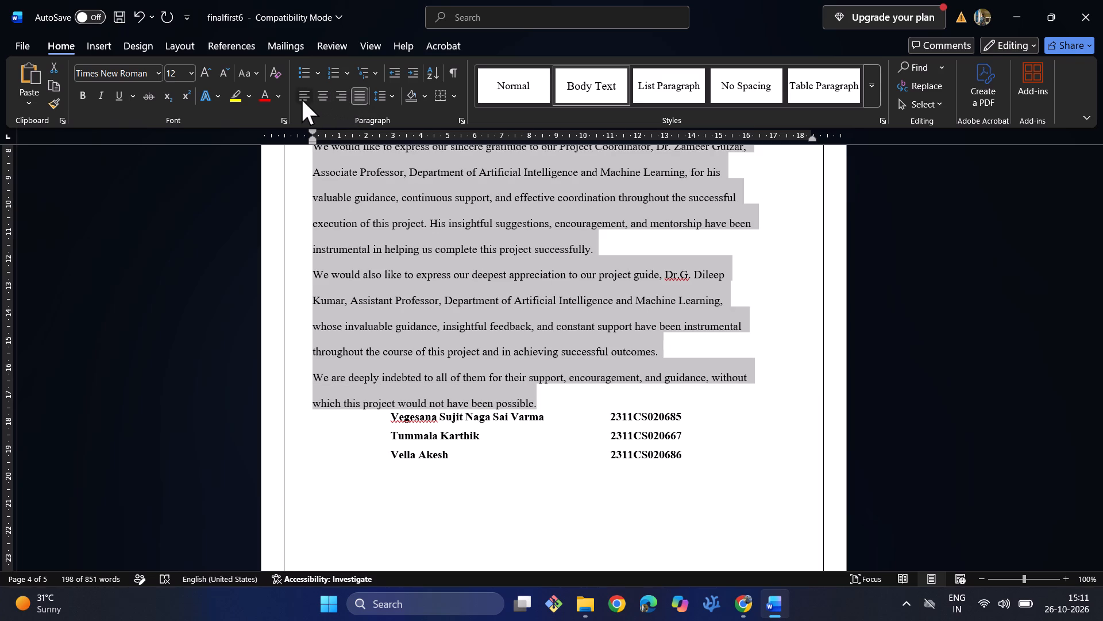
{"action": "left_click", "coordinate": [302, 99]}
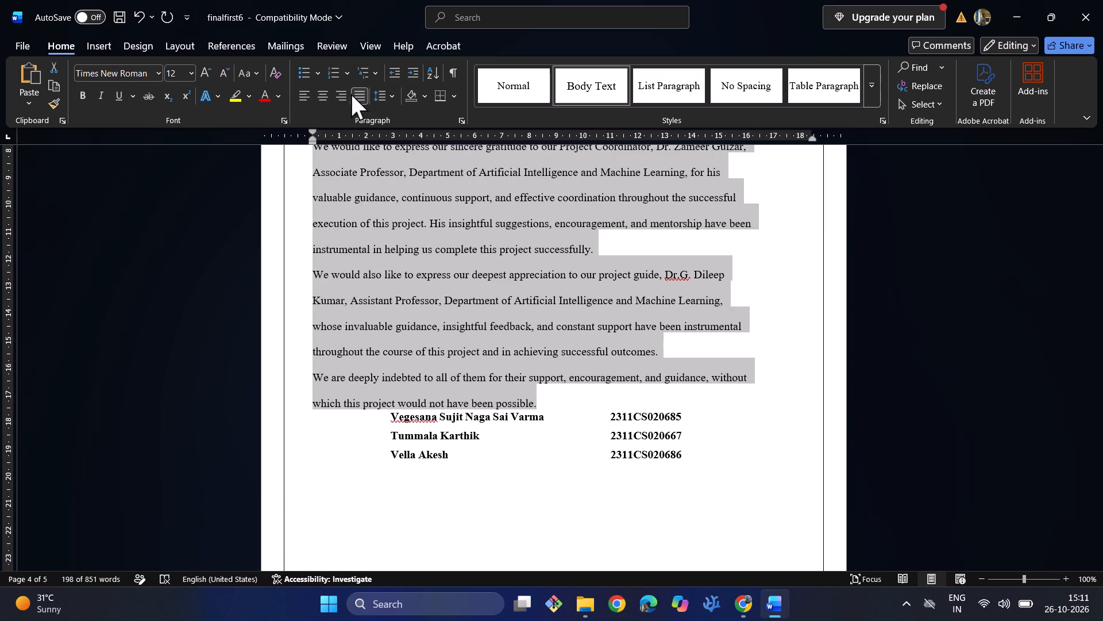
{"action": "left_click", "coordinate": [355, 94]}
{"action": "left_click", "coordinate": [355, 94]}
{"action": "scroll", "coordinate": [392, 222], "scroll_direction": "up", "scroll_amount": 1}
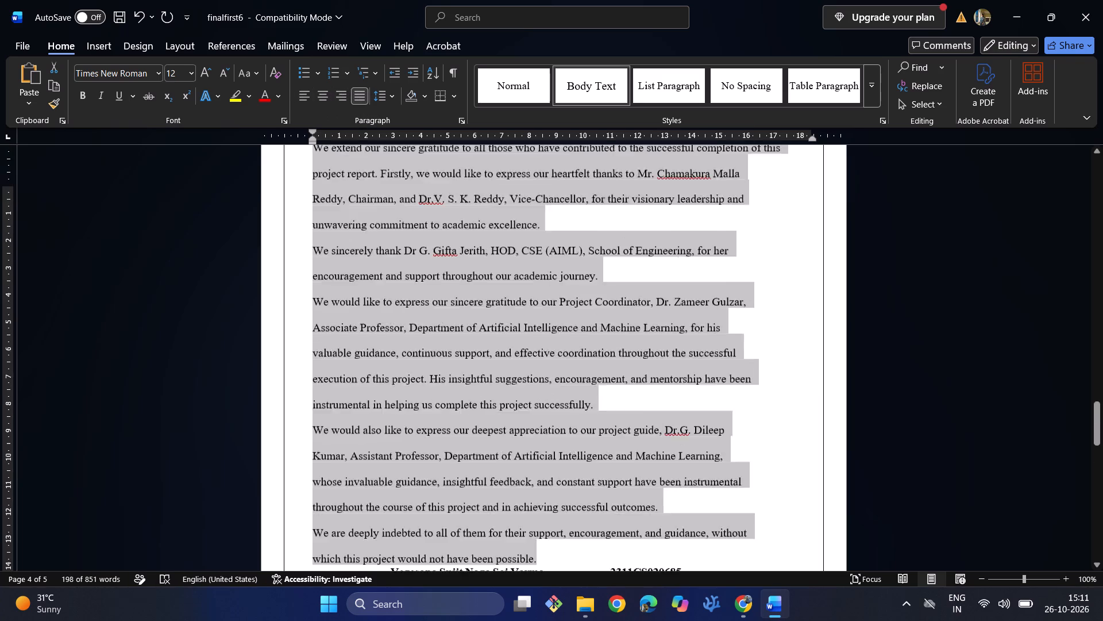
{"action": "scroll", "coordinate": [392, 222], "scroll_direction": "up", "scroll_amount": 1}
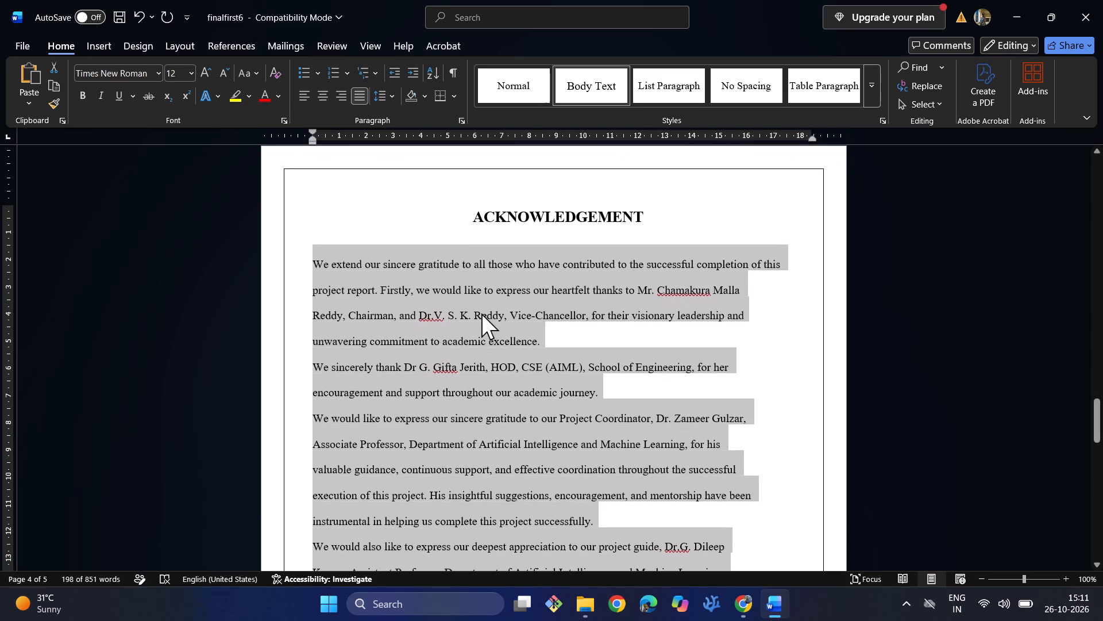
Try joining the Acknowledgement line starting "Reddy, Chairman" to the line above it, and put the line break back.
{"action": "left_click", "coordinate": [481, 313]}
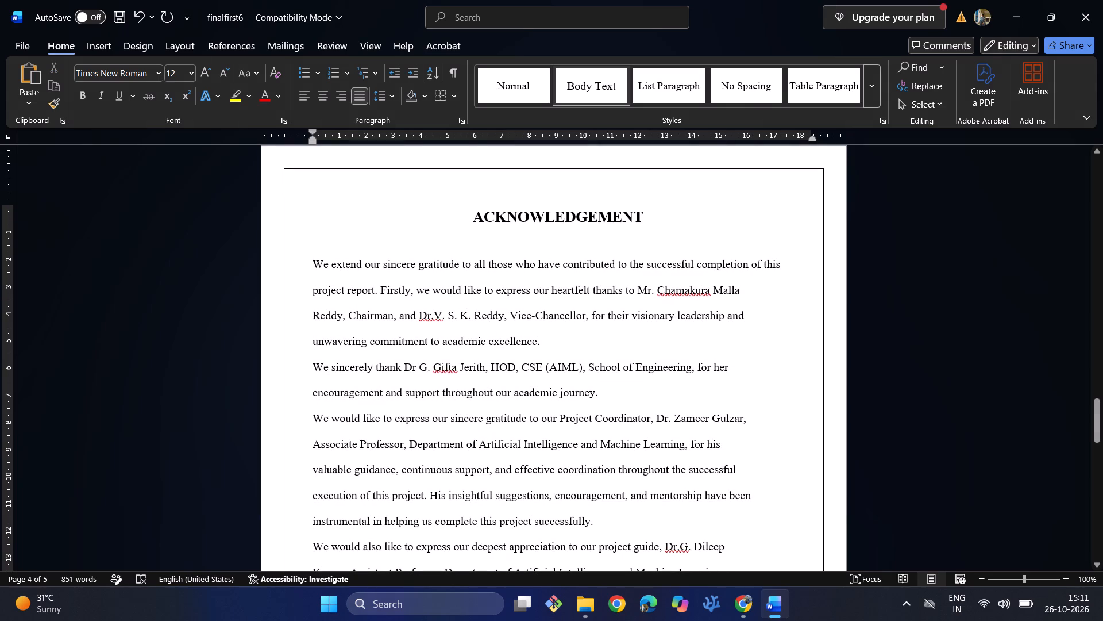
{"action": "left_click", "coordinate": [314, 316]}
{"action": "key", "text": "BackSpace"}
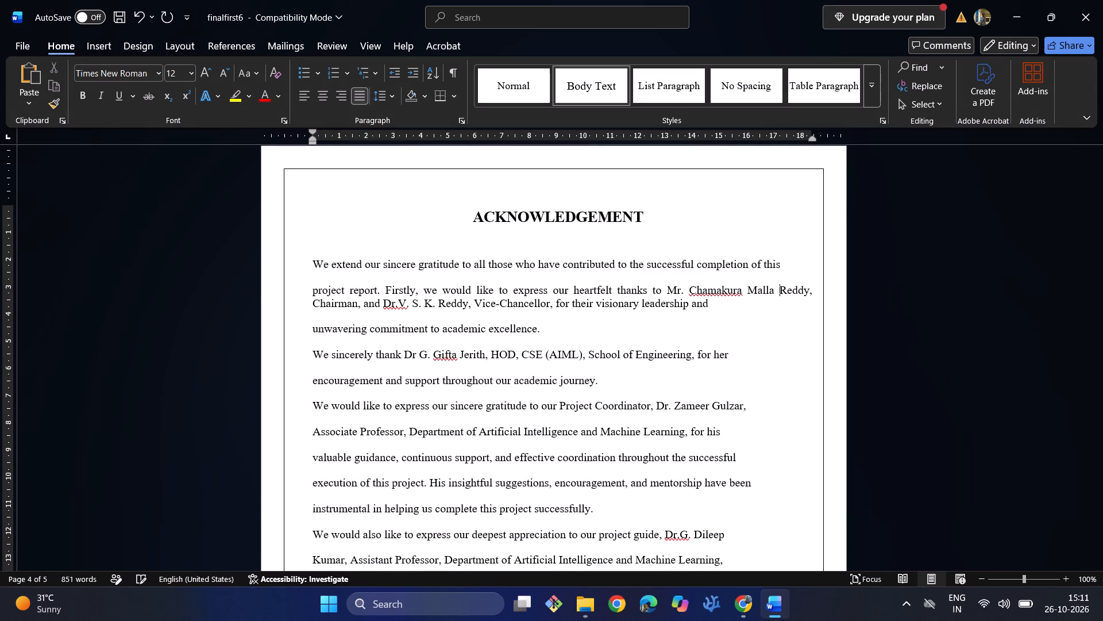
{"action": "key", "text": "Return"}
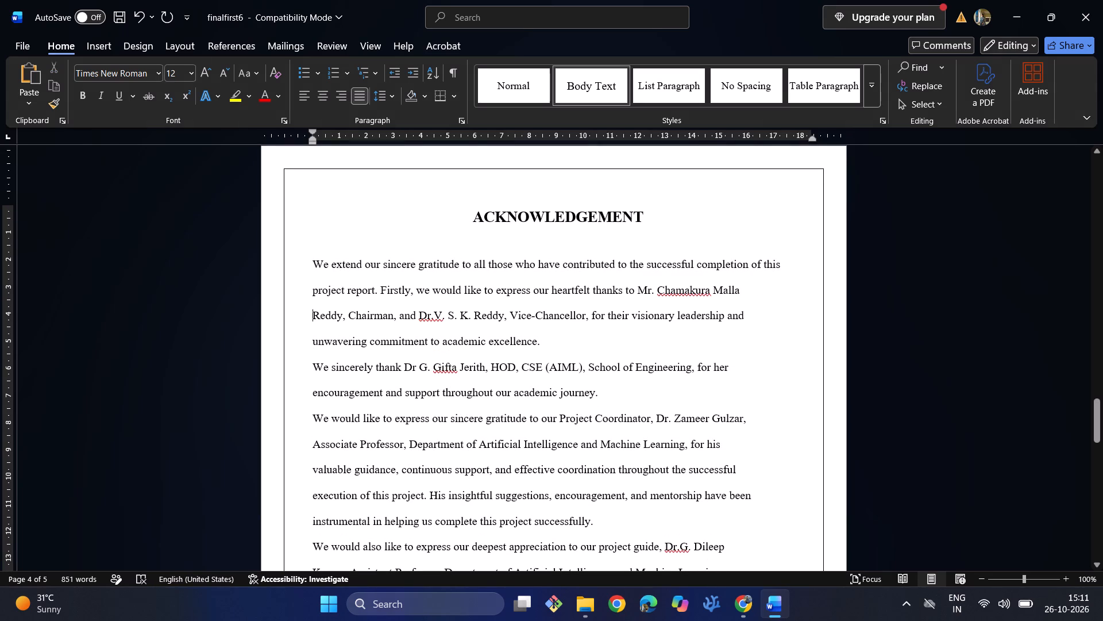
Undo the line-break, alignment and paste edits to the Acknowledgement, back to the version beginning "We are thankful to everyone".
{"action": "scroll", "coordinate": [499, 302], "scroll_direction": "down", "scroll_amount": 1}
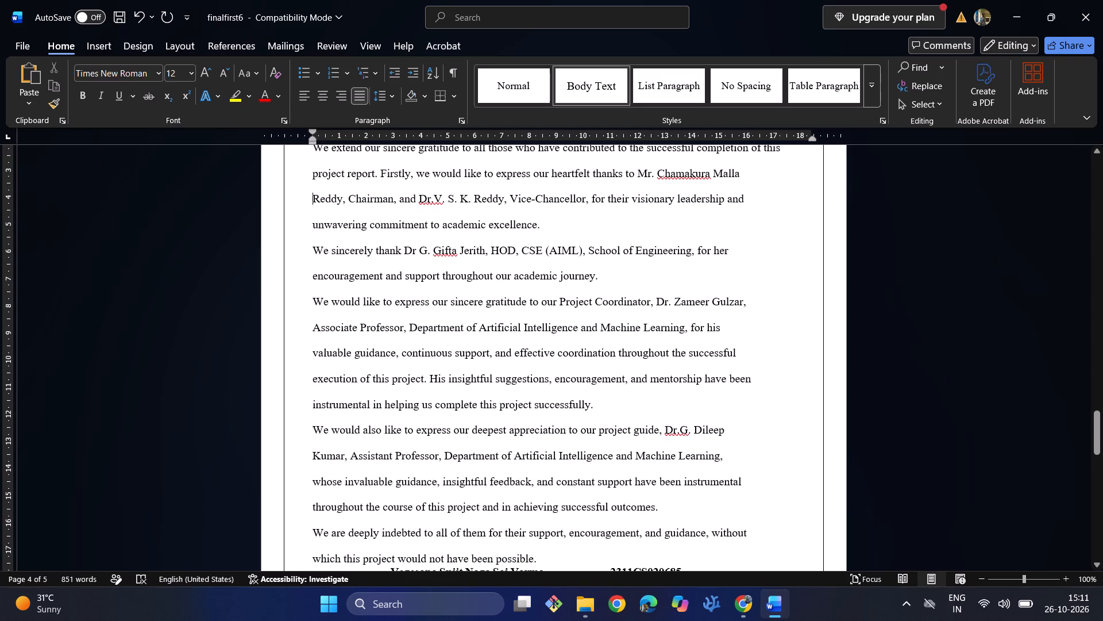
{"action": "scroll", "coordinate": [540, 278], "scroll_direction": "down", "scroll_amount": 1}
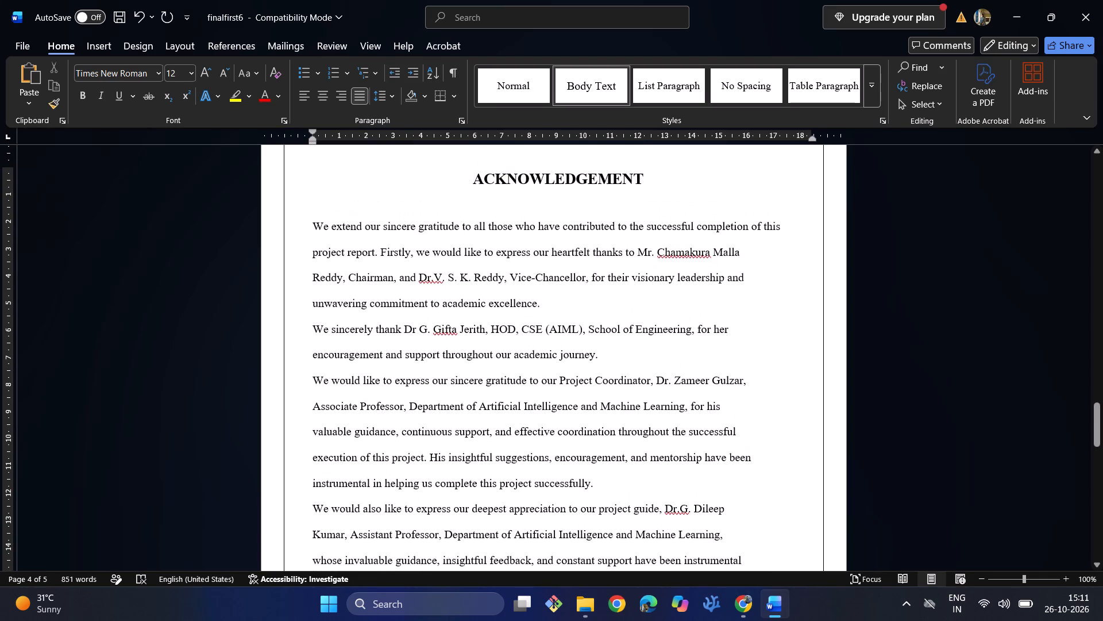
{"action": "scroll", "coordinate": [540, 278], "scroll_direction": "down", "scroll_amount": 1}
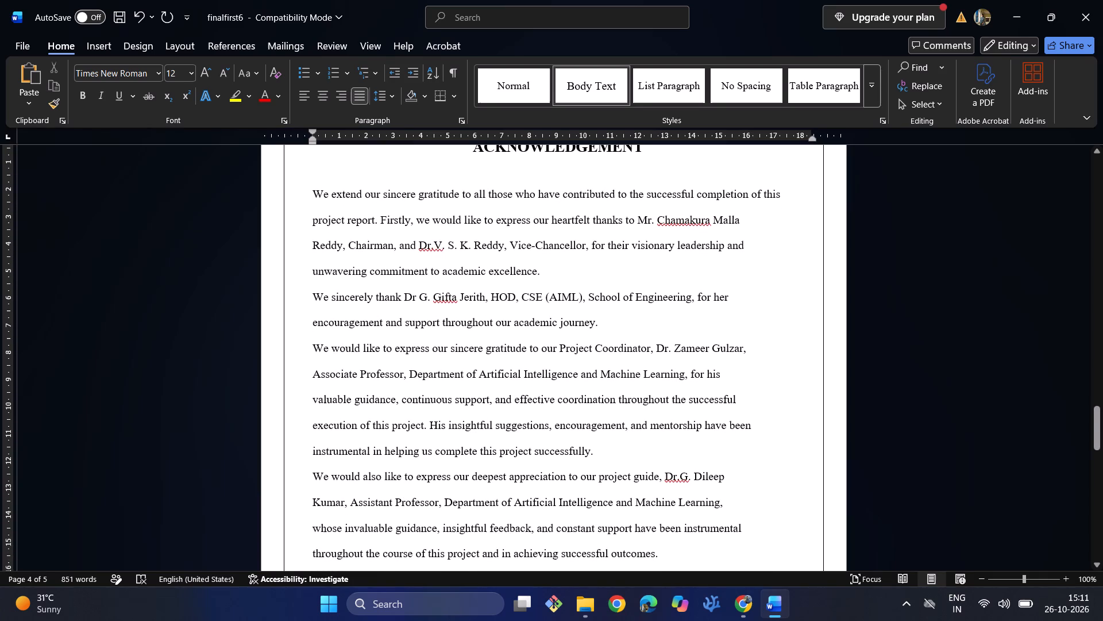
{"action": "key", "text": "ctrl+z"}
{"action": "key", "text": "ctrl+z"}
{"action": "key", "text": "ctrl+z"}
{"action": "key", "text": "ctrl+z"}
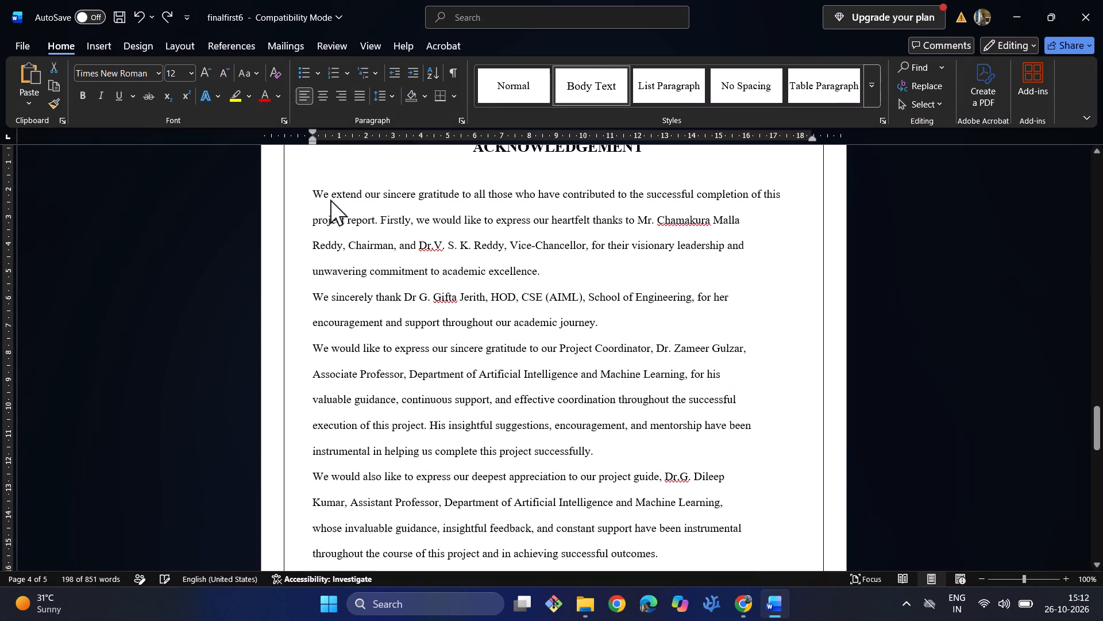
{"action": "key", "text": "ctrl+z"}
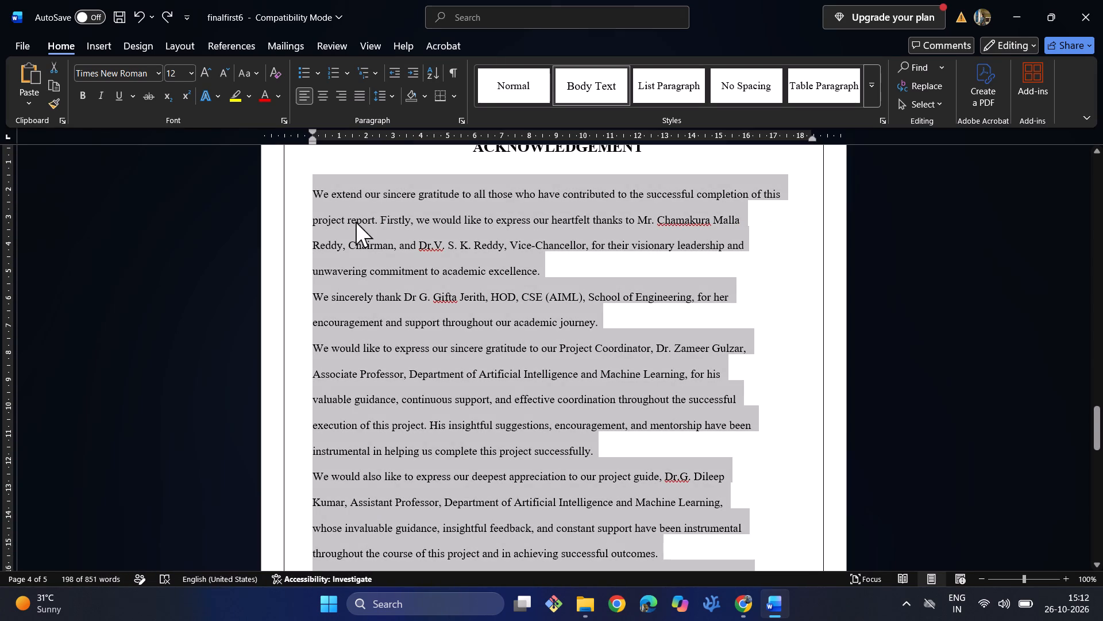
{"action": "key", "text": "ctrl+z"}
{"action": "key", "text": "ctrl+z"}
{"action": "key", "text": "ctrl+z"}
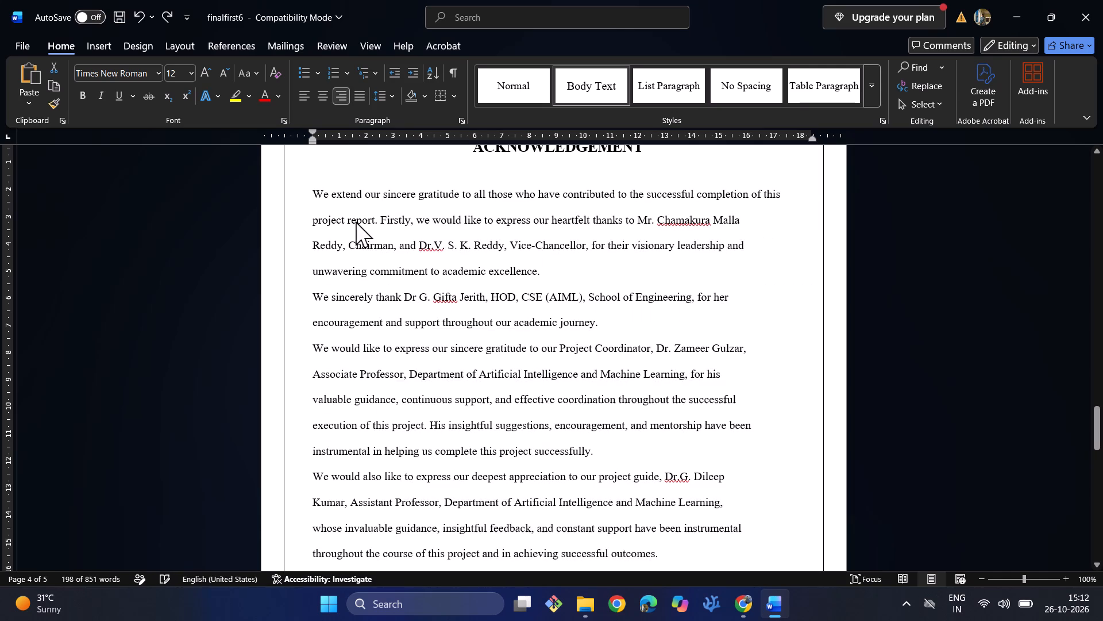
{"action": "key", "text": "ctrl+z"}
{"action": "key", "text": "ctrl+z"}
{"action": "key", "text": "ctrl+z"}
{"action": "key", "text": "ctrl+z"}
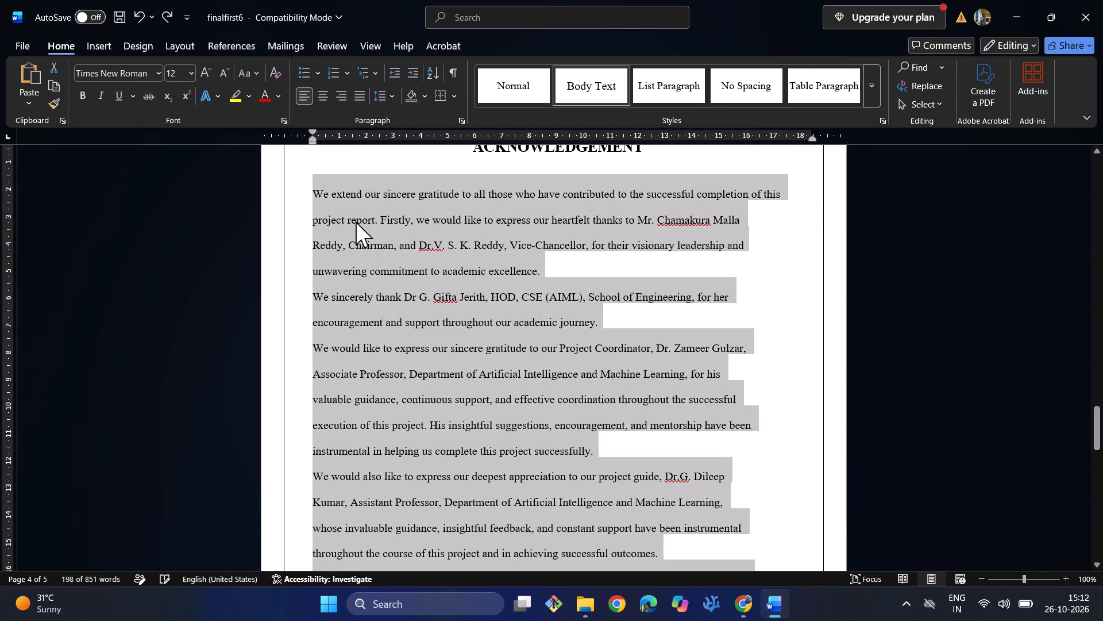
{"action": "key", "text": "ctrl+z"}
{"action": "left_click", "coordinate": [480, 285]}
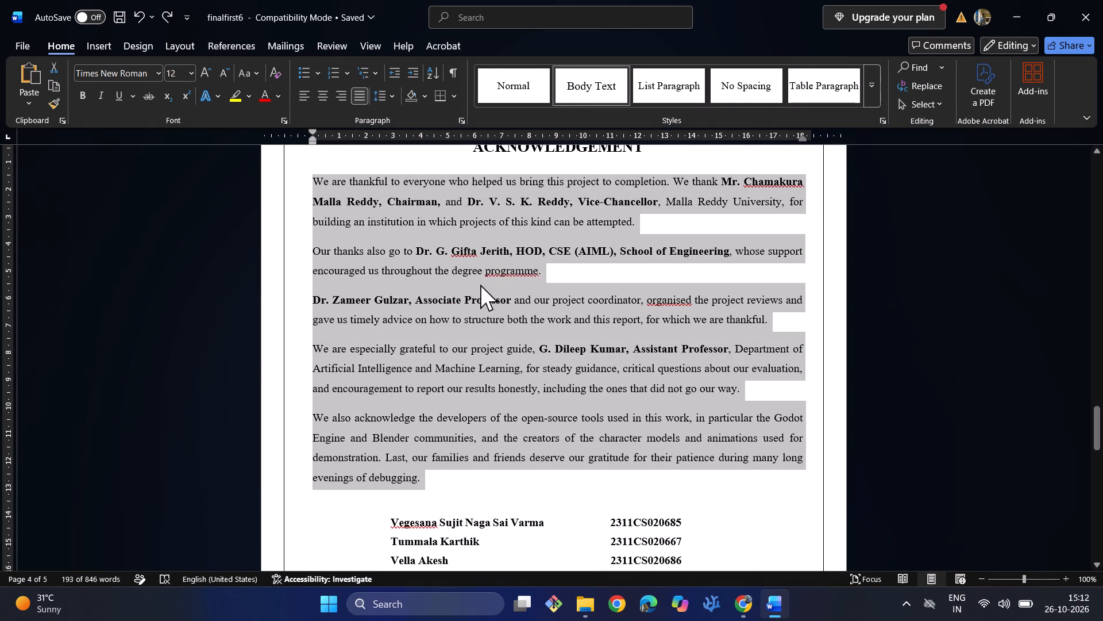
Review the Acknowledgement paragraphs from the heading down to the student names and the page's end.
{"action": "scroll", "coordinate": [482, 346], "scroll_direction": "down", "scroll_amount": 1}
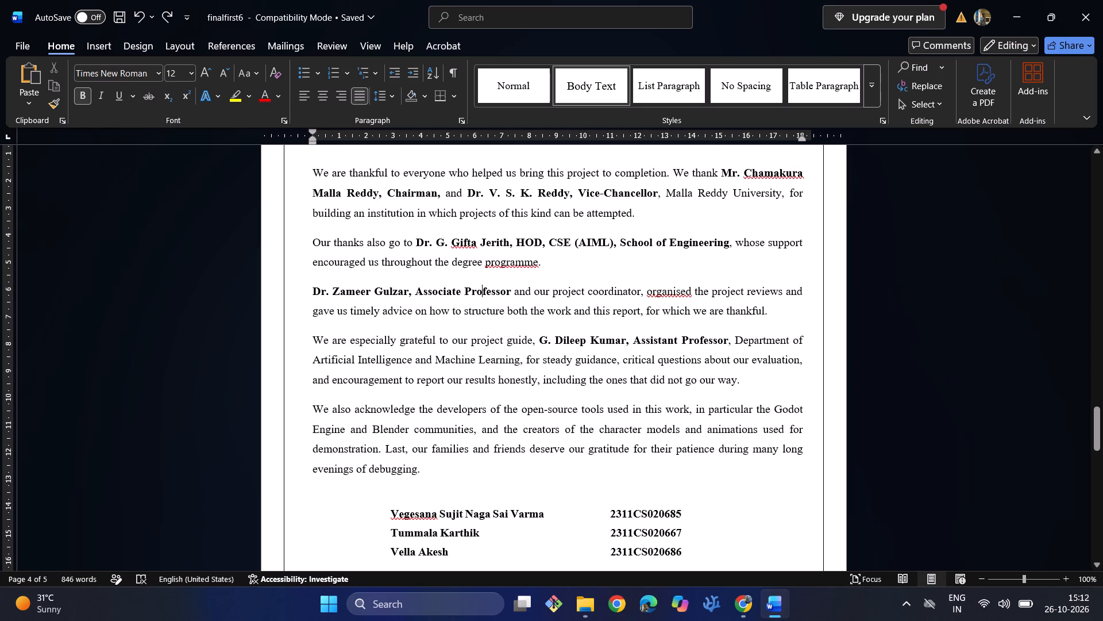
{"action": "left_click", "coordinate": [425, 321]}
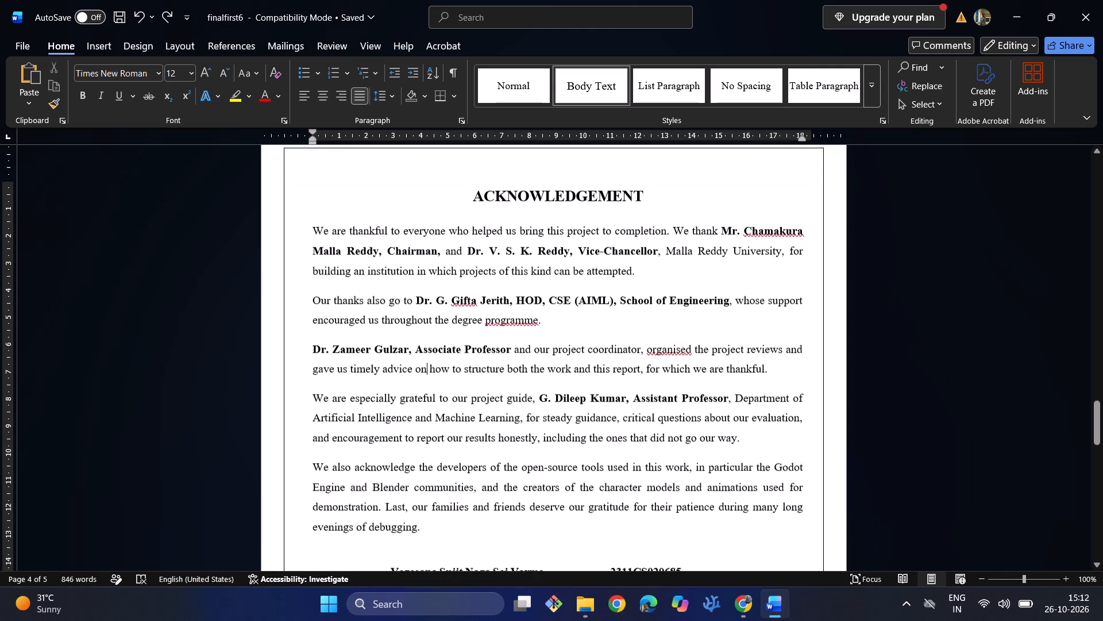
{"action": "scroll", "coordinate": [372, 351], "scroll_direction": "up", "scroll_amount": 1}
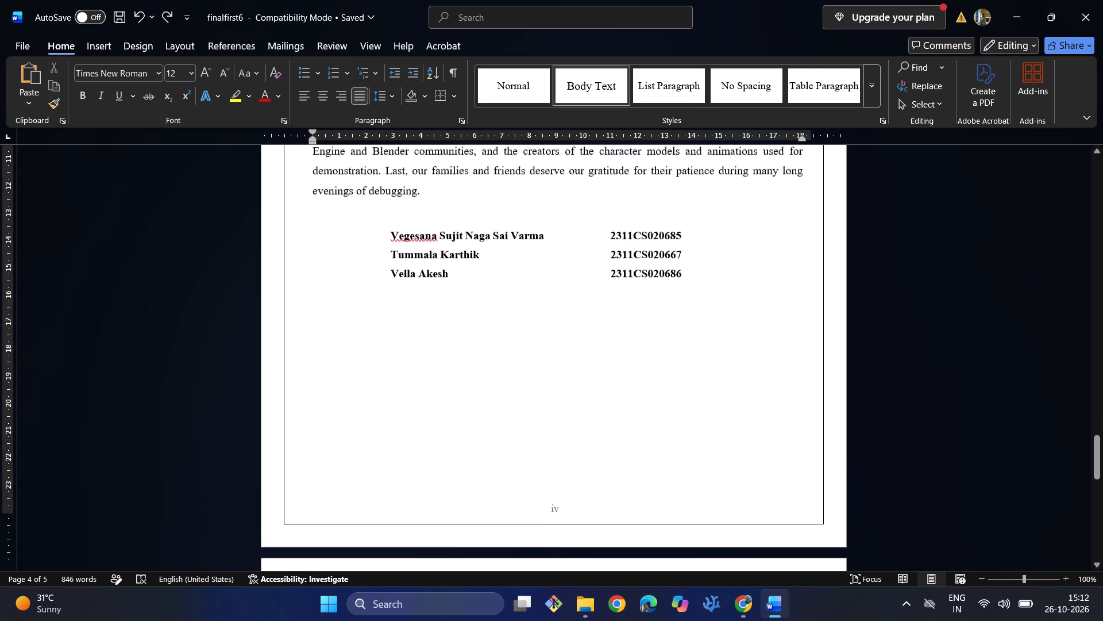
{"action": "scroll", "coordinate": [372, 351], "scroll_direction": "up", "scroll_amount": 1}
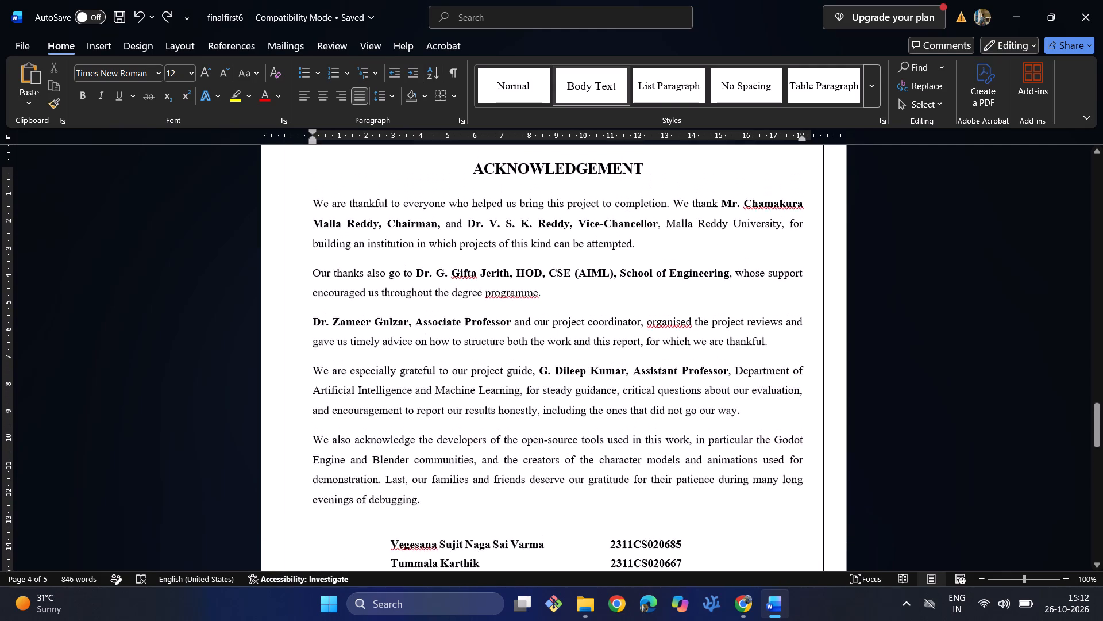
{"action": "scroll", "coordinate": [372, 351], "scroll_direction": "up", "scroll_amount": 1}
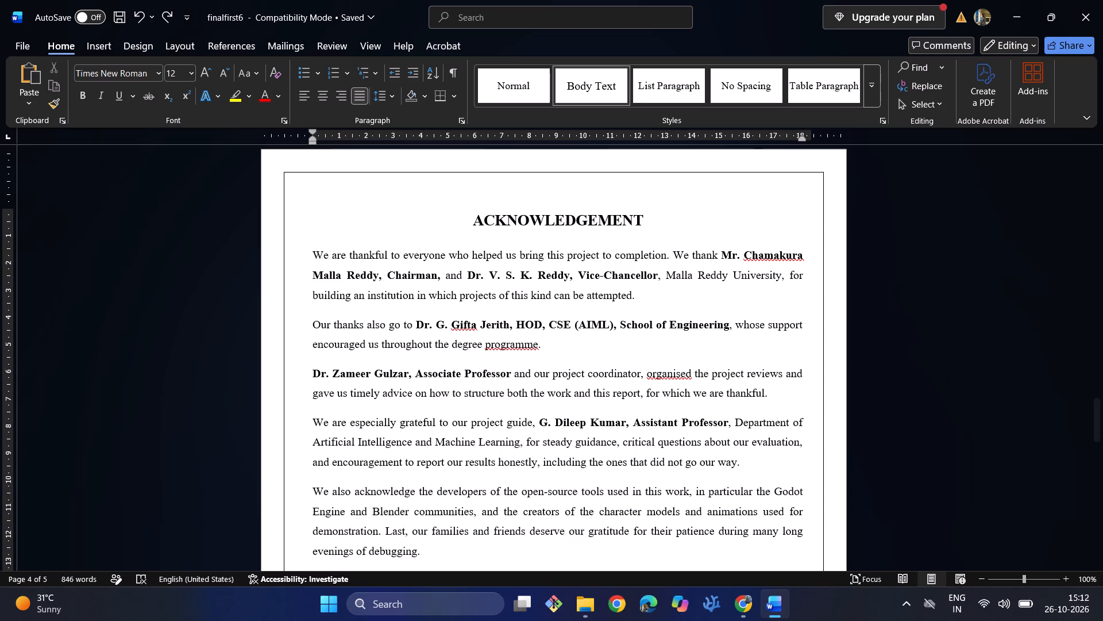
{"action": "scroll", "coordinate": [583, 413], "scroll_direction": "down", "scroll_amount": 2}
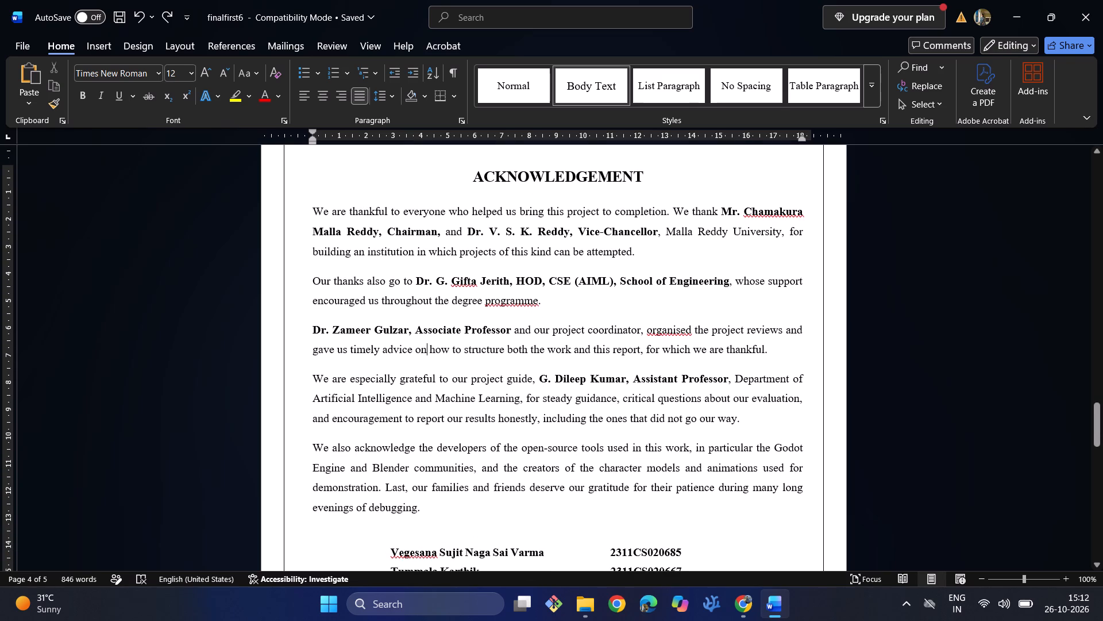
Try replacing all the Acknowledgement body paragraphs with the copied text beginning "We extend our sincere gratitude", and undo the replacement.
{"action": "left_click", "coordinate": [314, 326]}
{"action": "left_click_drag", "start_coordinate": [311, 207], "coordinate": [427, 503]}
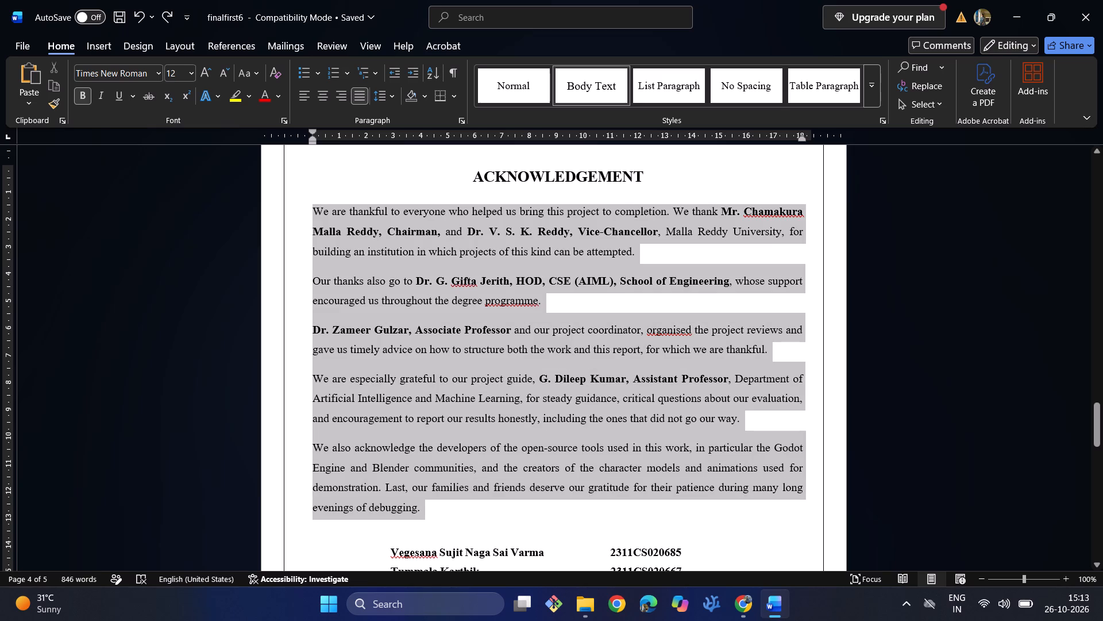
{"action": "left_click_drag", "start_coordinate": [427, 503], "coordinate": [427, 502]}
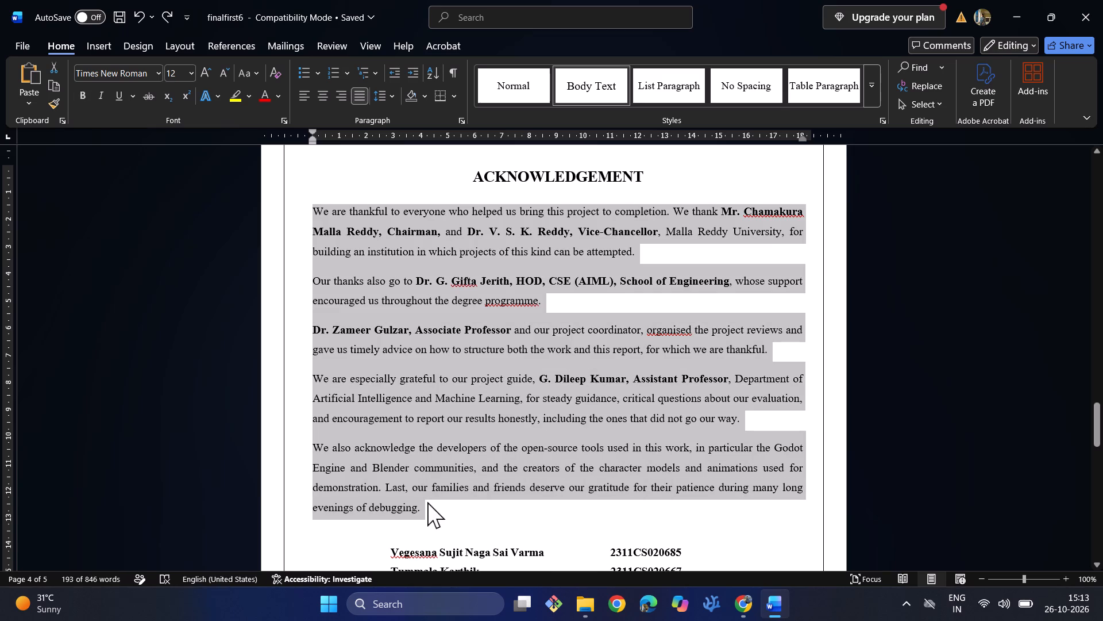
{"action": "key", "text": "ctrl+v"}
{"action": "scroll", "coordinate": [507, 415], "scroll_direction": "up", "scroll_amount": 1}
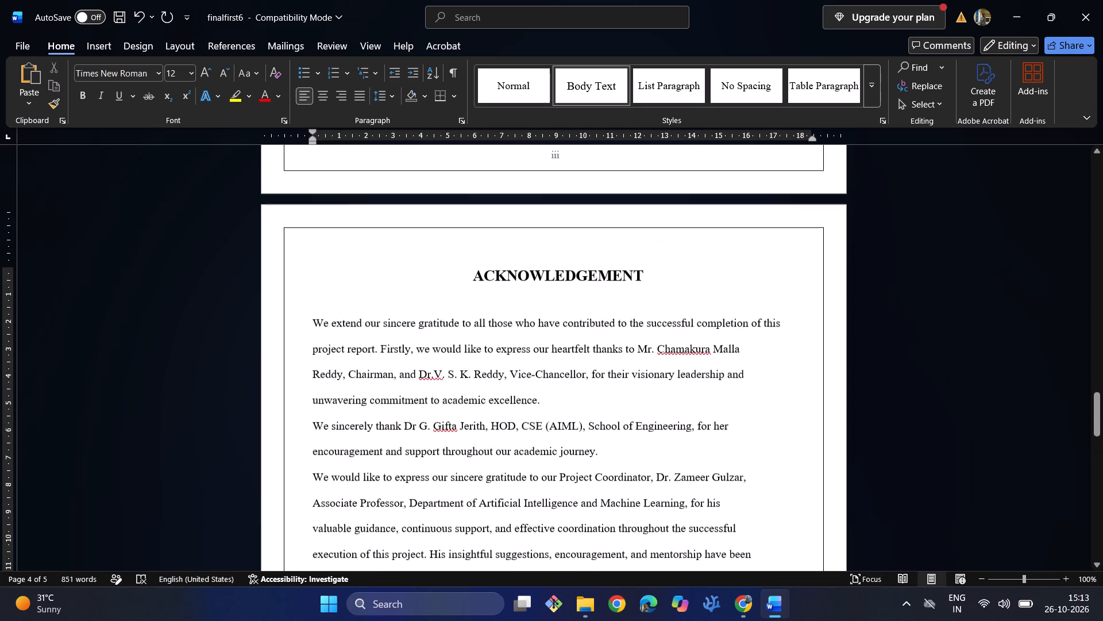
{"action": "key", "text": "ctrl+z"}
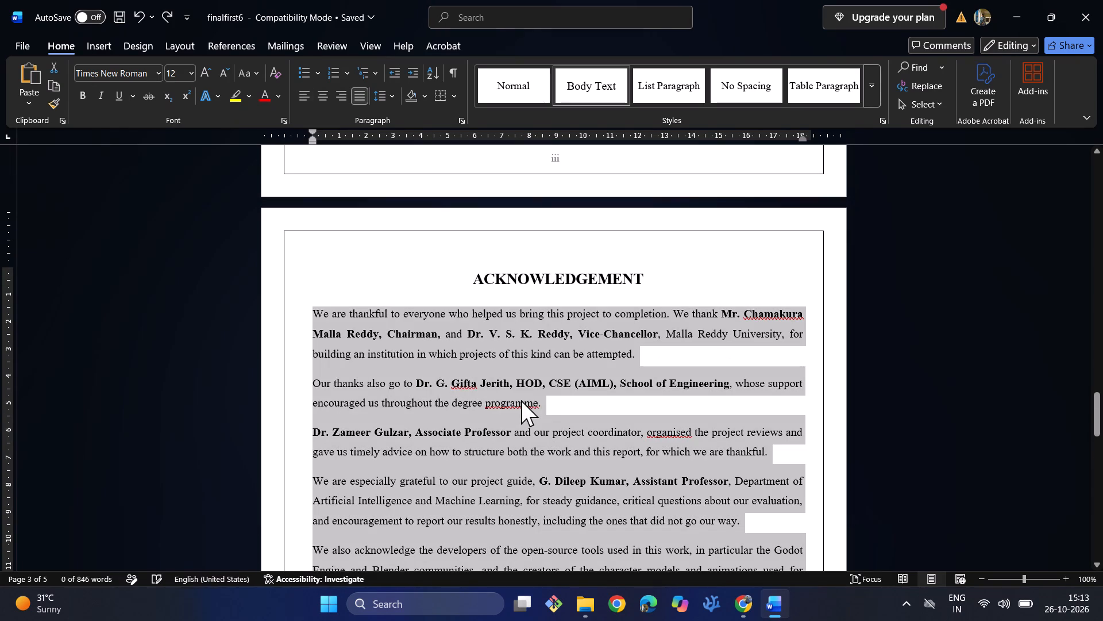
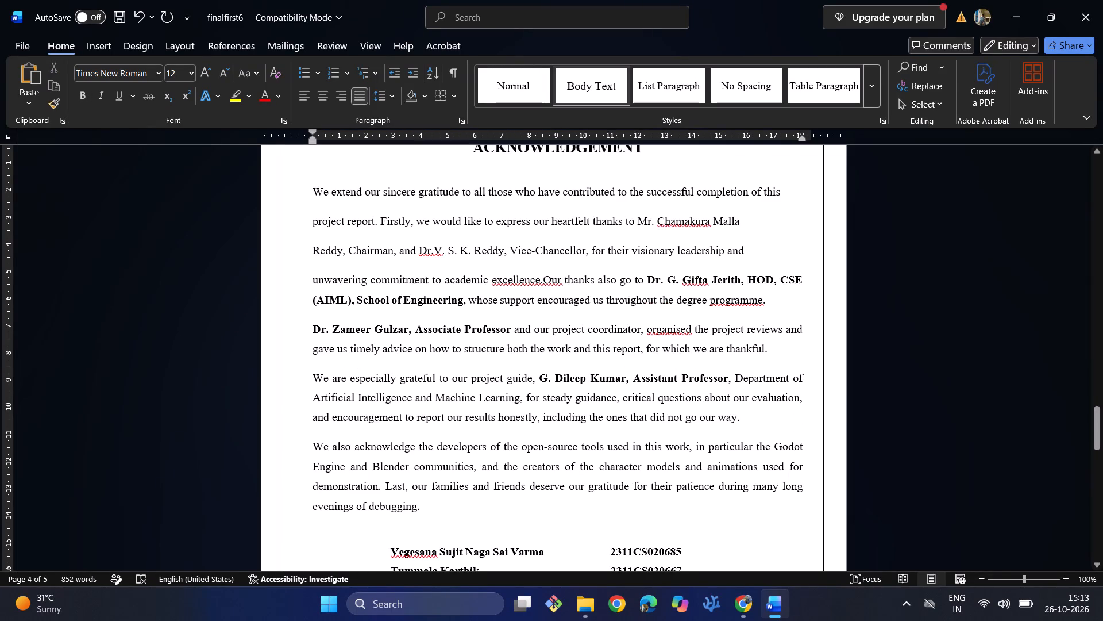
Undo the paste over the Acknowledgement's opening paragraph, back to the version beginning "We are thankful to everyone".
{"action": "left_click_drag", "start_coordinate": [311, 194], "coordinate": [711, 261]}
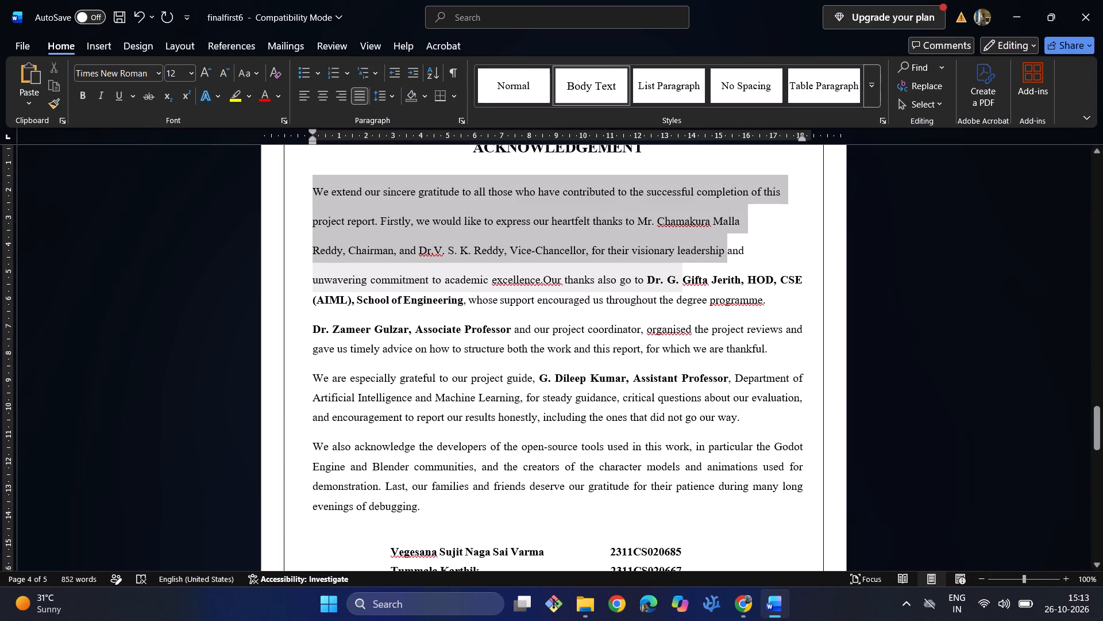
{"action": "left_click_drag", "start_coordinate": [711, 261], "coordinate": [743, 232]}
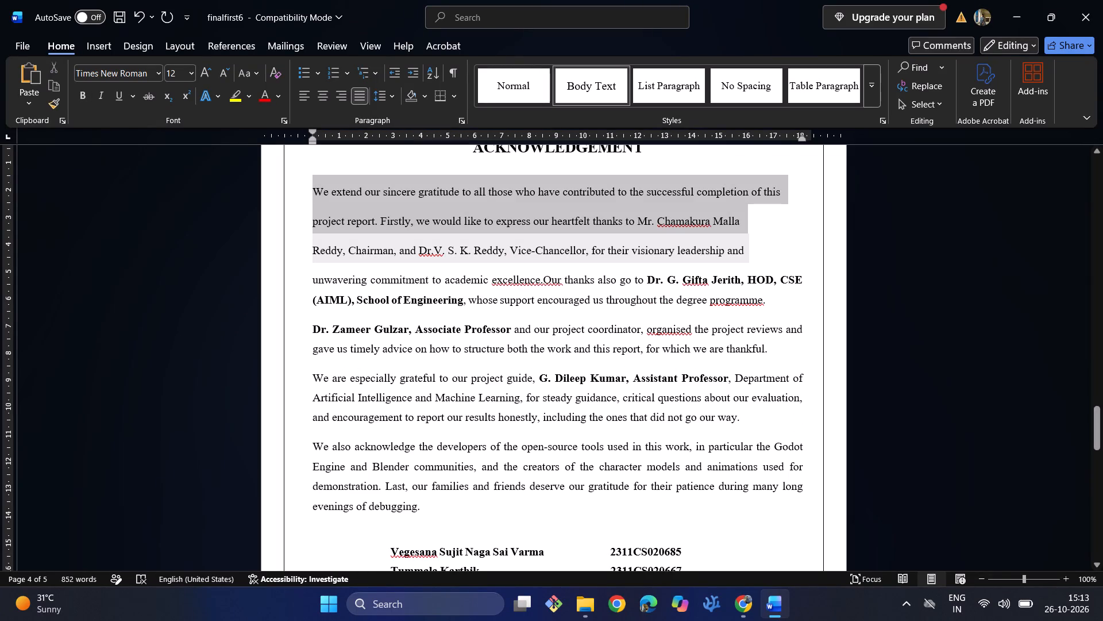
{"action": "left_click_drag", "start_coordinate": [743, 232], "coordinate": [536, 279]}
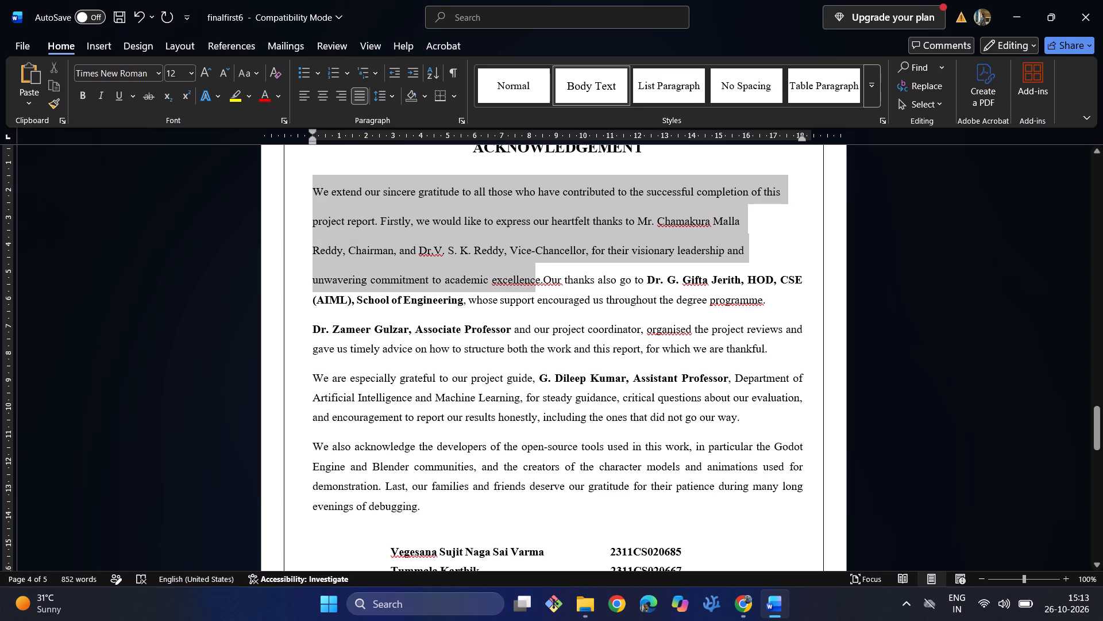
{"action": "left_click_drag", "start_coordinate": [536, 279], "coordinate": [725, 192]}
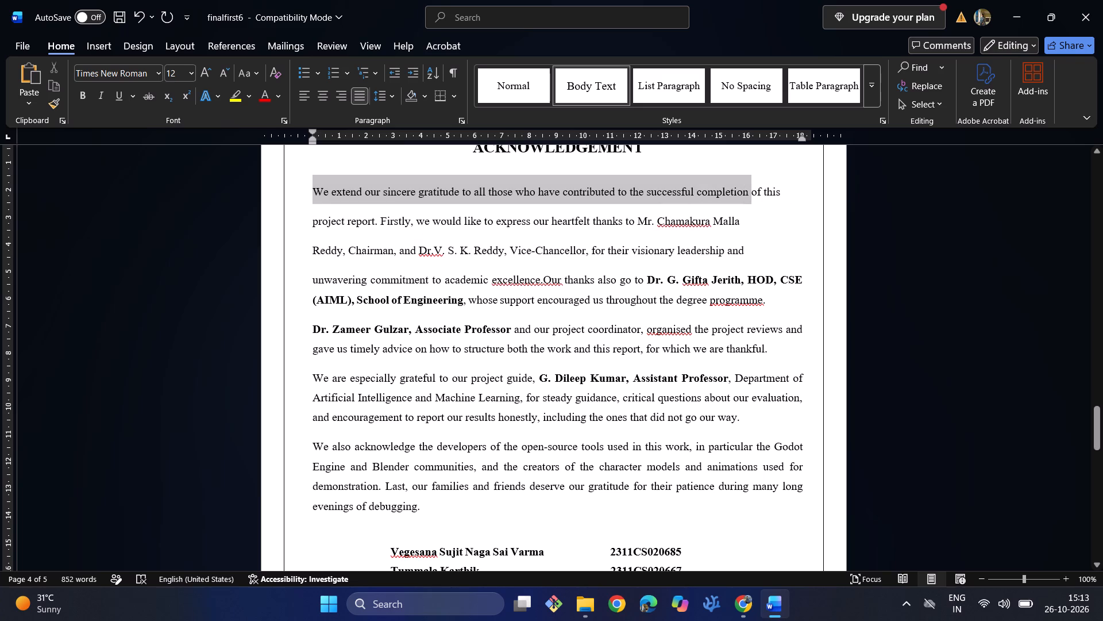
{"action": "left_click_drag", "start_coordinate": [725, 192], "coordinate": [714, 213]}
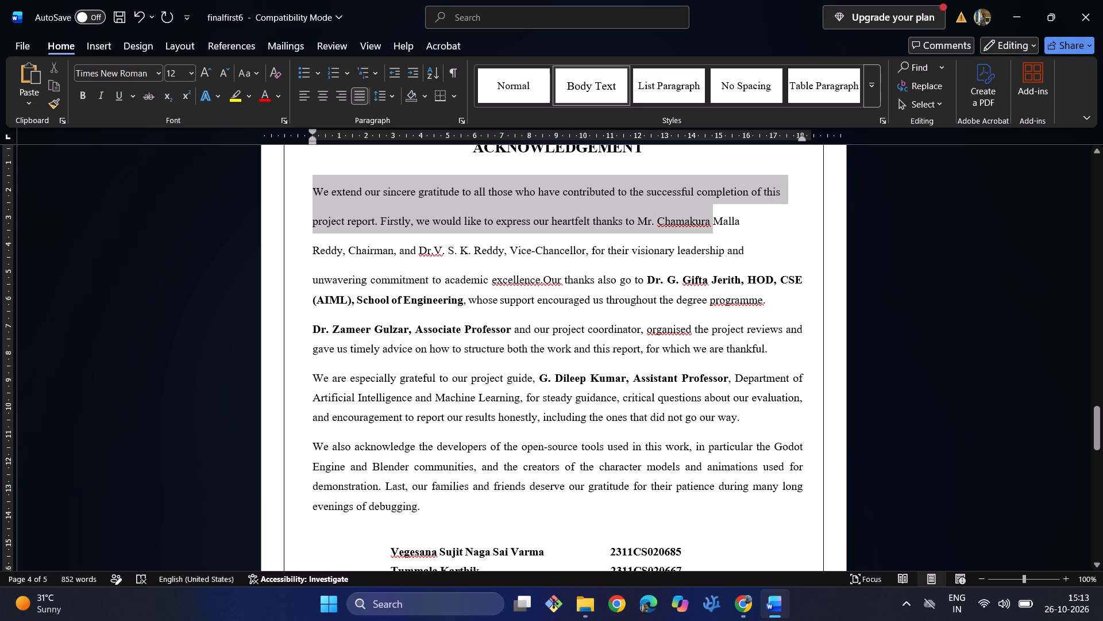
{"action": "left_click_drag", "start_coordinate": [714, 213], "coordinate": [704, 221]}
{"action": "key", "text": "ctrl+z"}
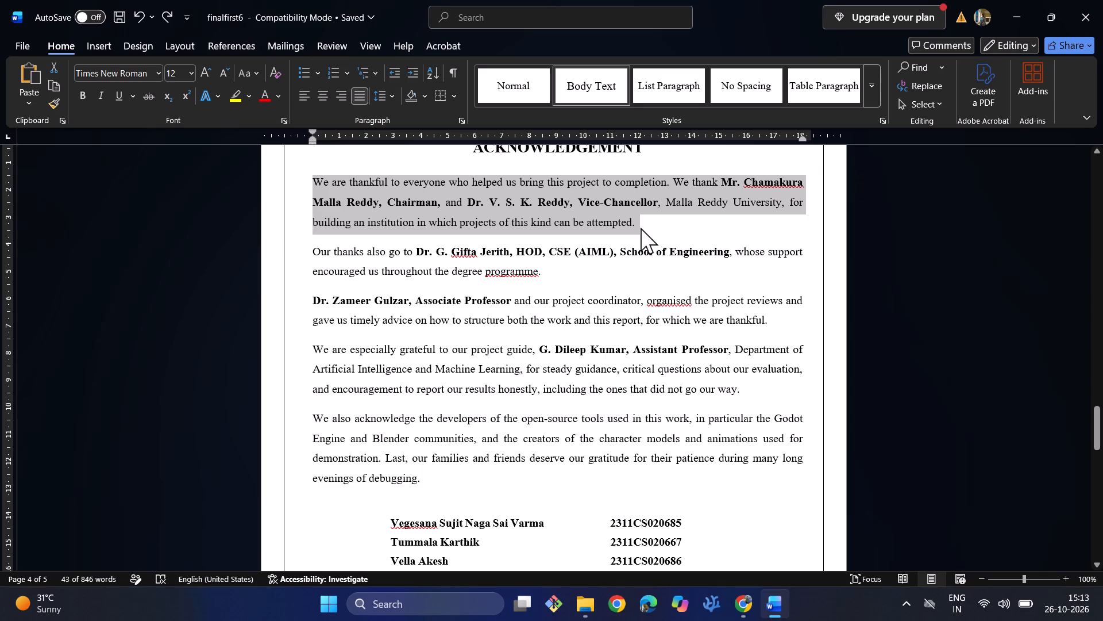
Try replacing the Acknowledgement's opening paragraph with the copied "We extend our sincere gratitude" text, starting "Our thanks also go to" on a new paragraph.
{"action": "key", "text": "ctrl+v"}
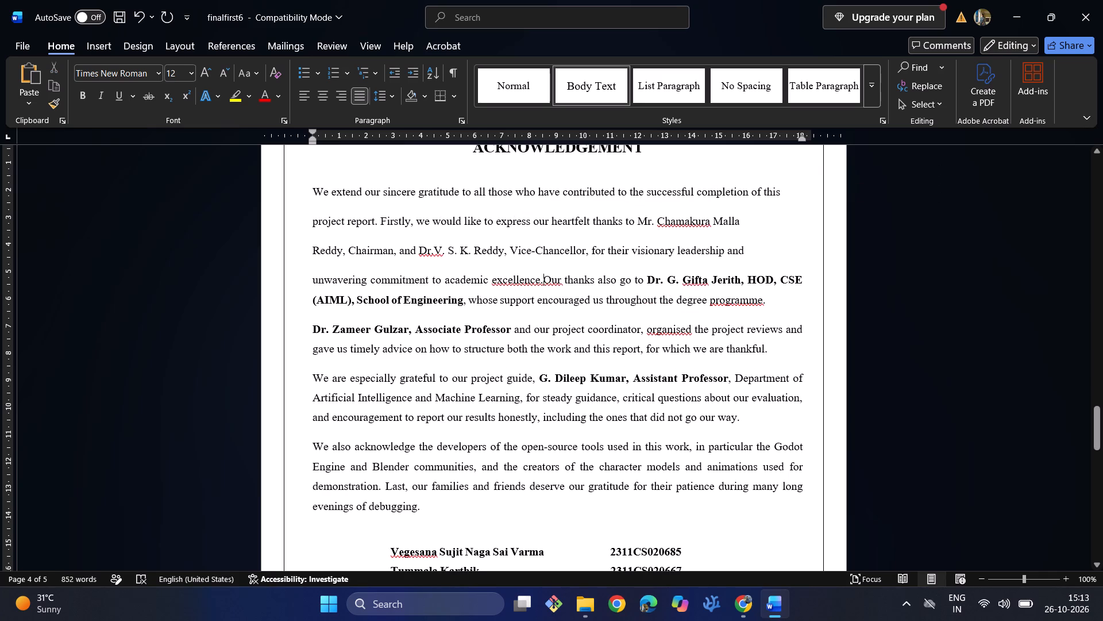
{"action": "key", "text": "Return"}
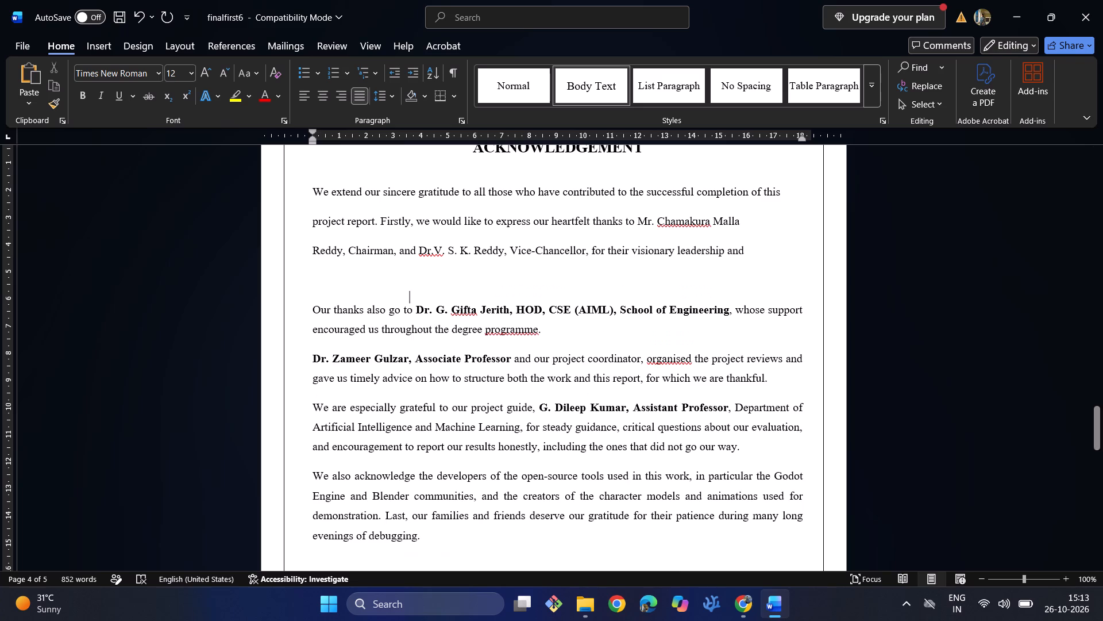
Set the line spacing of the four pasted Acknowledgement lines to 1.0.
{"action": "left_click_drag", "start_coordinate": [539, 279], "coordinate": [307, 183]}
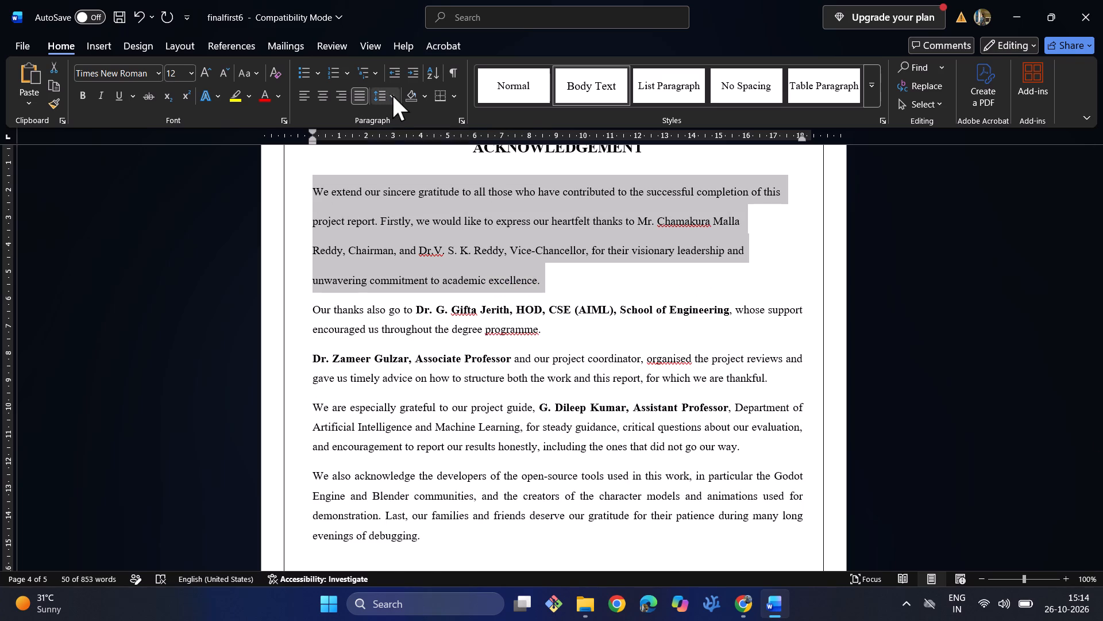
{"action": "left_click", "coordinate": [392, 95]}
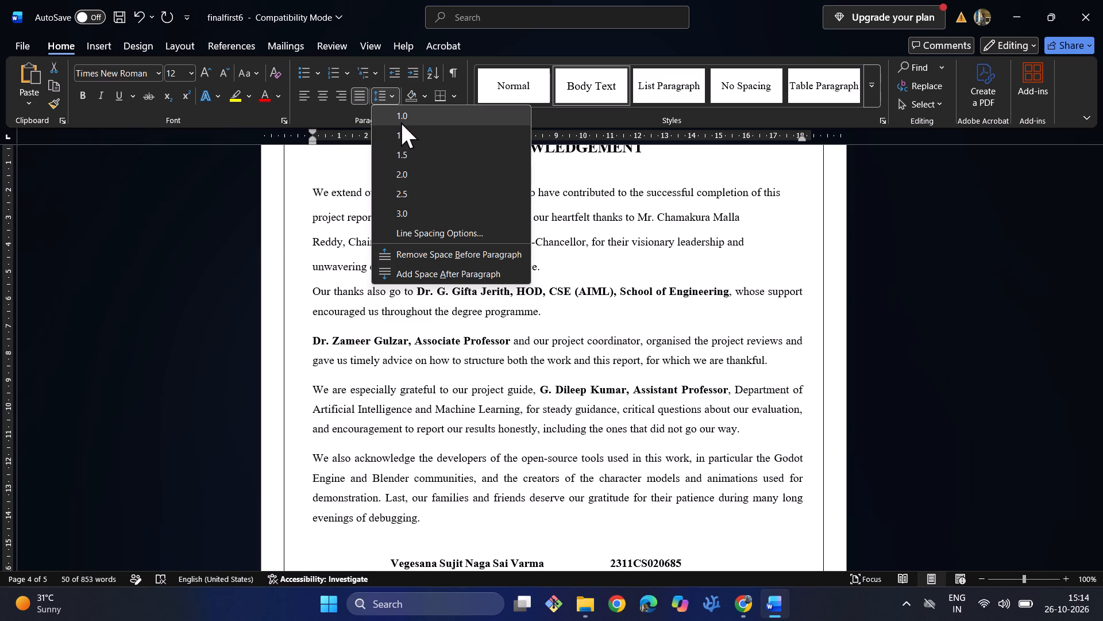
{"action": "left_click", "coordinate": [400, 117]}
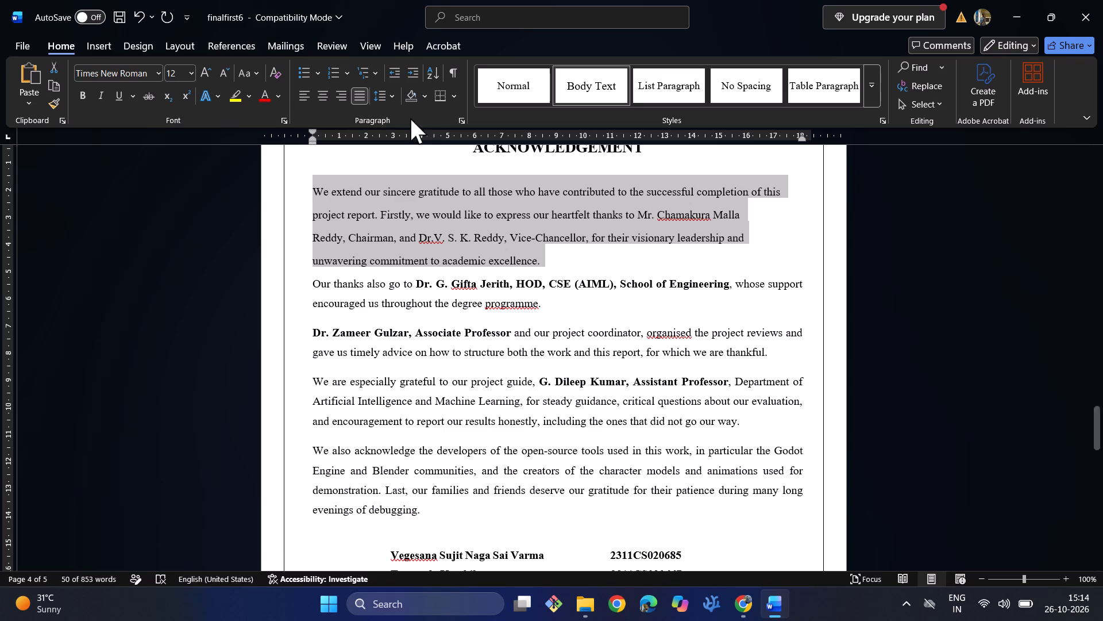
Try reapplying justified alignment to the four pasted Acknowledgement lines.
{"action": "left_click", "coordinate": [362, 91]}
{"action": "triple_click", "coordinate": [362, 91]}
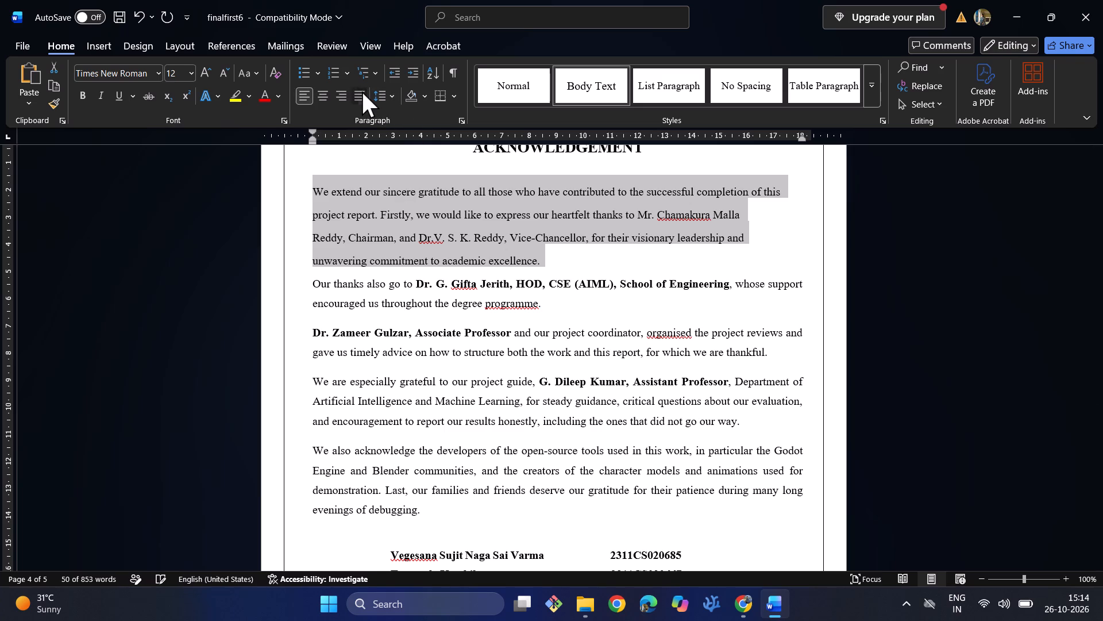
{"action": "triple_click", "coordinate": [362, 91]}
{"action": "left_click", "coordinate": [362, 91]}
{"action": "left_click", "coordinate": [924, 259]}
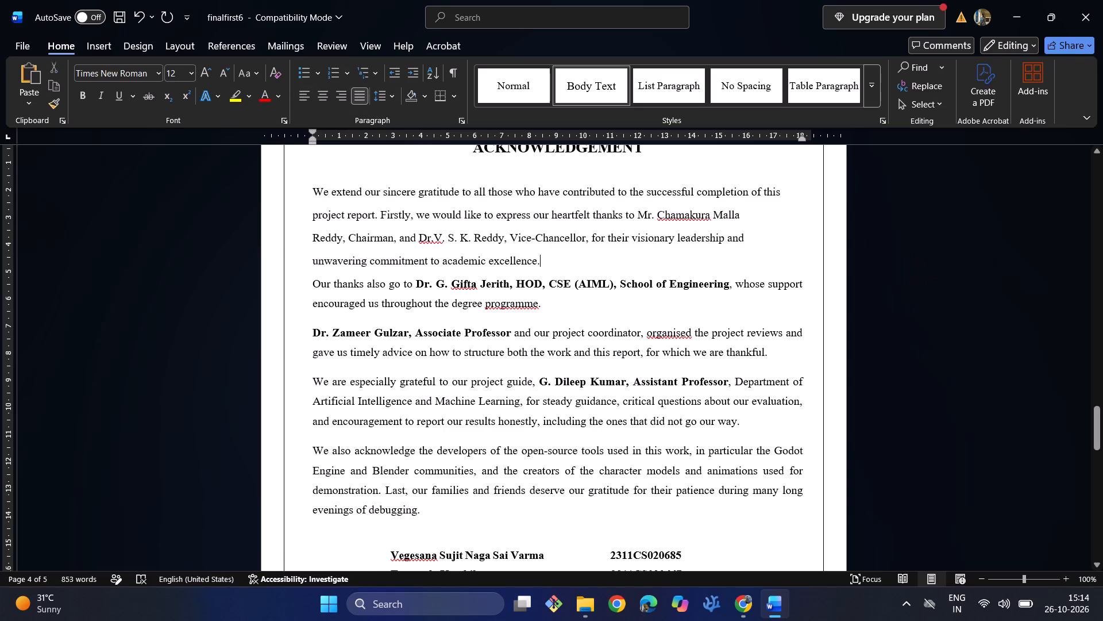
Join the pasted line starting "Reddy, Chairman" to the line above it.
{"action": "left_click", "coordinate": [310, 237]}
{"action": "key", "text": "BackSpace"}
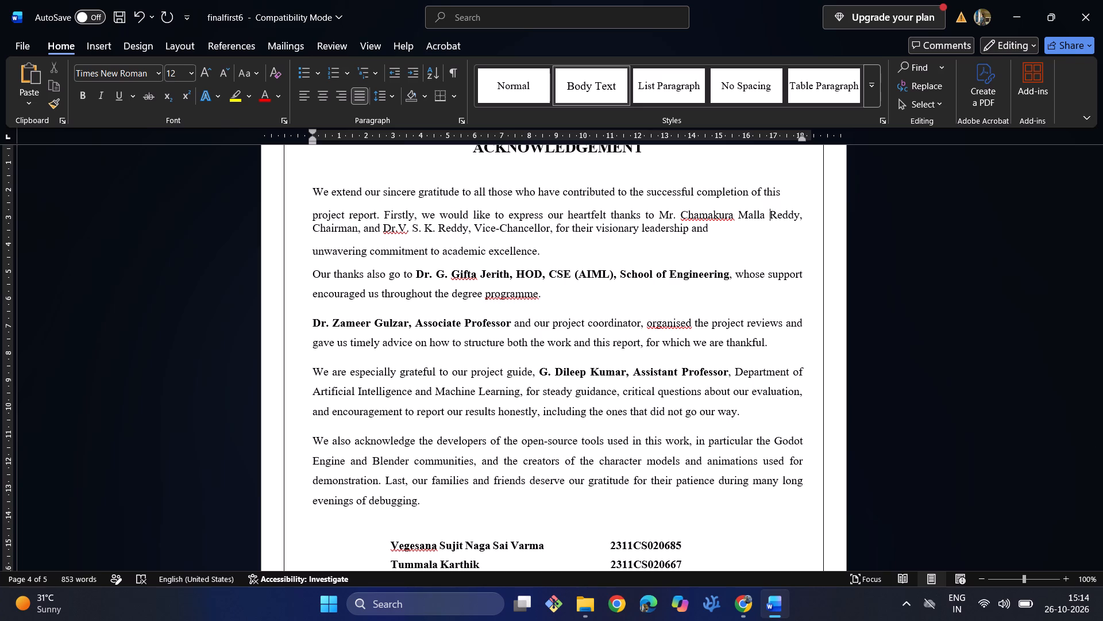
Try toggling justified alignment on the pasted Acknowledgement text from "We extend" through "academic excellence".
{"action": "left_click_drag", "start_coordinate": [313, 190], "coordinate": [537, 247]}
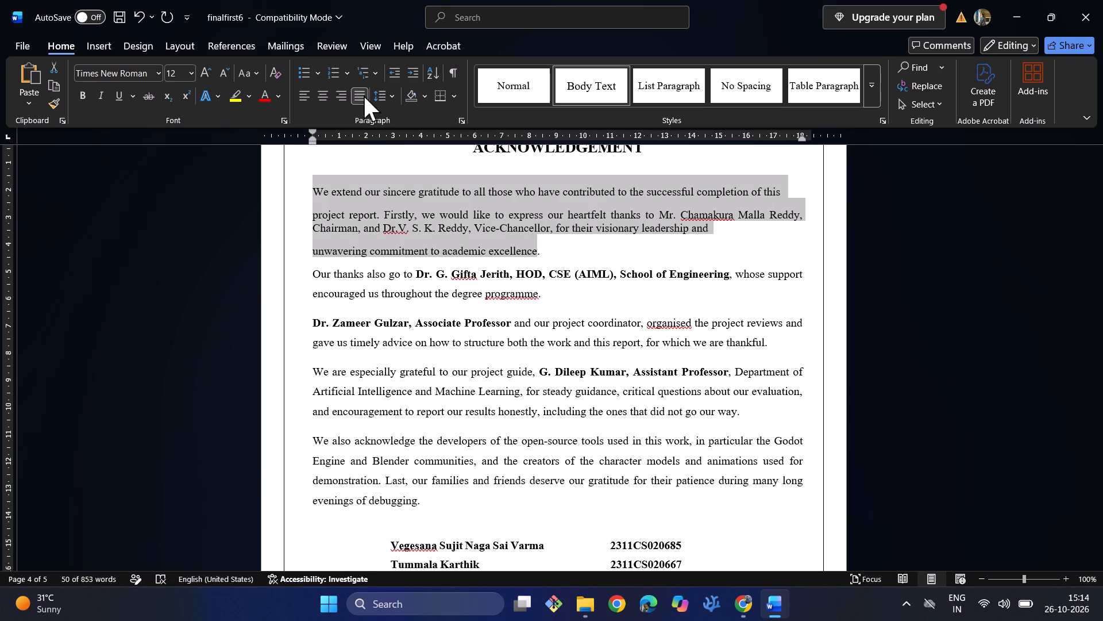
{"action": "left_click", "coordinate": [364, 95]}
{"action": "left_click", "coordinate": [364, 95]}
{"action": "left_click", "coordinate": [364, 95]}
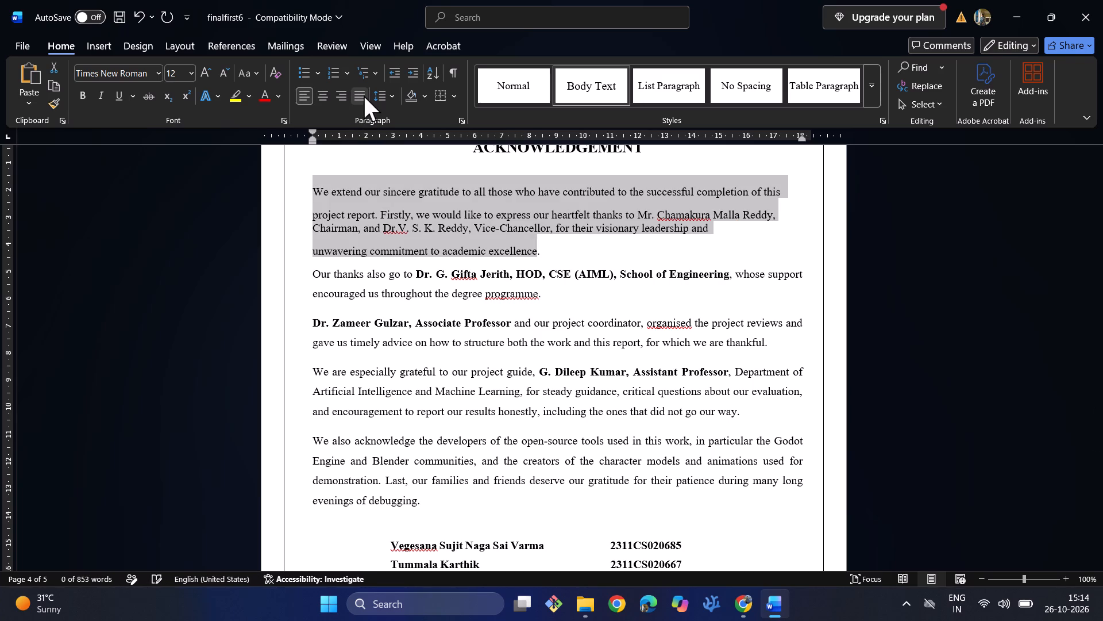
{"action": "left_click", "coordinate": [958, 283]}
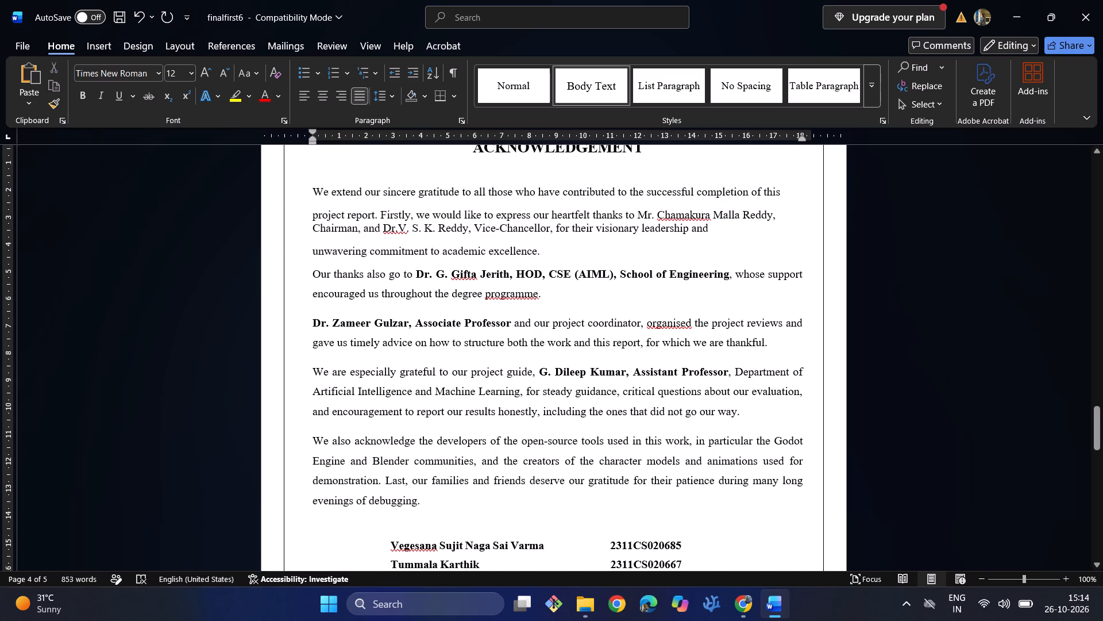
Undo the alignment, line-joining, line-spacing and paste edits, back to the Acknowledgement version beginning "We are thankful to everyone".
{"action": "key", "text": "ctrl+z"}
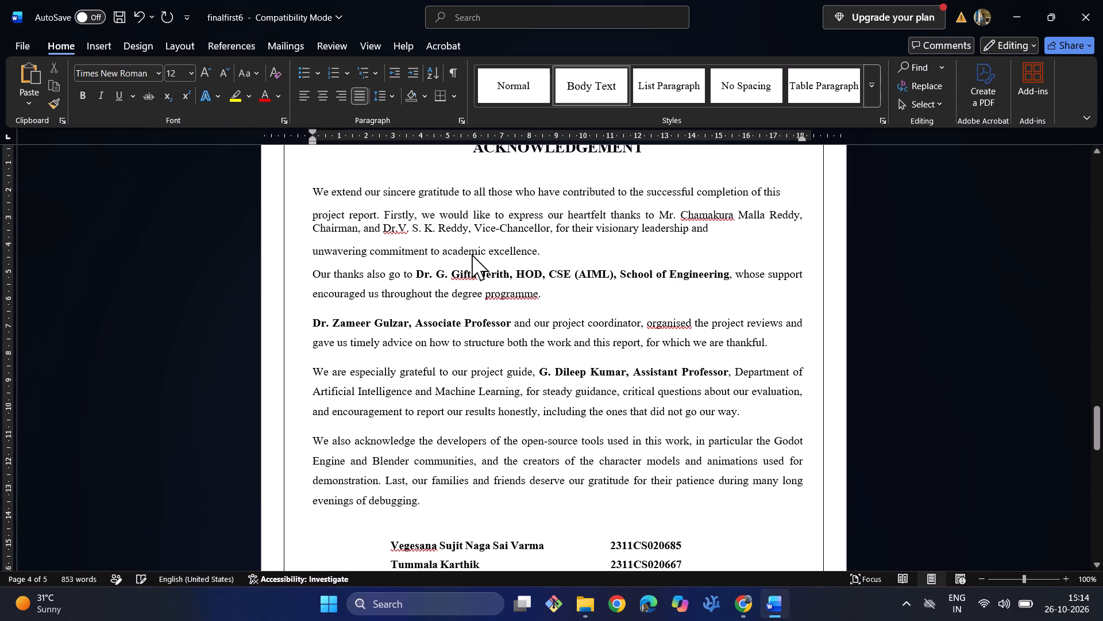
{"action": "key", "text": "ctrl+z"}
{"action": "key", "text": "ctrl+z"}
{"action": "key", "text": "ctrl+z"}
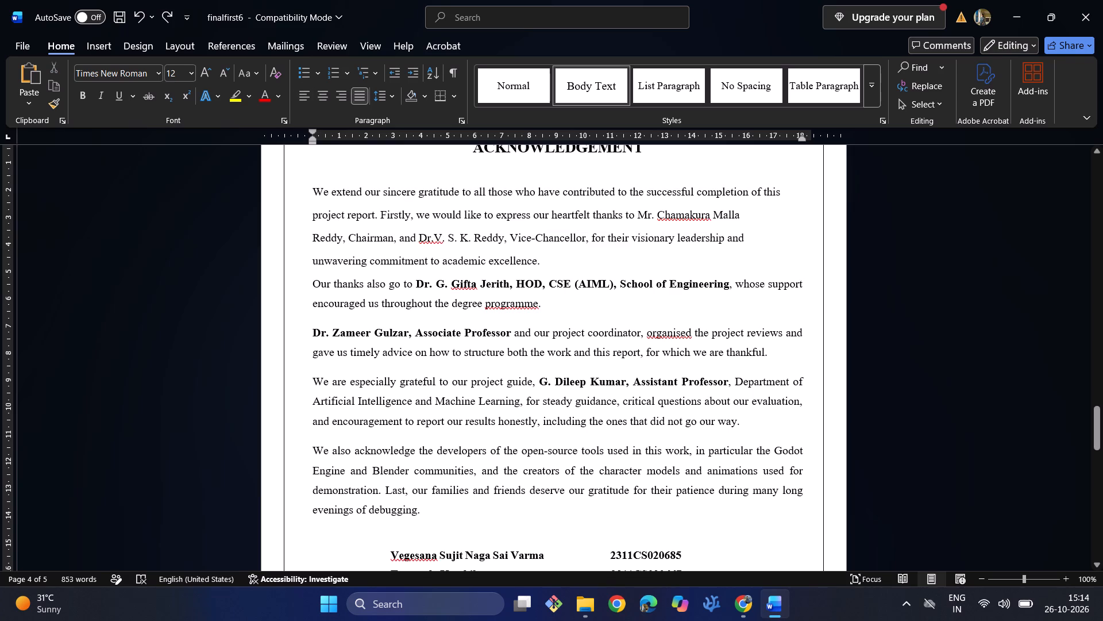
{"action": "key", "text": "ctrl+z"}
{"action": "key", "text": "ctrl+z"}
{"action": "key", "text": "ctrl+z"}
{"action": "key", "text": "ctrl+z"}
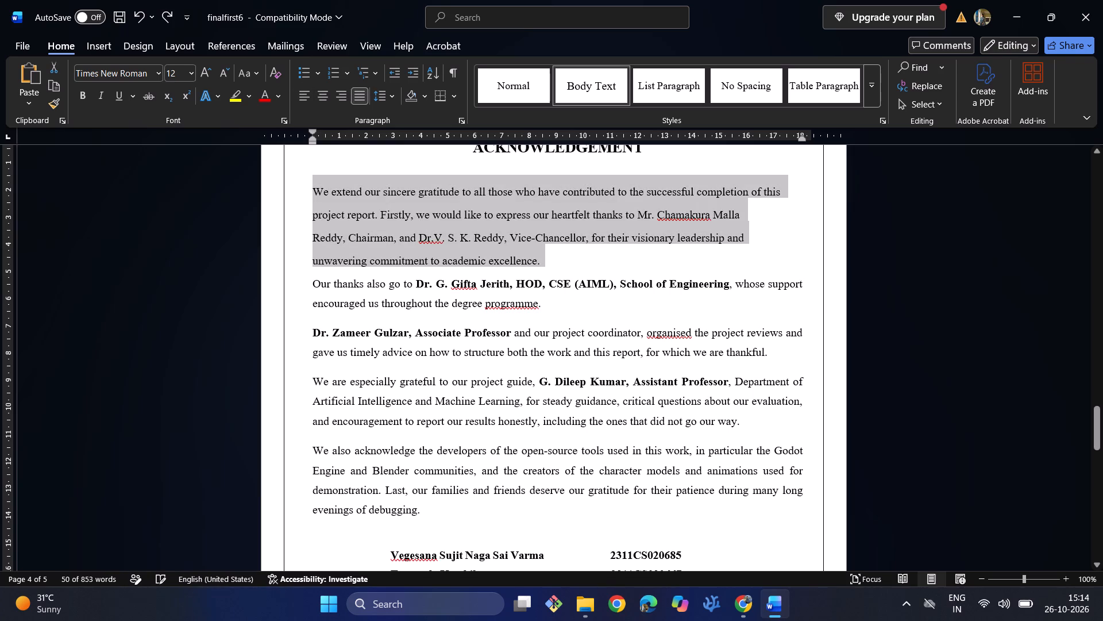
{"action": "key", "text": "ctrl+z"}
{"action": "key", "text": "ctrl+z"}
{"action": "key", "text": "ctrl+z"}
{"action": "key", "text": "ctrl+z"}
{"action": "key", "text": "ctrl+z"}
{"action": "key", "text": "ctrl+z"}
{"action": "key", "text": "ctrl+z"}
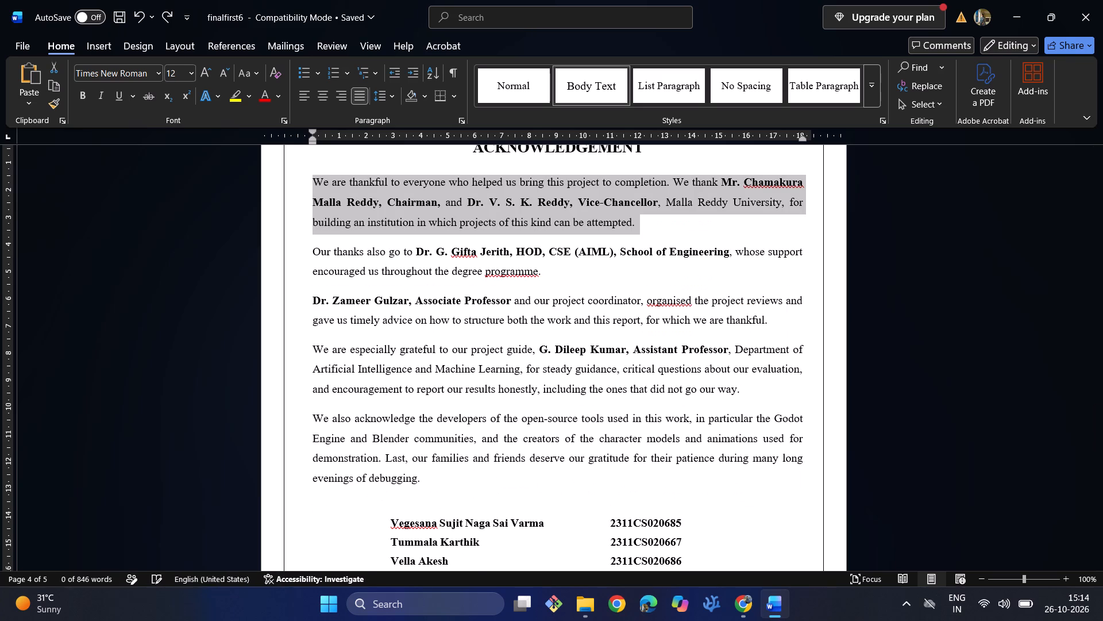
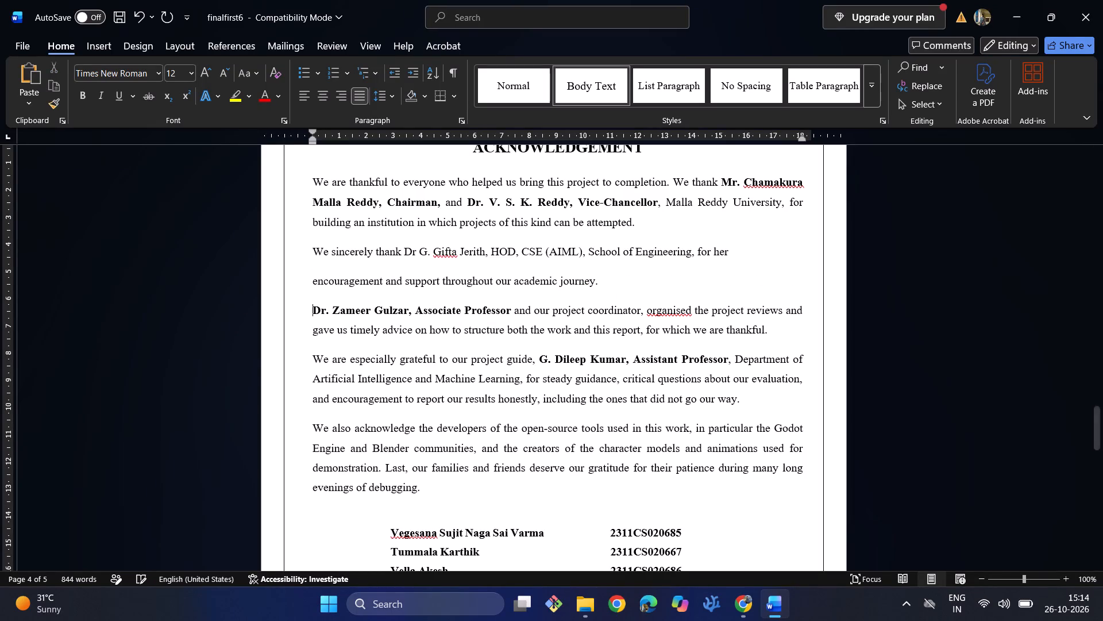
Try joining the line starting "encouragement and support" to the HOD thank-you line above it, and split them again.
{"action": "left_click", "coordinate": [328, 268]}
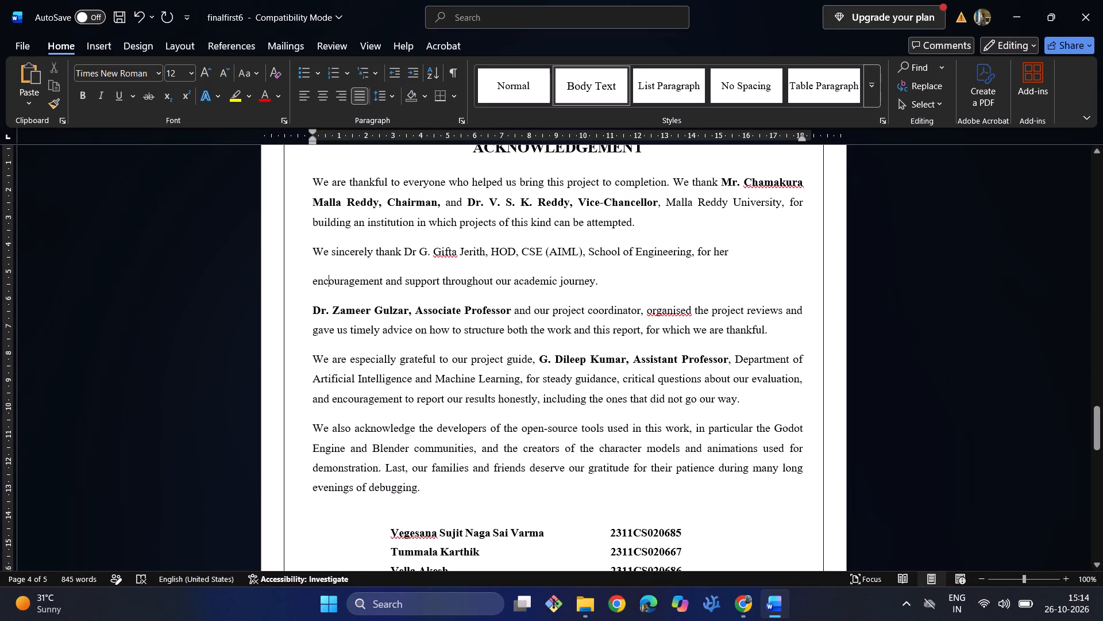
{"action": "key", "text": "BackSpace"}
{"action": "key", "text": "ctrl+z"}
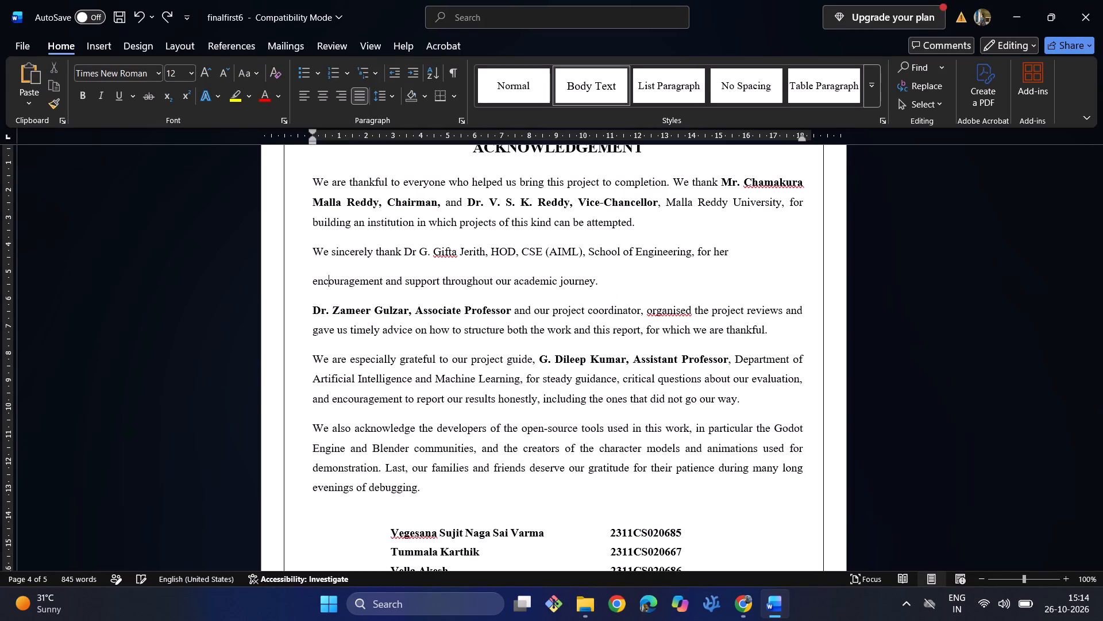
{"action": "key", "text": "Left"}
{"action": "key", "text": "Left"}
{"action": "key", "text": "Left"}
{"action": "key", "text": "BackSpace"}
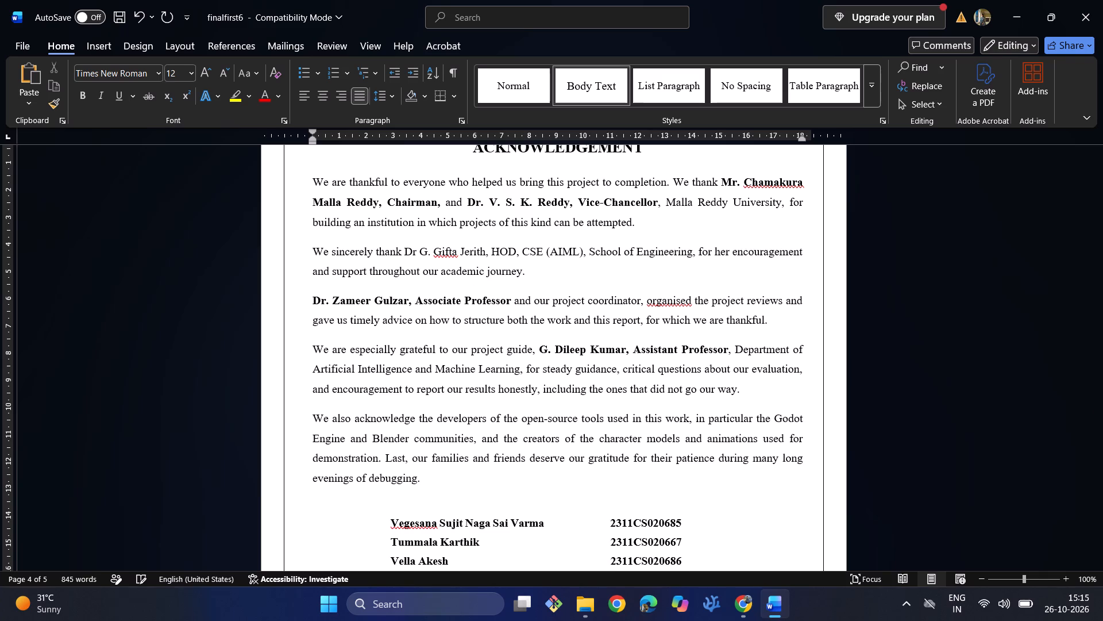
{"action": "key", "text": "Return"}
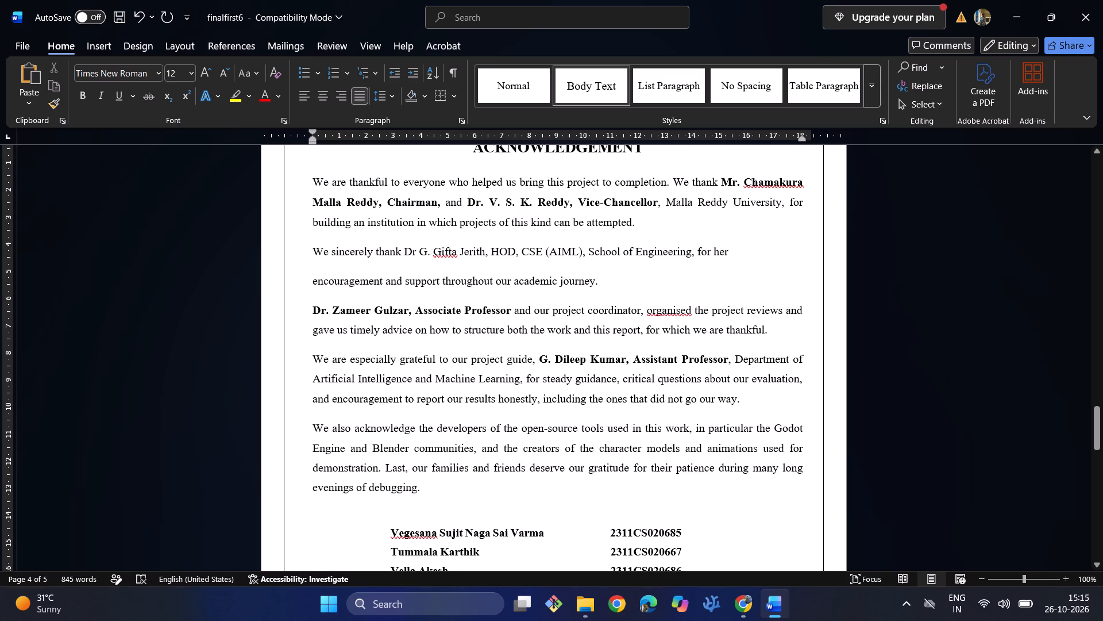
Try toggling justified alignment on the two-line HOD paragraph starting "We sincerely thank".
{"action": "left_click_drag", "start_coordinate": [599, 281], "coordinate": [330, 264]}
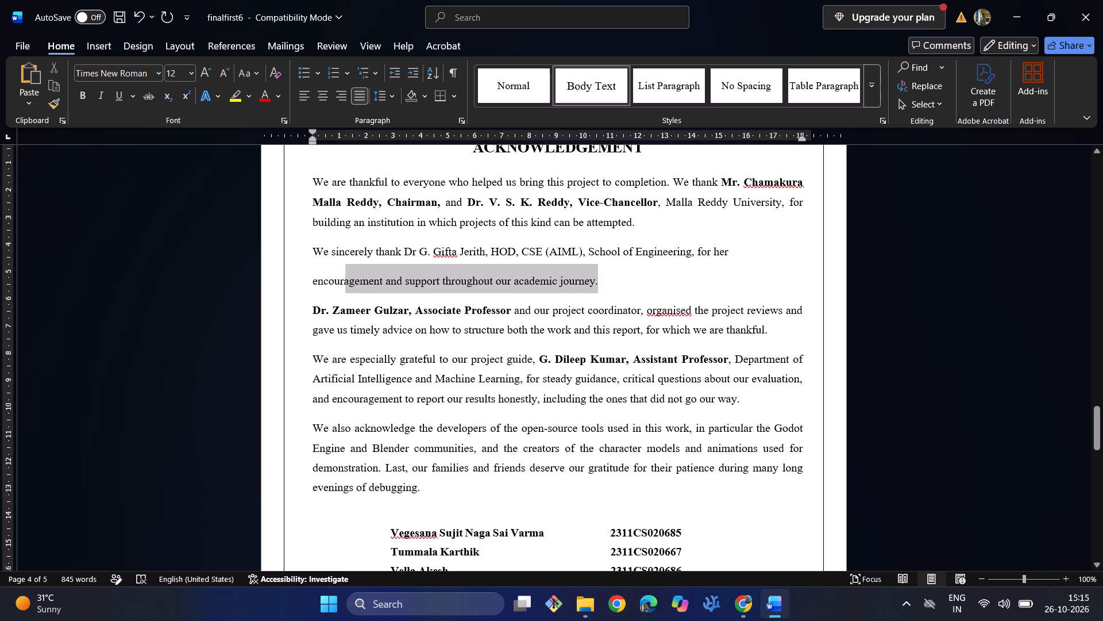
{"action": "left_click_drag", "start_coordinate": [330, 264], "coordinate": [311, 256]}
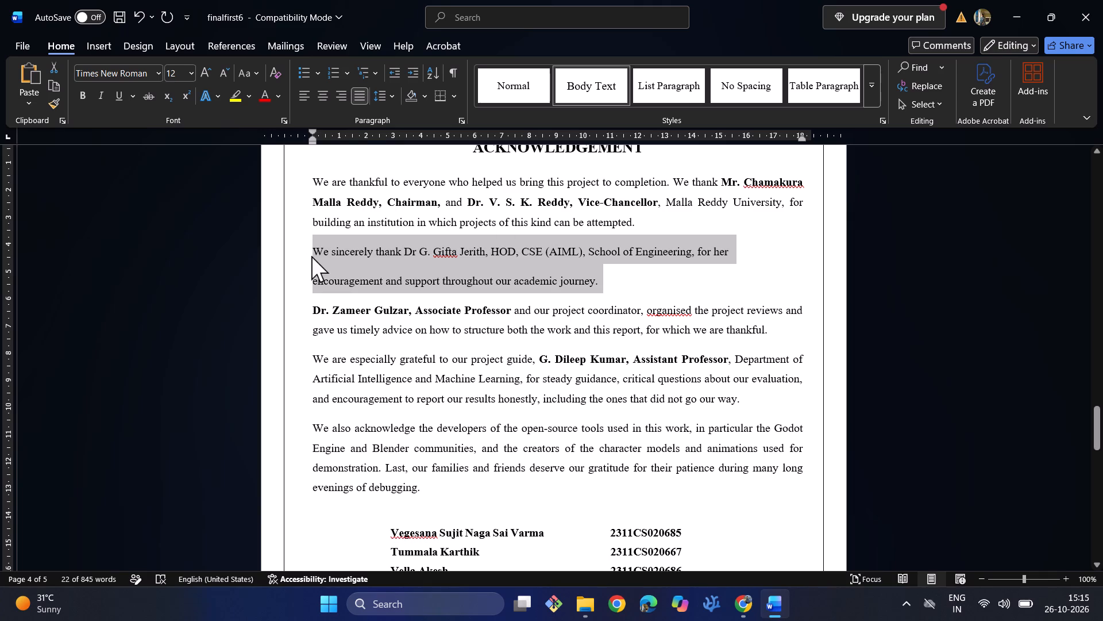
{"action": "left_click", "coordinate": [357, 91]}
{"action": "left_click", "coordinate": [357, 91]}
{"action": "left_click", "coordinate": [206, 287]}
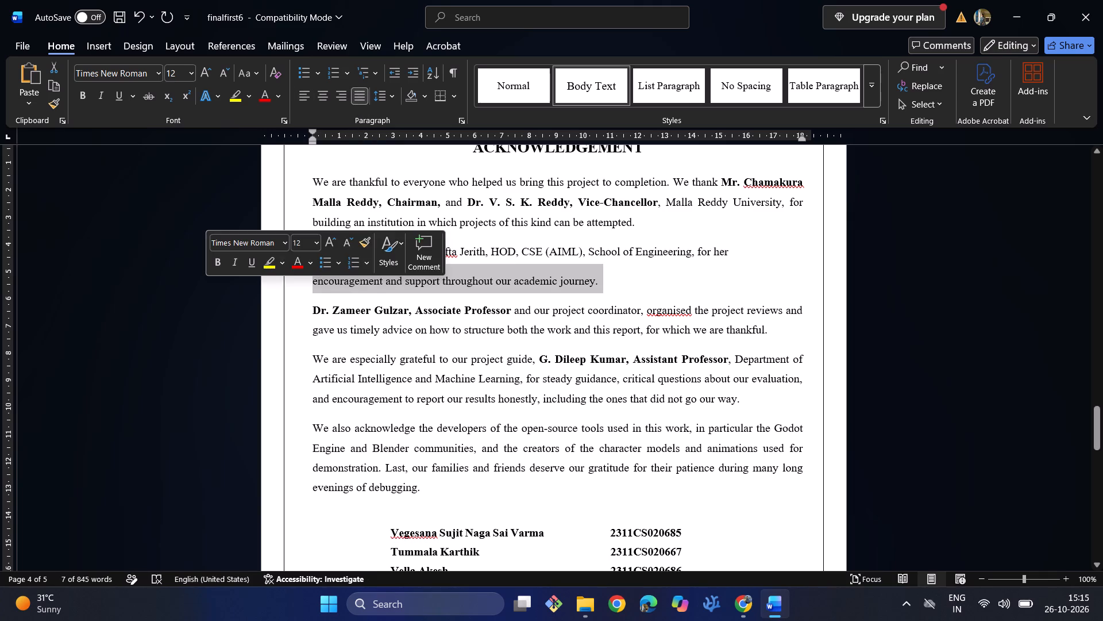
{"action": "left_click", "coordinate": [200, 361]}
Undo the alignment, line-joining and paste edits back to the HOD paragraph beginning "Our thanks also go to".
{"action": "key", "text": "ctrl+z"}
{"action": "key", "text": "ctrl+z"}
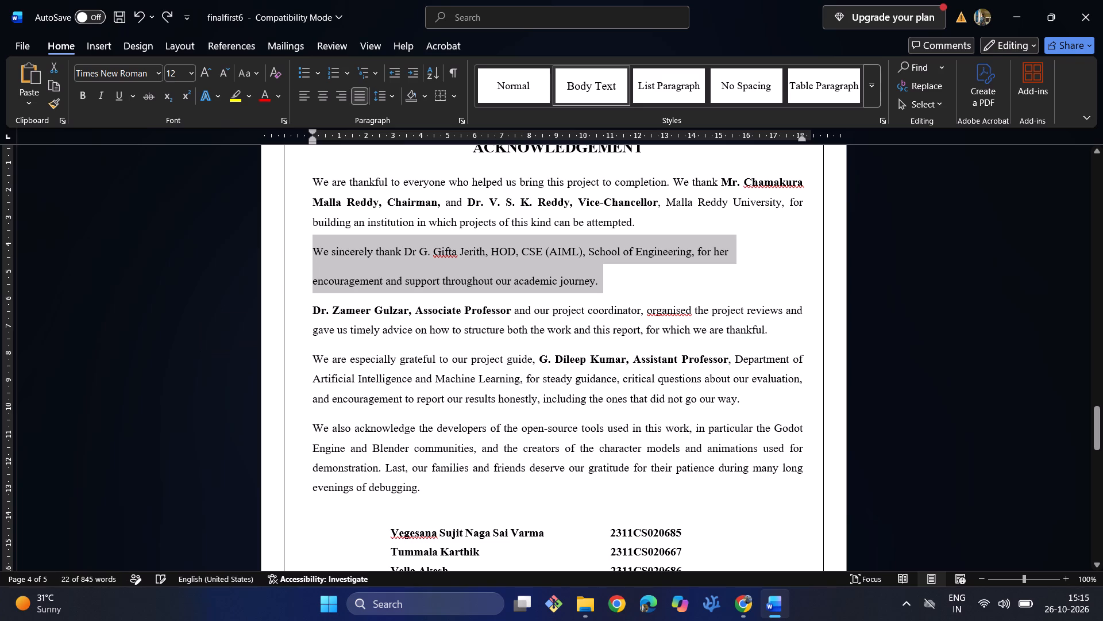
{"action": "key", "text": "ctrl+z"}
{"action": "key", "text": "ctrl+z"}
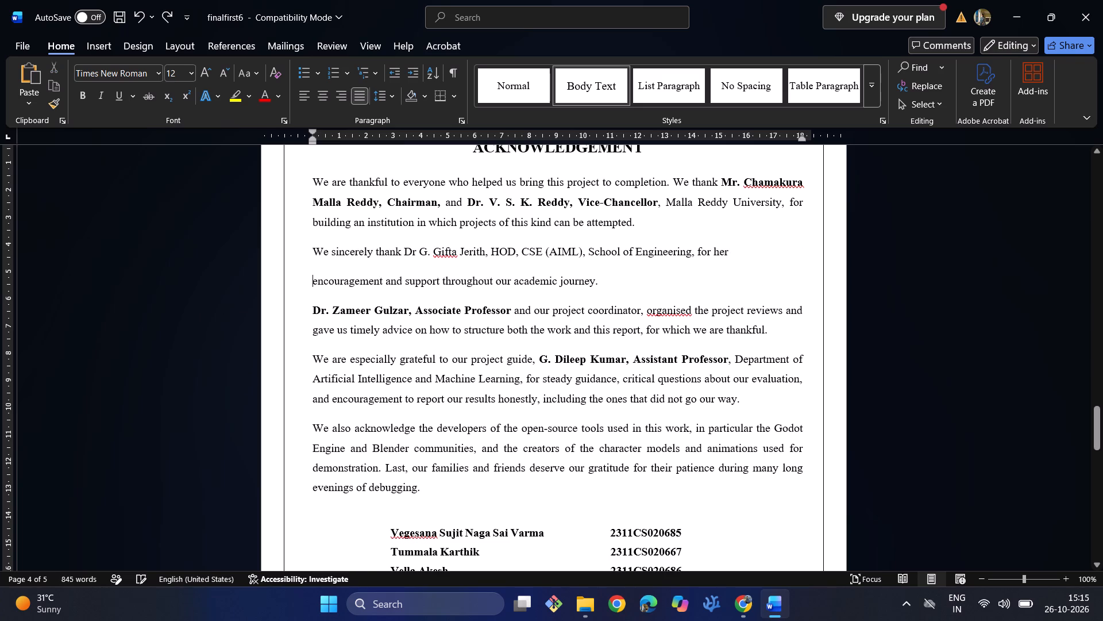
{"action": "key", "text": "ctrl+z"}
{"action": "key", "text": "ctrl+z"}
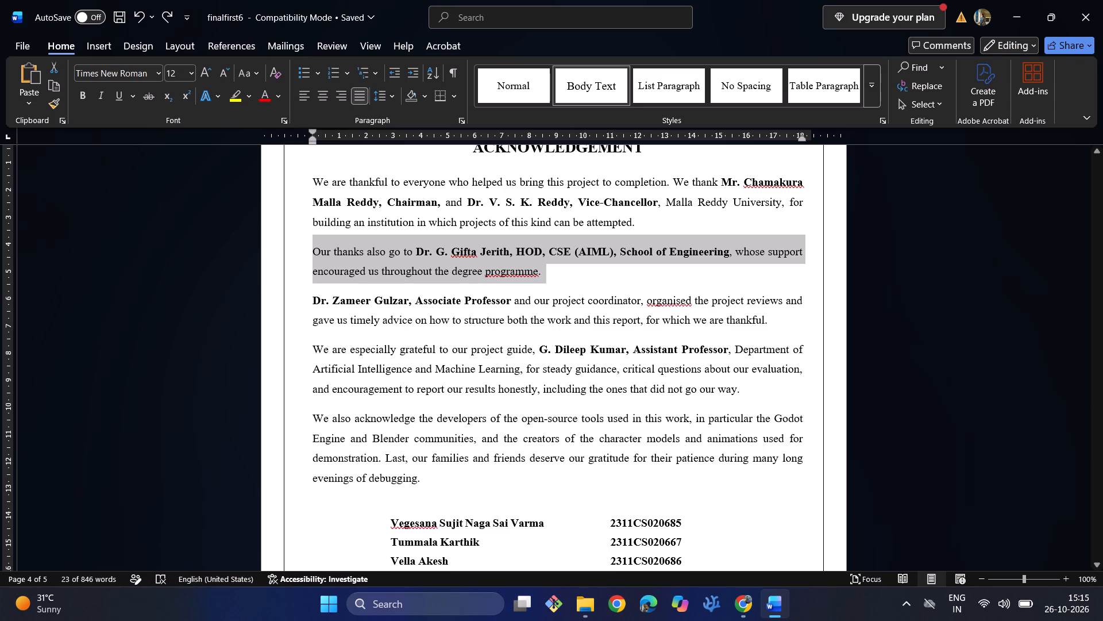
{"action": "left_click", "coordinate": [996, 320]}
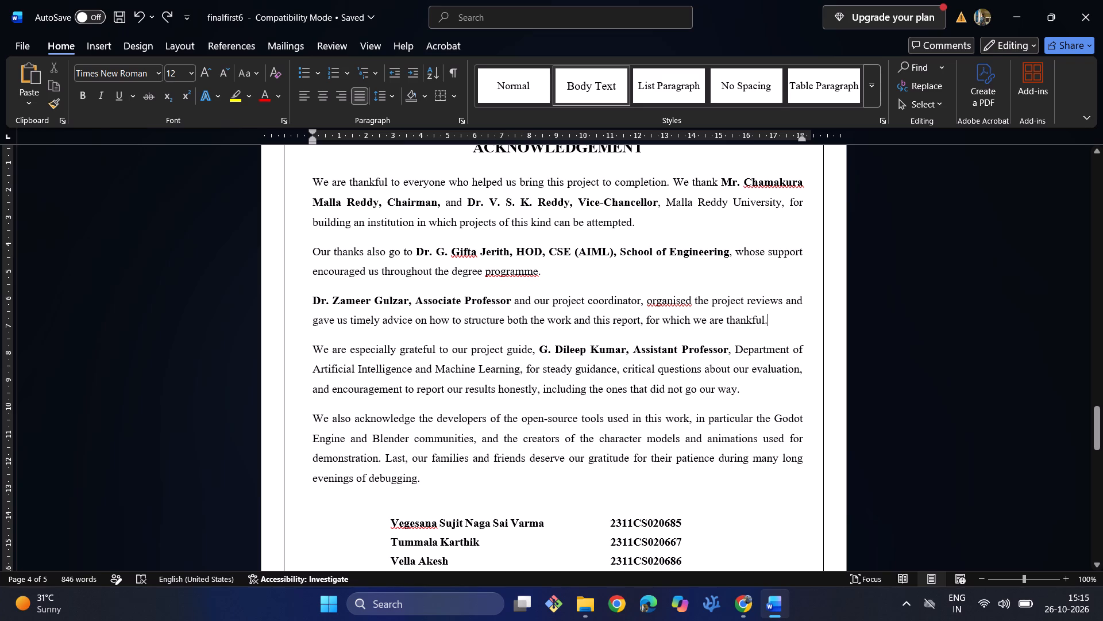
Change "programme" to "programmes" at the end of the HOD thank-you paragraph, trying the spelling suggestion "programmers" first.
{"action": "scroll", "coordinate": [525, 362], "scroll_direction": "down", "scroll_amount": 1}
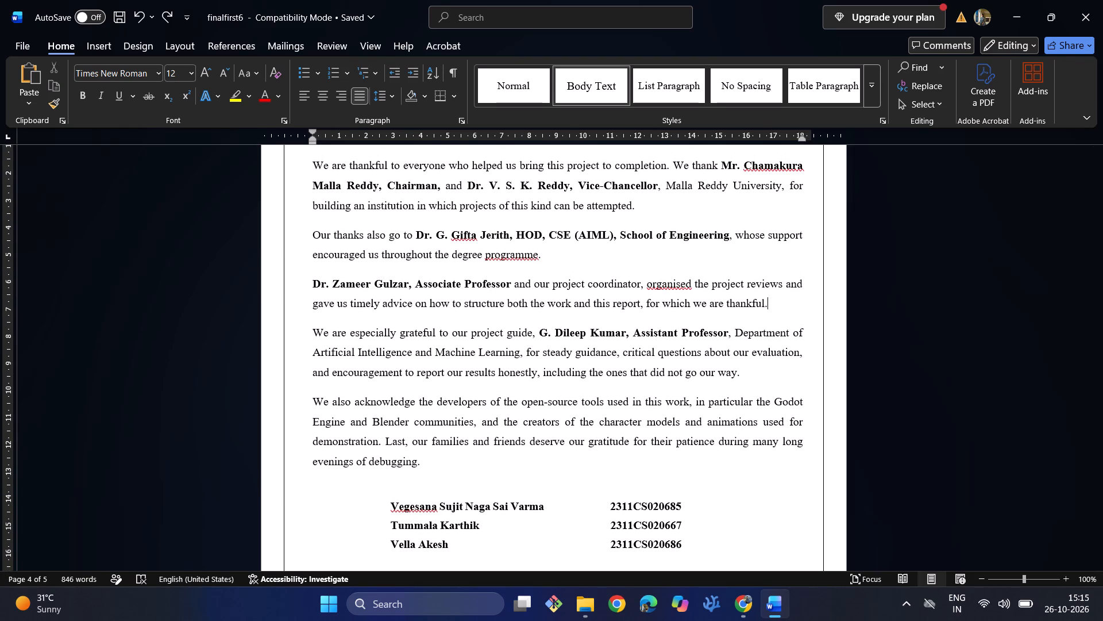
{"action": "left_click", "coordinate": [536, 255]}
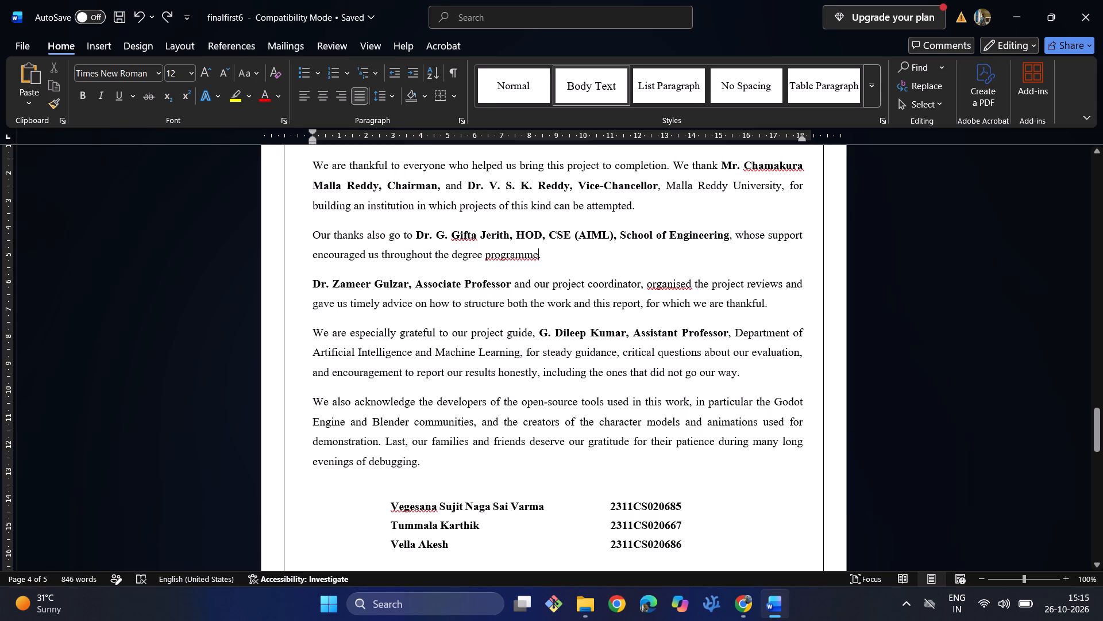
{"action": "key", "text": "s"}
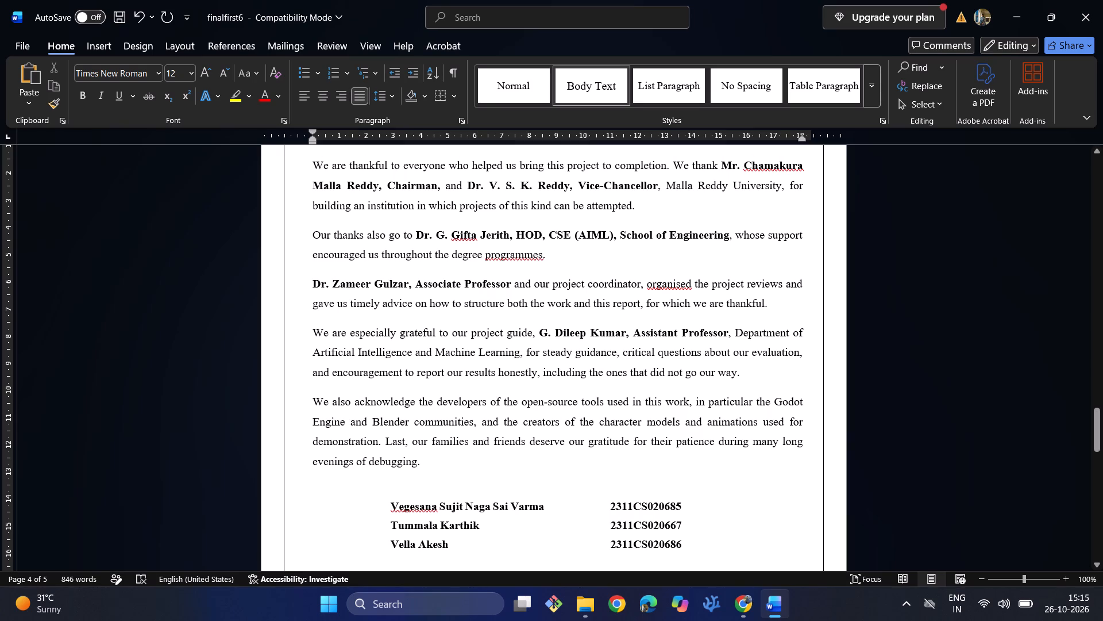
{"action": "right_click", "coordinate": [533, 259]}
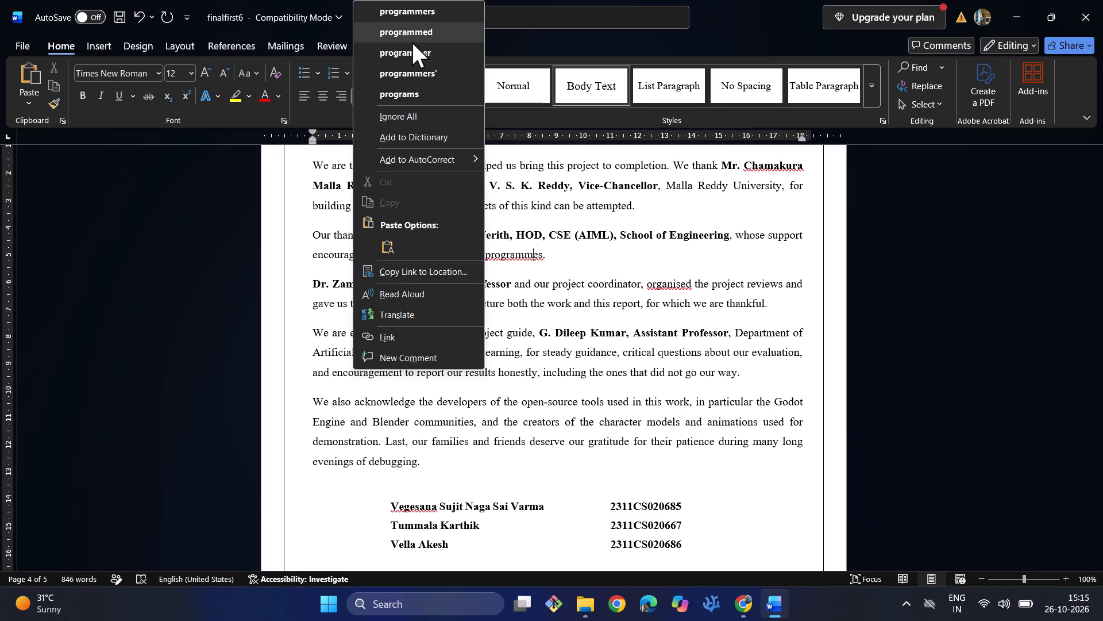
{"action": "left_click", "coordinate": [425, 5]}
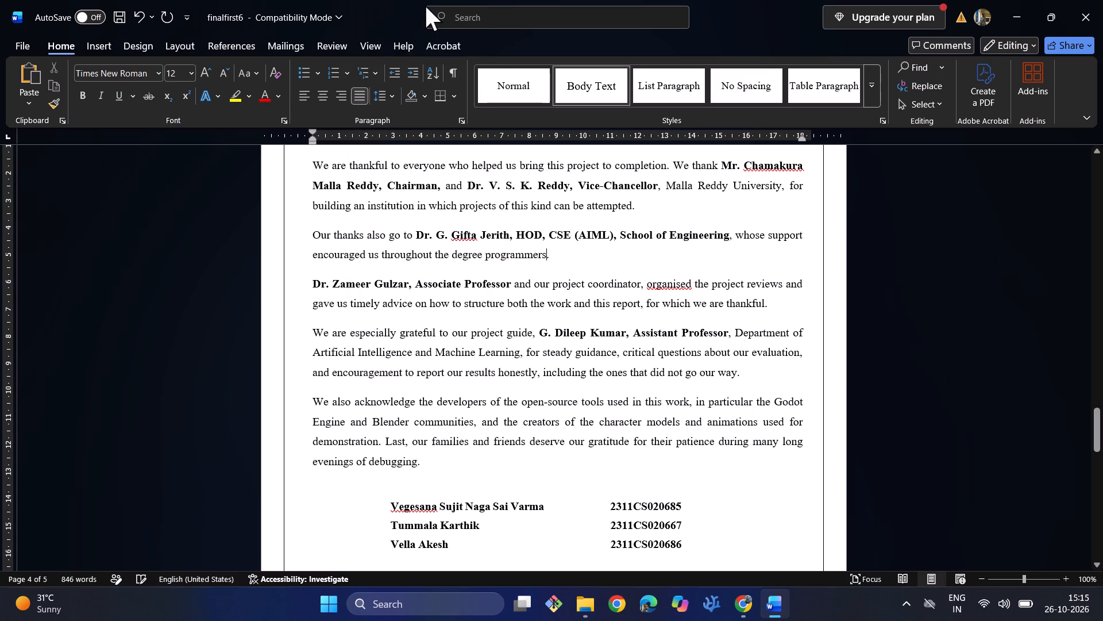
{"action": "key", "text": "BackSpace"}
{"action": "key", "text": "BackSpace"}
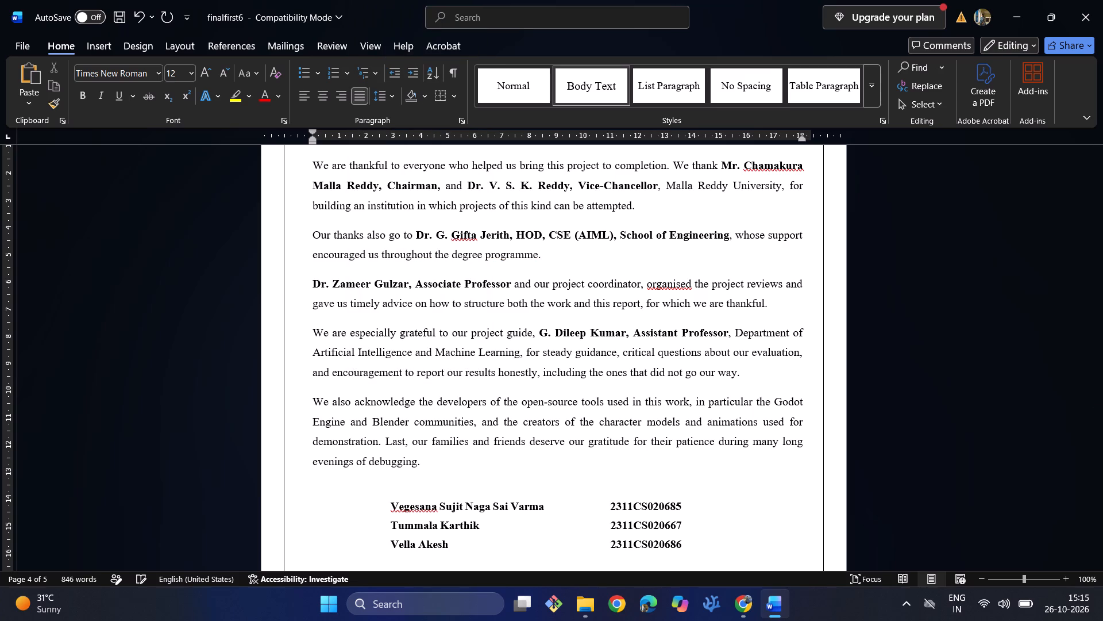
{"action": "key", "text": "s"}
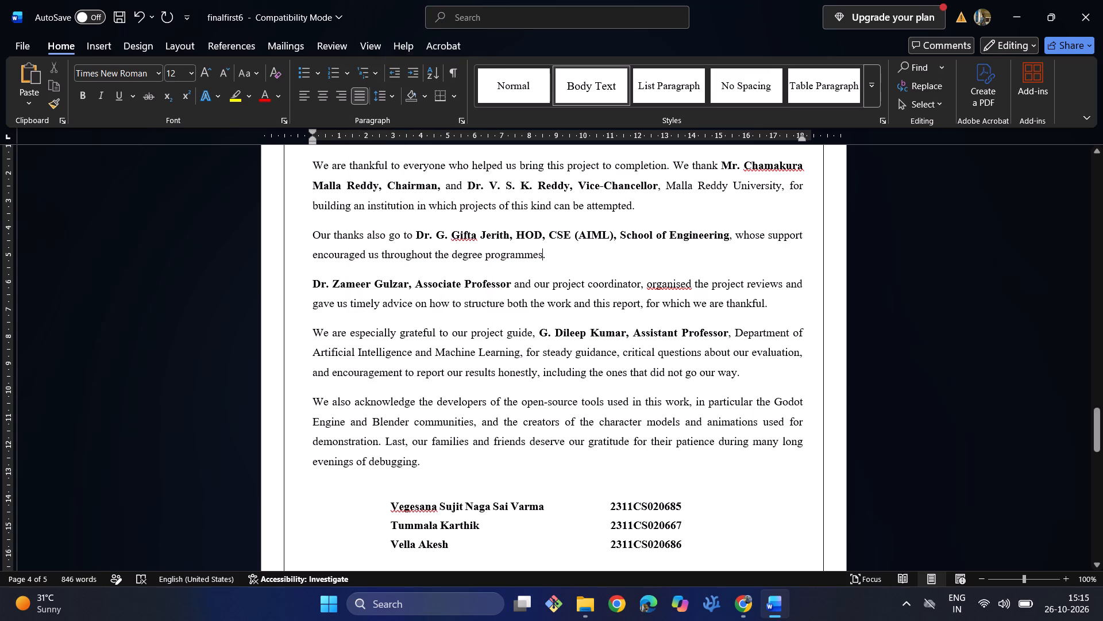
Read through the Acknowledgement page and check how it leads into the Abstract page.
{"action": "scroll", "coordinate": [530, 281], "scroll_direction": "down", "scroll_amount": 1}
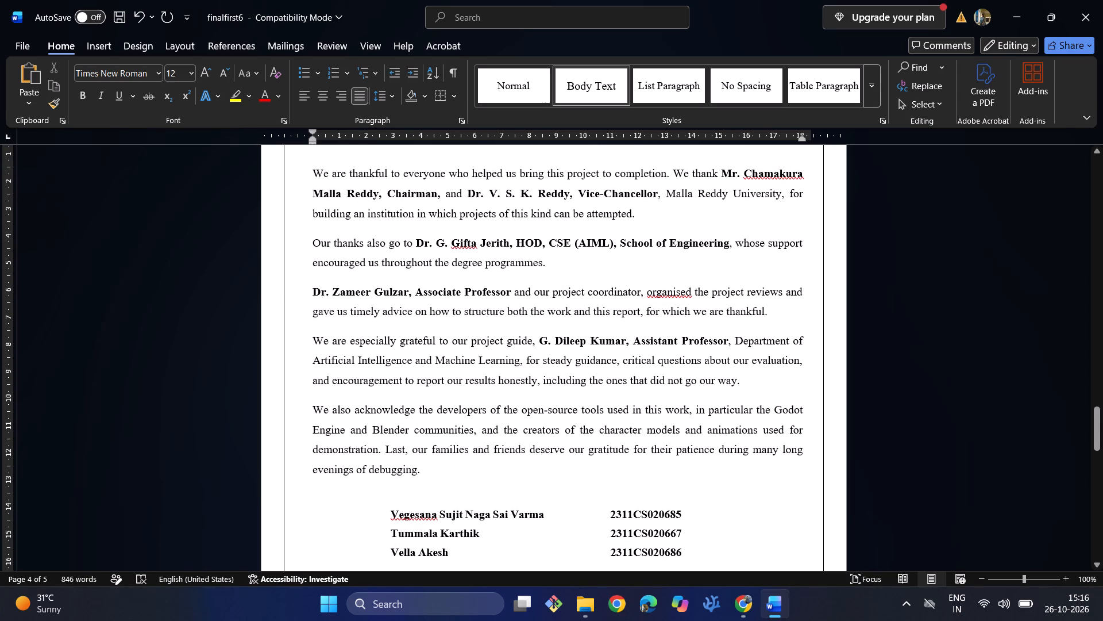
{"action": "scroll", "coordinate": [549, 361], "scroll_direction": "down", "scroll_amount": 1}
{"action": "scroll", "coordinate": [549, 361], "scroll_direction": "up", "scroll_amount": 1}
{"action": "scroll", "coordinate": [549, 361], "scroll_direction": "down", "scroll_amount": 1}
{"action": "scroll", "coordinate": [549, 361], "scroll_direction": "up", "scroll_amount": 1}
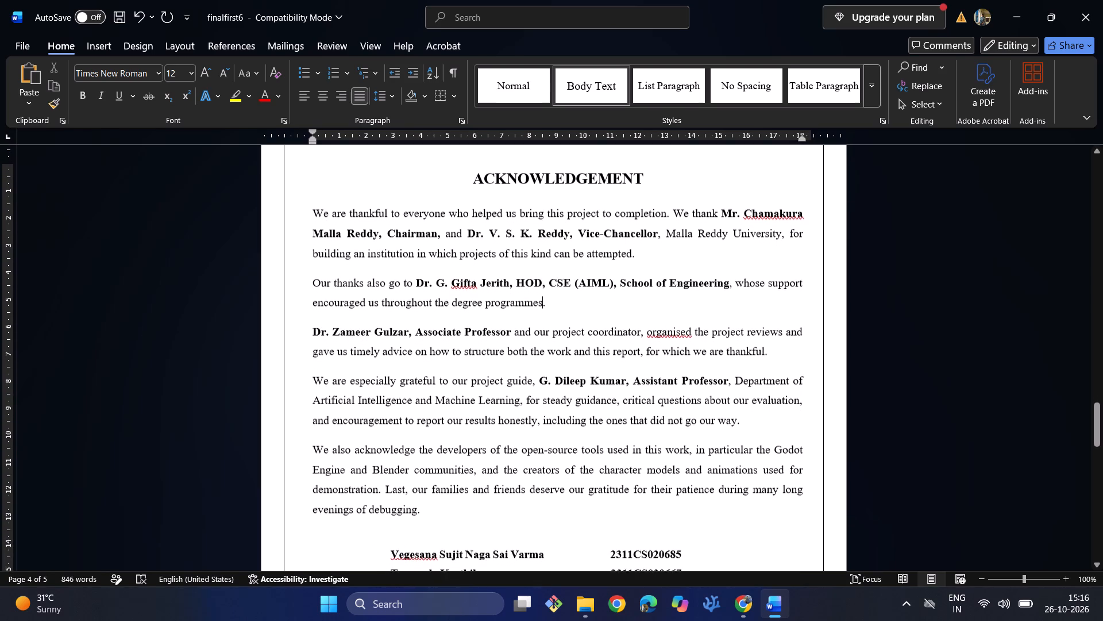
{"action": "scroll", "coordinate": [549, 361], "scroll_direction": "down", "scroll_amount": 3}
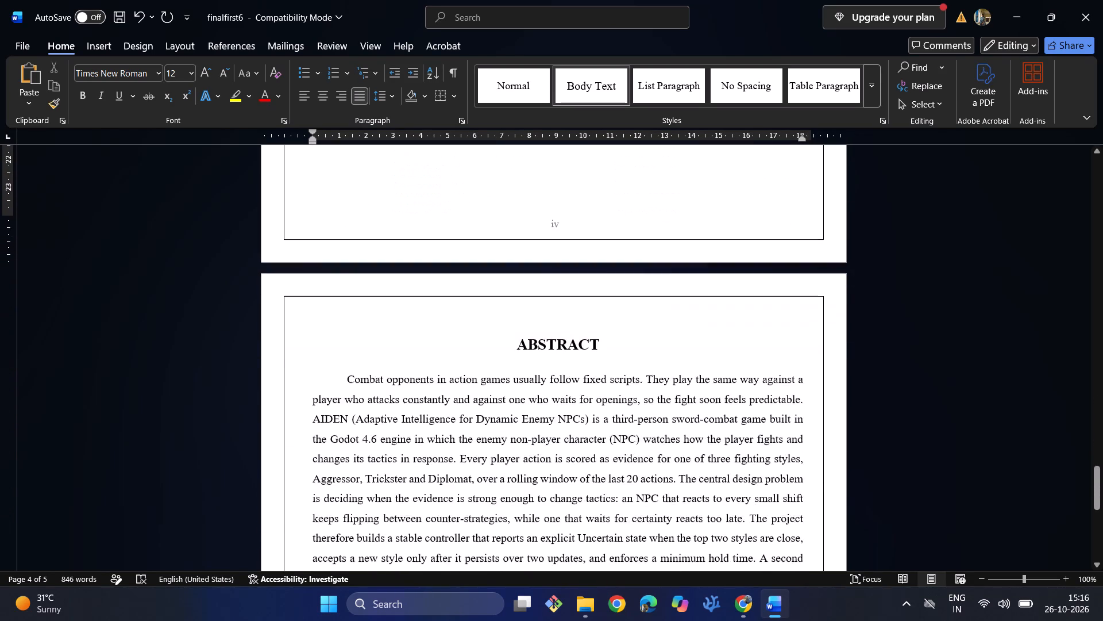
{"action": "scroll", "coordinate": [549, 361], "scroll_direction": "up", "scroll_amount": 4}
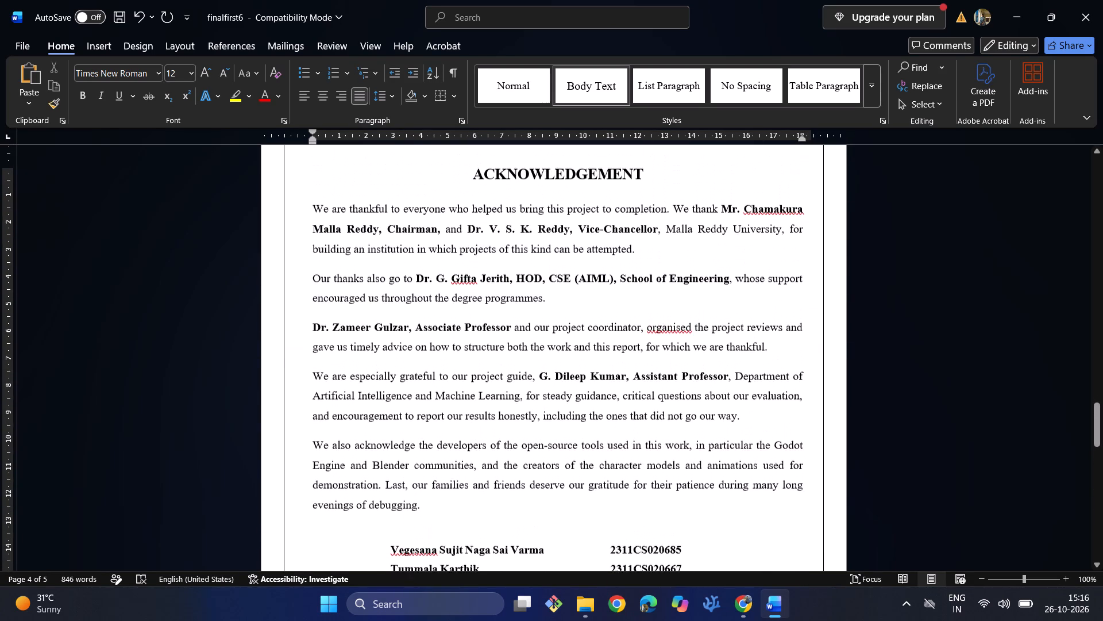
Save the report.
{"action": "key", "text": "ctrl+s"}
Review the declaration, certificate and title pages, working back from the Acknowledgement.
{"action": "scroll", "coordinate": [549, 361], "scroll_direction": "up", "scroll_amount": 2}
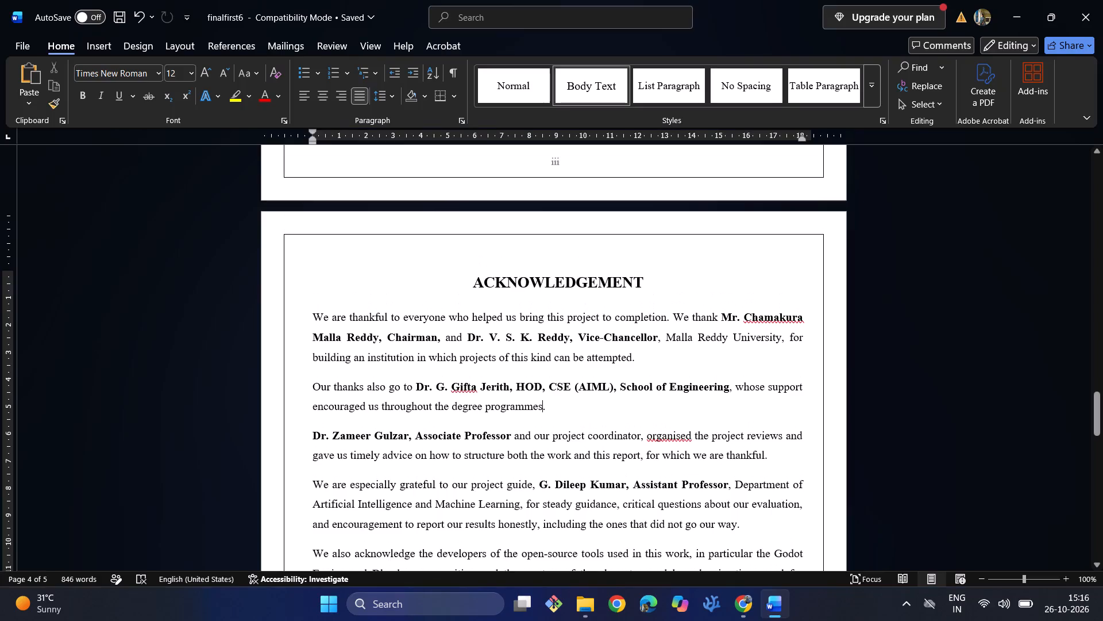
{"action": "scroll", "coordinate": [549, 361], "scroll_direction": "up", "scroll_amount": 4}
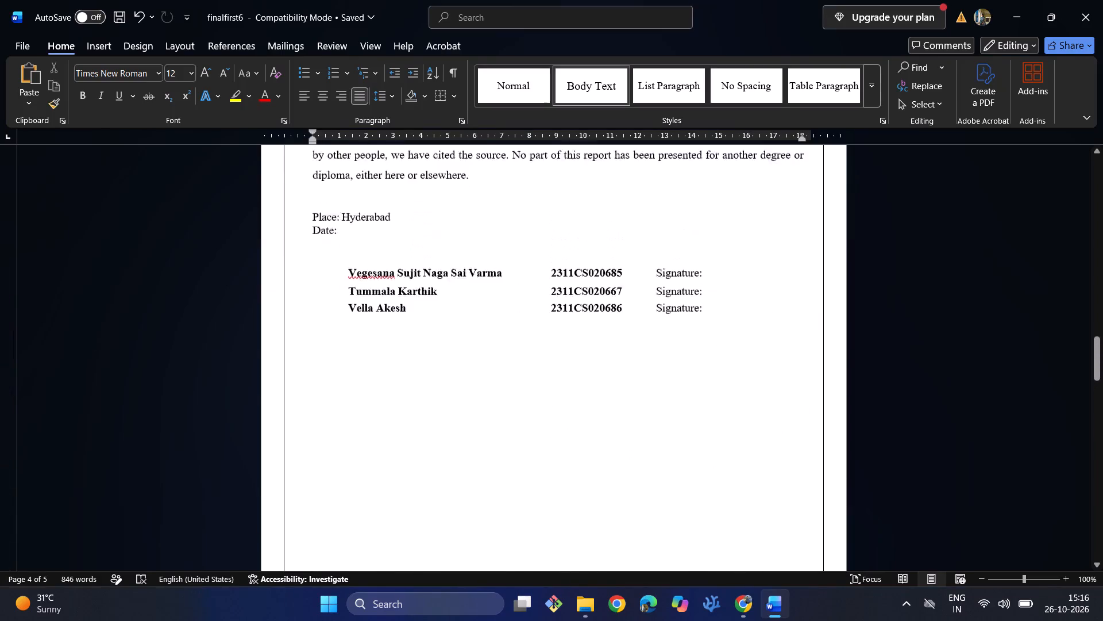
{"action": "scroll", "coordinate": [549, 361], "scroll_direction": "up", "scroll_amount": 3}
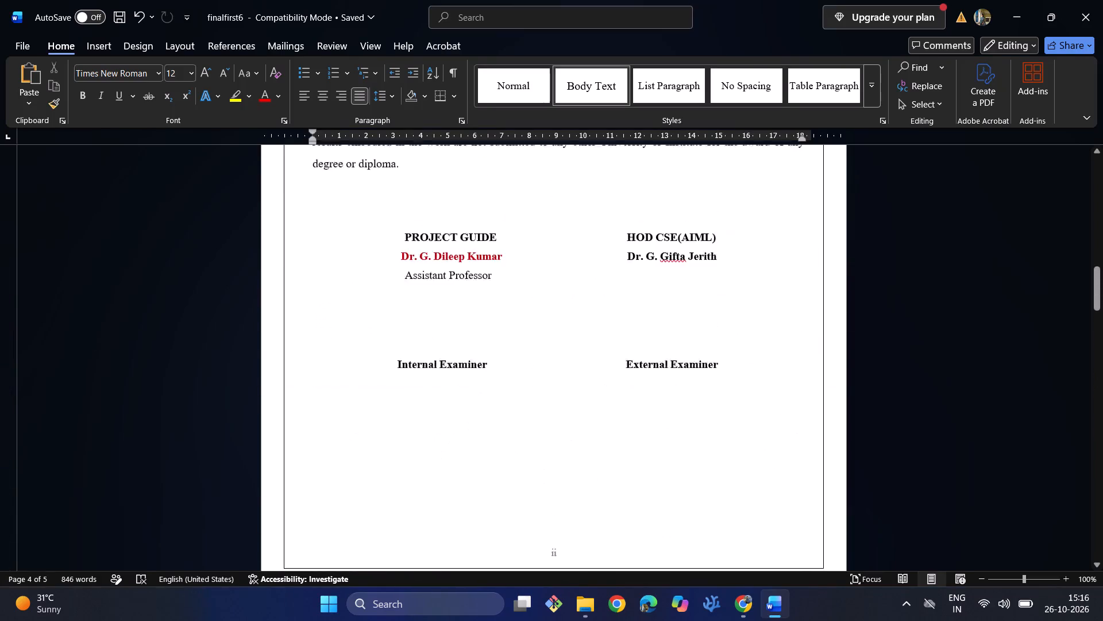
{"action": "scroll", "coordinate": [549, 361], "scroll_direction": "up", "scroll_amount": 2}
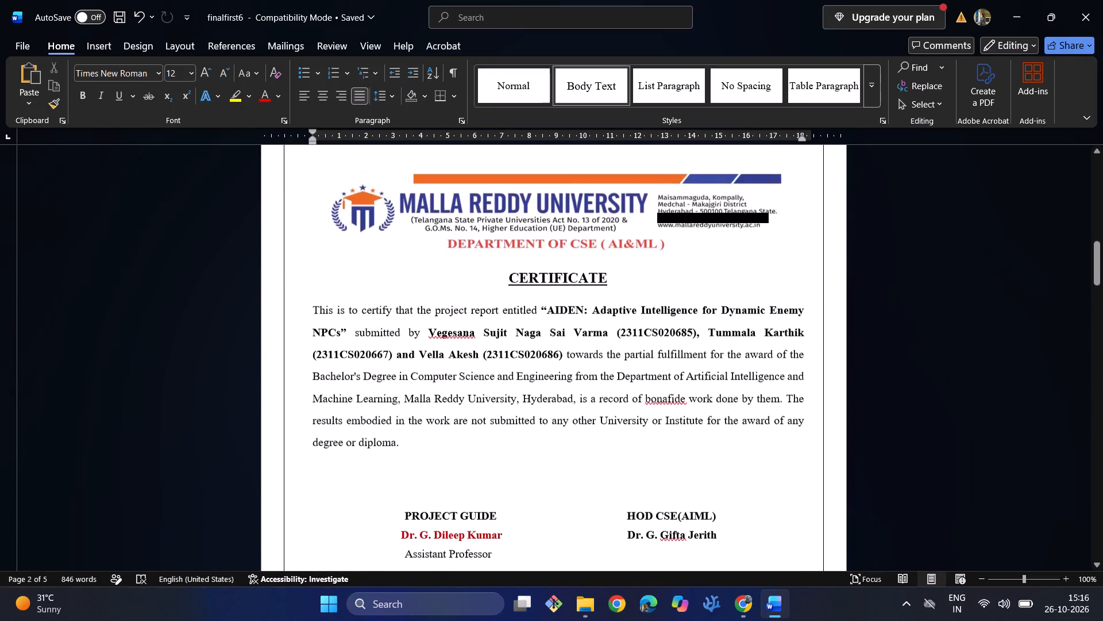
{"action": "scroll", "coordinate": [549, 361], "scroll_direction": "up", "scroll_amount": 2}
{"action": "scroll", "coordinate": [549, 361], "scroll_direction": "down", "scroll_amount": 1}
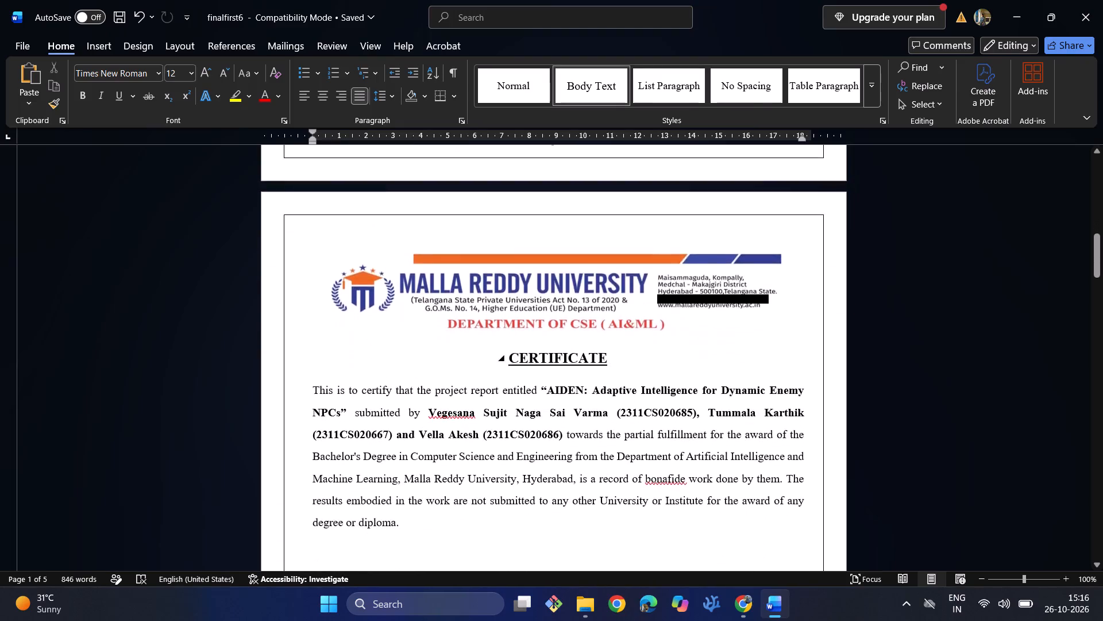
{"action": "scroll", "coordinate": [549, 361], "scroll_direction": "up", "scroll_amount": 7}
{"action": "scroll", "coordinate": [549, 361], "scroll_direction": "down", "scroll_amount": 1}
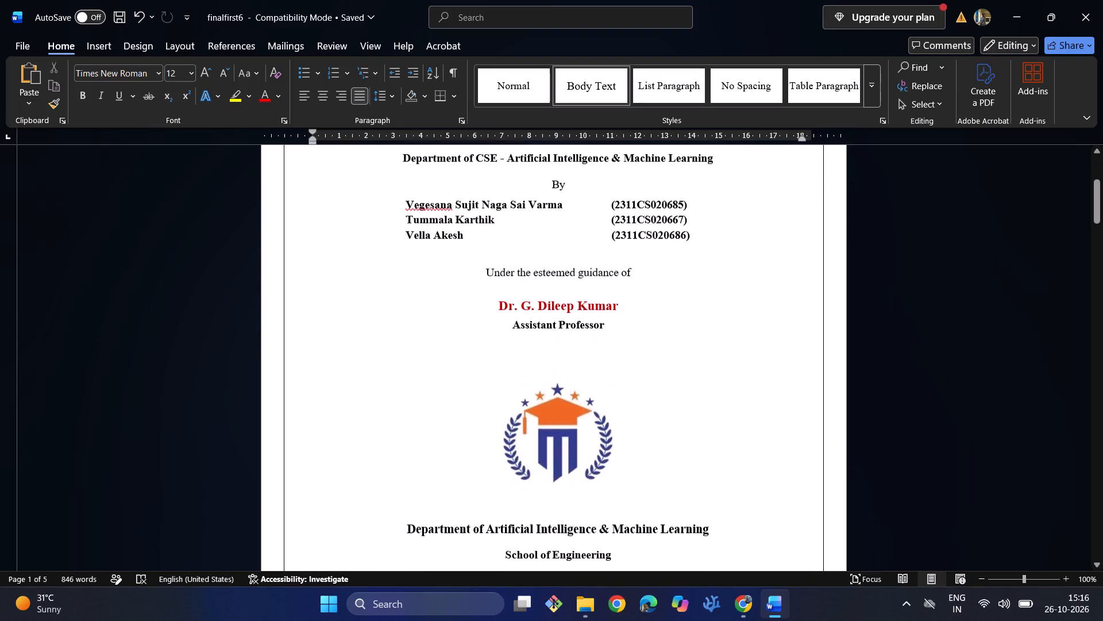
Recheck the front pages in order from the title page through the certificate and declaration to the Acknowledgement.
{"action": "scroll", "coordinate": [549, 361], "scroll_direction": "down", "scroll_amount": 1}
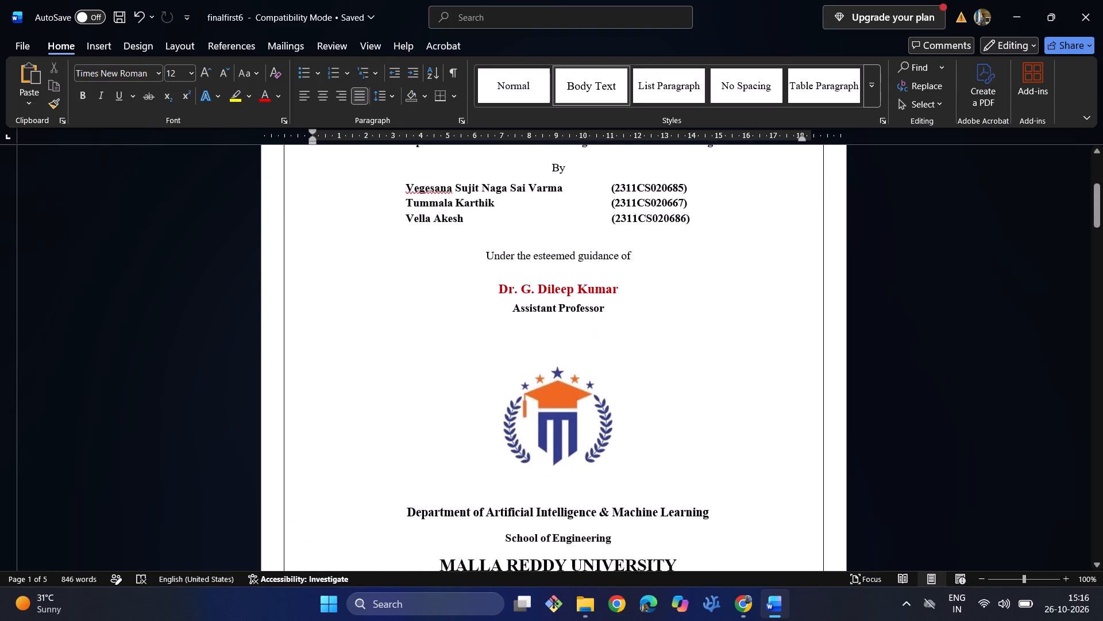
{"action": "scroll", "coordinate": [549, 361], "scroll_direction": "down", "scroll_amount": 3}
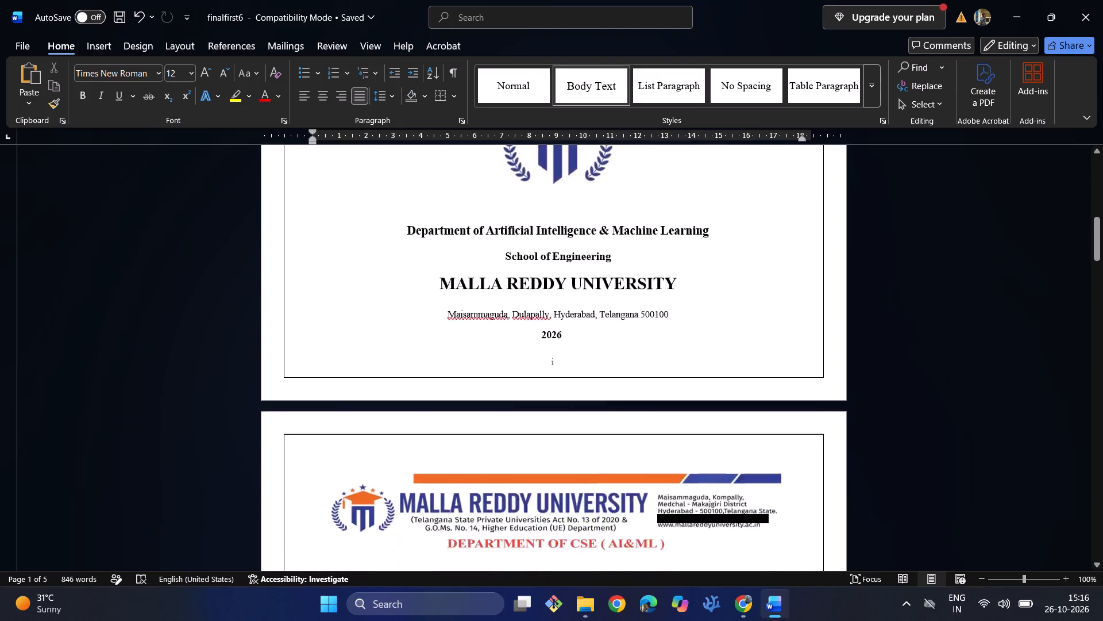
{"action": "scroll", "coordinate": [549, 361], "scroll_direction": "down", "scroll_amount": 3}
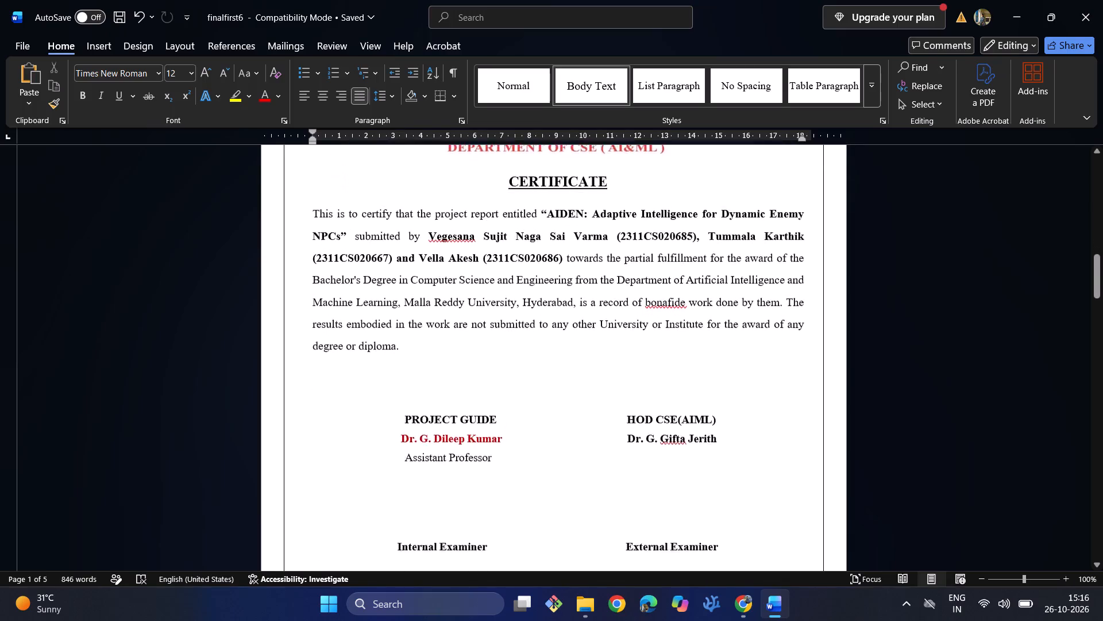
{"action": "scroll", "coordinate": [549, 361], "scroll_direction": "down", "scroll_amount": 2}
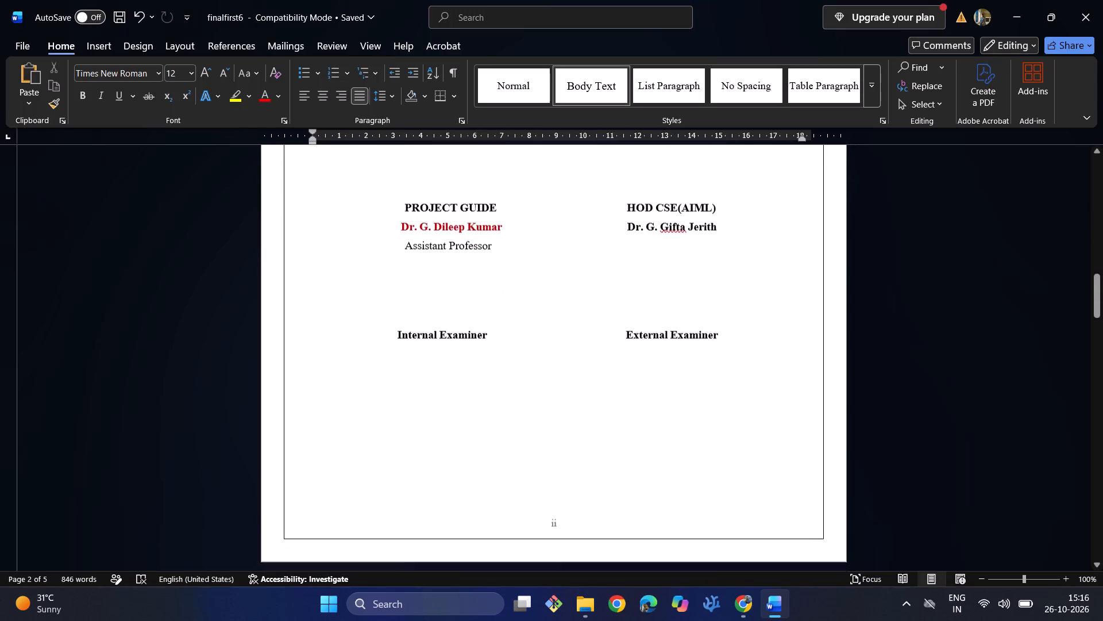
{"action": "scroll", "coordinate": [549, 361], "scroll_direction": "down", "scroll_amount": 6}
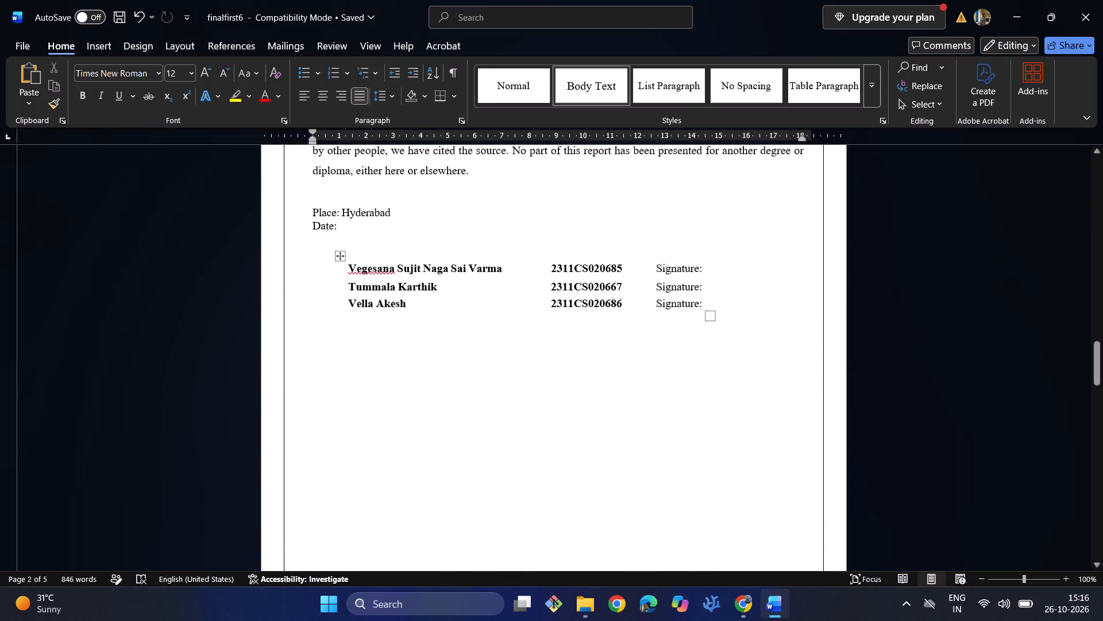
{"action": "scroll", "coordinate": [549, 361], "scroll_direction": "down", "scroll_amount": 3}
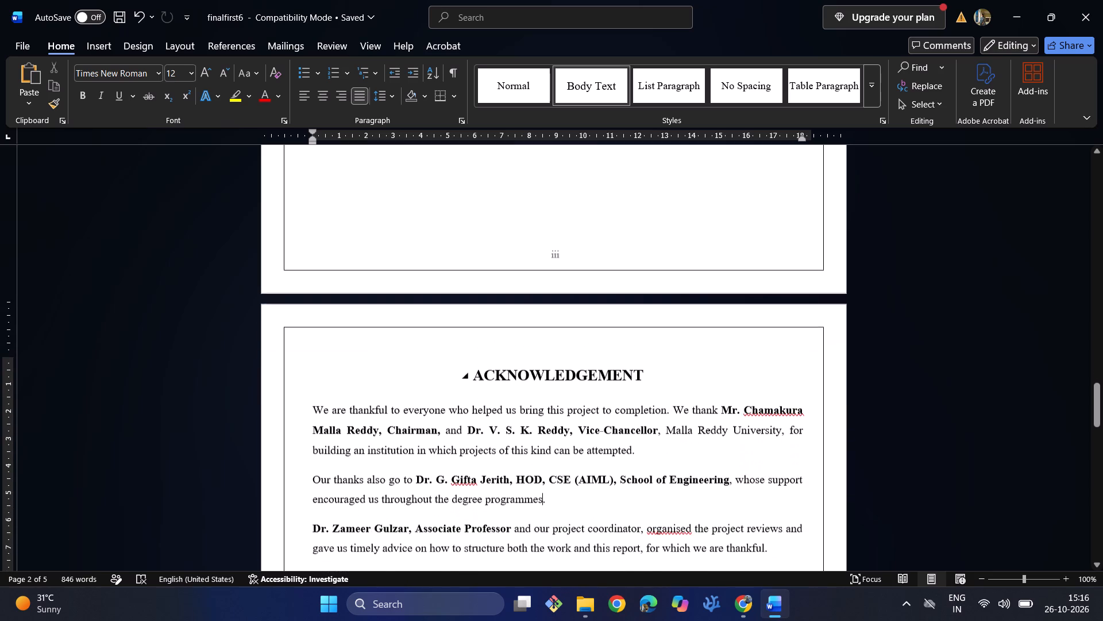
Read through the Acknowledgement page and the Abstract page to the end of the report.
{"action": "scroll", "coordinate": [549, 361], "scroll_direction": "down", "scroll_amount": 3}
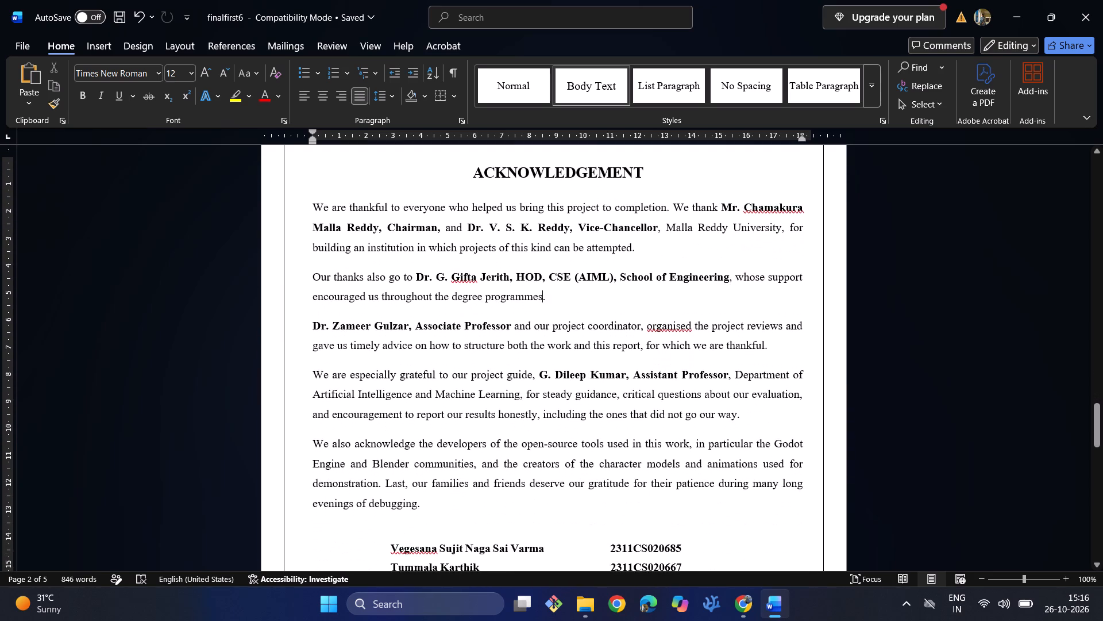
{"action": "scroll", "coordinate": [549, 361], "scroll_direction": "down", "scroll_amount": 4}
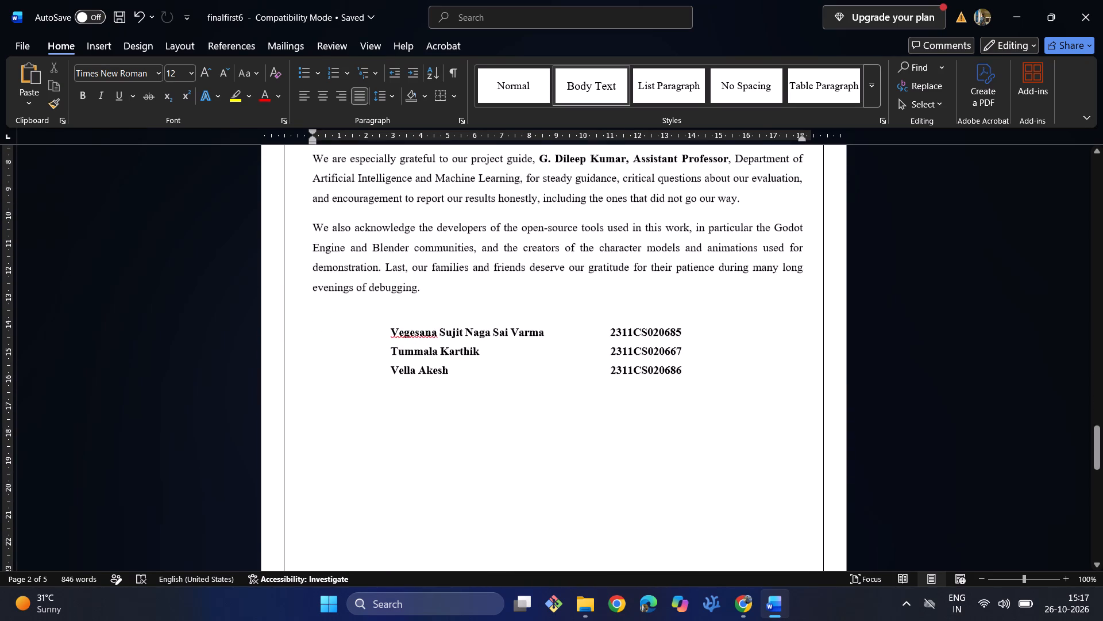
{"action": "scroll", "coordinate": [549, 361], "scroll_direction": "down", "scroll_amount": 3}
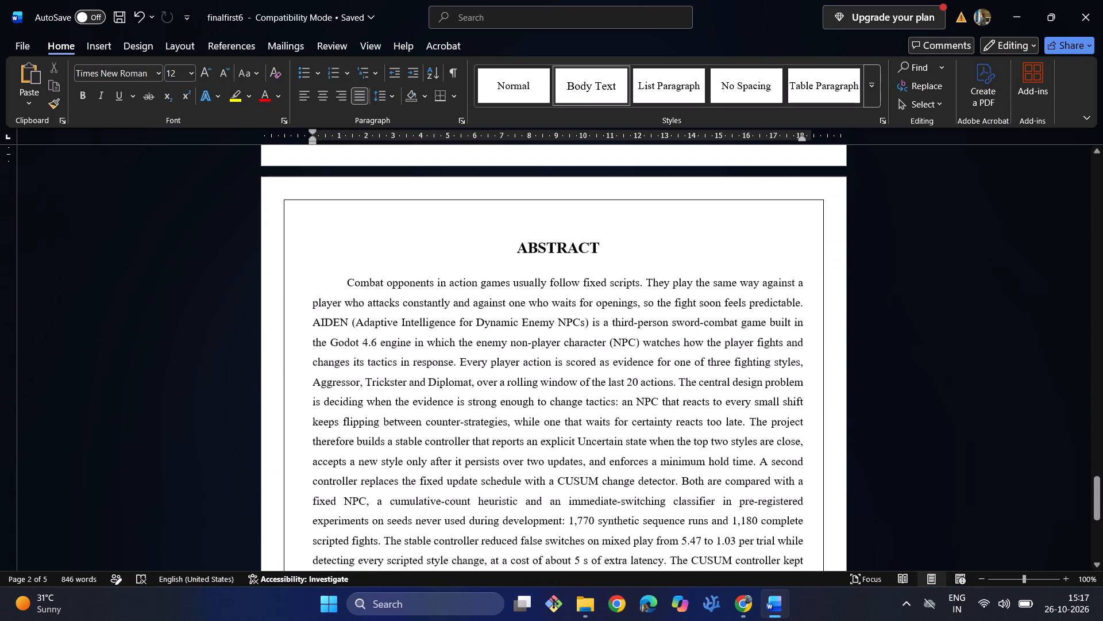
{"action": "scroll", "coordinate": [549, 361], "scroll_direction": "down", "scroll_amount": 2}
Save the report.
{"action": "key", "text": "ctrl+s"}
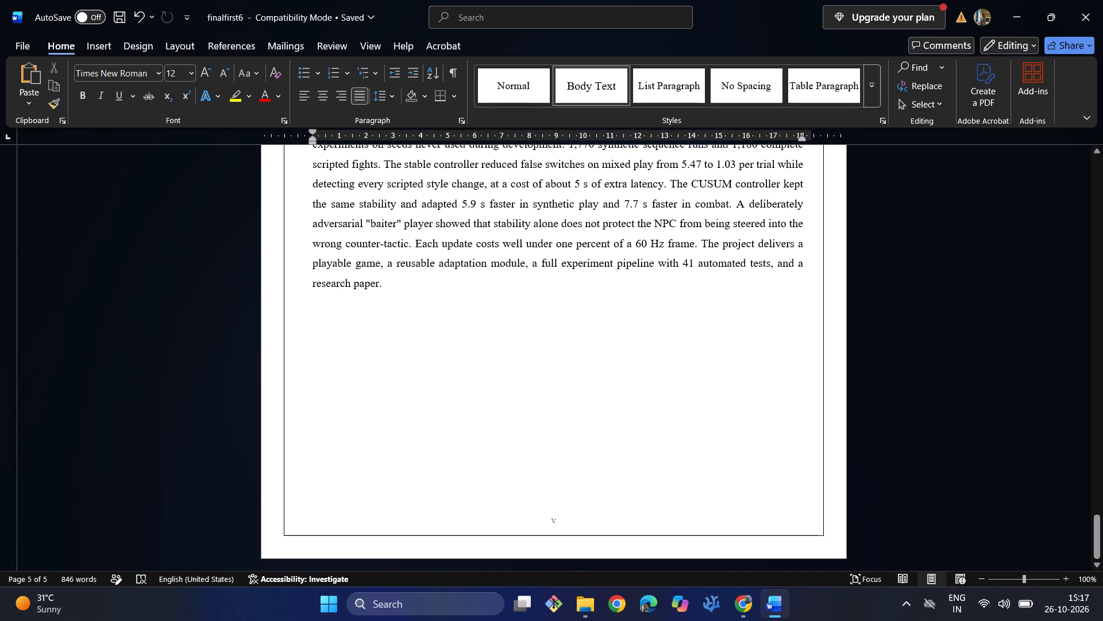
Print the whole report with Microsoft Print to PDF, saving it in Downloads as 1to5pages.pdf.
{"action": "left_click", "coordinate": [5, 46]}
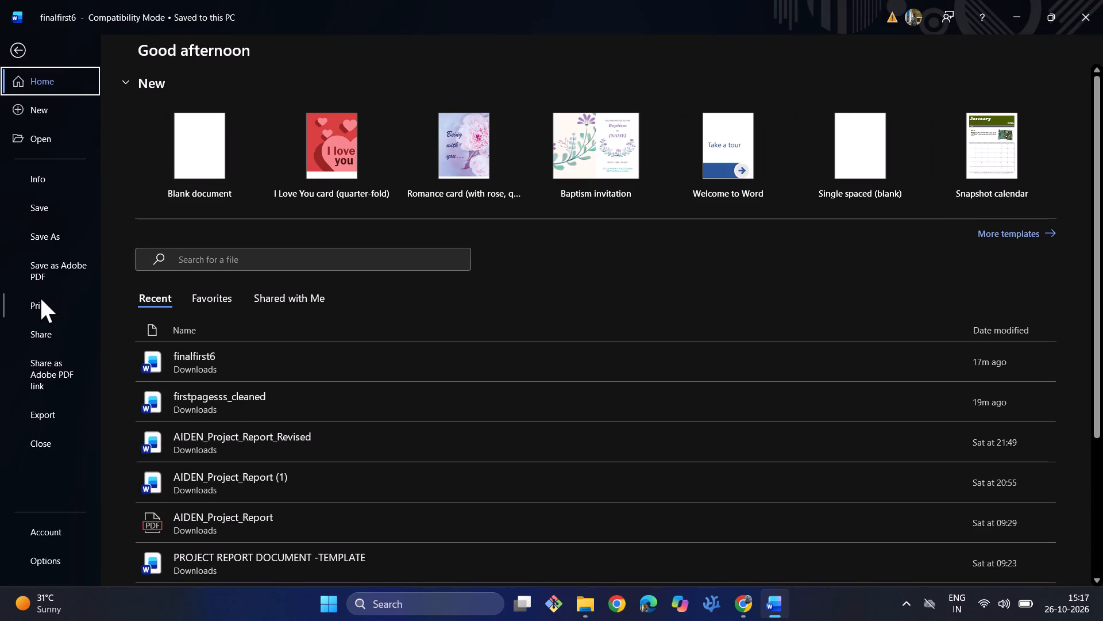
{"action": "left_click", "coordinate": [38, 304]}
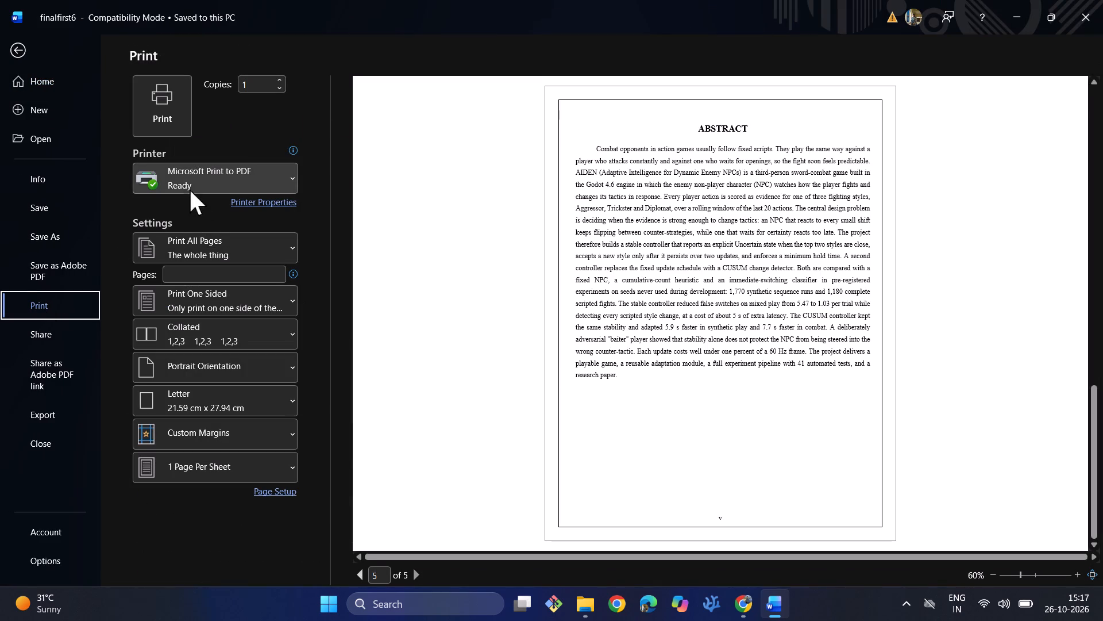
{"action": "left_click", "coordinate": [167, 113]}
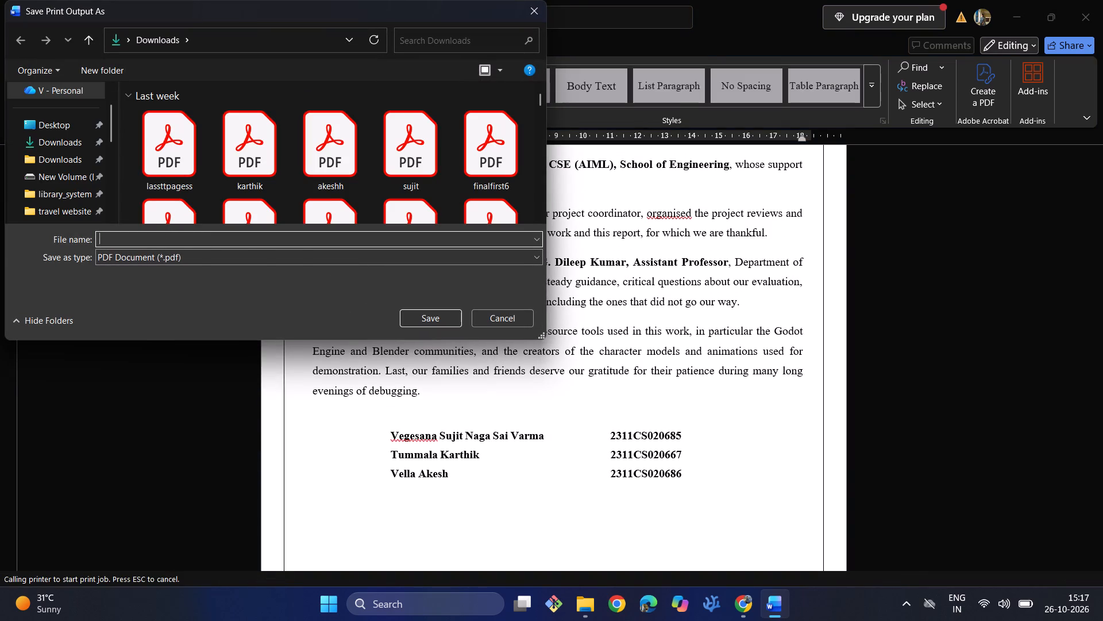
{"action": "type", "text": "1to"}
{"action": "type", "text": "6pages"}
{"action": "key", "text": "BackSpace"}
{"action": "key", "text": "BackSpace"}
{"action": "key", "text": "BackSpace"}
{"action": "key", "text": "BackSpace"}
{"action": "key", "text": "BackSpace"}
{"action": "key", "text": "BackSpace"}
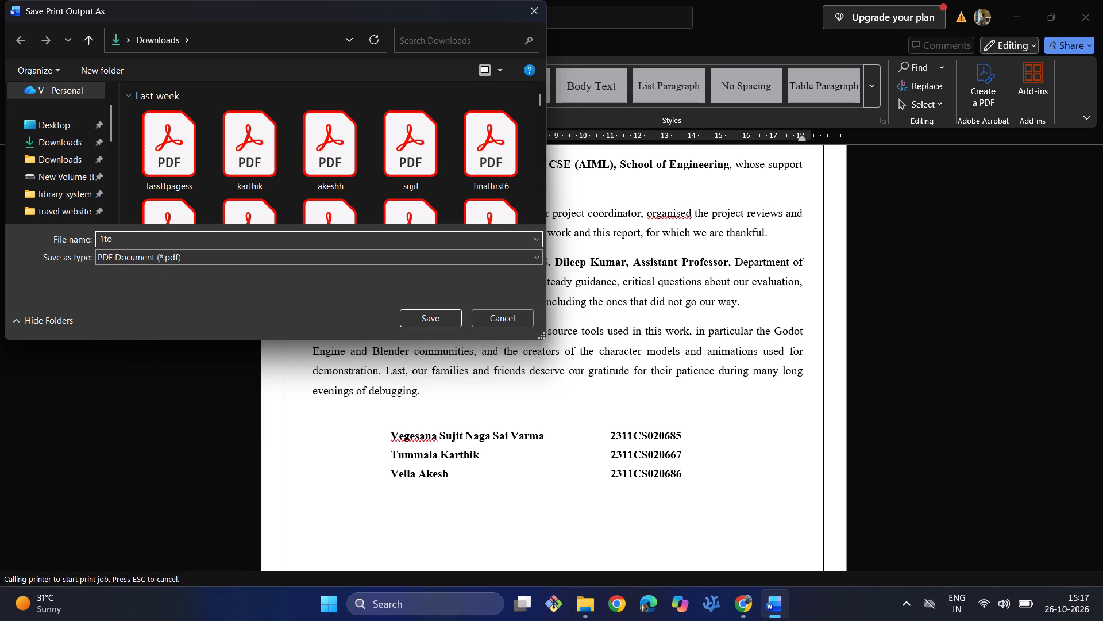
{"action": "key", "text": "5"}
{"action": "type", "text": "pages.pdf"}
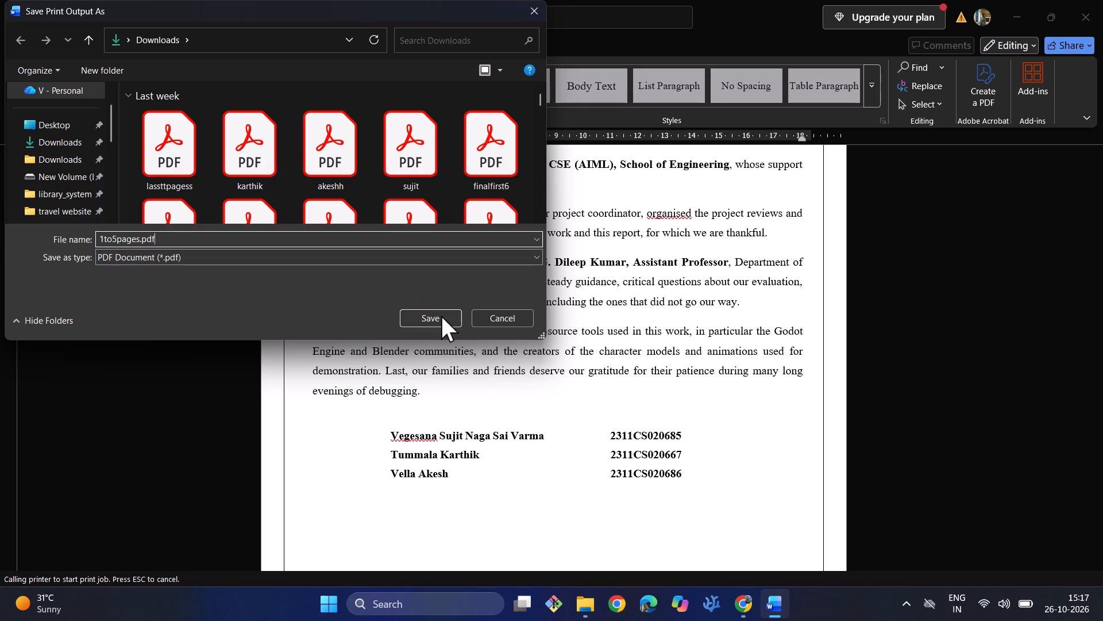
{"action": "left_click", "coordinate": [441, 316]}
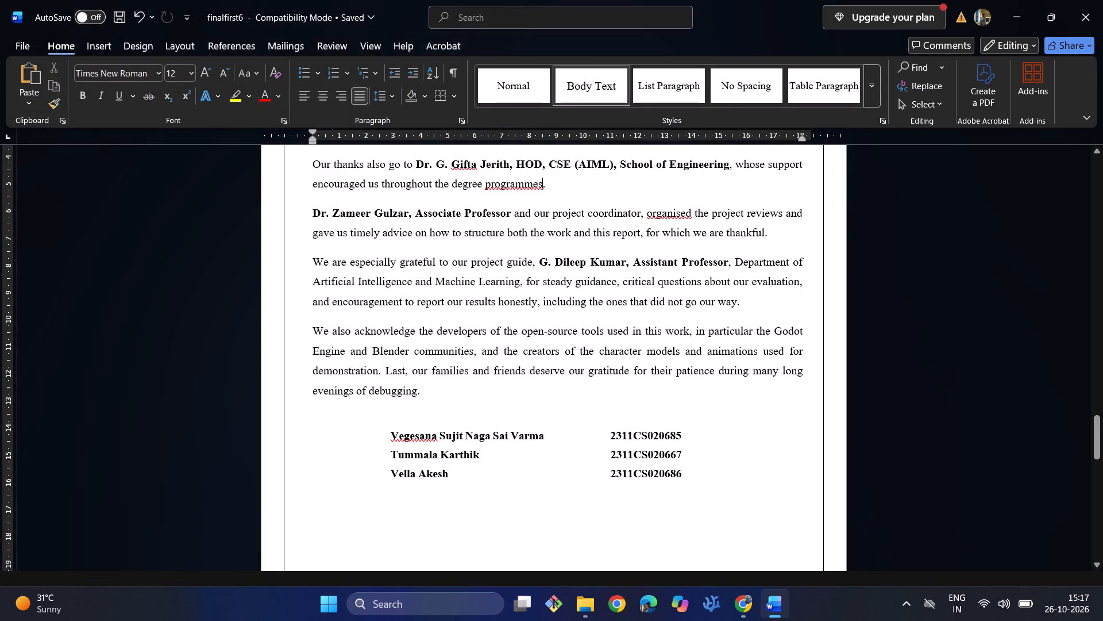
Switch to File Explorer and open the 1to5pages PDF from the Downloads folder in Adobe Acrobat.
{"action": "left_click", "coordinate": [589, 620]}
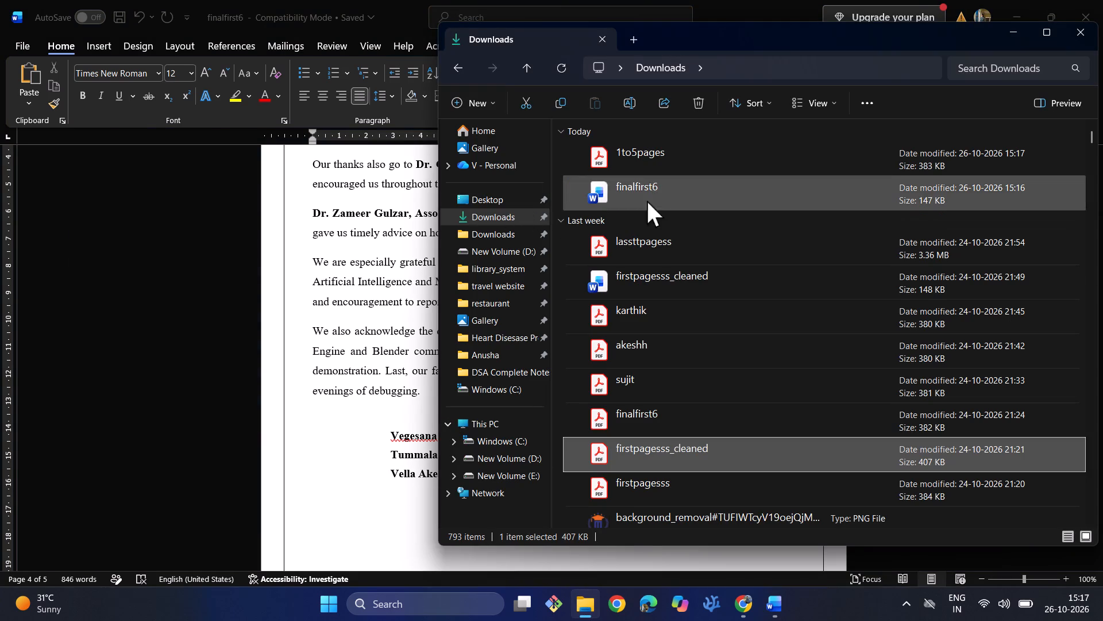
{"action": "double_click", "coordinate": [644, 144]}
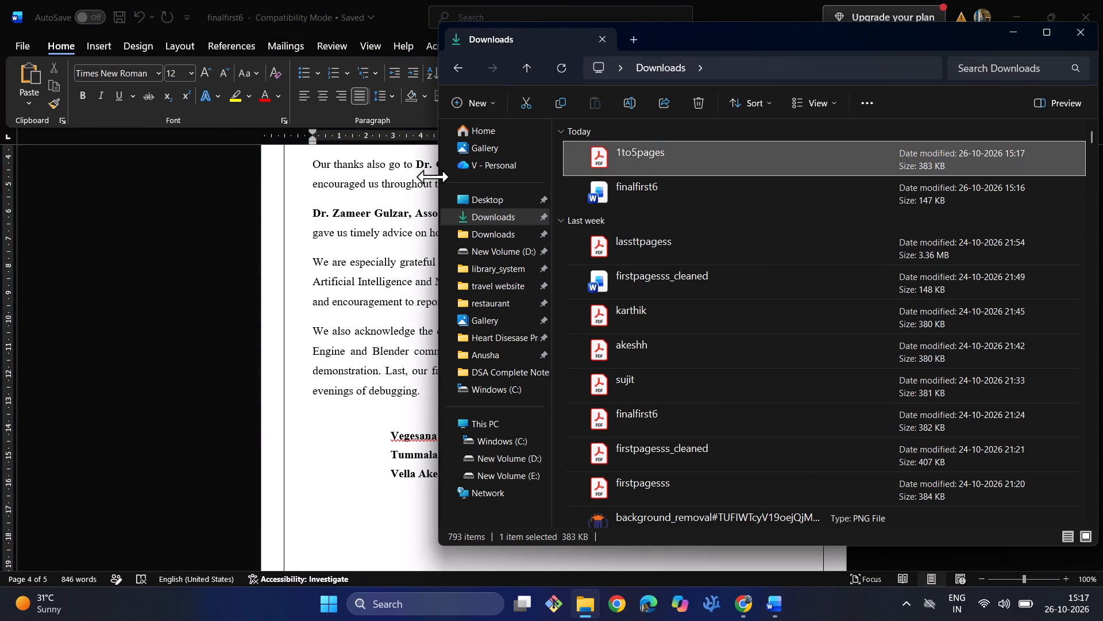
Review the title, certificate and declaration pages of the exported PDF.
{"action": "scroll", "coordinate": [449, 208], "scroll_direction": "down", "scroll_amount": 1}
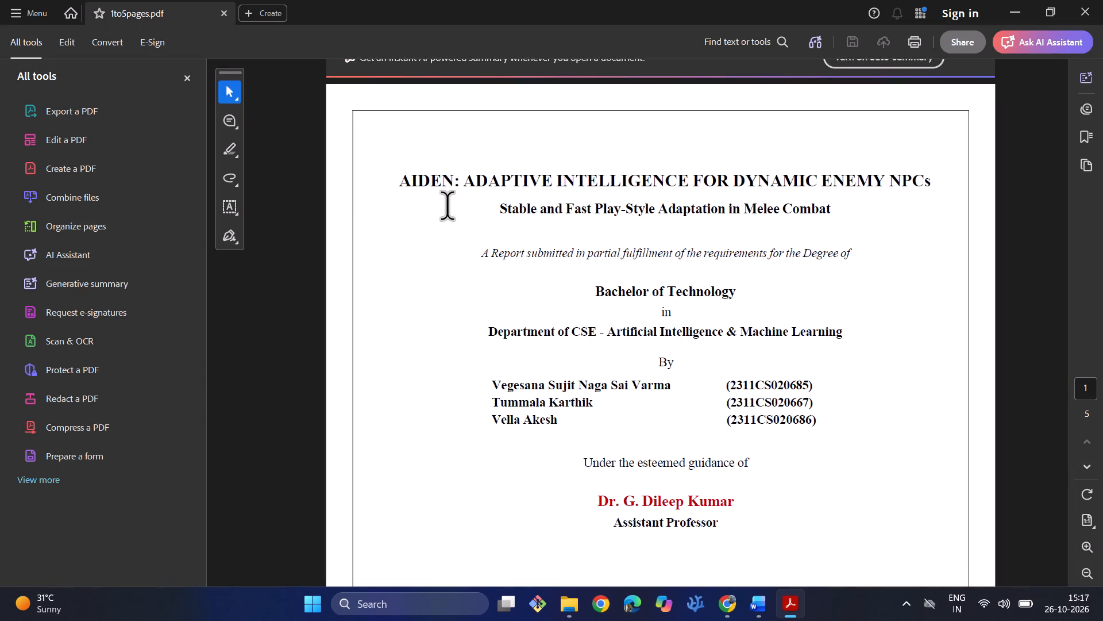
{"action": "scroll", "coordinate": [449, 208], "scroll_direction": "down", "scroll_amount": 5}
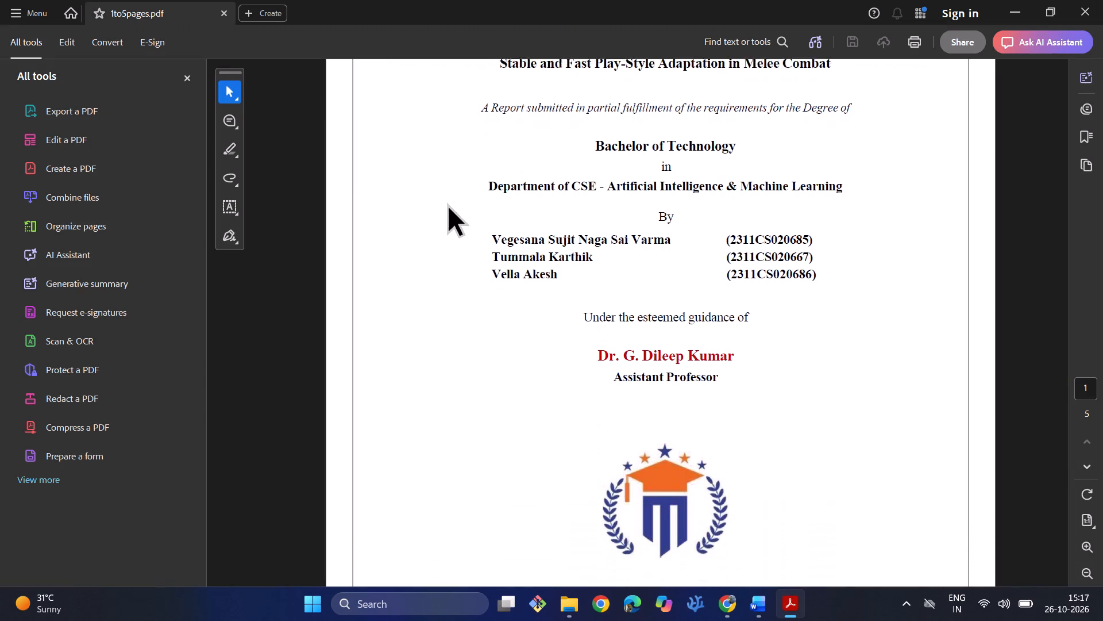
{"action": "scroll", "coordinate": [449, 208], "scroll_direction": "down", "scroll_amount": 9}
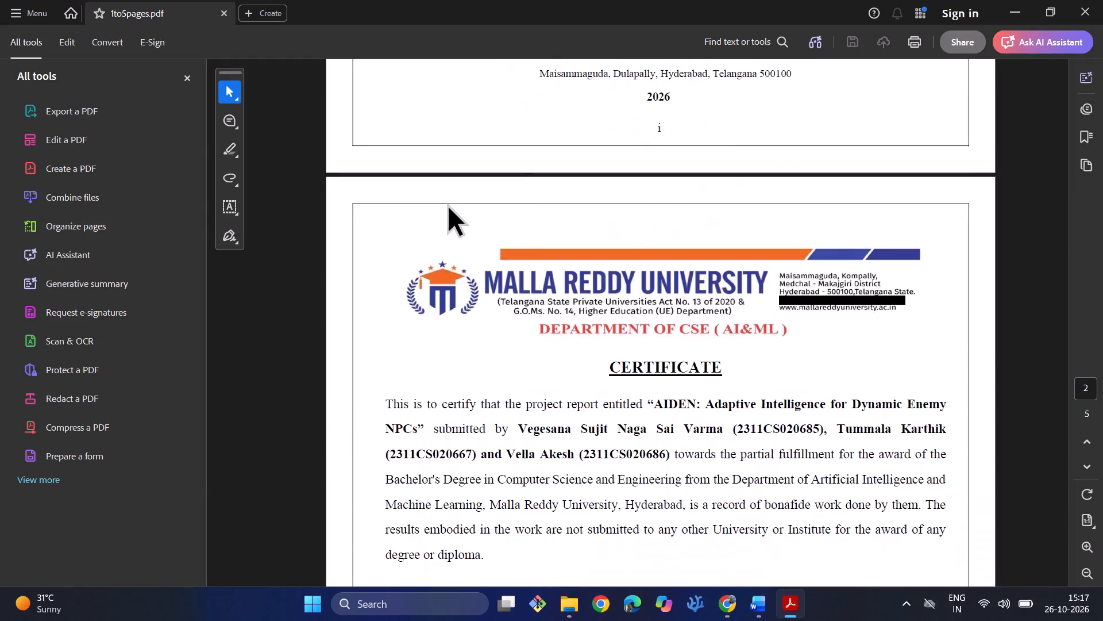
{"action": "scroll", "coordinate": [449, 208], "scroll_direction": "down", "scroll_amount": 1}
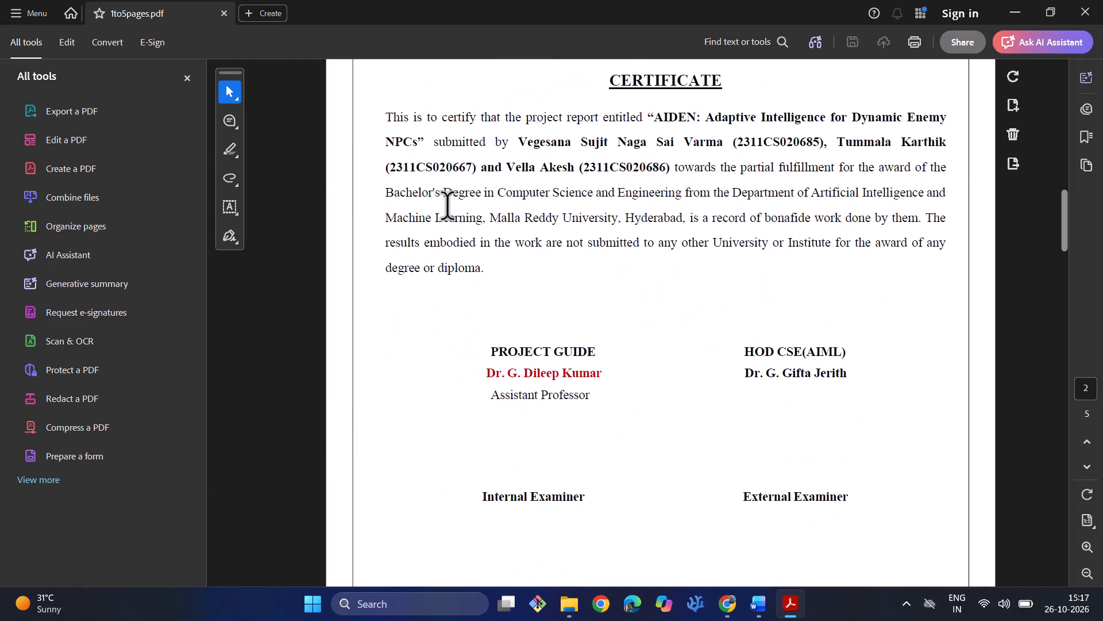
{"action": "scroll", "coordinate": [449, 208], "scroll_direction": "down", "scroll_amount": 9}
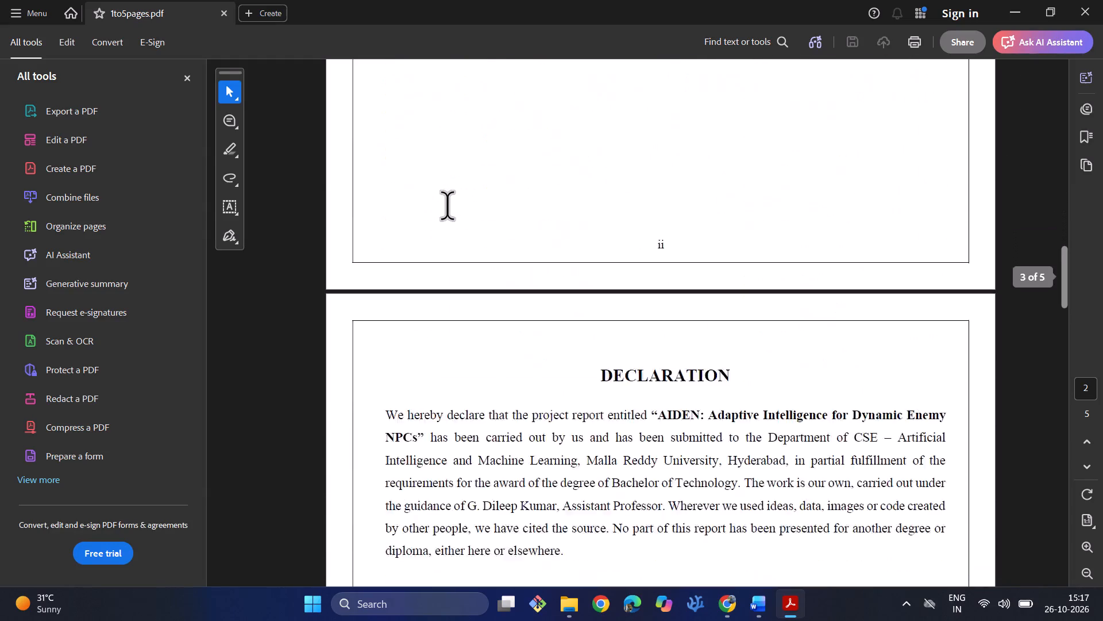
{"action": "scroll", "coordinate": [449, 208], "scroll_direction": "down", "scroll_amount": 2}
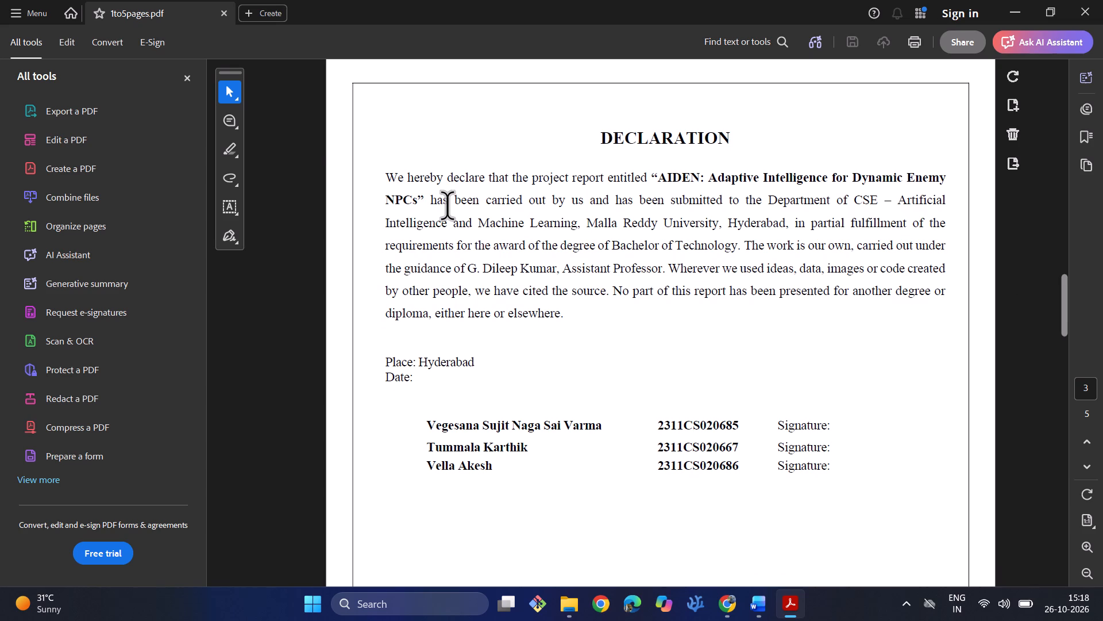
{"action": "scroll", "coordinate": [449, 208], "scroll_direction": "up", "scroll_amount": 7}
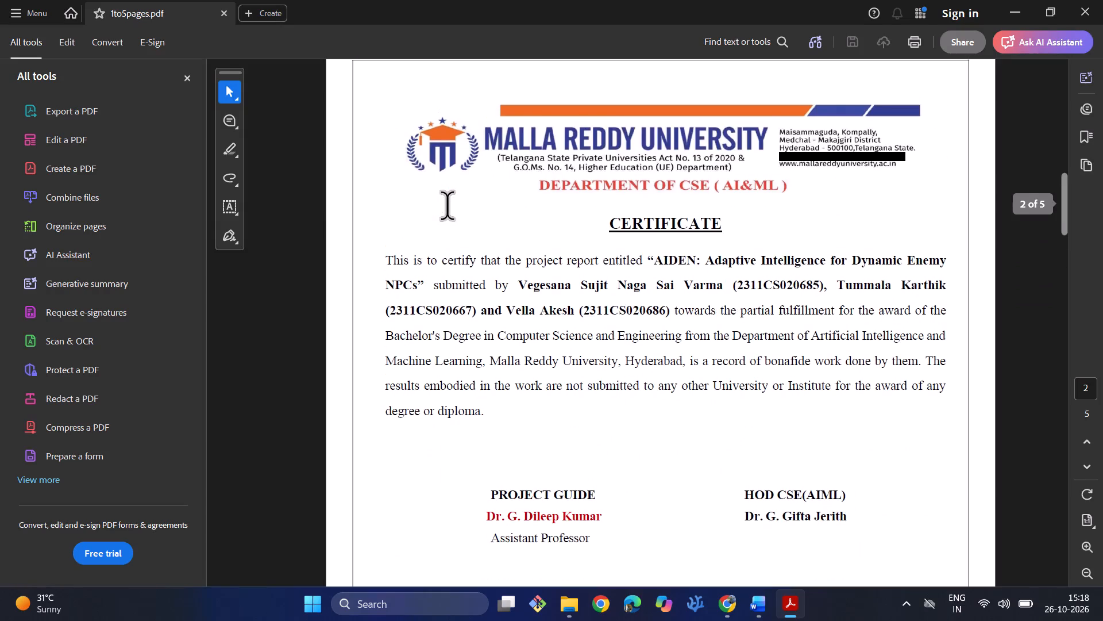
{"action": "scroll", "coordinate": [449, 208], "scroll_direction": "down", "scroll_amount": 1}
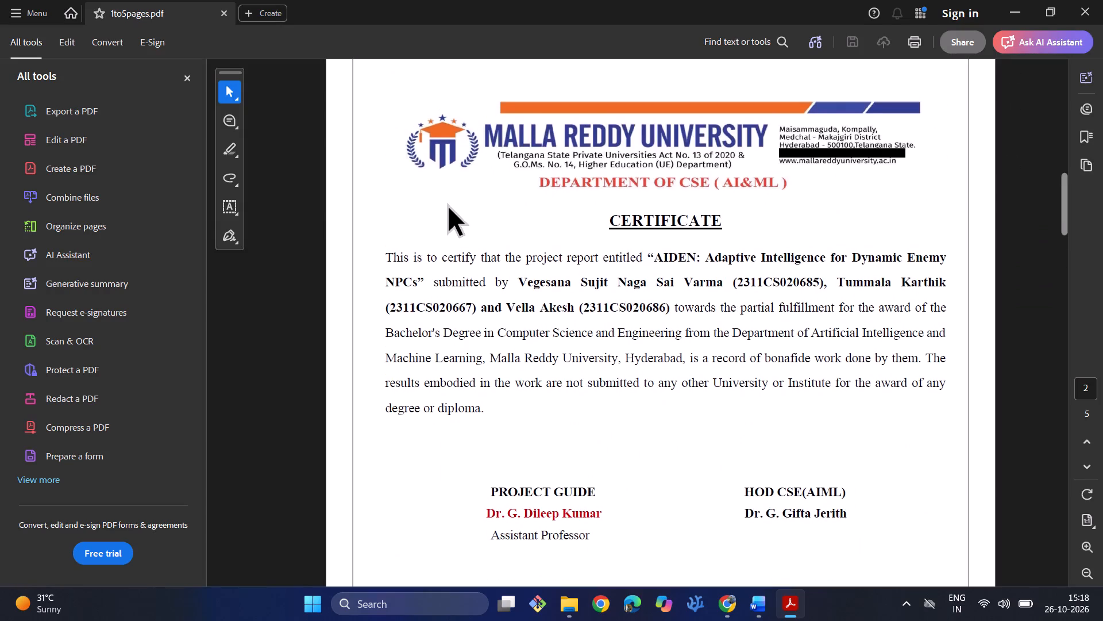
{"action": "scroll", "coordinate": [449, 208], "scroll_direction": "down", "scroll_amount": 12}
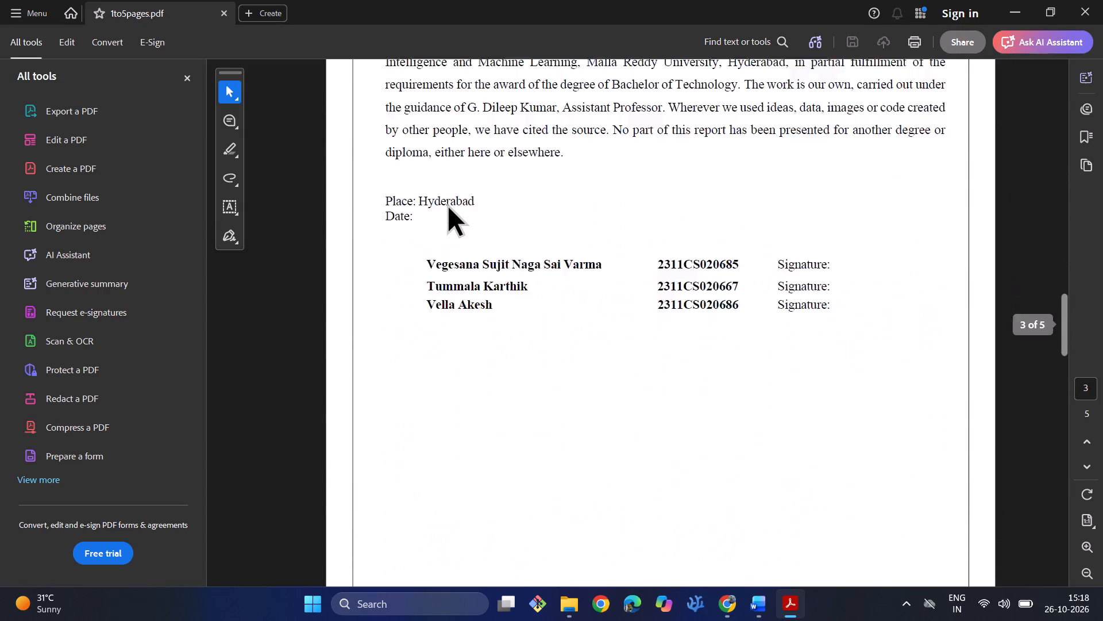
Check the Acknowledgement and Abstract pages of the PDF for wording and layout.
{"action": "scroll", "coordinate": [449, 208], "scroll_direction": "down", "scroll_amount": 4}
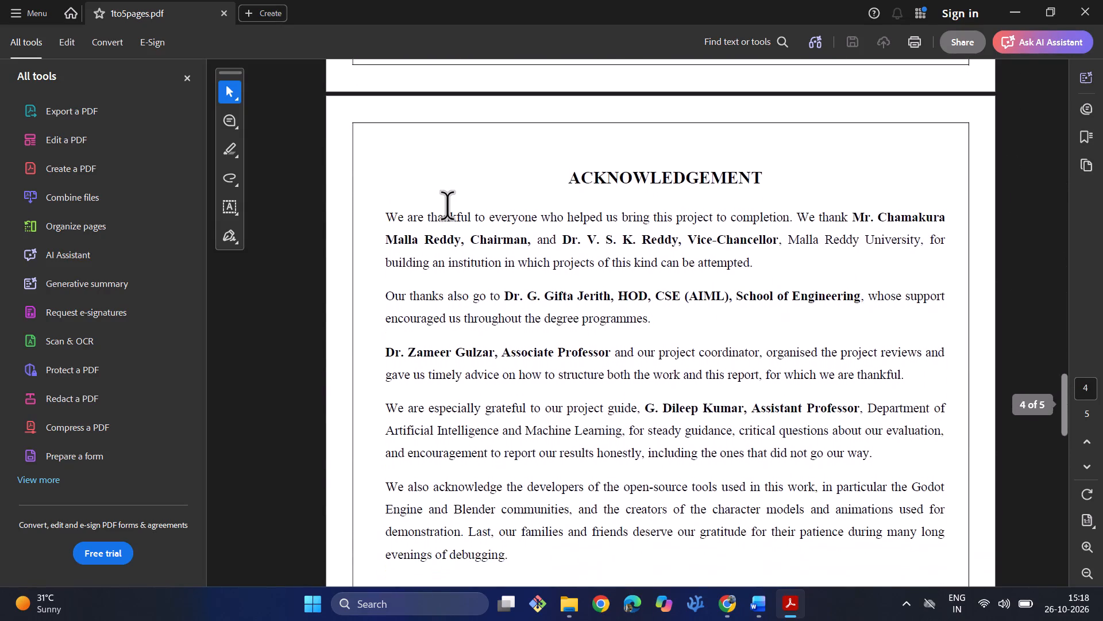
{"action": "scroll", "coordinate": [449, 208], "scroll_direction": "down", "scroll_amount": 4}
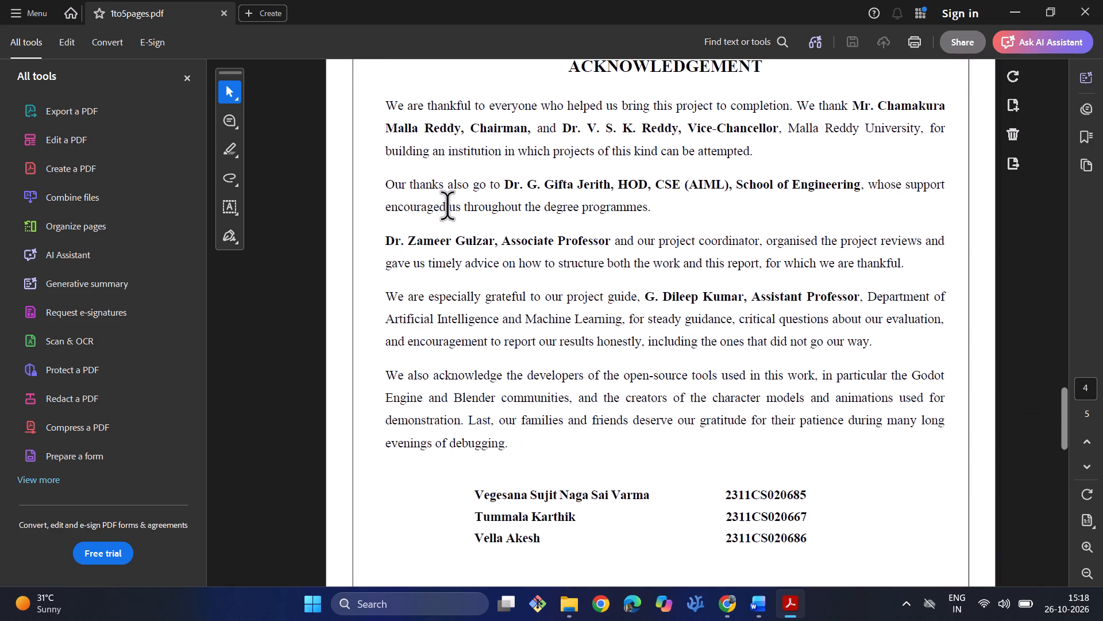
{"action": "scroll", "coordinate": [449, 208], "scroll_direction": "down", "scroll_amount": 4}
{"action": "scroll", "coordinate": [449, 208], "scroll_direction": "up", "scroll_amount": 1}
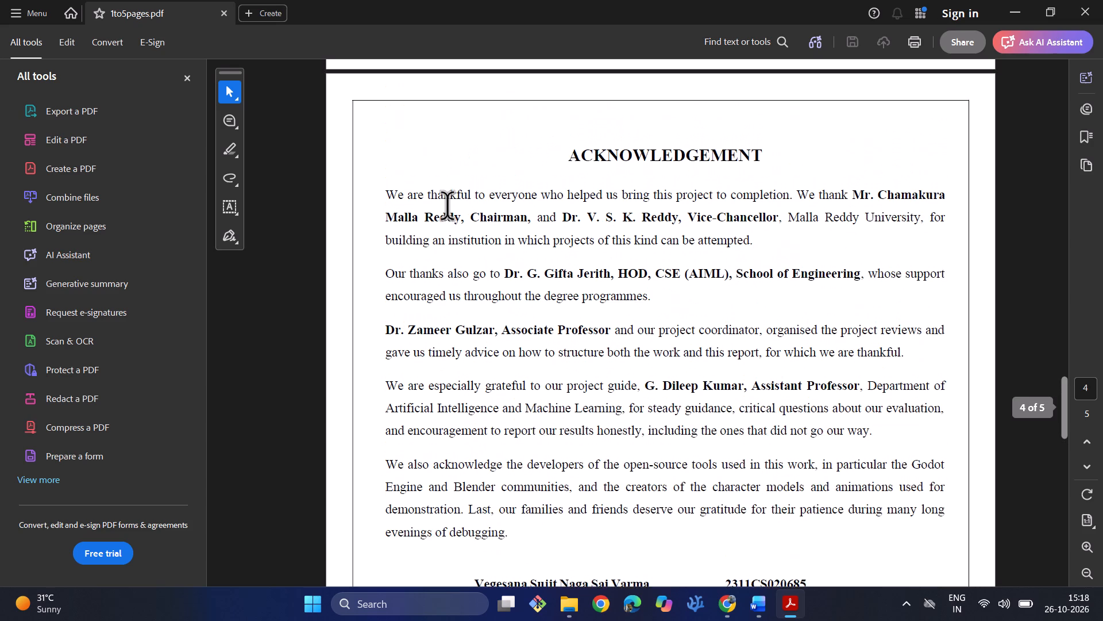
{"action": "scroll", "coordinate": [449, 208], "scroll_direction": "down", "scroll_amount": 6}
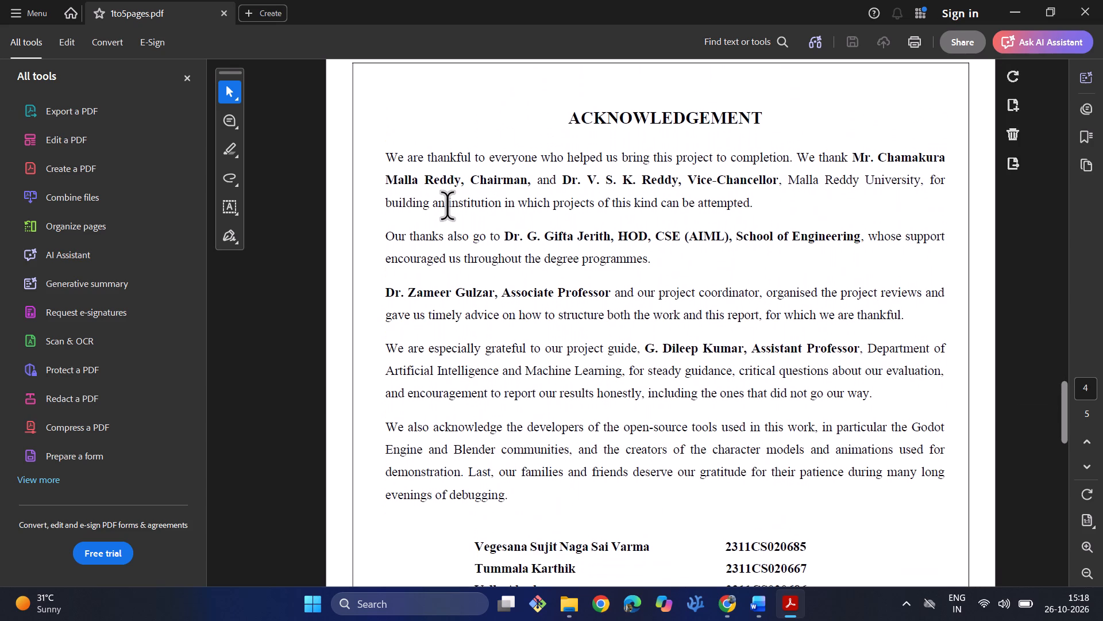
{"action": "scroll", "coordinate": [449, 208], "scroll_direction": "down", "scroll_amount": 7}
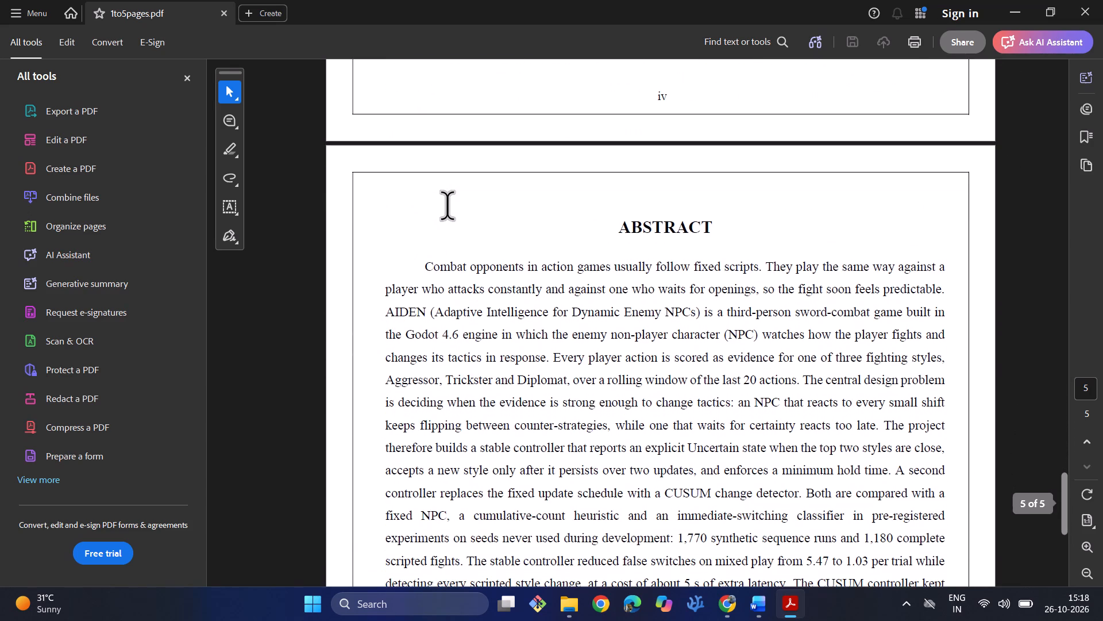
{"action": "scroll", "coordinate": [449, 208], "scroll_direction": "down", "scroll_amount": 4}
{"action": "scroll", "coordinate": [449, 208], "scroll_direction": "up", "scroll_amount": 1}
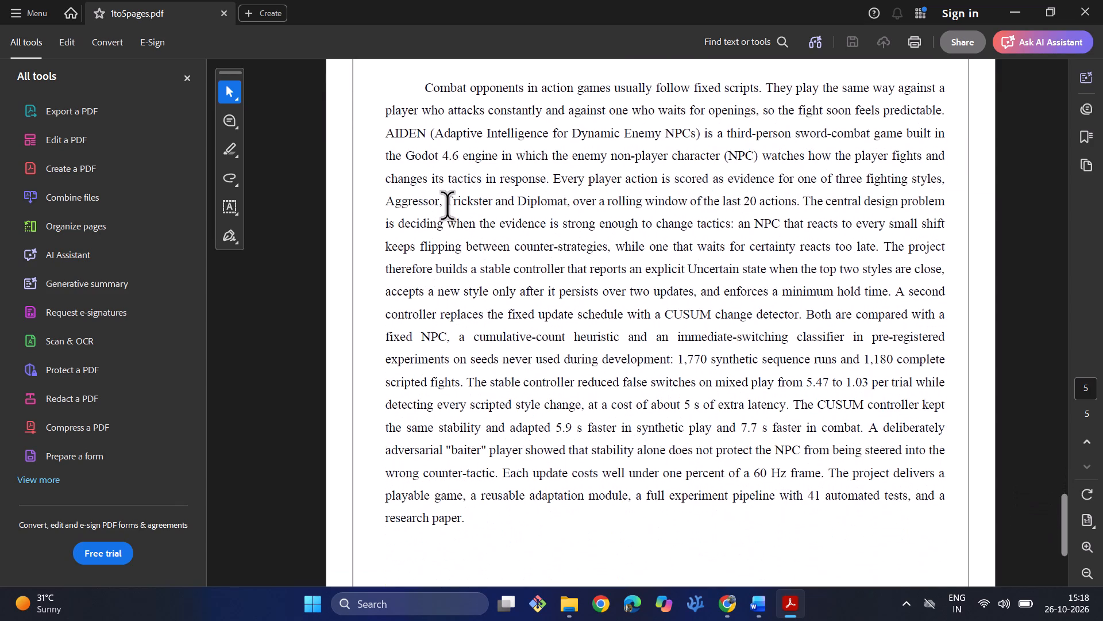
{"action": "scroll", "coordinate": [449, 208], "scroll_direction": "up", "scroll_amount": 1}
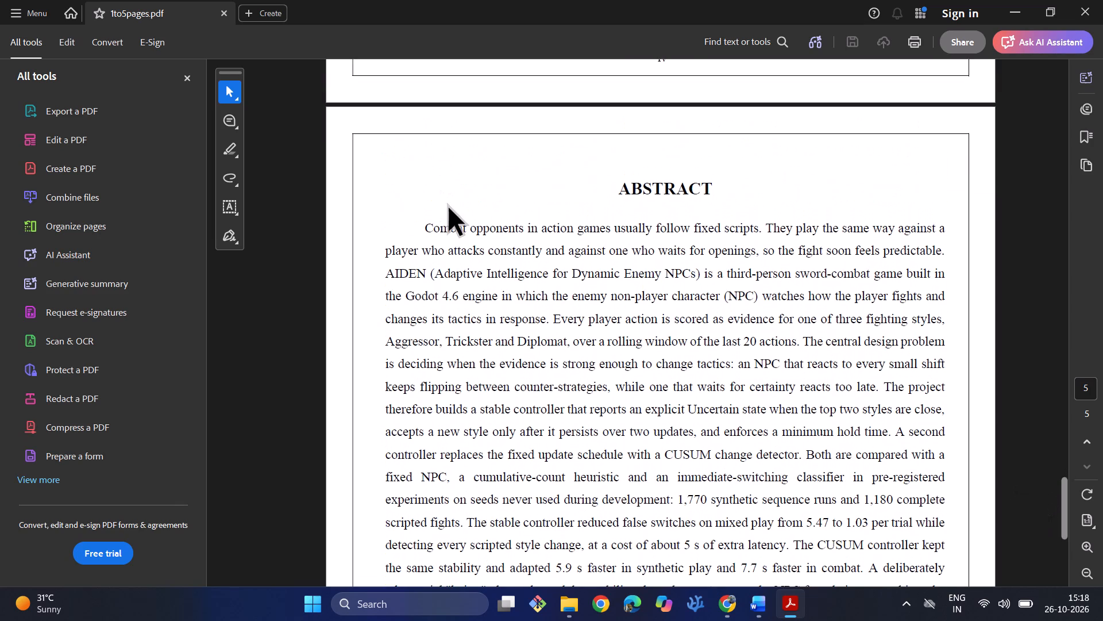
{"action": "scroll", "coordinate": [449, 208], "scroll_direction": "up", "scroll_amount": 1}
{"action": "scroll", "coordinate": [443, 257], "scroll_direction": "down", "scroll_amount": 6}
{"action": "scroll", "coordinate": [443, 257], "scroll_direction": "up", "scroll_amount": 7}
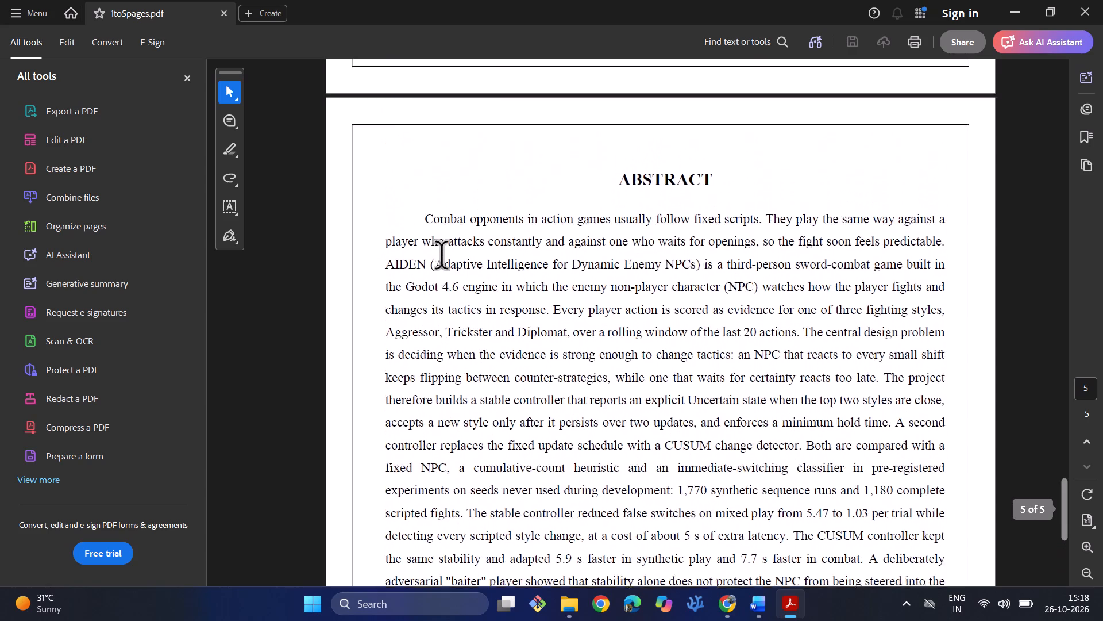
Recheck the PDF pages working back from the Abstract through the Acknowledgement to the Declaration.
{"action": "scroll", "coordinate": [443, 257], "scroll_direction": "up", "scroll_amount": 5}
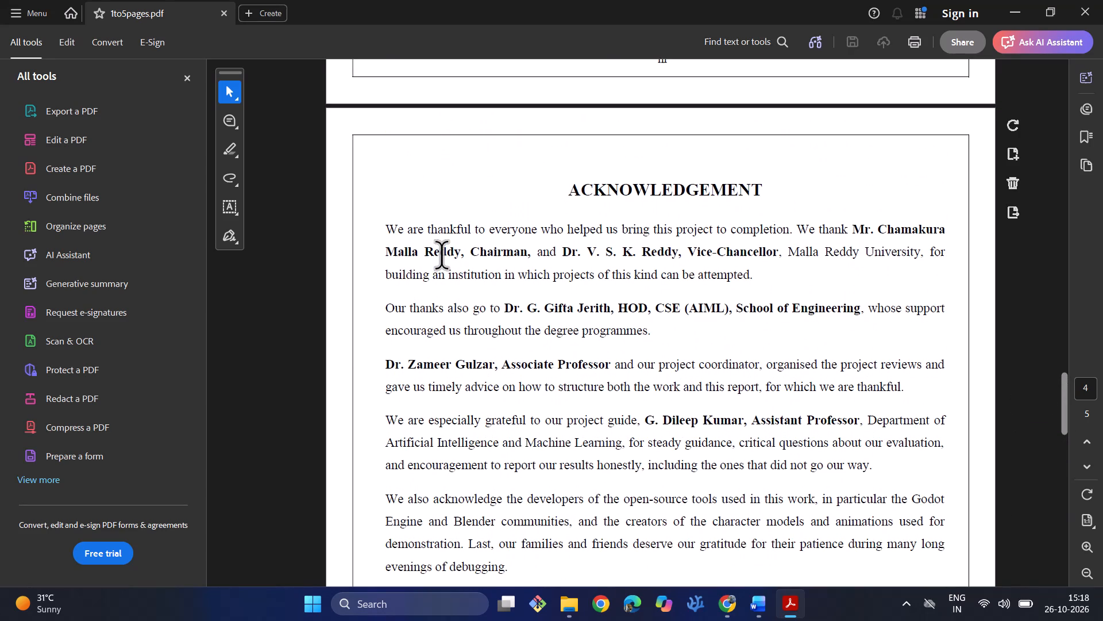
{"action": "scroll", "coordinate": [443, 257], "scroll_direction": "up", "scroll_amount": 2}
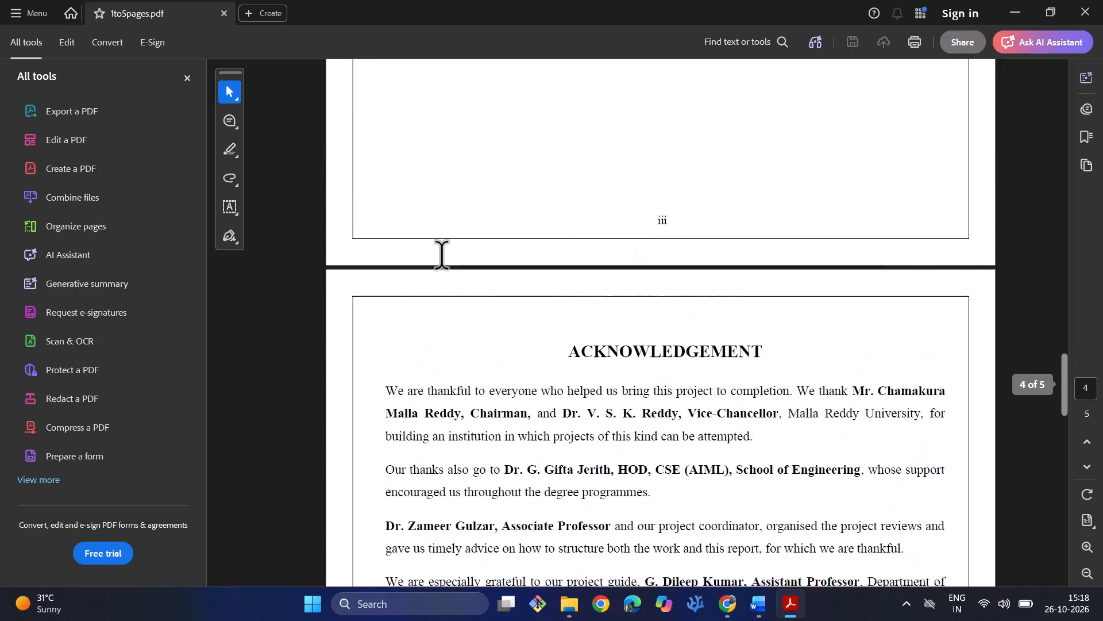
{"action": "scroll", "coordinate": [443, 257], "scroll_direction": "up", "scroll_amount": 7}
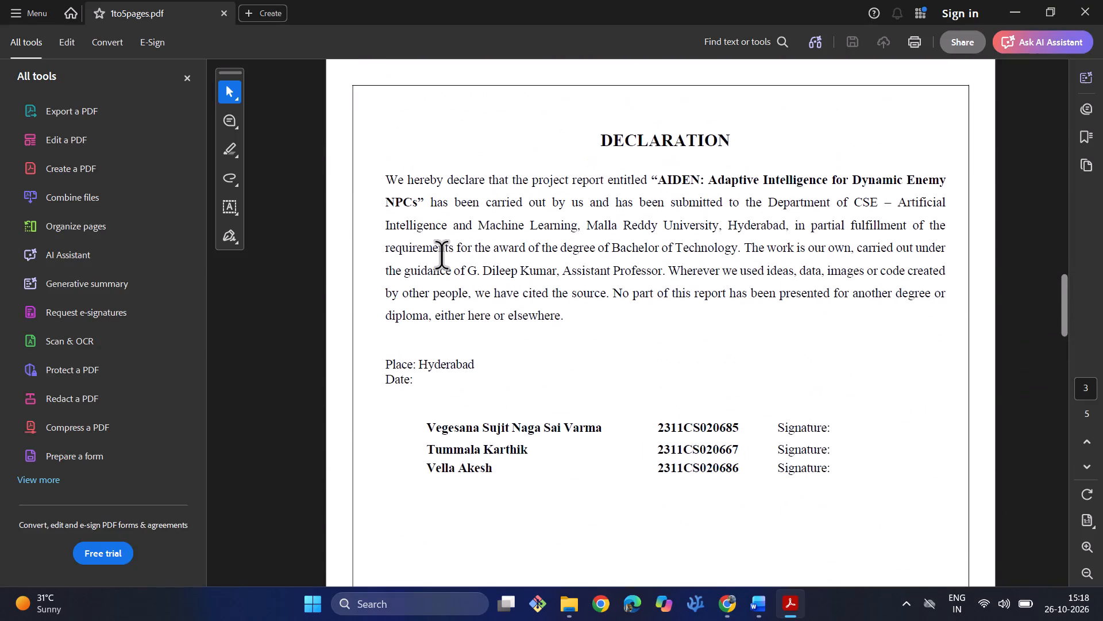
{"action": "scroll", "coordinate": [443, 257], "scroll_direction": "up", "scroll_amount": 1}
{"action": "scroll", "coordinate": [537, 345], "scroll_direction": "up", "scroll_amount": 1}
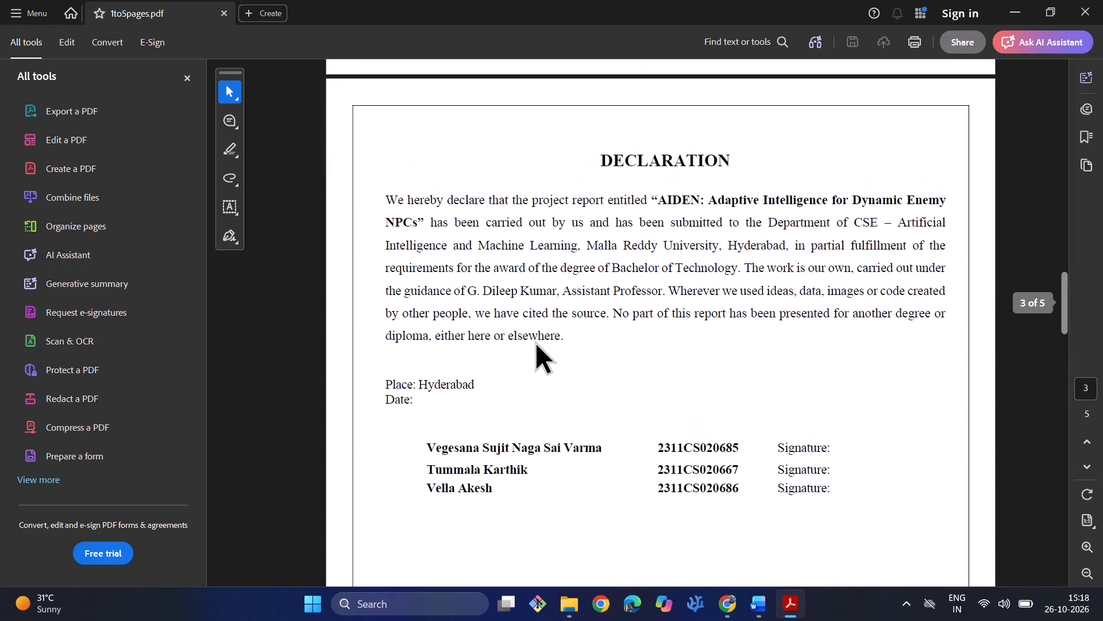
{"action": "scroll", "coordinate": [537, 345], "scroll_direction": "up", "scroll_amount": 1}
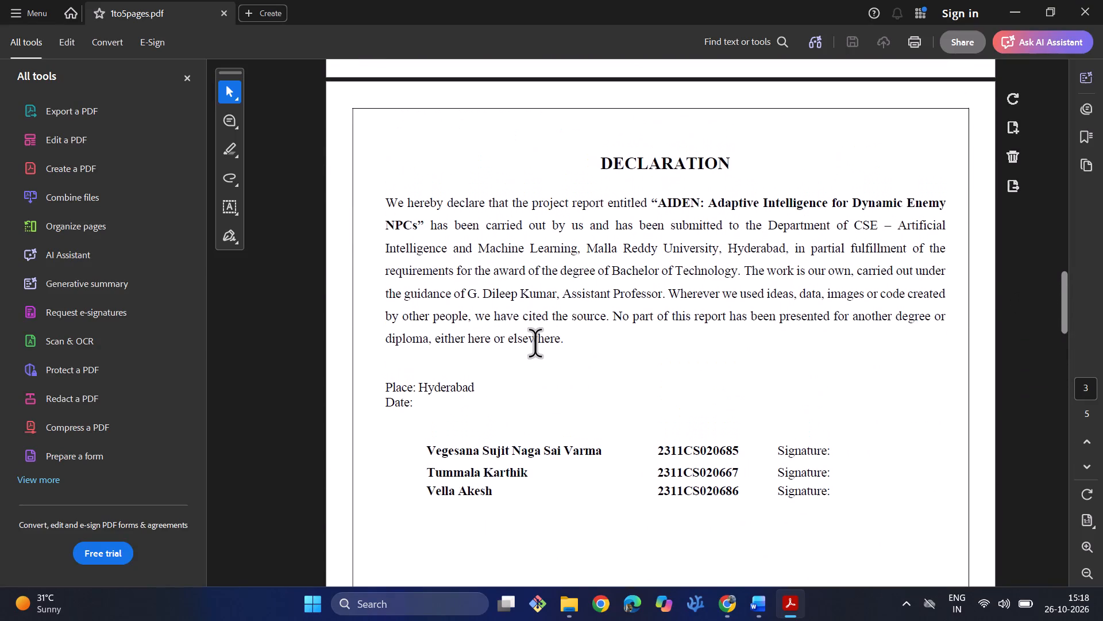
Return to the PDF's title page and recheck the title, certificate and declaration pages in order.
{"action": "scroll", "coordinate": [537, 345], "scroll_direction": "up", "scroll_amount": 11}
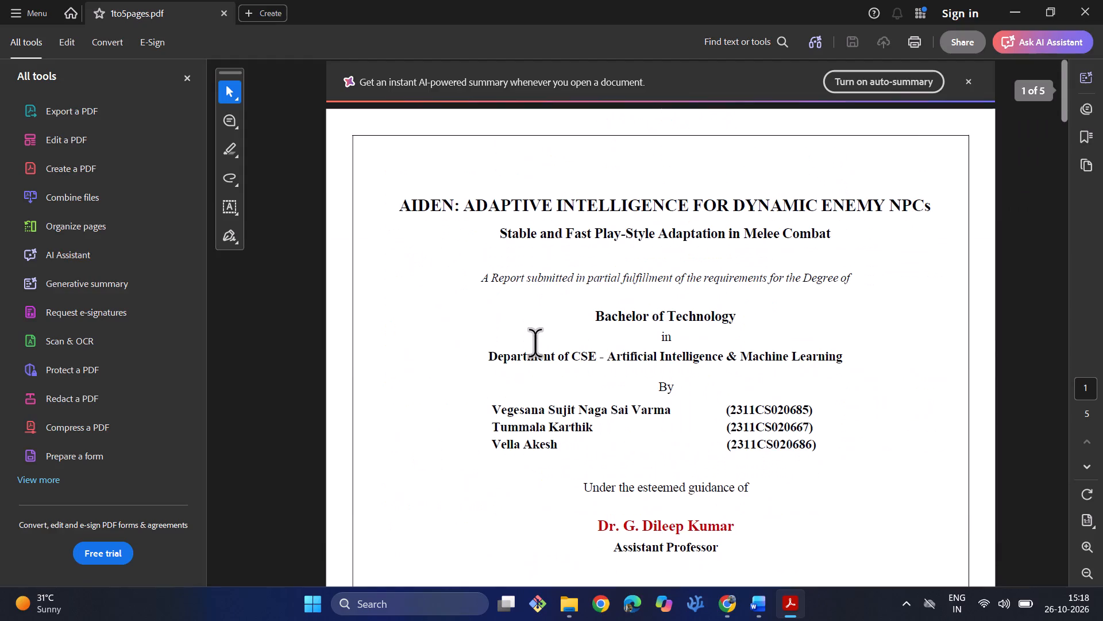
{"action": "scroll", "coordinate": [842, 272], "scroll_direction": "down", "scroll_amount": 2}
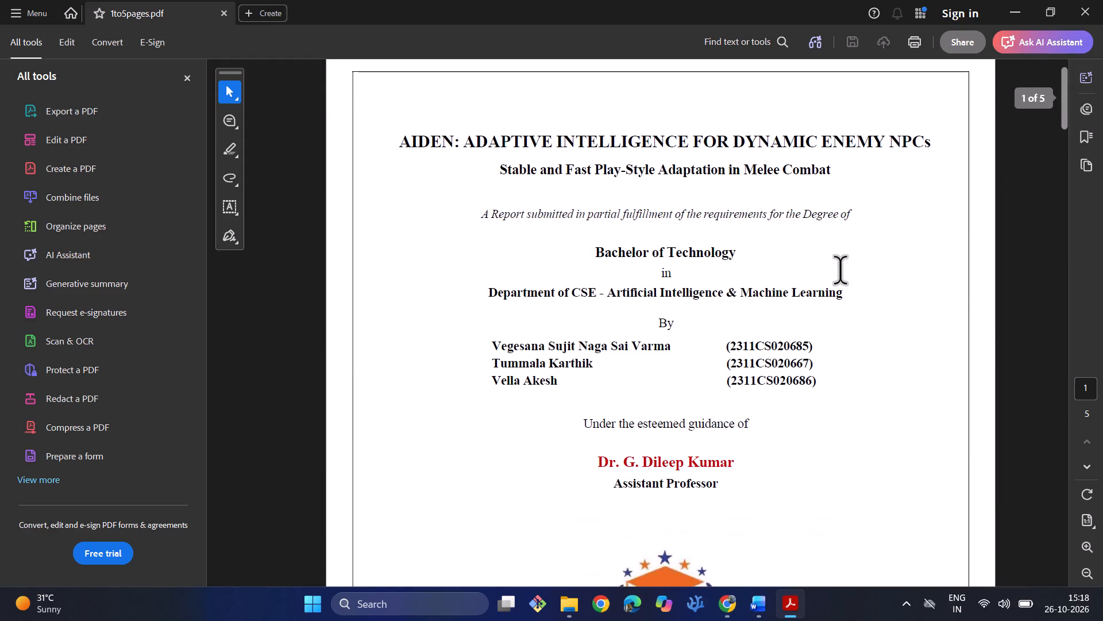
{"action": "scroll", "coordinate": [842, 272], "scroll_direction": "down", "scroll_amount": 7}
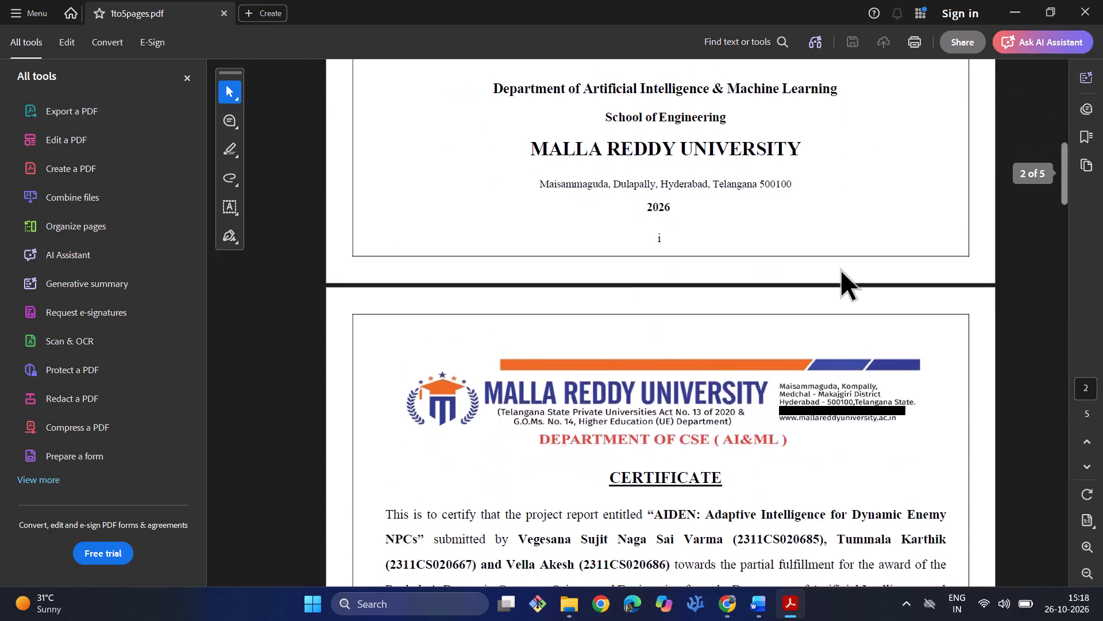
{"action": "scroll", "coordinate": [842, 272], "scroll_direction": "down", "scroll_amount": 4}
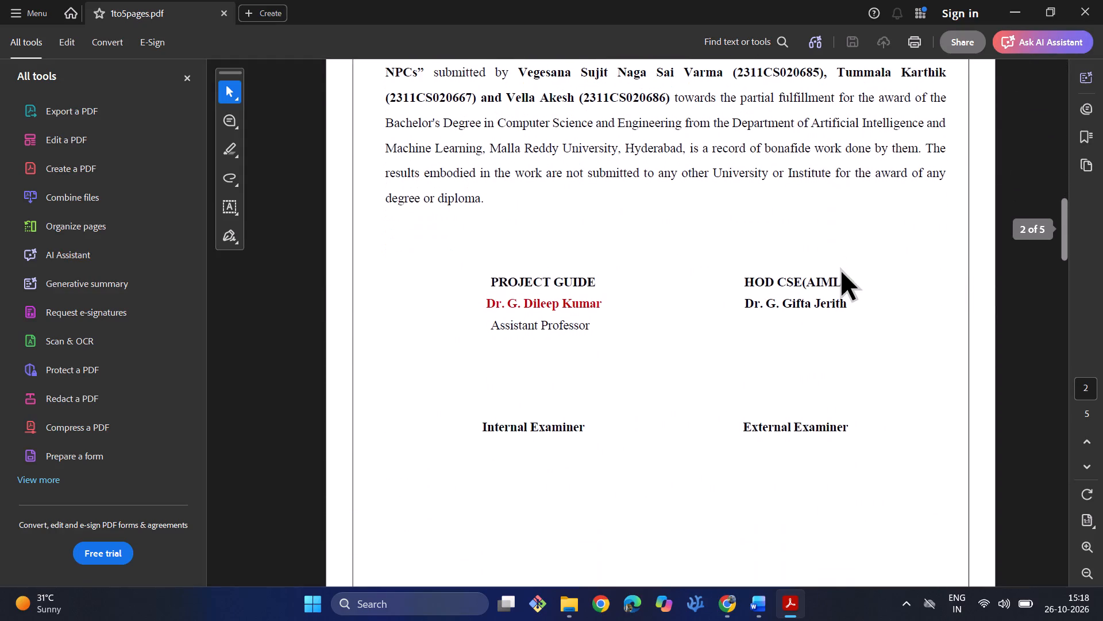
{"action": "scroll", "coordinate": [842, 272], "scroll_direction": "down", "scroll_amount": 7}
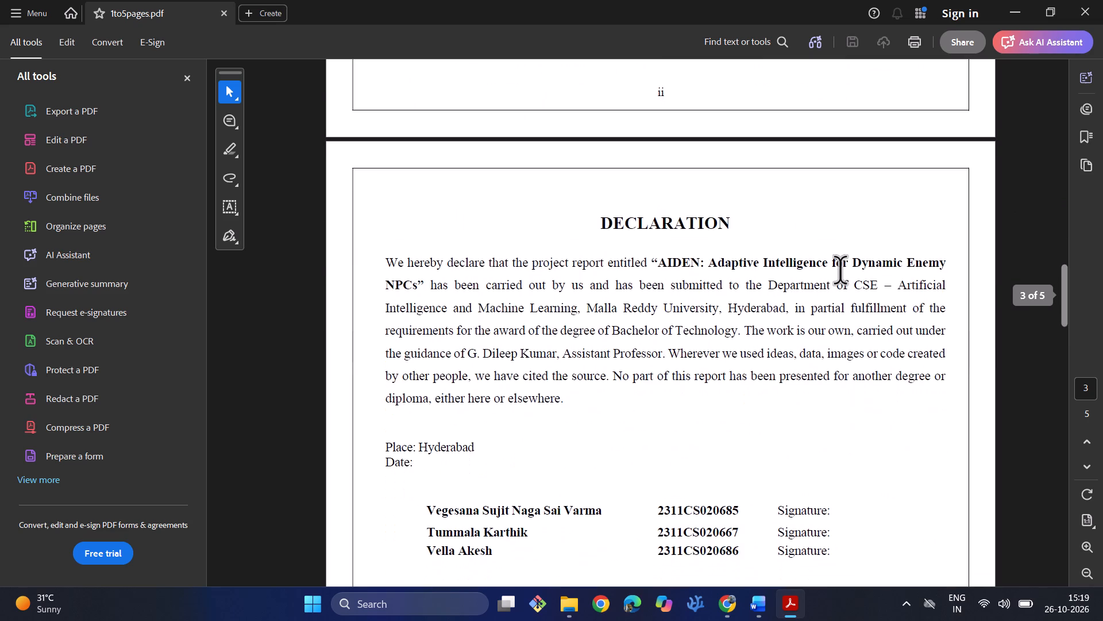
Recheck the Acknowledgement page and the Abstract through to the end of the PDF.
{"action": "scroll", "coordinate": [842, 272], "scroll_direction": "down", "scroll_amount": 12}
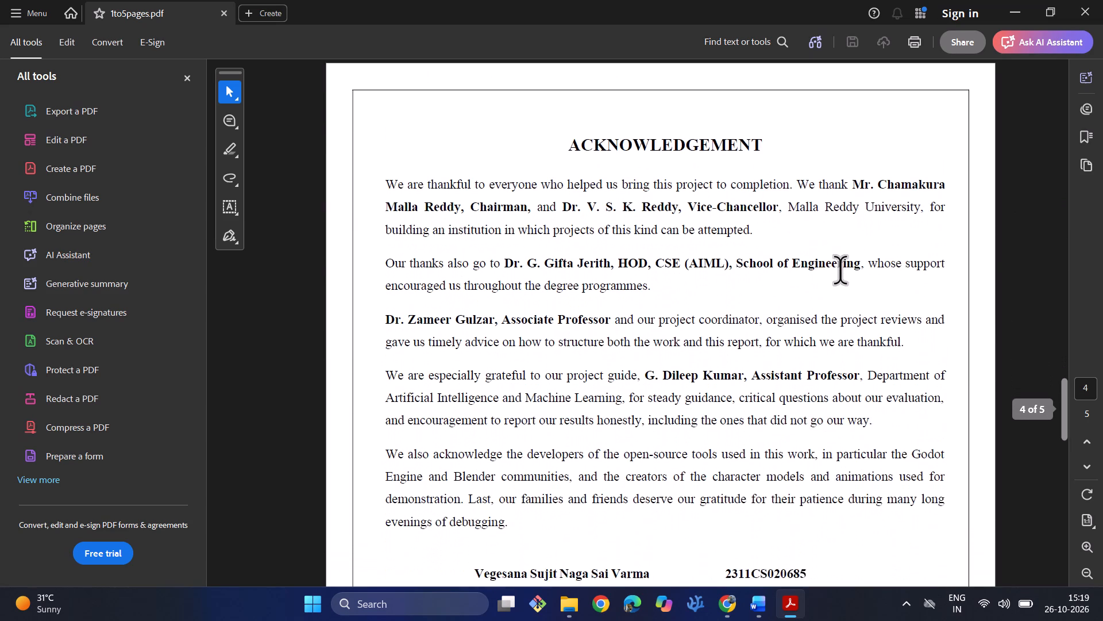
{"action": "scroll", "coordinate": [842, 272], "scroll_direction": "down", "scroll_amount": 2}
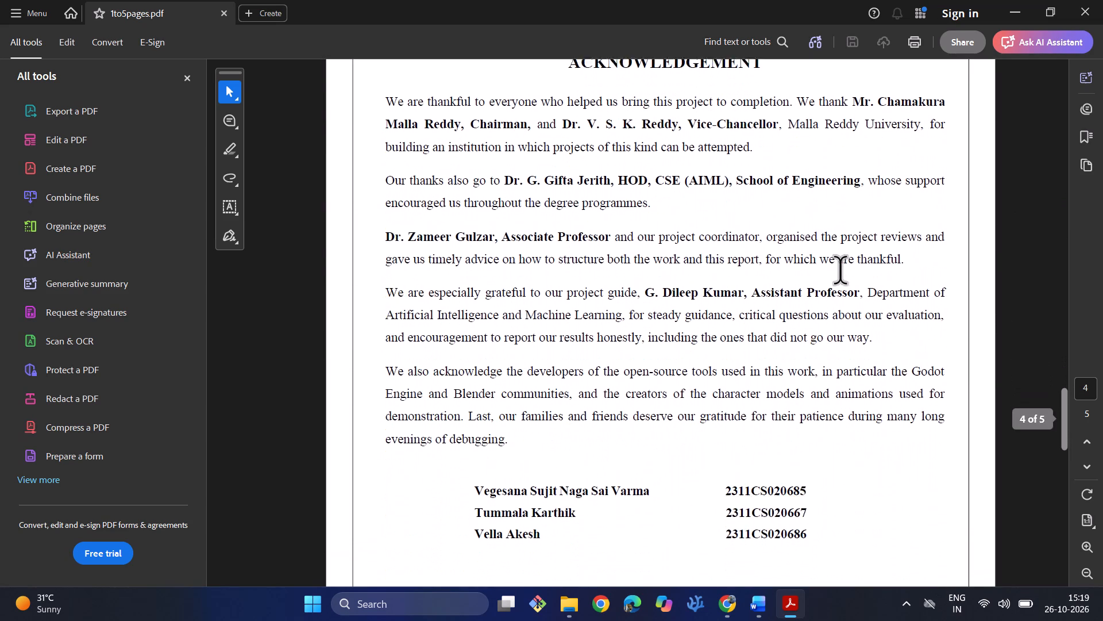
{"action": "scroll", "coordinate": [842, 272], "scroll_direction": "down", "scroll_amount": 4}
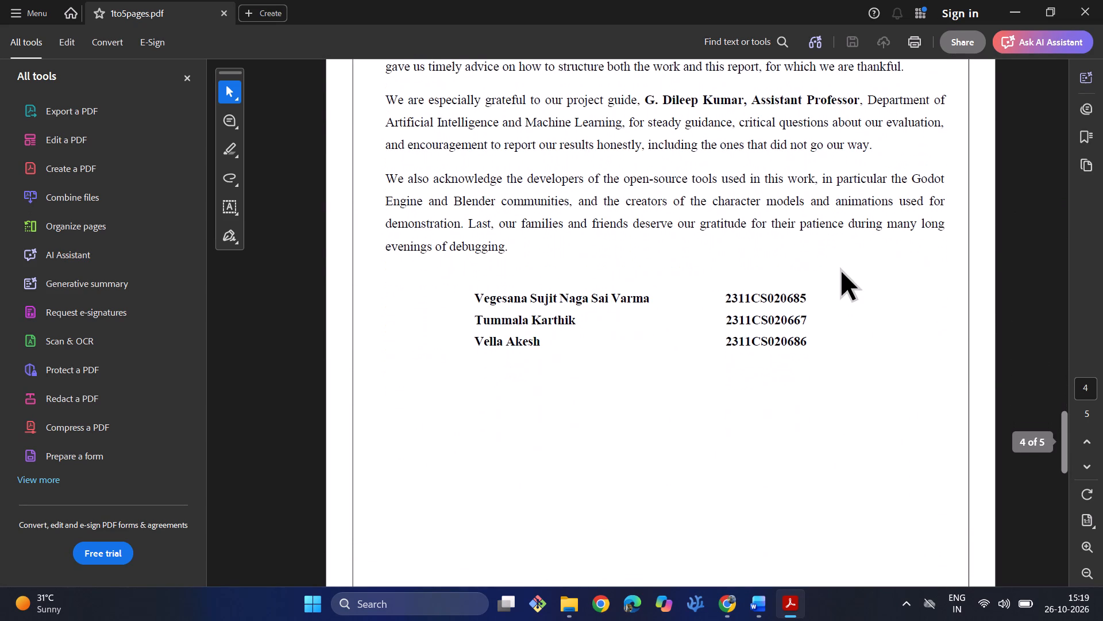
{"action": "scroll", "coordinate": [842, 272], "scroll_direction": "down", "scroll_amount": 3}
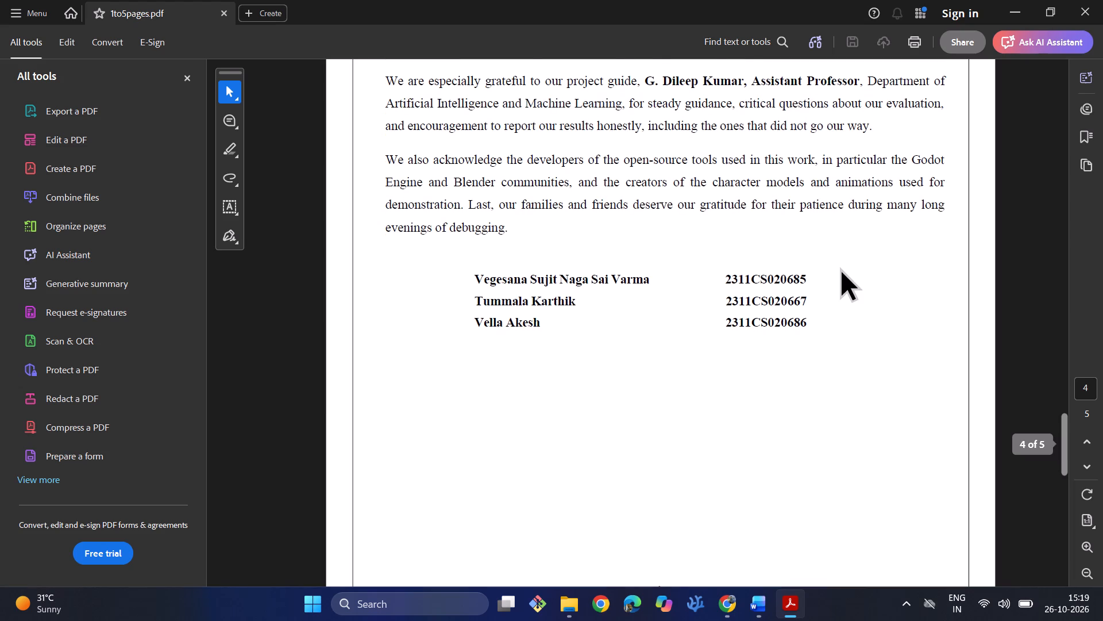
{"action": "scroll", "coordinate": [842, 272], "scroll_direction": "down", "scroll_amount": 6}
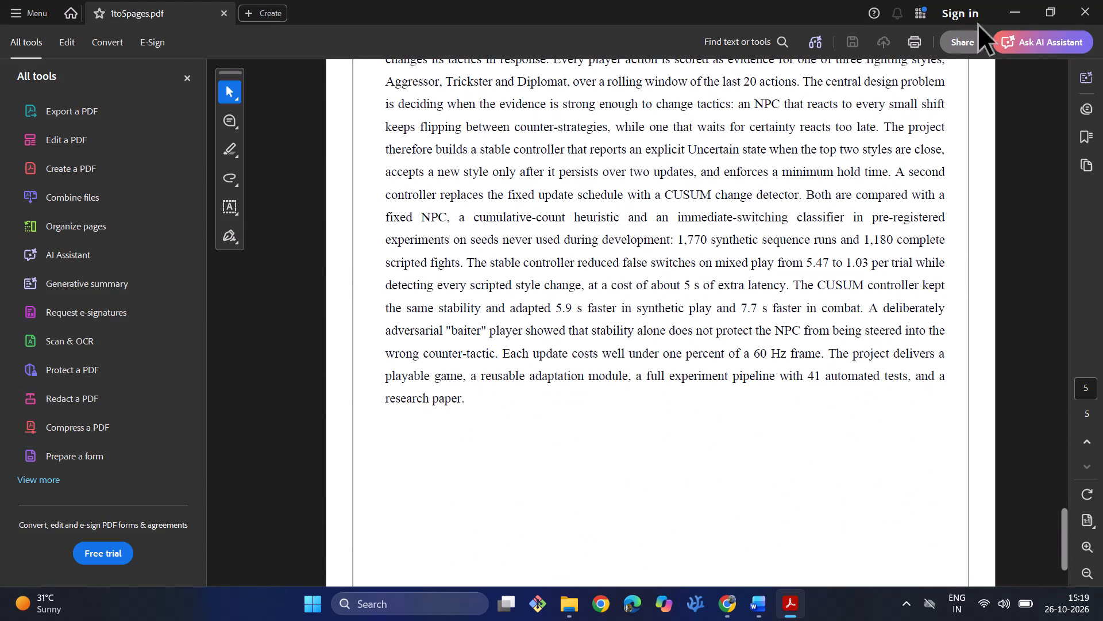
Close the 1to5pages PDF along with its Adobe Acrobat window.
{"action": "left_click", "coordinate": [1102, 0]}
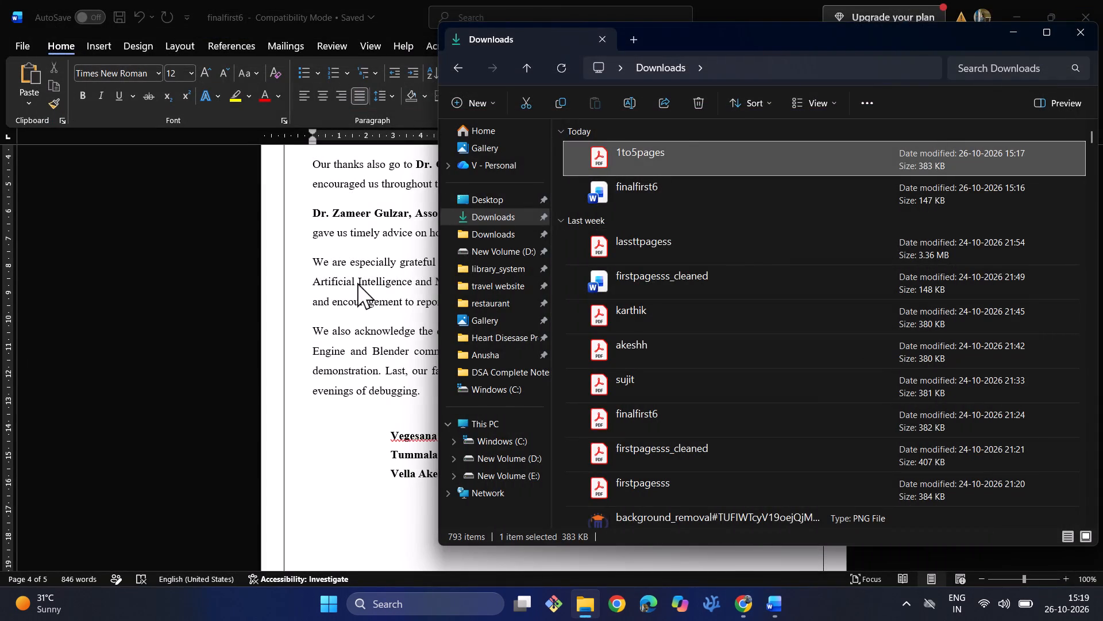
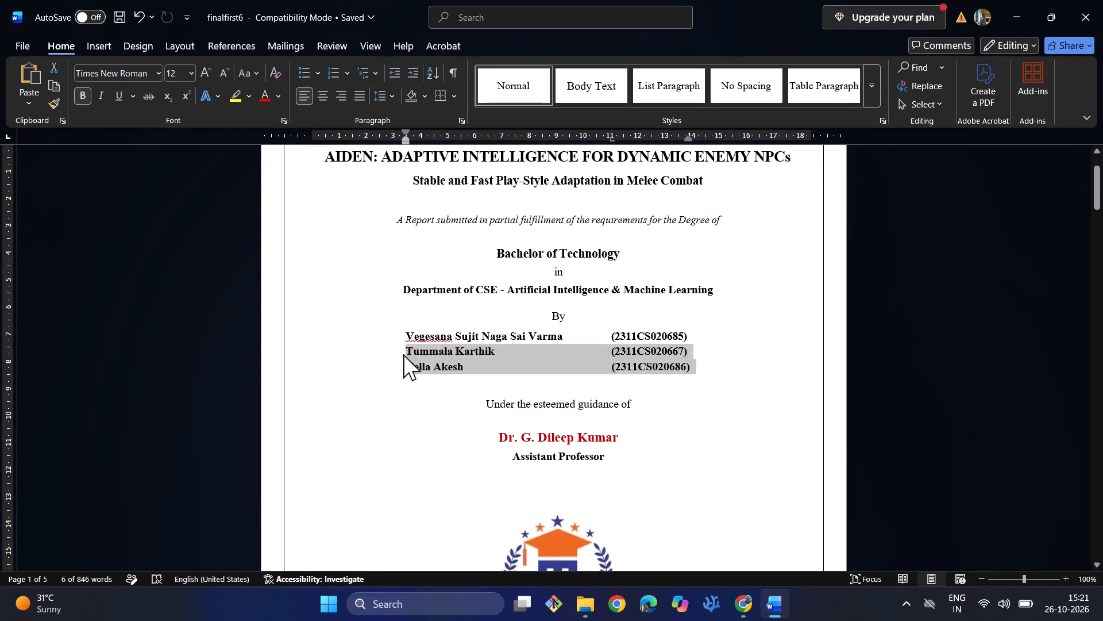
Remove the second and third students' names and roll numbers from the Certificate paragraph, along with the leftover comma.
{"action": "scroll", "coordinate": [688, 354], "scroll_direction": "down", "scroll_amount": 1}
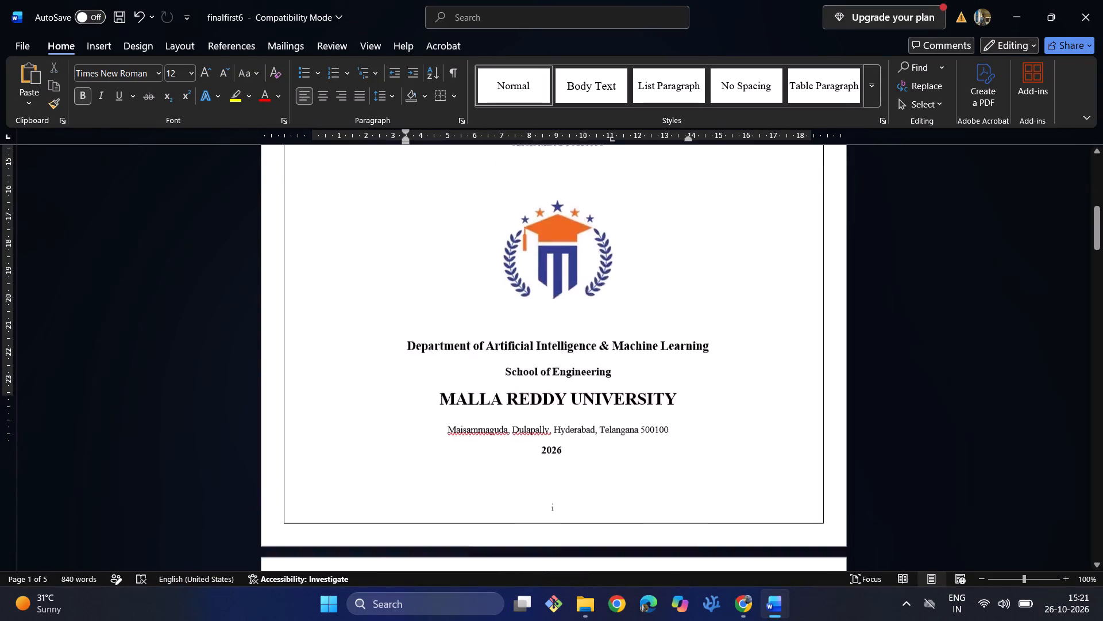
{"action": "scroll", "coordinate": [688, 354], "scroll_direction": "down", "scroll_amount": 1}
{"action": "scroll", "coordinate": [688, 354], "scroll_direction": "up", "scroll_amount": 4}
{"action": "scroll", "coordinate": [688, 354], "scroll_direction": "down", "scroll_amount": 4}
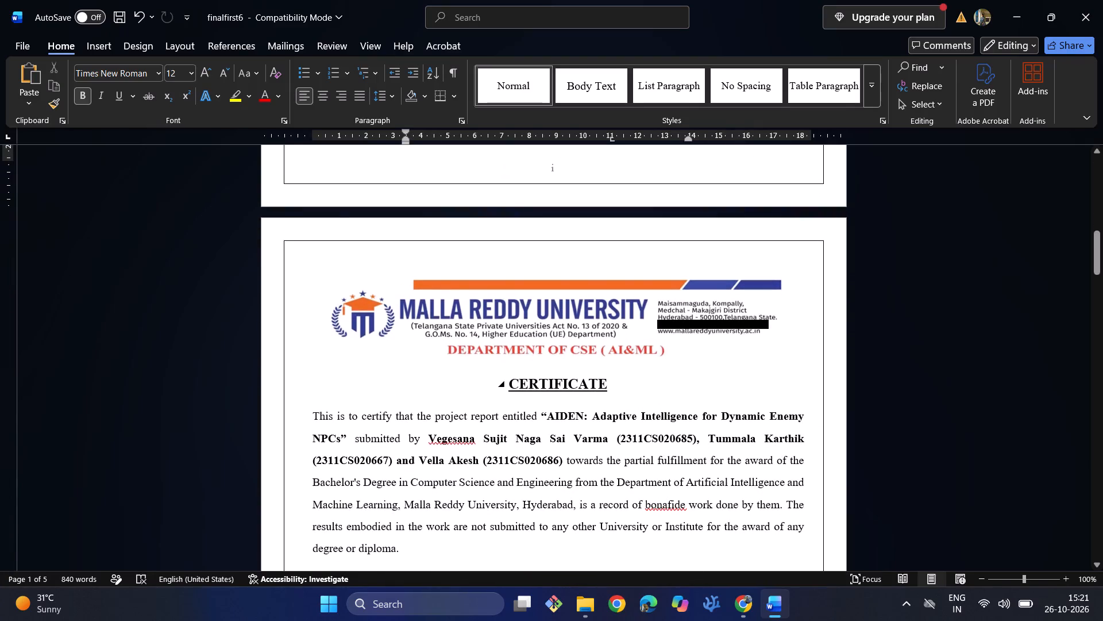
{"action": "left_click_drag", "start_coordinate": [561, 462], "coordinate": [698, 436]}
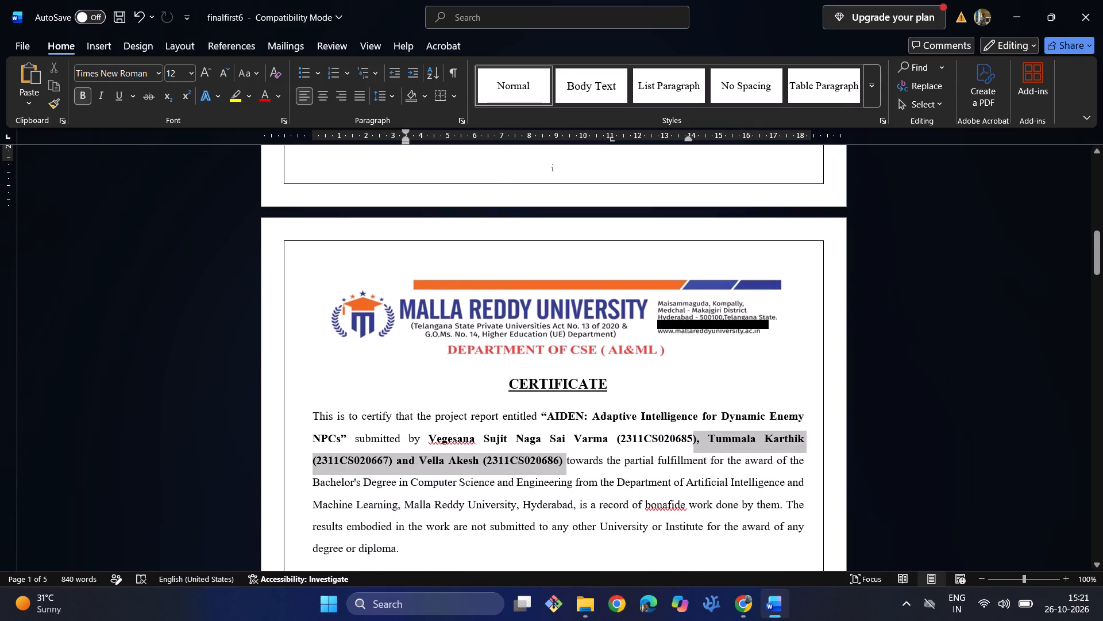
{"action": "left_click_drag", "start_coordinate": [698, 436], "coordinate": [701, 437]}
{"action": "key", "text": "BackSpace"}
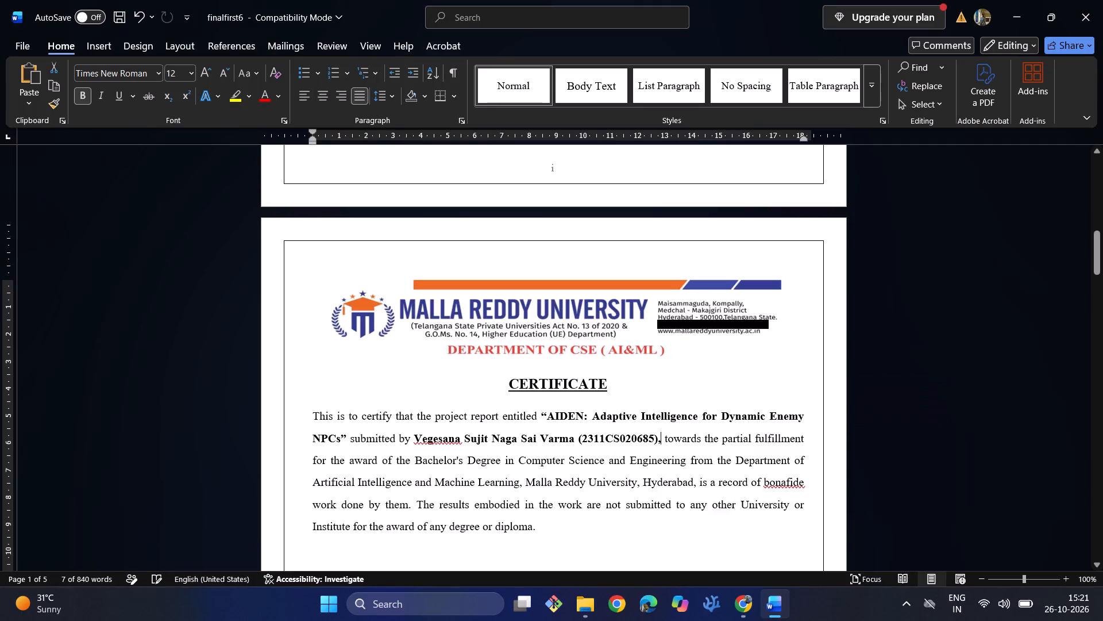
{"action": "key", "text": "BackSpace"}
Change the opening word of the Declaration paragraph from "We" to "I".
{"action": "scroll", "coordinate": [701, 437], "scroll_direction": "down", "scroll_amount": 1}
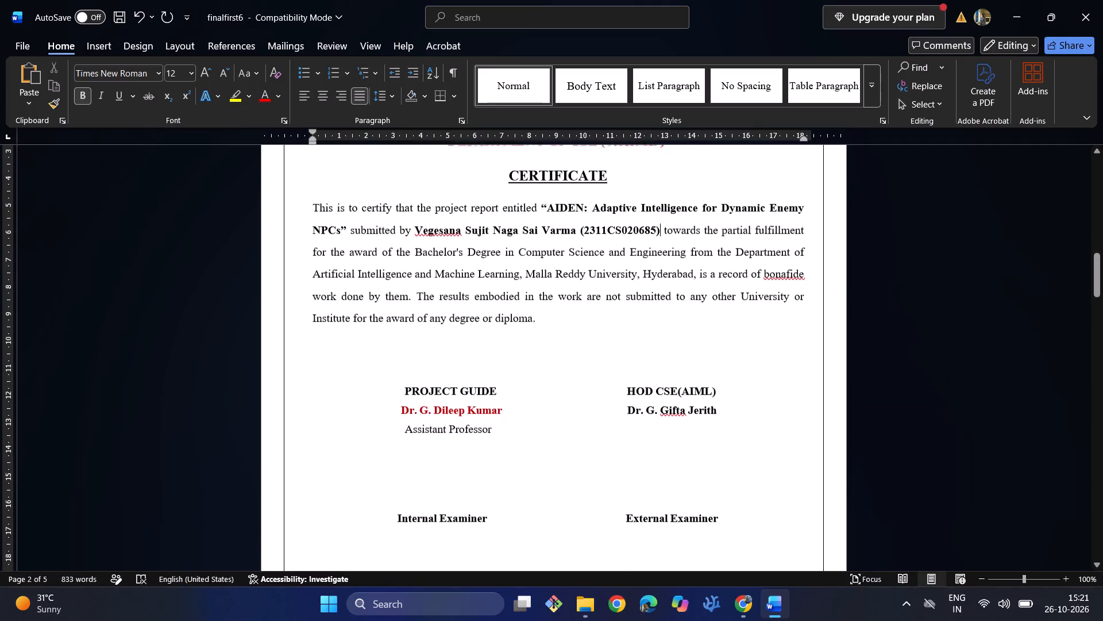
{"action": "scroll", "coordinate": [519, 389], "scroll_direction": "down", "scroll_amount": 2}
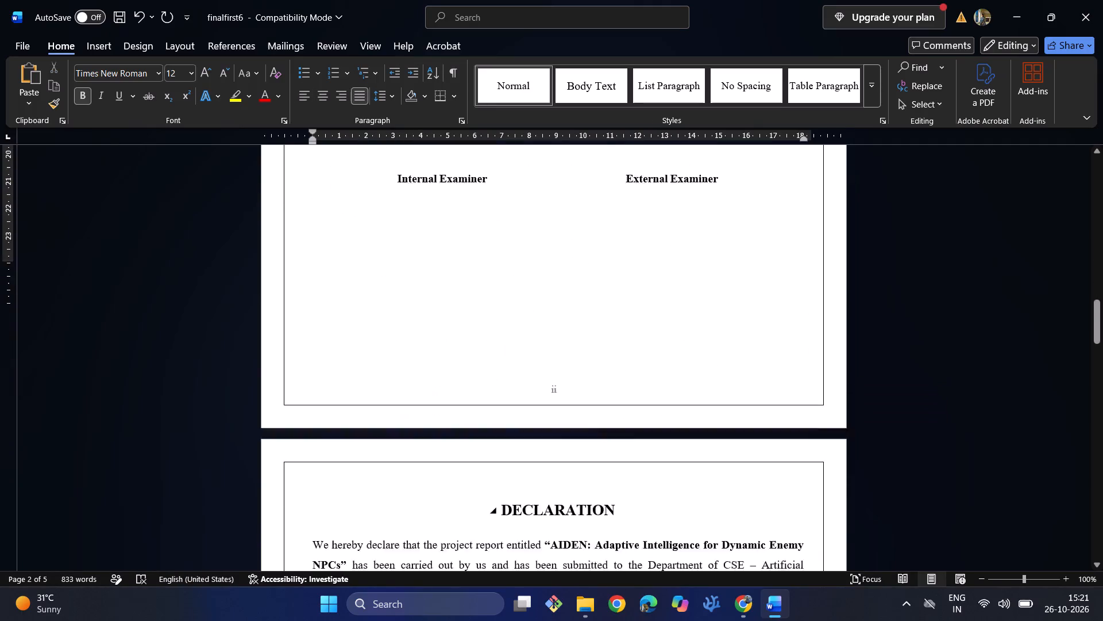
{"action": "scroll", "coordinate": [519, 389], "scroll_direction": "down", "scroll_amount": 1}
{"action": "left_click", "coordinate": [329, 366]}
{"action": "key", "text": "BackSpace"}
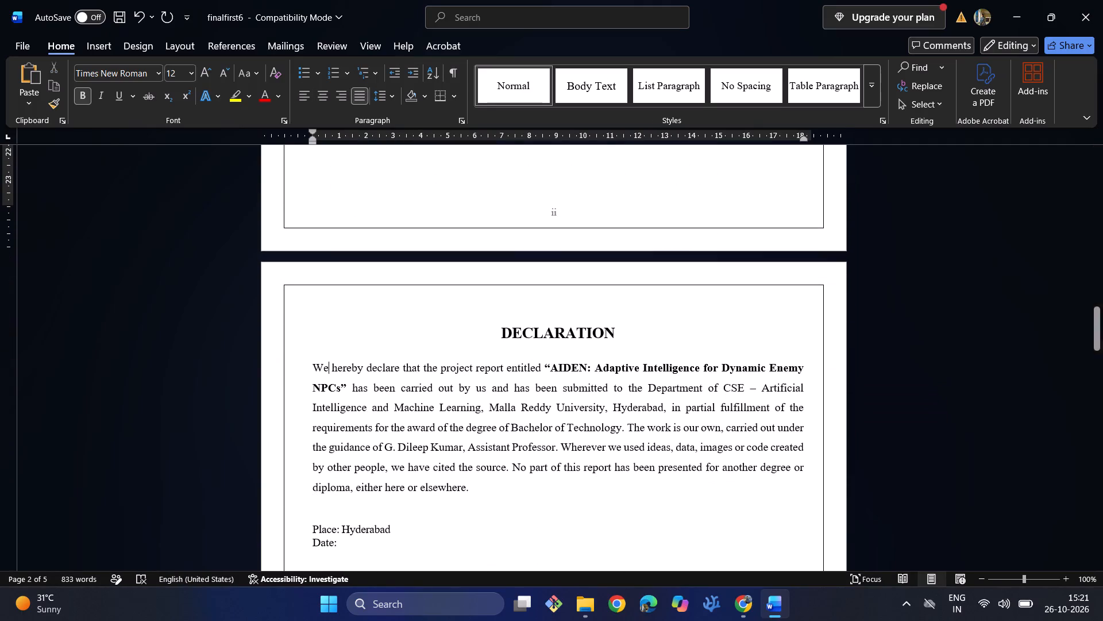
{"action": "key", "text": "BackSpace"}
{"action": "key", "text": "shift+i"}
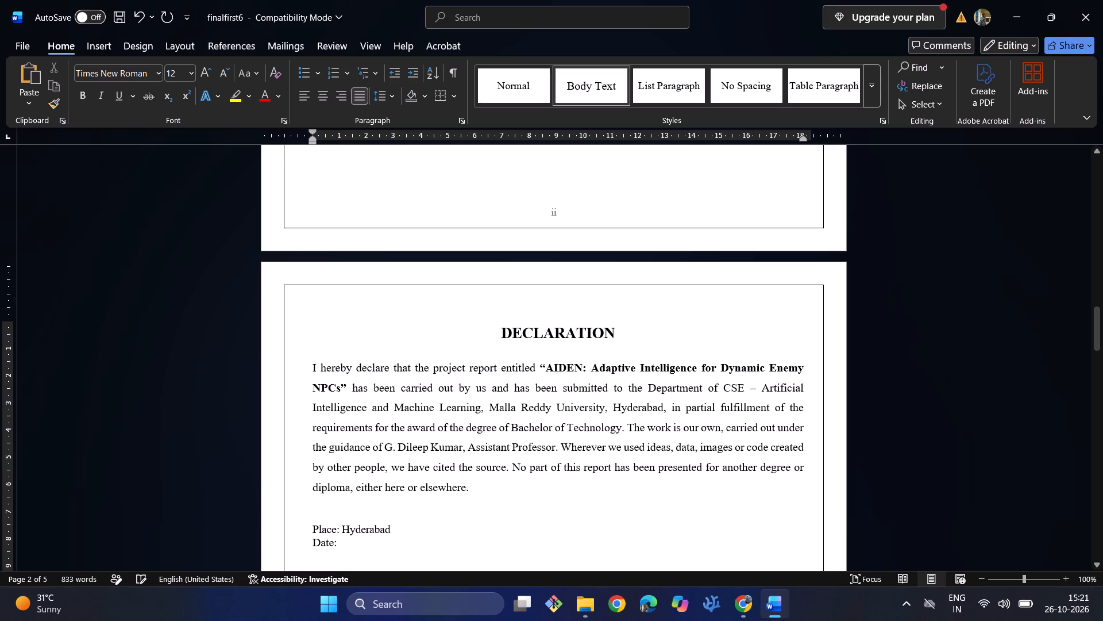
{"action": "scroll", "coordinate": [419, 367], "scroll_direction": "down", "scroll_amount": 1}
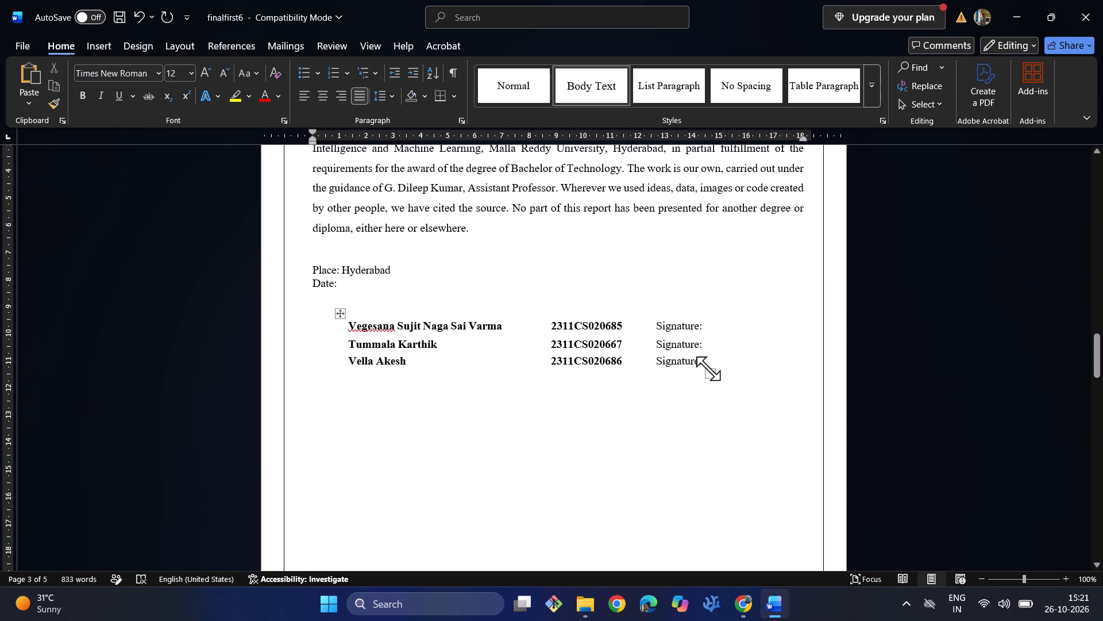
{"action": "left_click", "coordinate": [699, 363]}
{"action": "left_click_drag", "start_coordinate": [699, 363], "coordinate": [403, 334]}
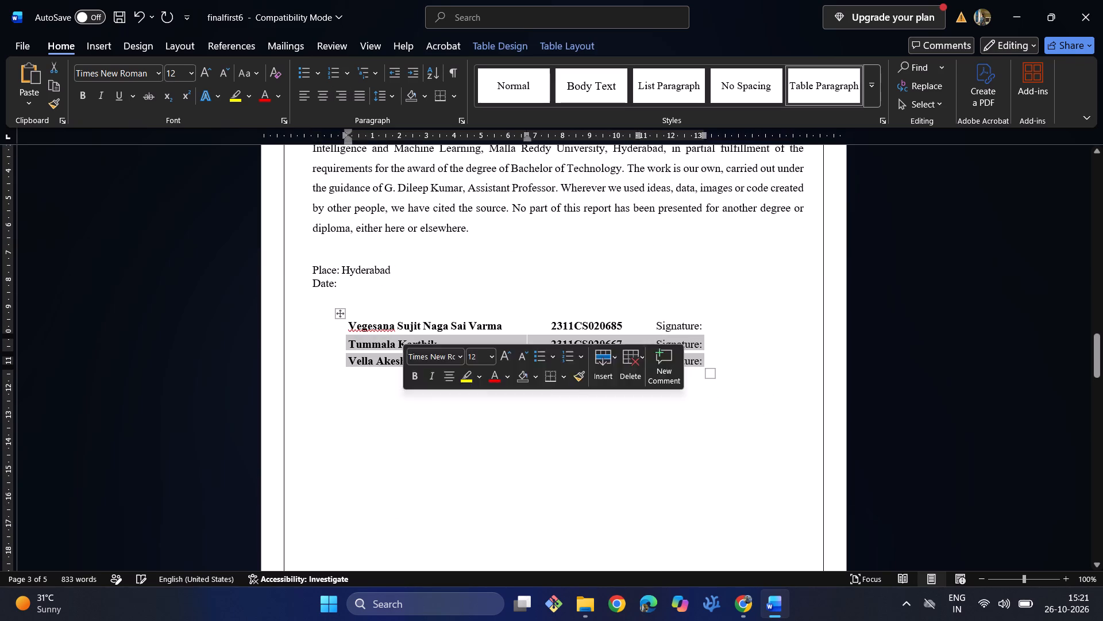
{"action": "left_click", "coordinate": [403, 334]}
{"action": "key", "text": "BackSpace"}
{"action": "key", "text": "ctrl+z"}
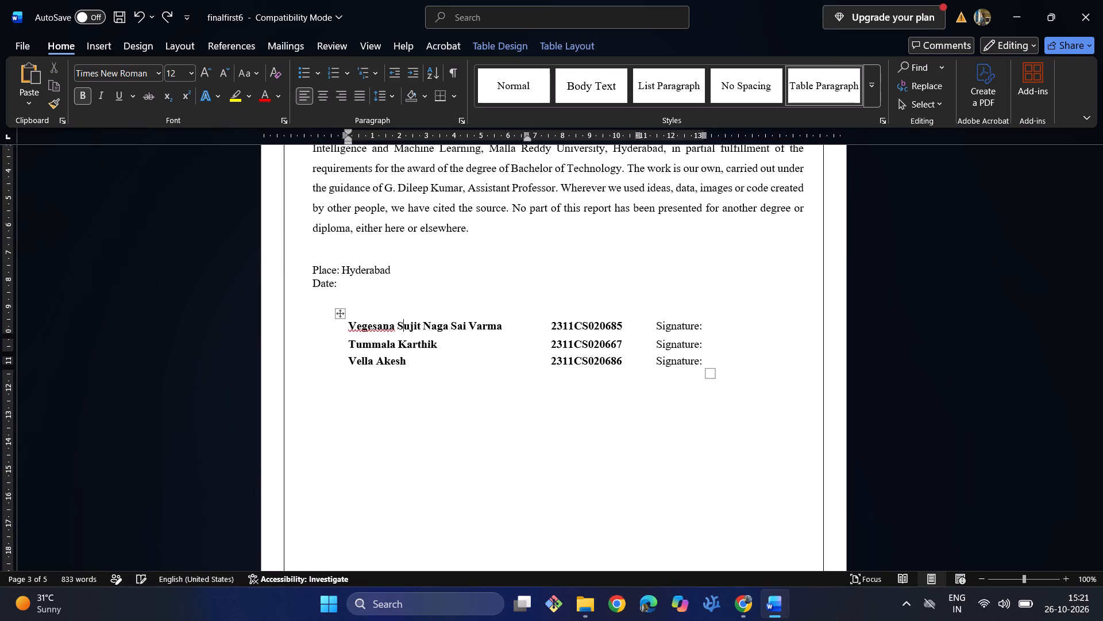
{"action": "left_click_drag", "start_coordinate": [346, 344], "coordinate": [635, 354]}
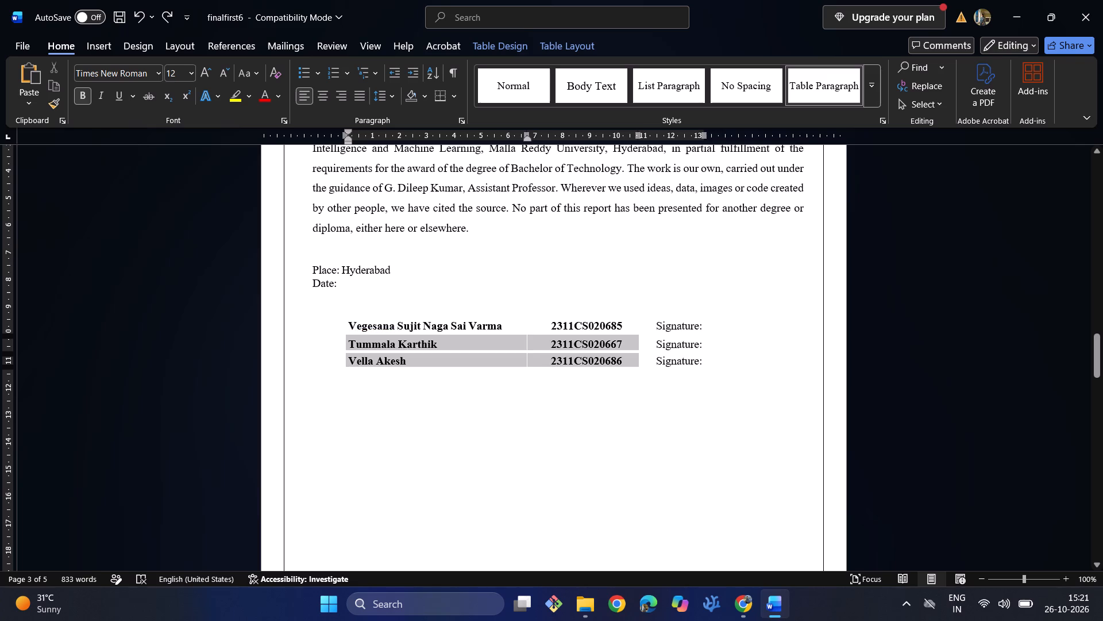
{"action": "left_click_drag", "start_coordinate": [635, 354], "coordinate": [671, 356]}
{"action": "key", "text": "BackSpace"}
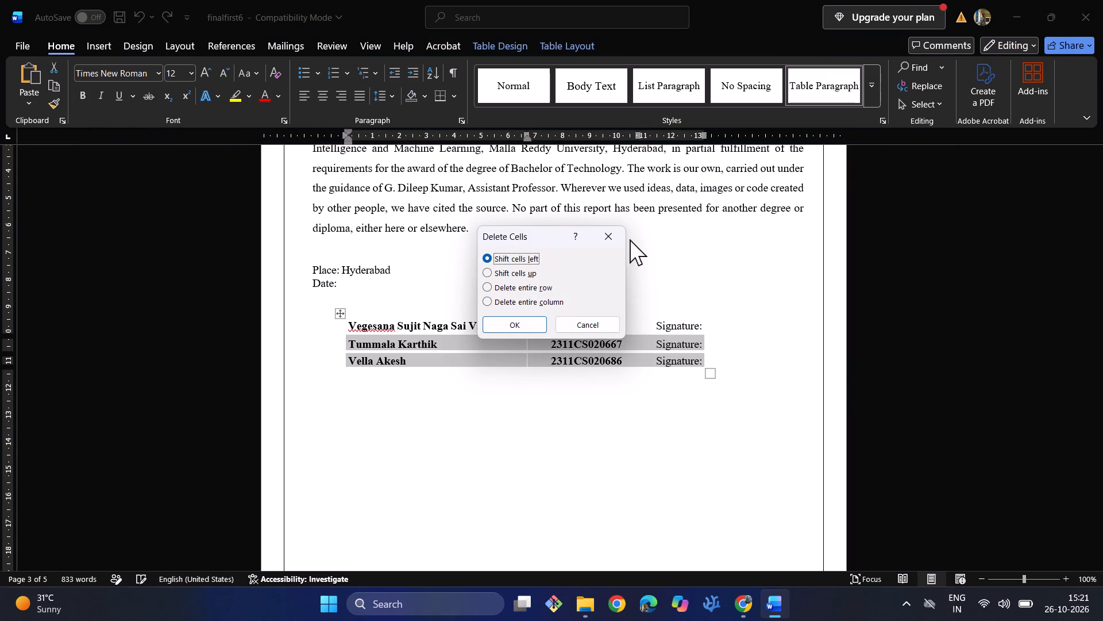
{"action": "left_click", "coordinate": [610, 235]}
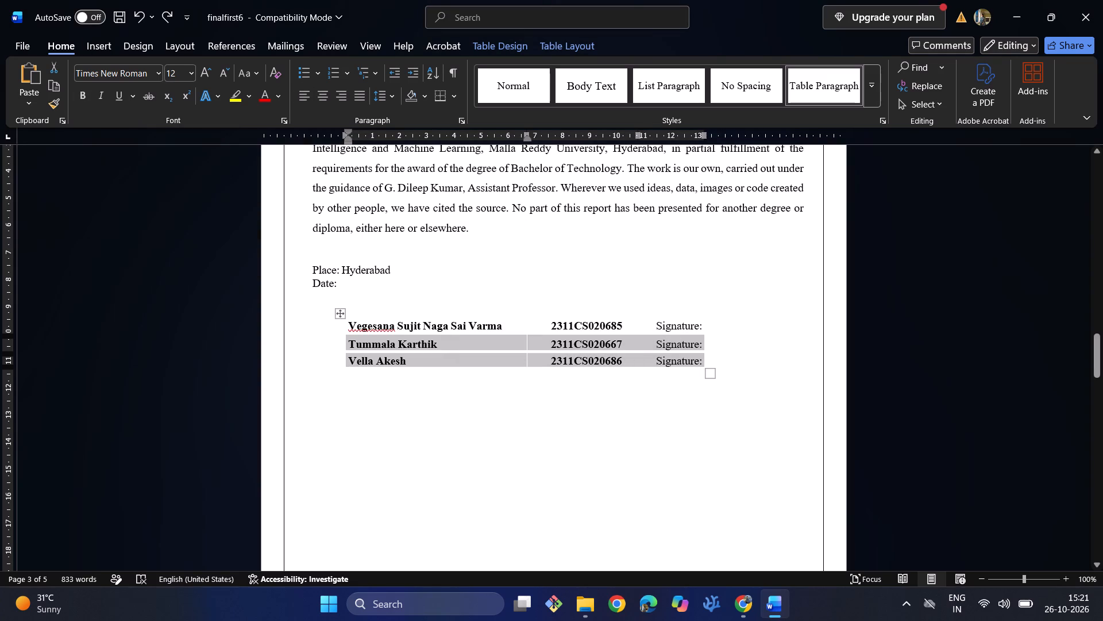
Clear the third student's signature label, roll number and name from the Declaration's signature table.
{"action": "left_click", "coordinate": [708, 359]}
{"action": "left_click", "coordinate": [702, 364]}
{"action": "key", "text": "ctrl+BackSpace"}
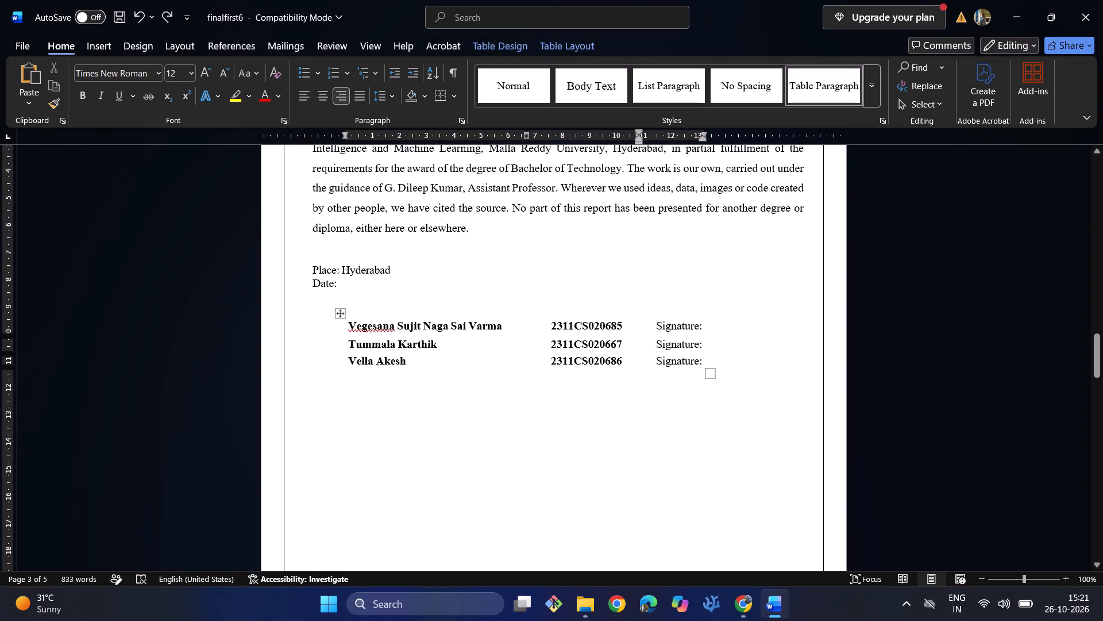
{"action": "key", "text": "ctrl+BackSpace"}
{"action": "key", "text": "Left"}
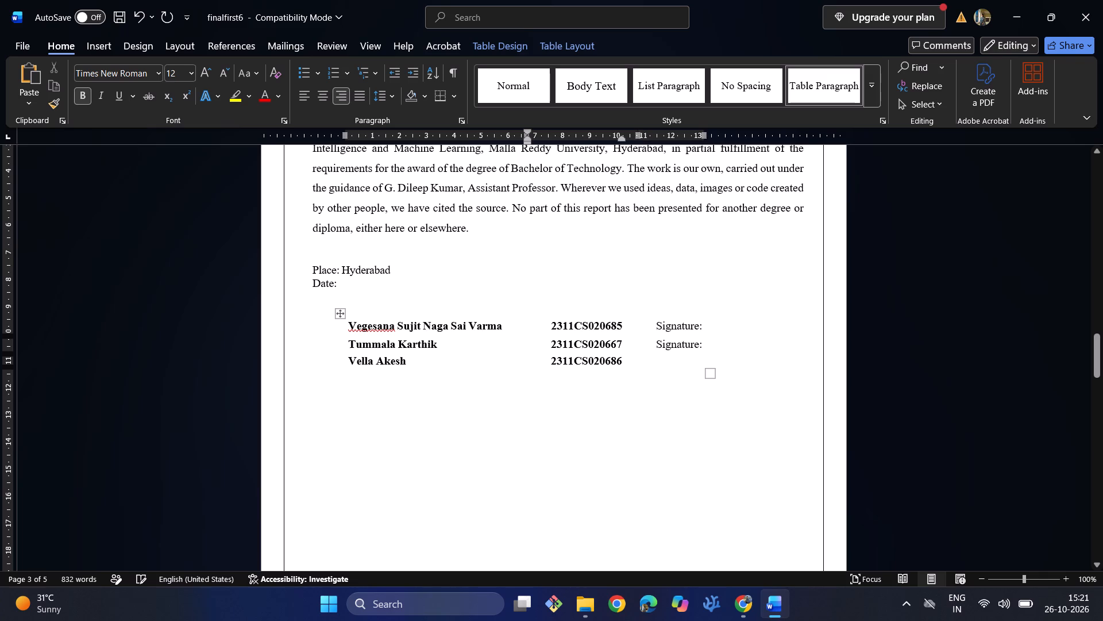
{"action": "key", "text": "ctrl+BackSpace"}
{"action": "key", "text": "Left"}
{"action": "key", "text": "ctrl+BackSpace"}
{"action": "key", "text": "ctrl+BackSpace"}
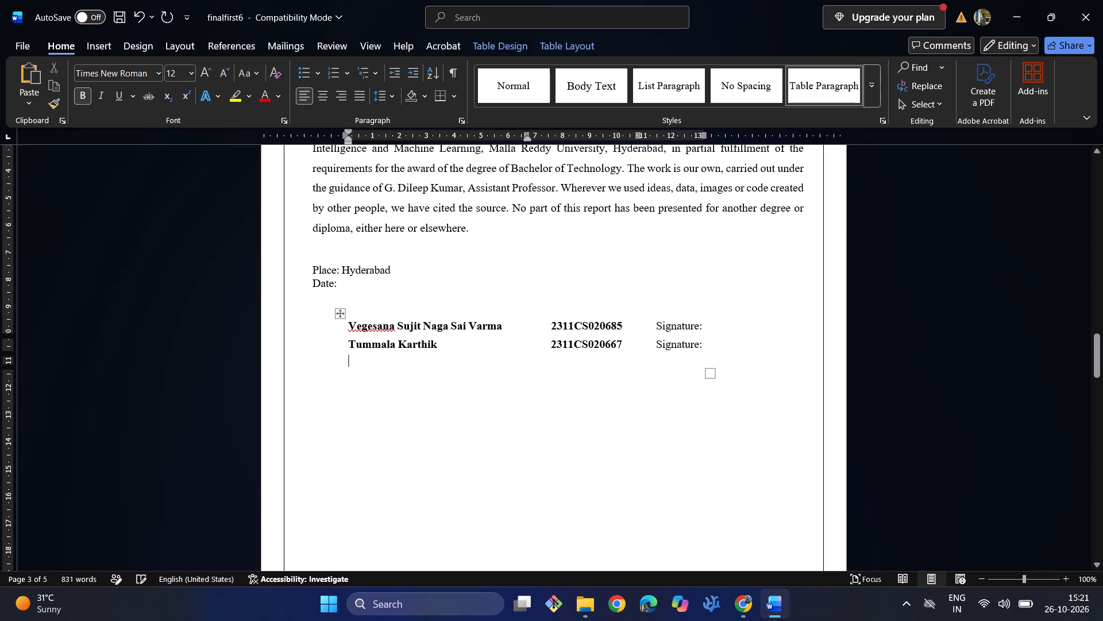
{"action": "key", "text": "Left"}
Clear the second student's signature label, roll number and name from the Declaration's signature table.
{"action": "left_click", "coordinate": [704, 347]}
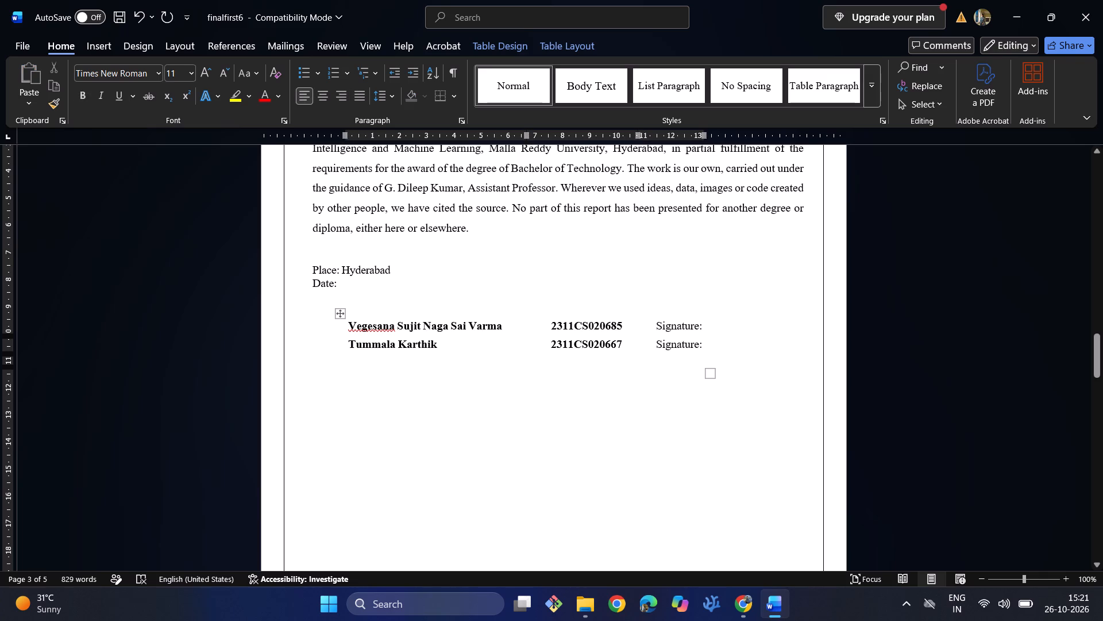
{"action": "left_click", "coordinate": [700, 346]}
{"action": "key", "text": "ctrl+BackSpace"}
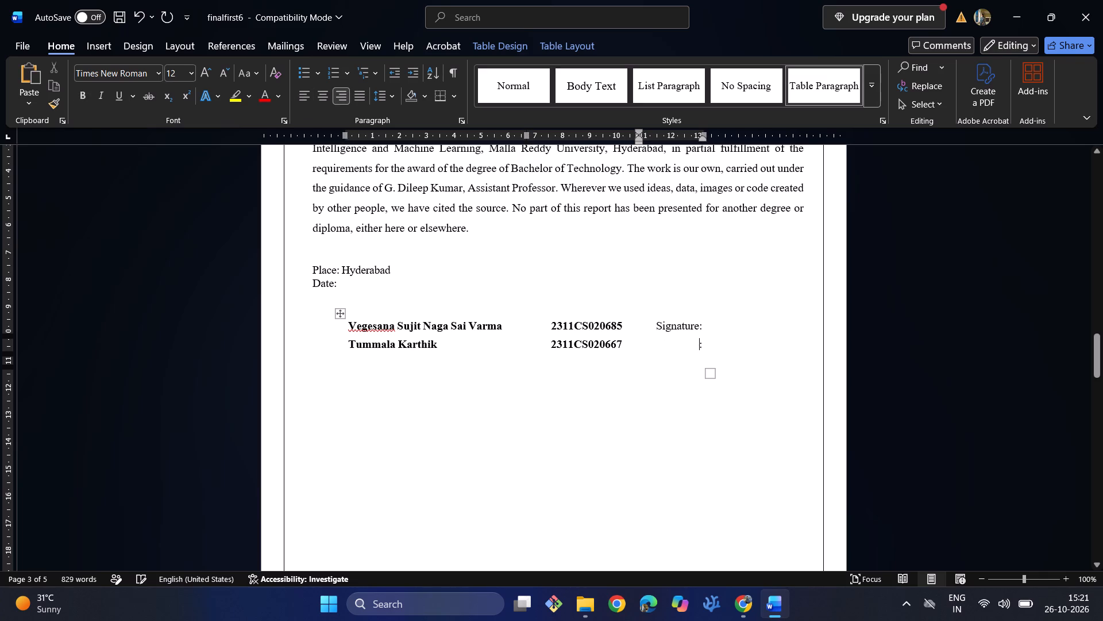
{"action": "key", "text": "Right"}
{"action": "key", "text": "BackSpace"}
{"action": "key", "text": "ctrl+BackSpace"}
{"action": "key", "text": "BackSpace"}
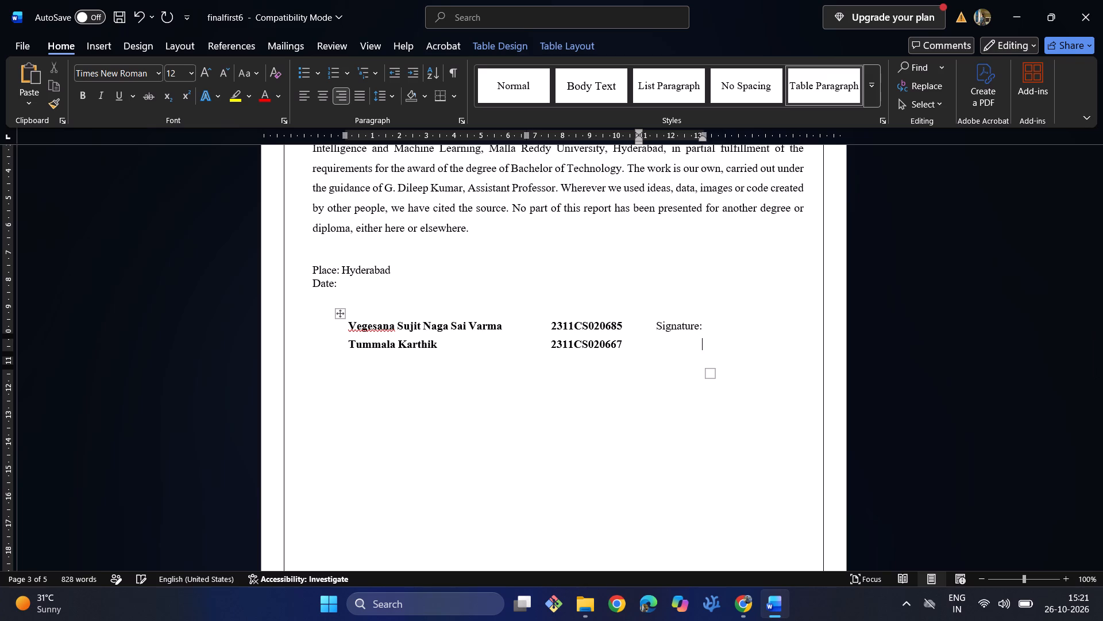
{"action": "key", "text": "BackSpace"}
{"action": "key", "text": "BackSpace"}
{"action": "key", "text": "BackSpace"}
{"action": "key", "text": "BackSpace"}
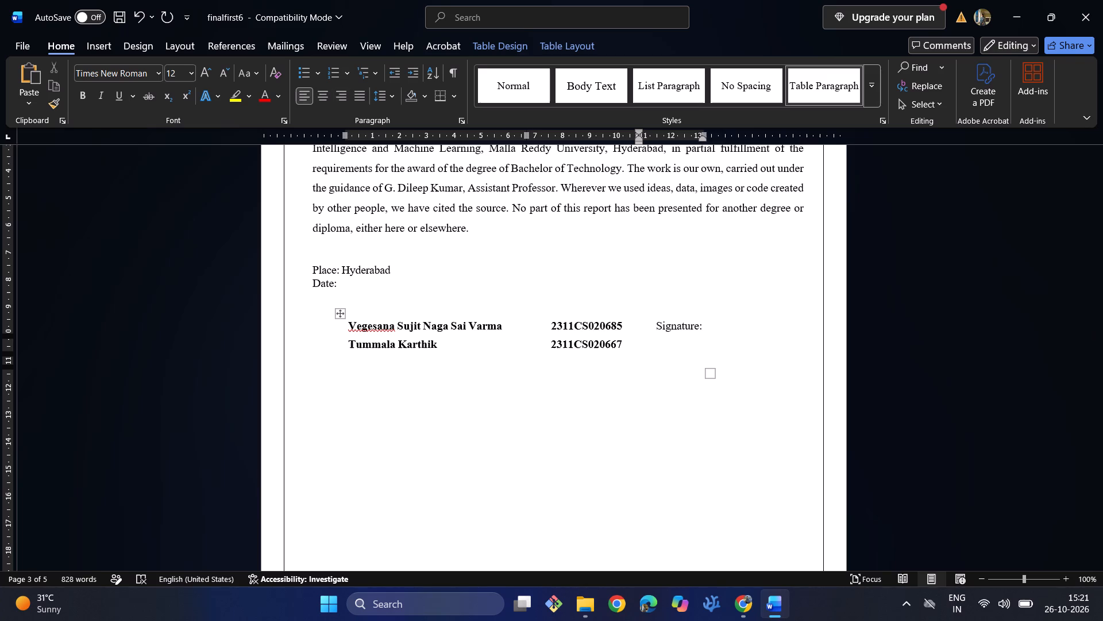
{"action": "key", "text": "Left"}
{"action": "key", "text": "ctrl+BackSpace"}
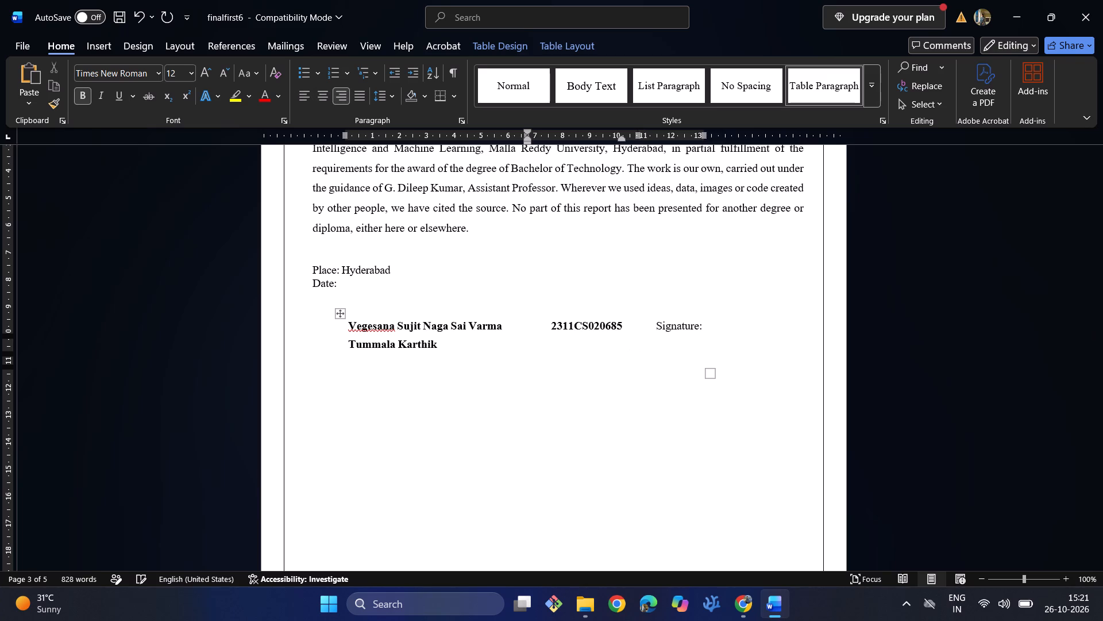
{"action": "key", "text": "Left"}
{"action": "key", "text": "ctrl+BackSpace"}
{"action": "key", "text": "ctrl+BackSpace"}
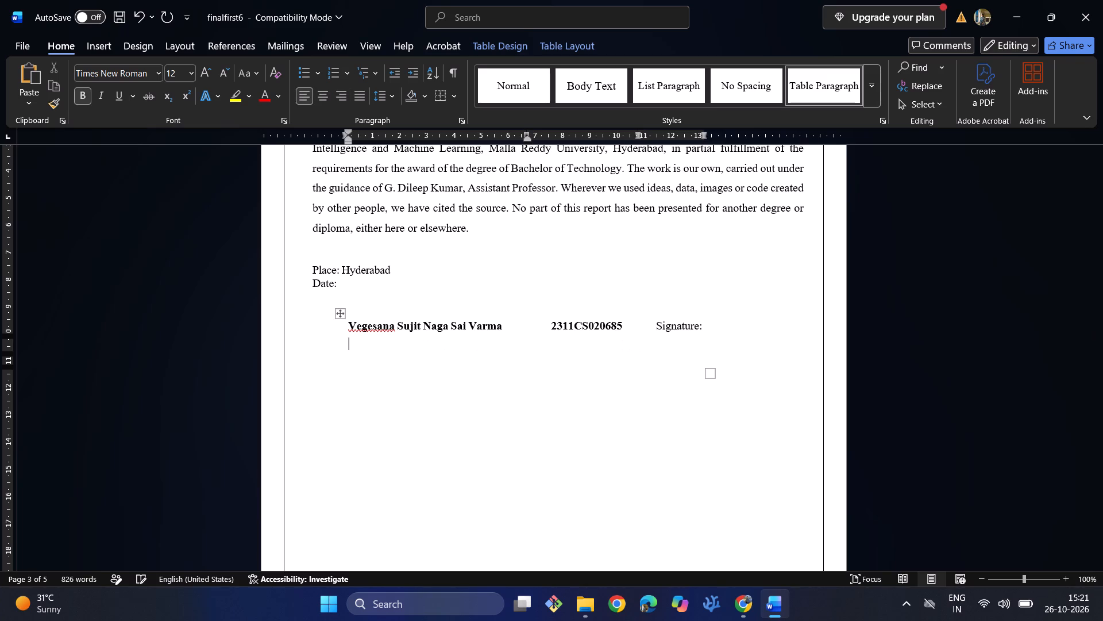
Replace "We" with "I" at the start of the Acknowledgement's opening paragraph and its project-guide paragraph.
{"action": "scroll", "coordinate": [700, 346], "scroll_direction": "up", "scroll_amount": 1}
{"action": "scroll", "coordinate": [700, 346], "scroll_direction": "down", "scroll_amount": 1}
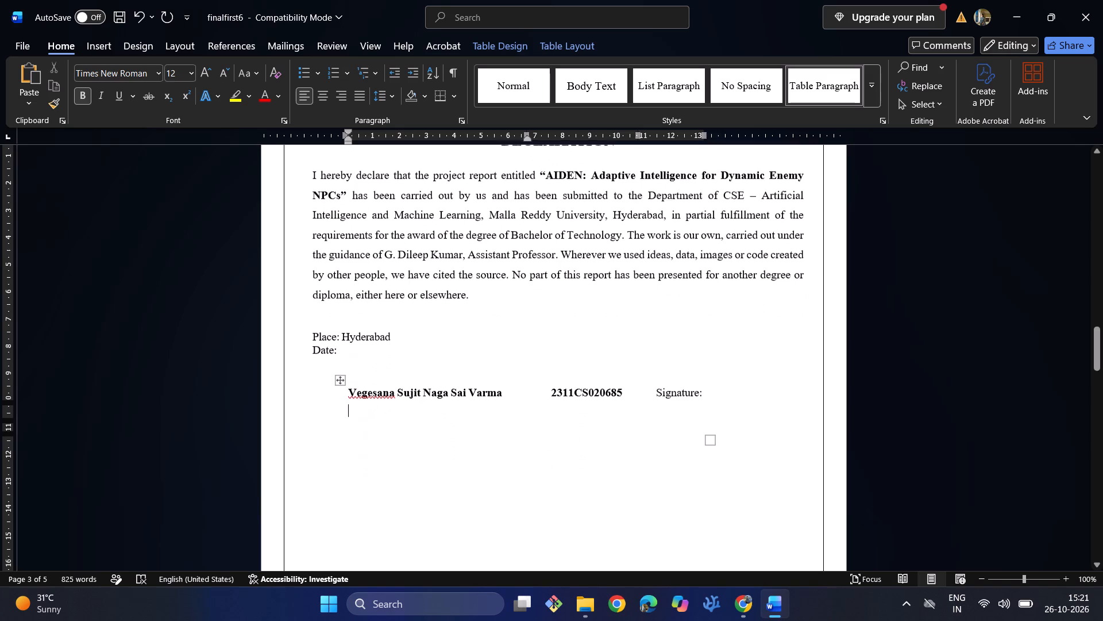
{"action": "scroll", "coordinate": [700, 346], "scroll_direction": "down", "scroll_amount": 4}
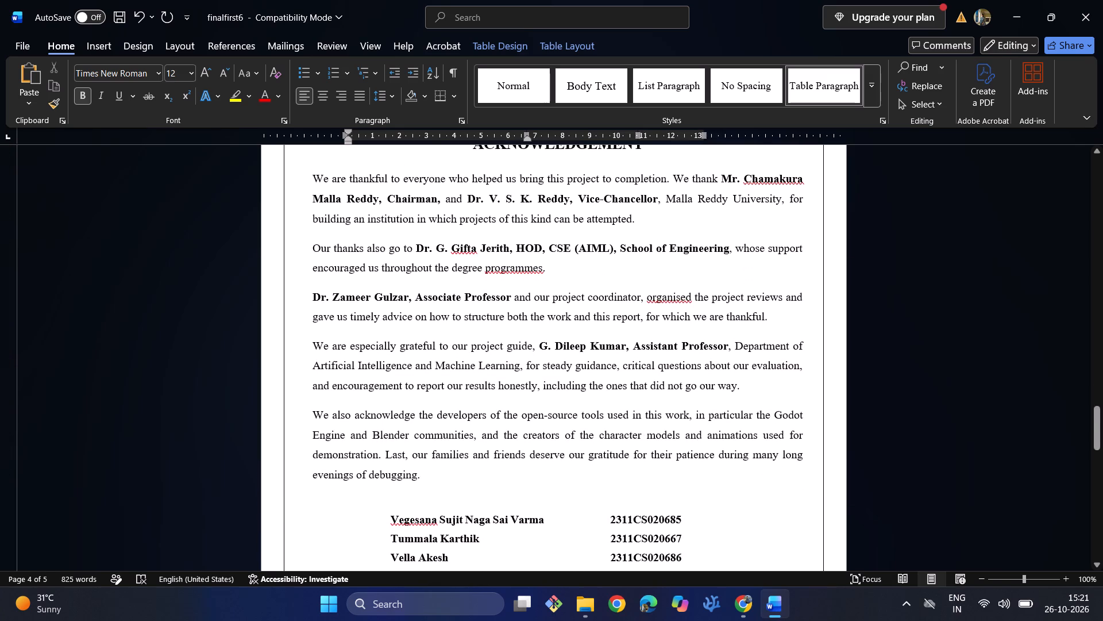
{"action": "left_click", "coordinate": [328, 179]}
{"action": "key", "text": "BackSpace"}
{"action": "key", "text": "BackSpace"}
{"action": "key", "text": "shift+i"}
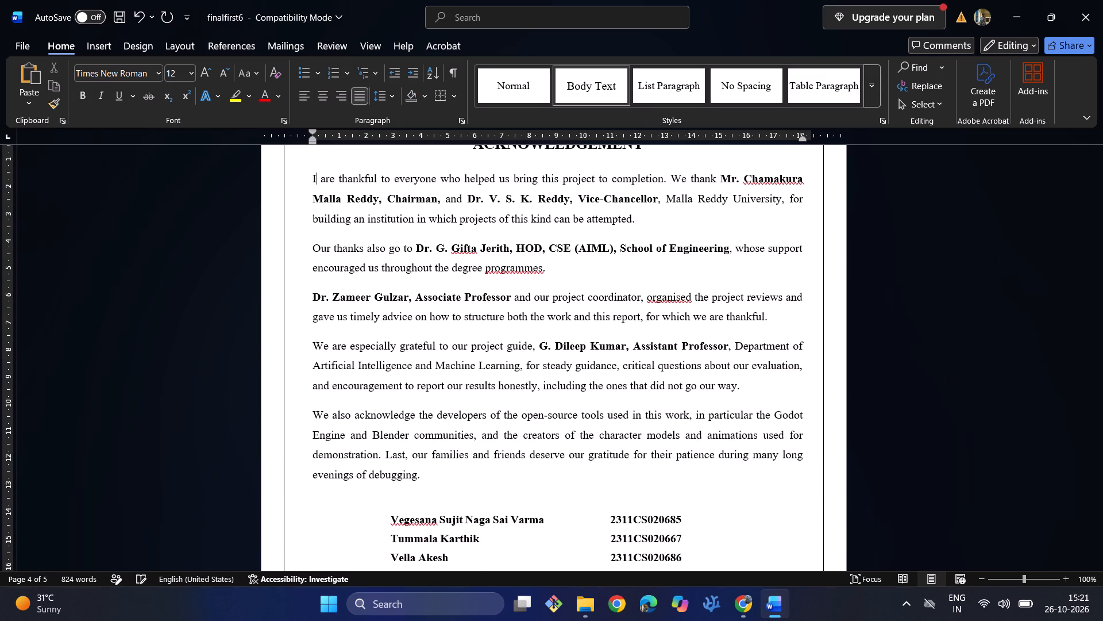
{"action": "left_click", "coordinate": [326, 346]}
{"action": "key", "text": "BackSpace"}
{"action": "key", "text": "BackSpace"}
{"action": "key", "text": "shift+i"}
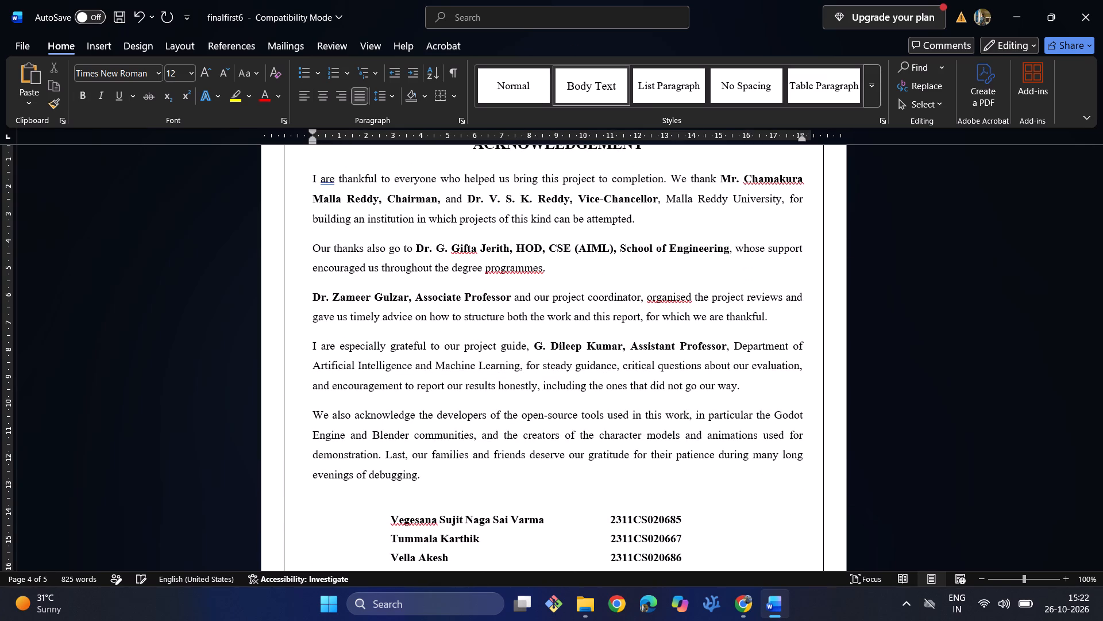
Replace "We" with "I" at the start of the Acknowledgement's final paragraph about open-source tool developers, keeping it a separate paragraph.
{"action": "left_click", "coordinate": [325, 415]}
{"action": "key", "text": "BackSpace"}
{"action": "key", "text": "BackSpace"}
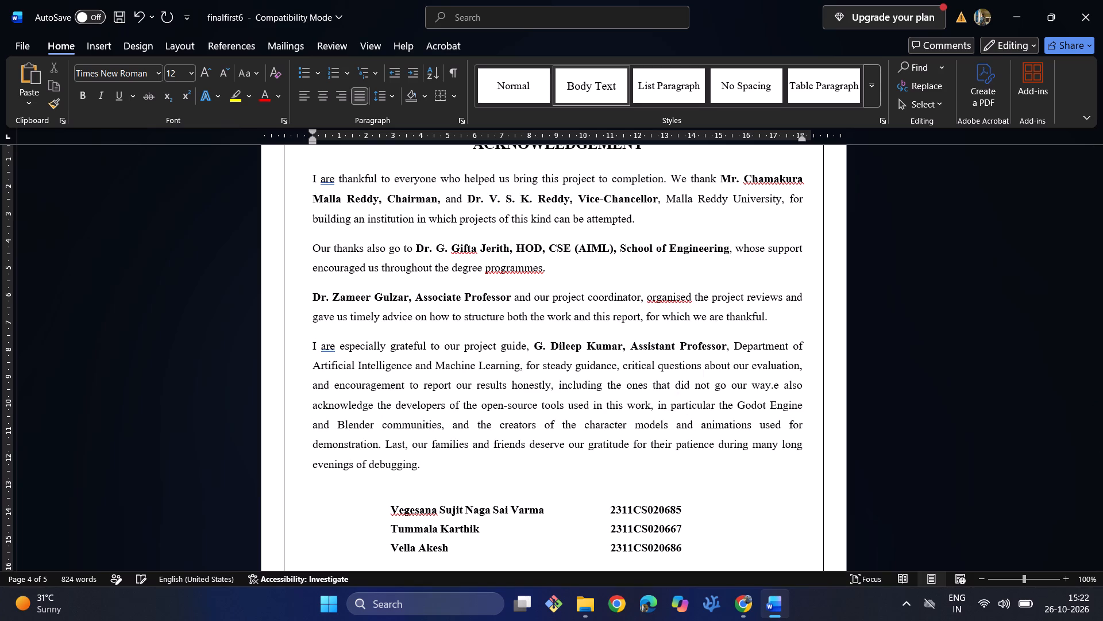
{"action": "key", "text": "ctrl+z"}
{"action": "key", "text": "shift+i"}
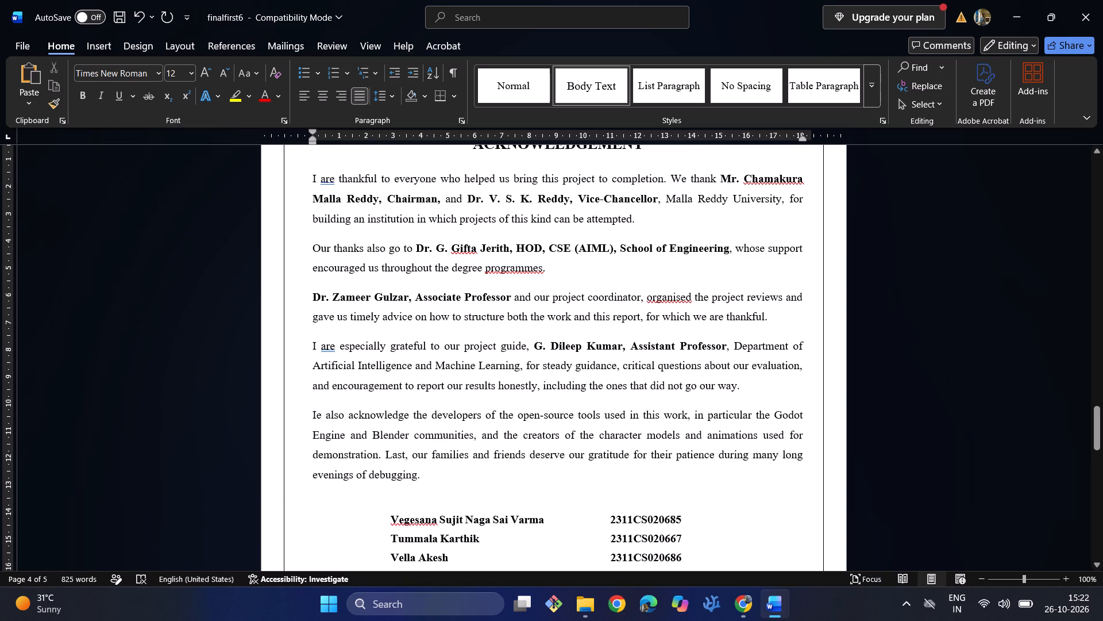
{"action": "key", "text": "ctrl+z"}
{"action": "key", "text": "ctrl+z"}
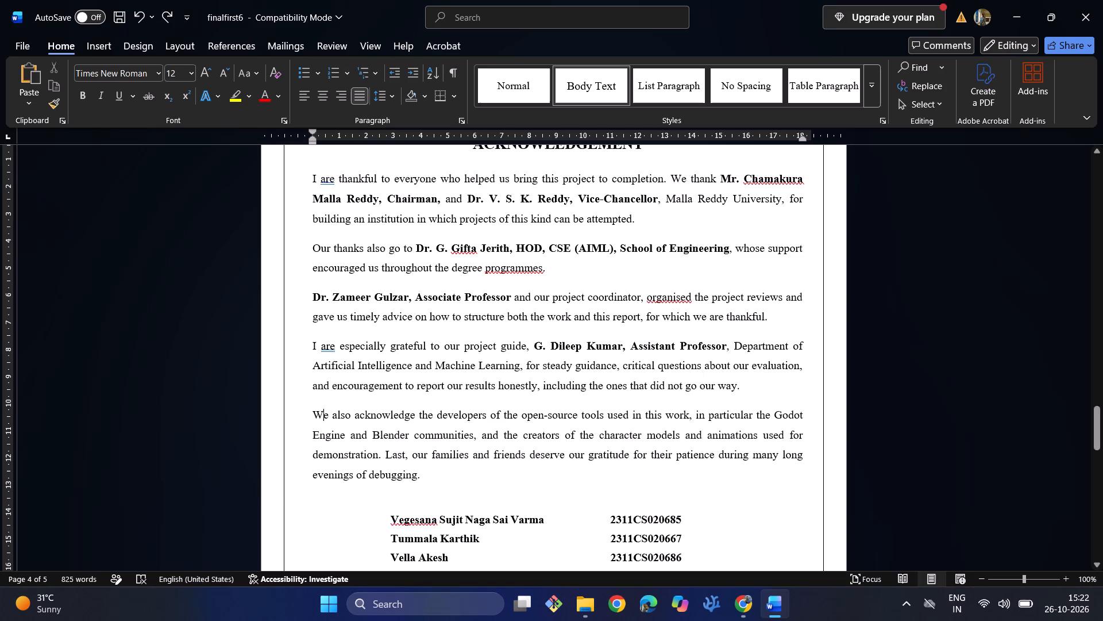
{"action": "key", "text": "Right"}
{"action": "key", "text": "BackSpace"}
{"action": "key", "text": "BackSpace"}
{"action": "key", "text": "shift+i"}
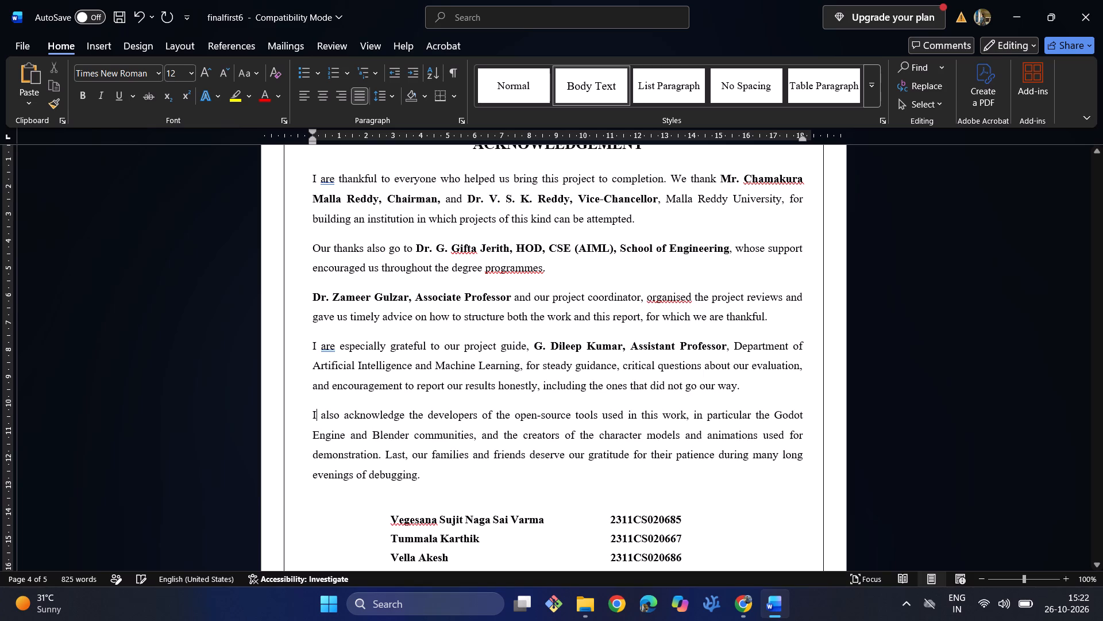
Delete the third student's roll number from the signature list below the Acknowledgement.
{"action": "scroll", "coordinate": [417, 440], "scroll_direction": "down", "scroll_amount": 1}
{"action": "left_click", "coordinate": [678, 398]}
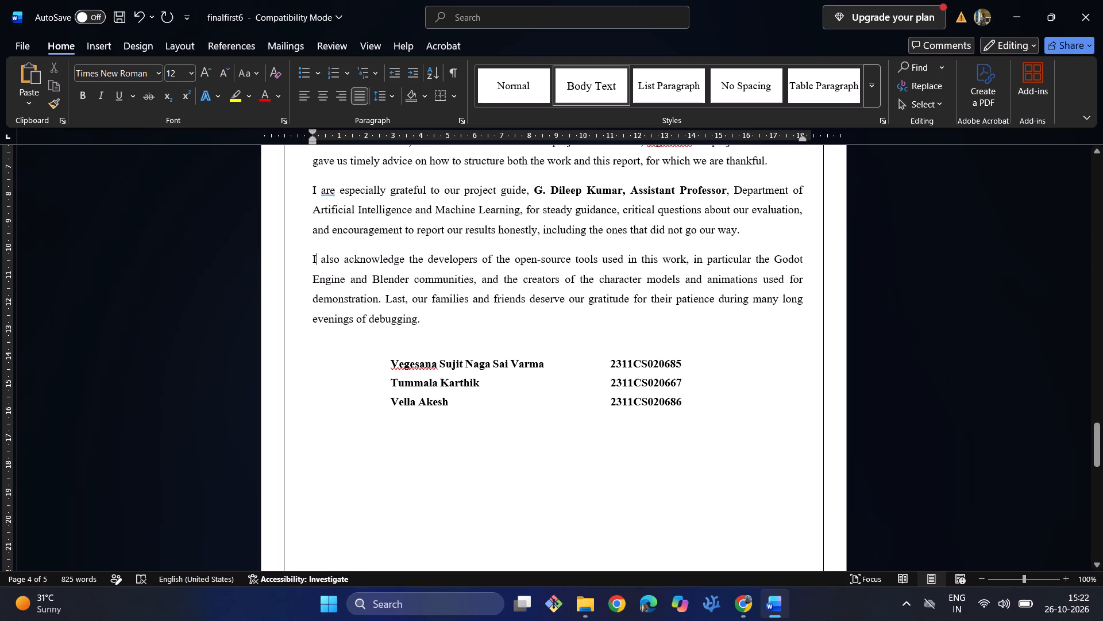
{"action": "key", "text": "ctrl+BackSpace"}
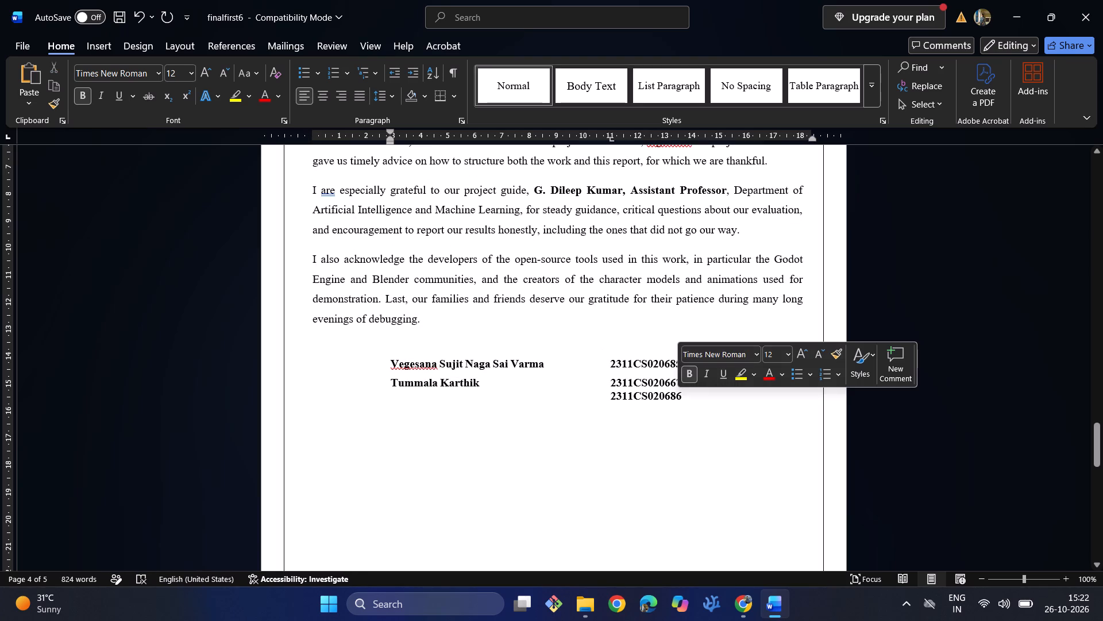
{"action": "left_click", "coordinate": [678, 398]}
{"action": "key", "text": "ctrl+BackSpace"}
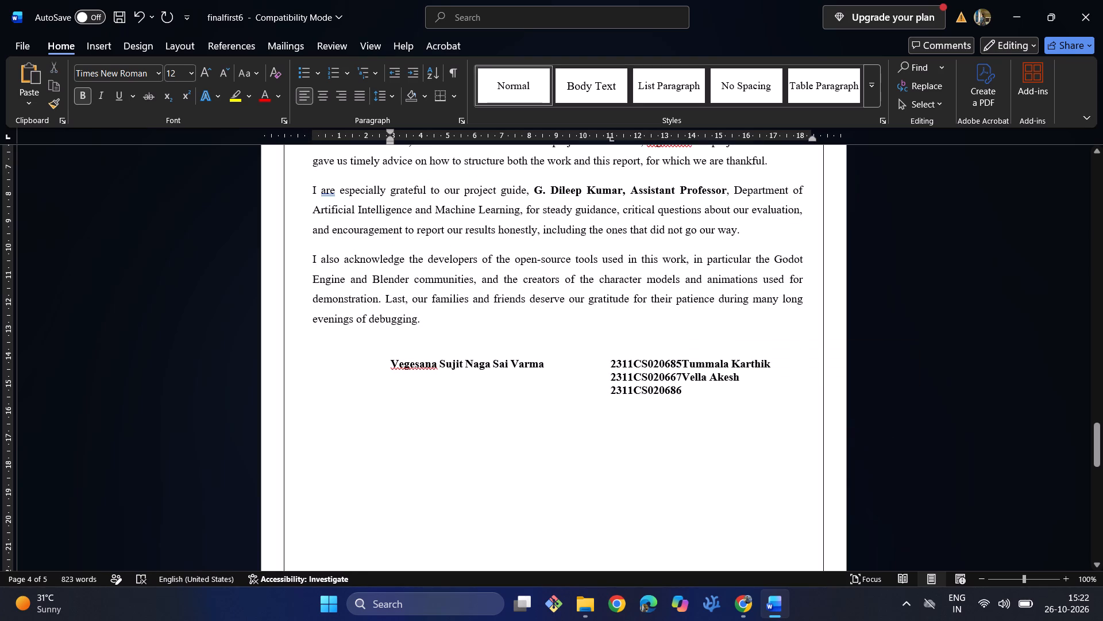
{"action": "key", "text": "ctrl+z"}
{"action": "left_click", "coordinate": [680, 397]}
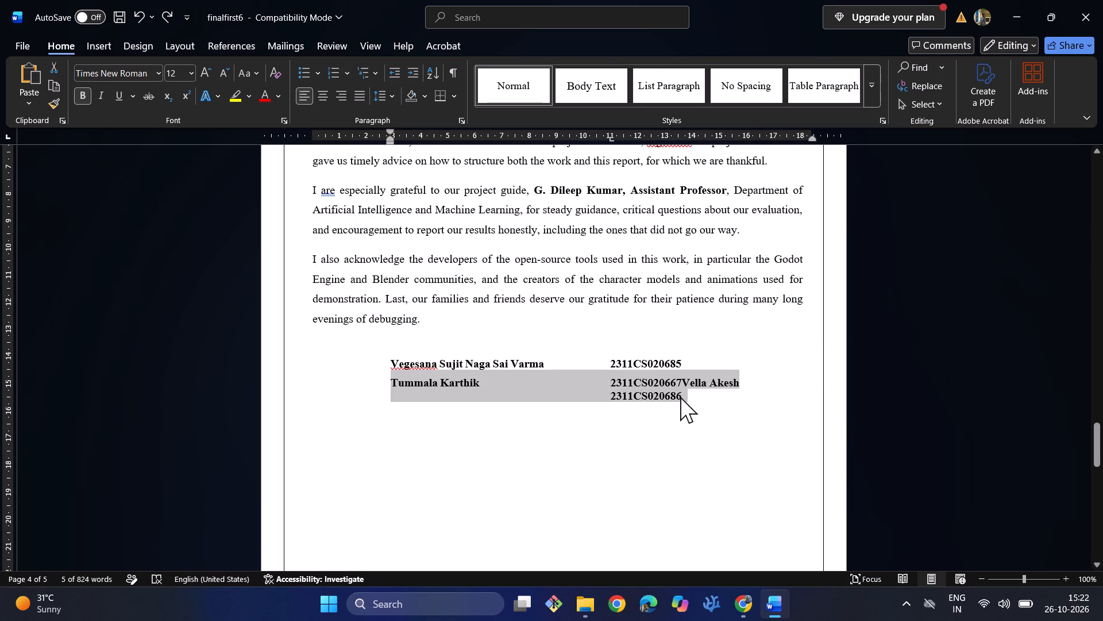
{"action": "key", "text": "ctrl+BackSpace"}
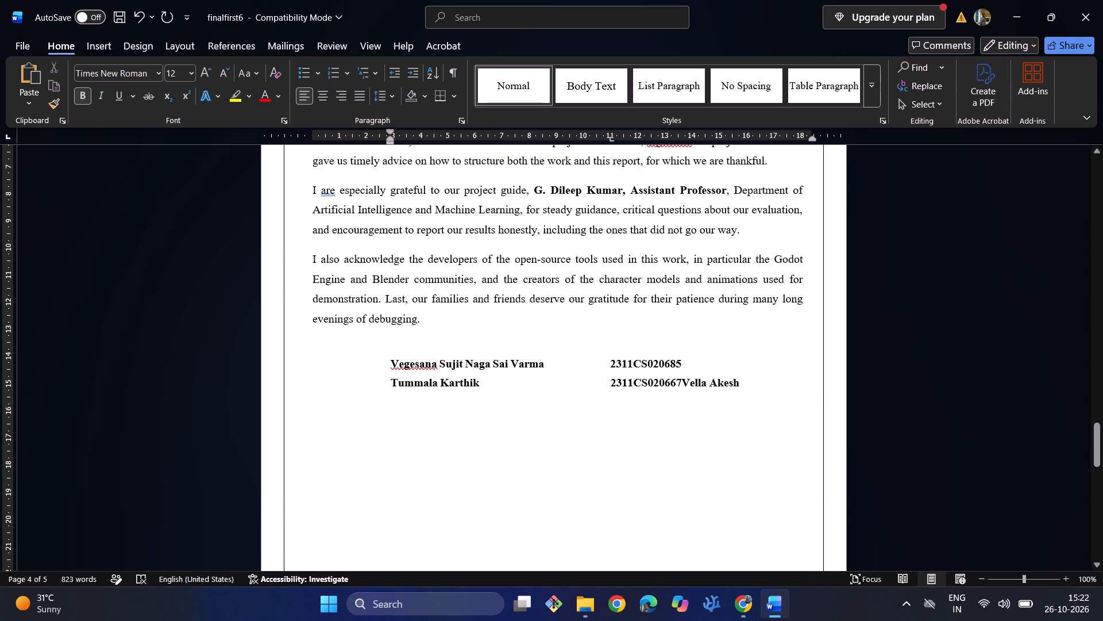
Delete the third student's name and the second student's roll number and name from the Acknowledgement's signature list.
{"action": "left_click", "coordinate": [745, 378]}
{"action": "key", "text": "ctrl+BackSpace"}
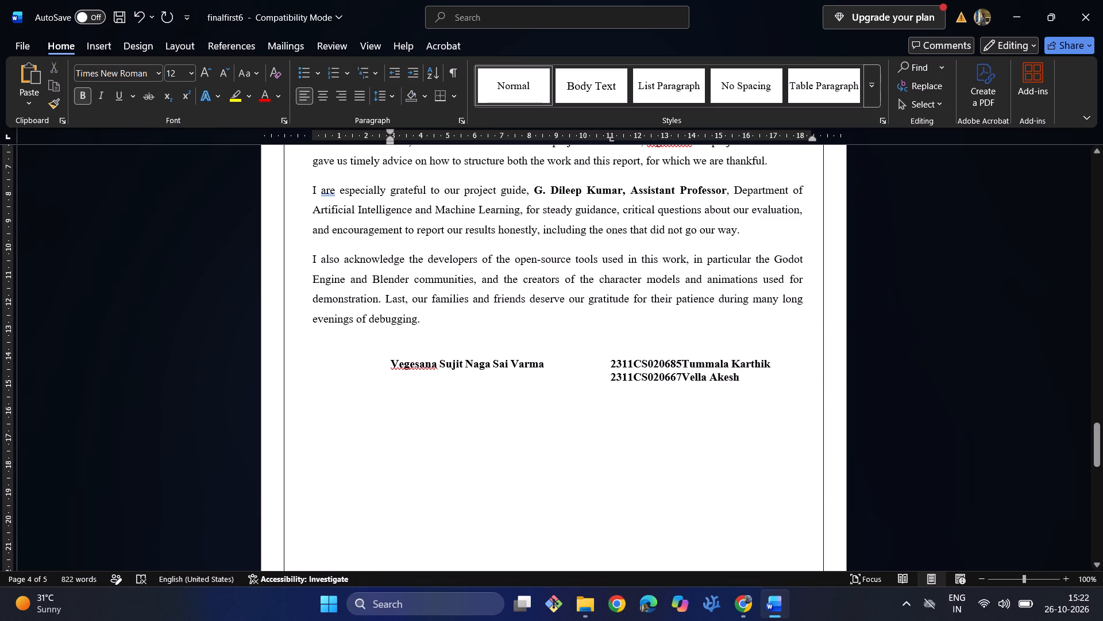
{"action": "key", "text": "ctrl+z"}
{"action": "left_click", "coordinate": [744, 383]}
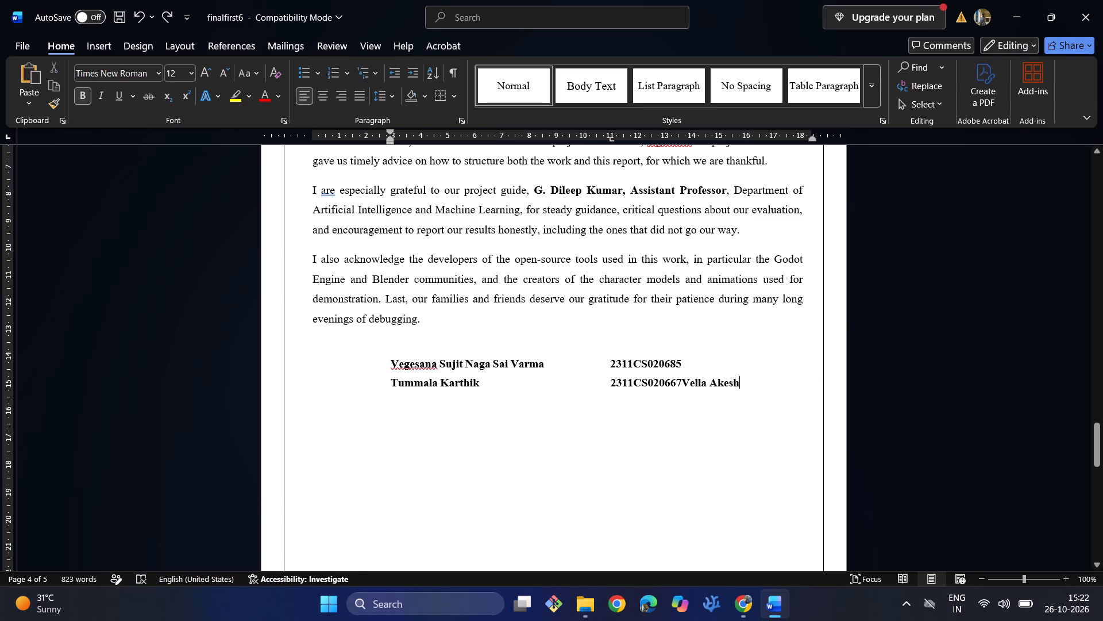
{"action": "key", "text": "ctrl+BackSpace"}
{"action": "key", "text": "ctrl+BackSpace"}
{"action": "key", "text": "ctrl+BackSpace"}
{"action": "key", "text": "ctrl+BackSpace"}
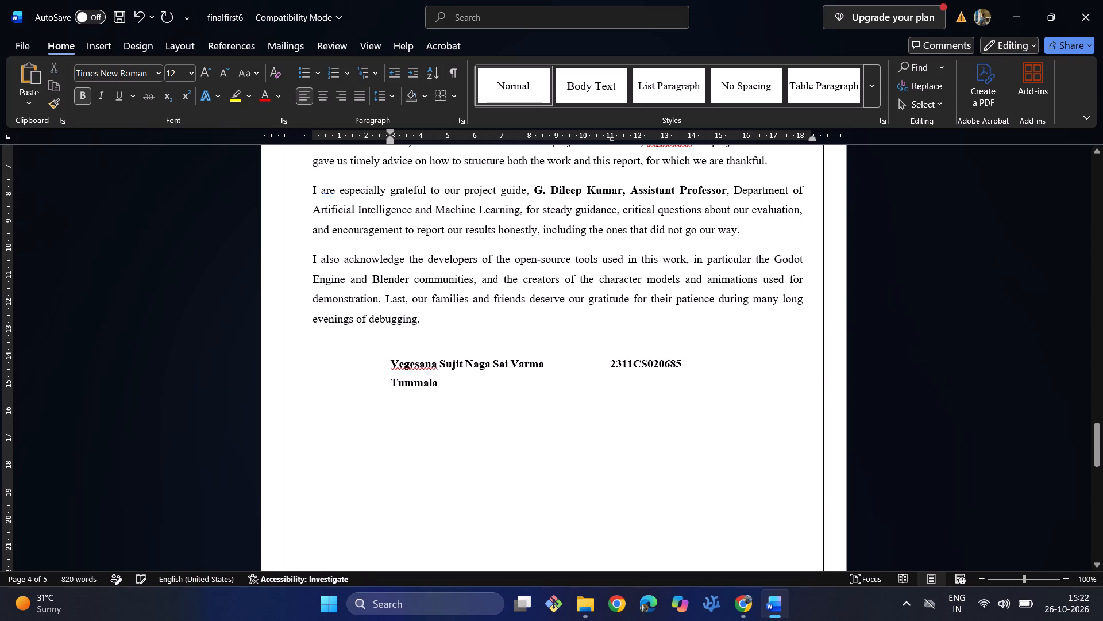
{"action": "key", "text": "ctrl+BackSpace"}
Review the edited report from the title page through the Certificate, Declaration and Acknowledgement for remaining references to the other students.
{"action": "scroll", "coordinate": [743, 383], "scroll_direction": "down", "scroll_amount": 4}
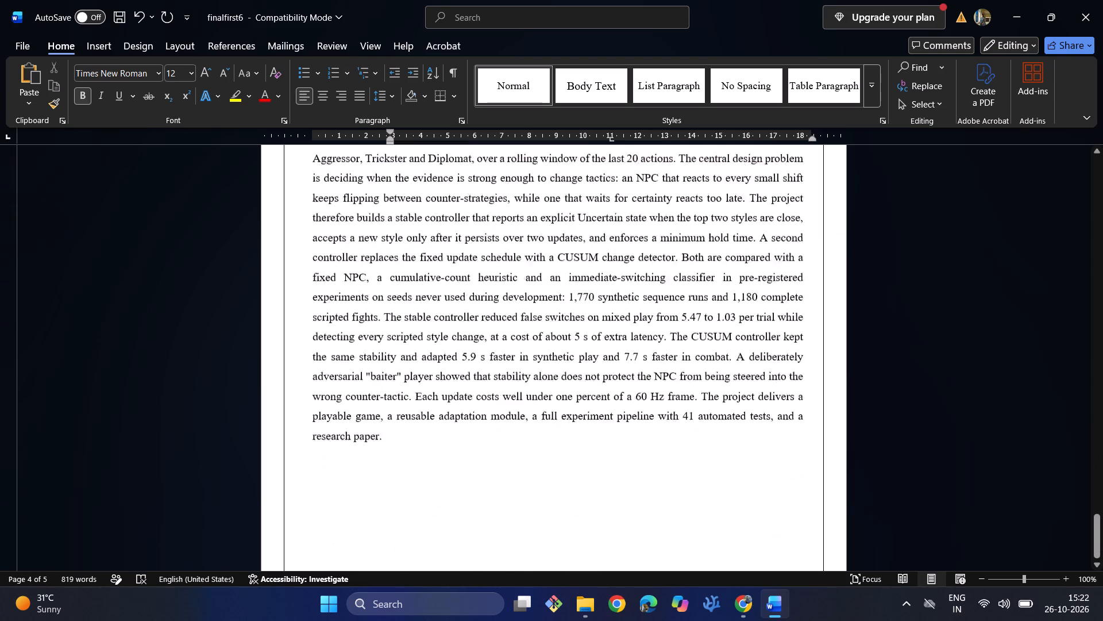
{"action": "scroll", "coordinate": [743, 383], "scroll_direction": "down", "scroll_amount": 1}
{"action": "scroll", "coordinate": [743, 383], "scroll_direction": "up", "scroll_amount": 10}
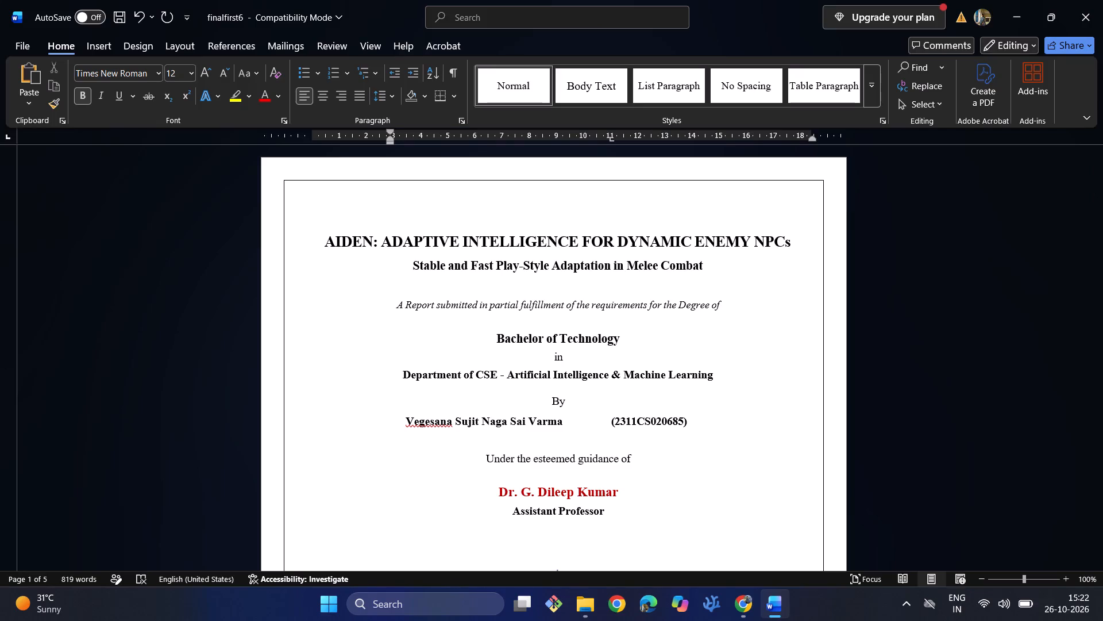
{"action": "scroll", "coordinate": [743, 383], "scroll_direction": "down", "scroll_amount": 1}
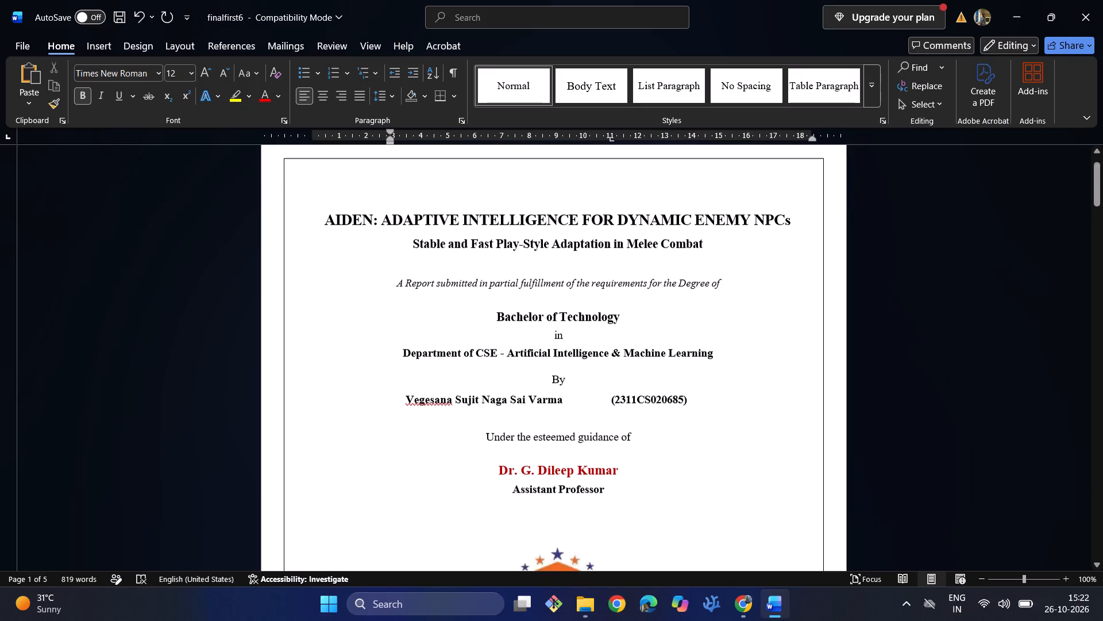
{"action": "scroll", "coordinate": [743, 383], "scroll_direction": "down", "scroll_amount": 3}
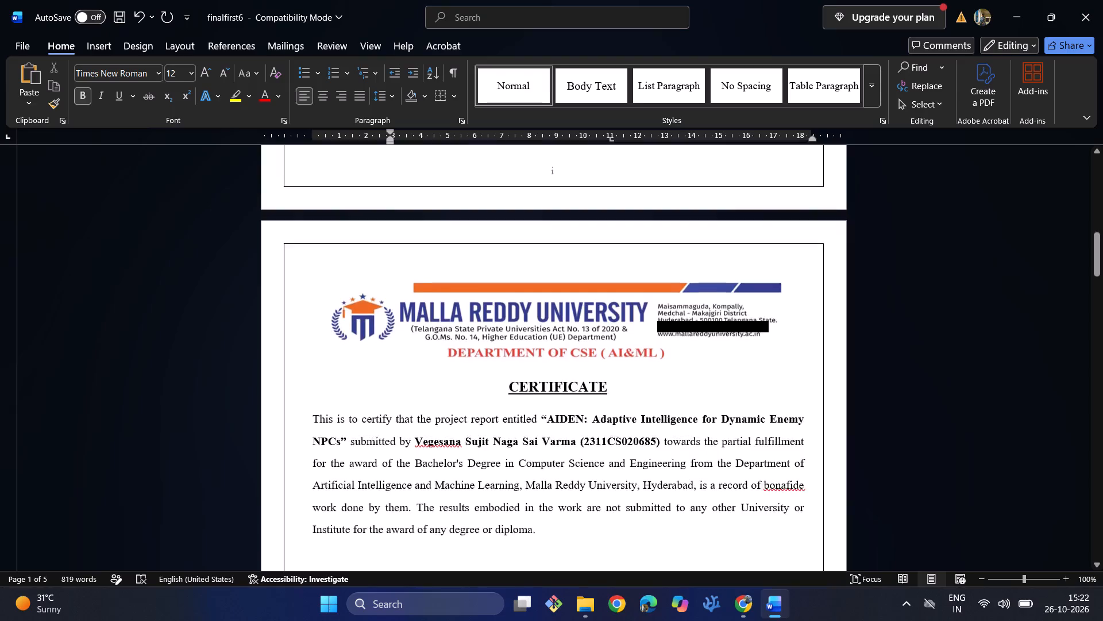
{"action": "scroll", "coordinate": [743, 383], "scroll_direction": "down", "scroll_amount": 1}
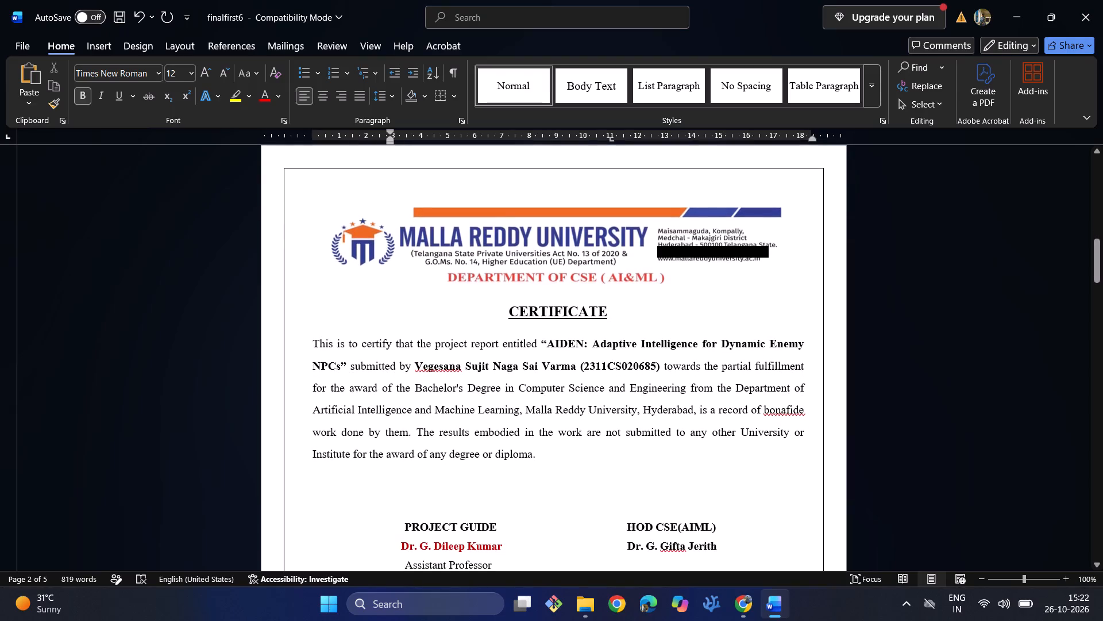
{"action": "scroll", "coordinate": [720, 461], "scroll_direction": "down", "scroll_amount": 4}
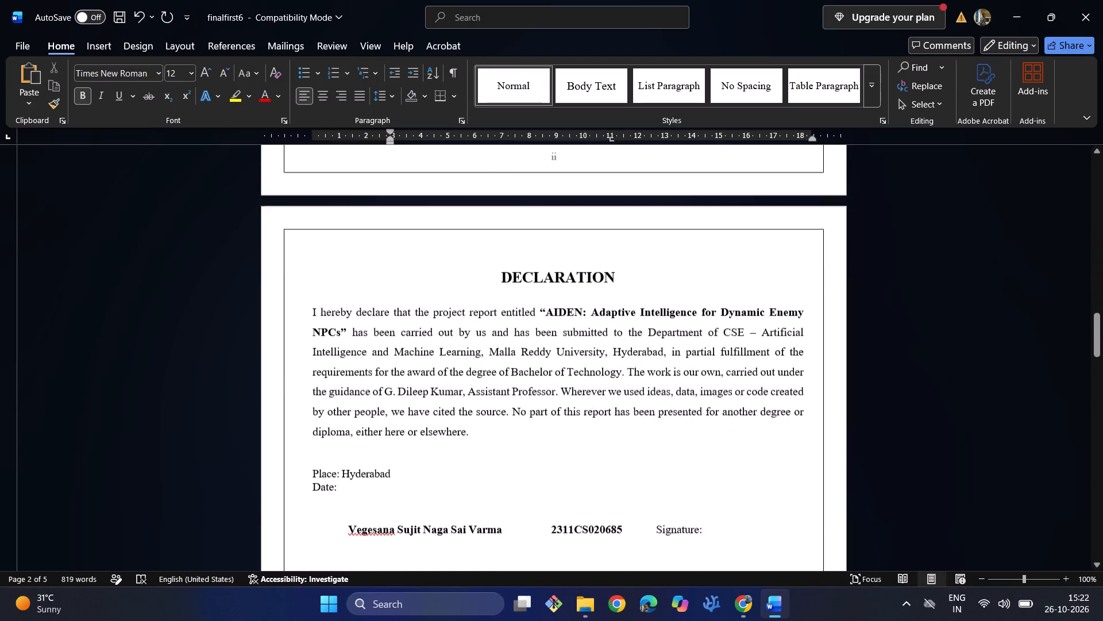
{"action": "scroll", "coordinate": [720, 461], "scroll_direction": "down", "scroll_amount": 4}
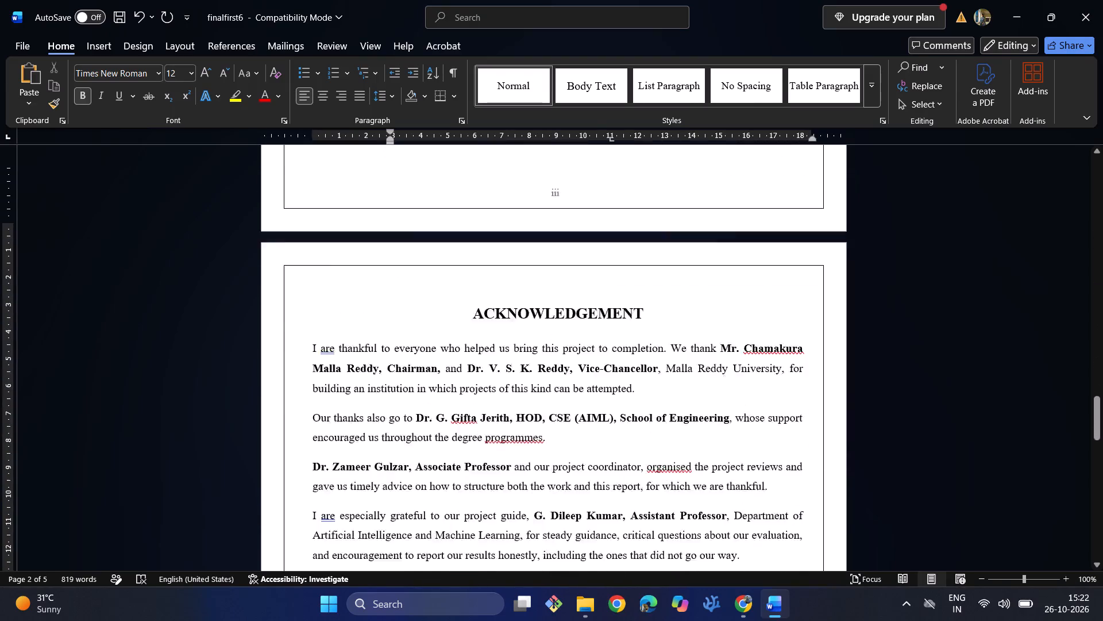
{"action": "scroll", "coordinate": [720, 461], "scroll_direction": "down", "scroll_amount": 1}
Save the edited finalfirst6 document.
{"action": "key", "text": "ctrl+s"}
Check the Acknowledgement's signature list and the Abstract, and look over all pages again from the title page.
{"action": "scroll", "coordinate": [720, 461], "scroll_direction": "down", "scroll_amount": 1}
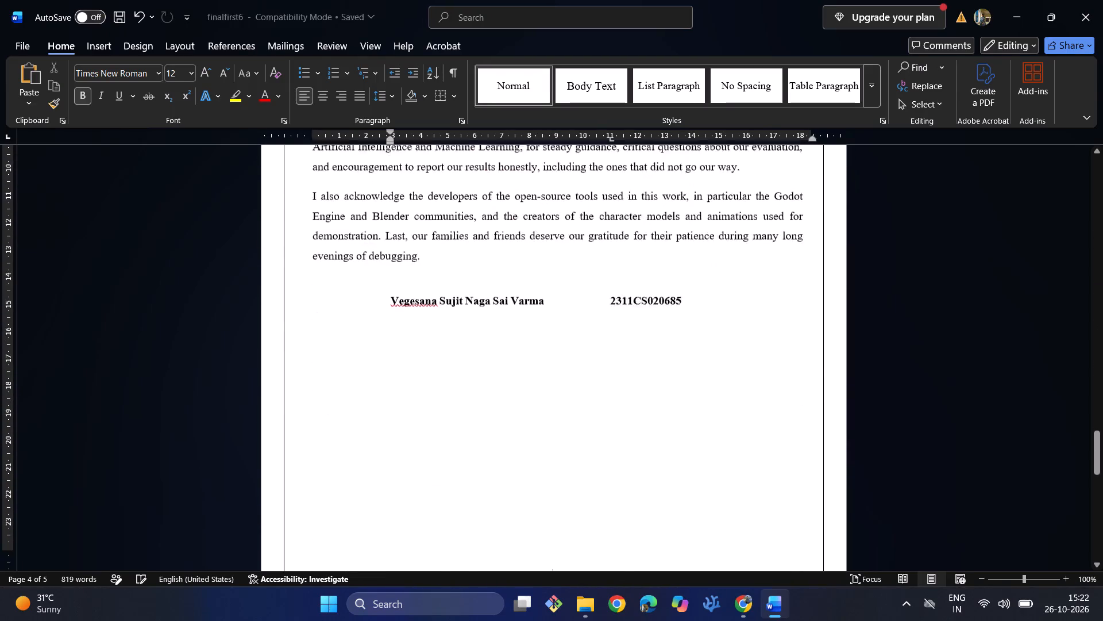
{"action": "scroll", "coordinate": [720, 461], "scroll_direction": "down", "scroll_amount": 3}
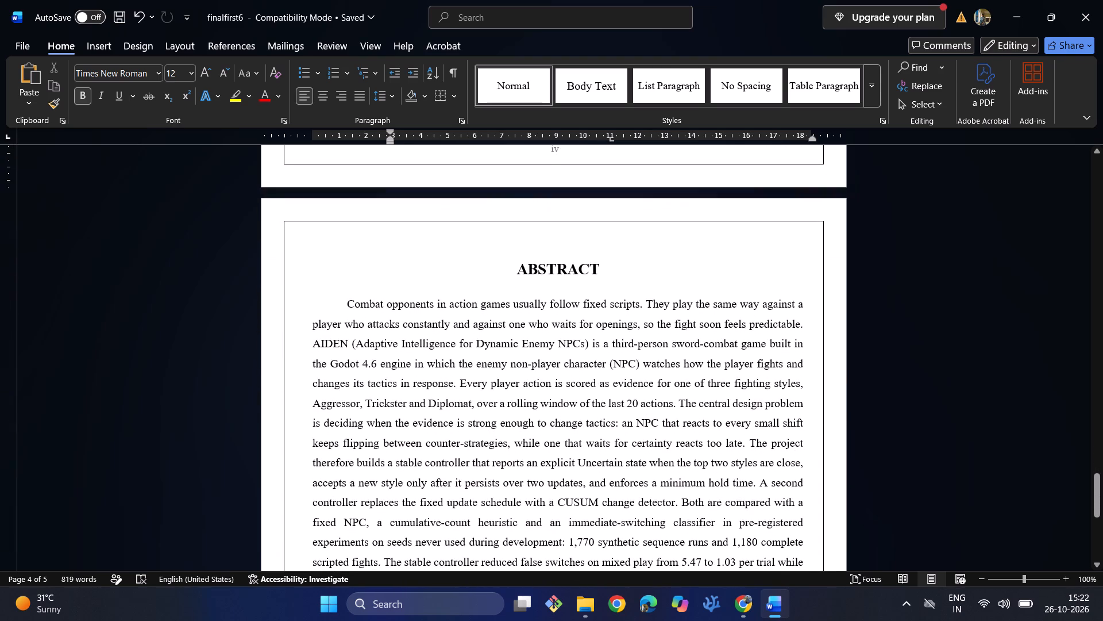
{"action": "scroll", "coordinate": [720, 461], "scroll_direction": "down", "scroll_amount": 2}
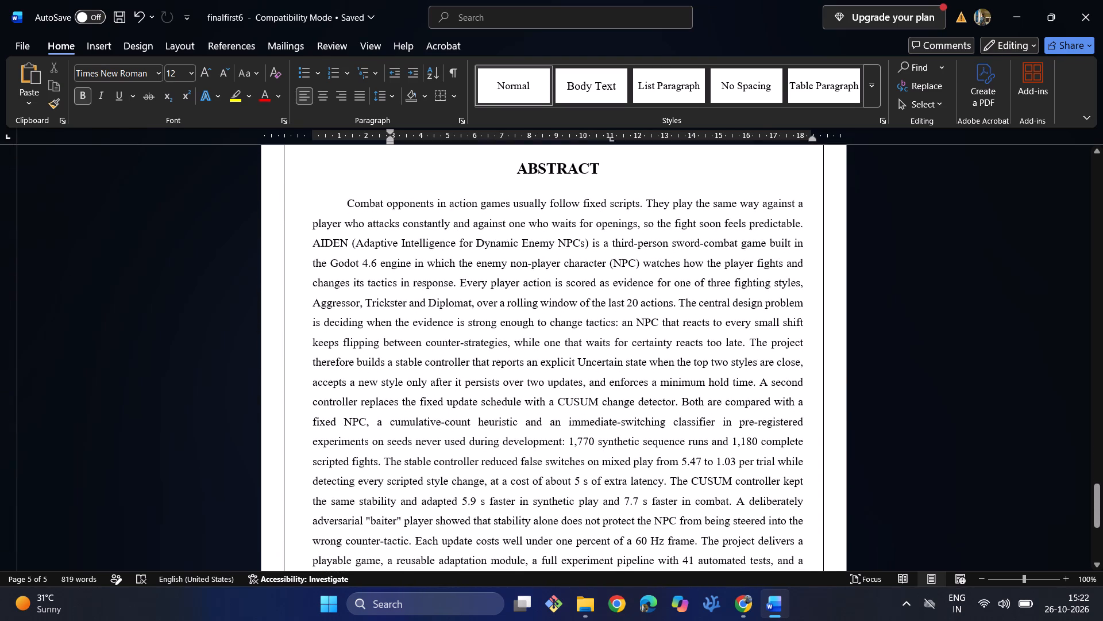
{"action": "scroll", "coordinate": [720, 461], "scroll_direction": "down", "scroll_amount": 4}
{"action": "scroll", "coordinate": [720, 461], "scroll_direction": "up", "scroll_amount": 9}
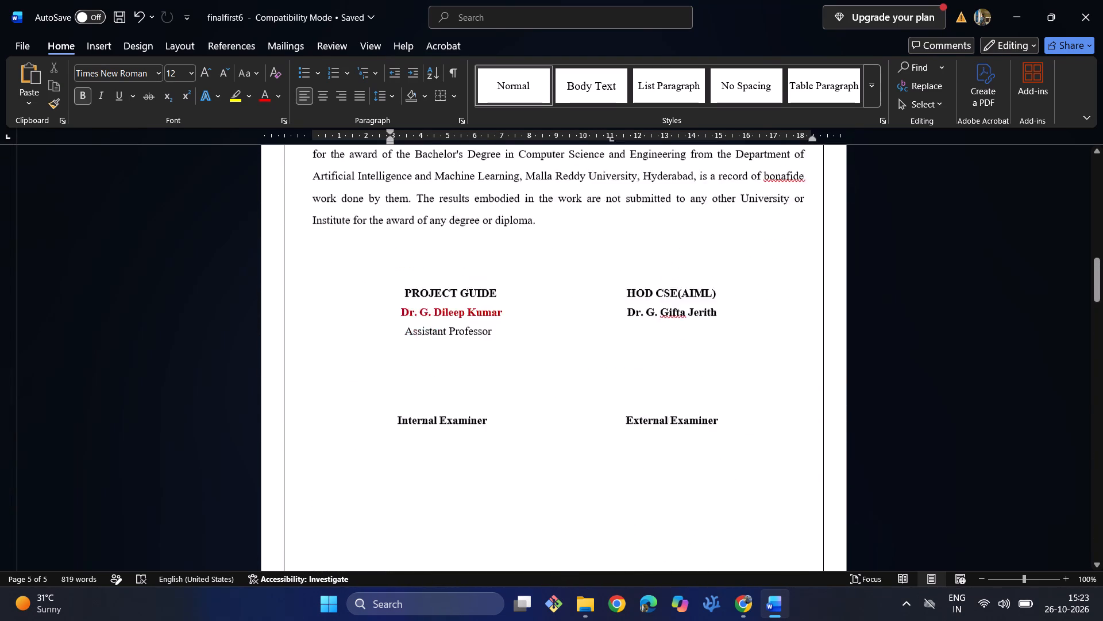
{"action": "scroll", "coordinate": [672, 455], "scroll_direction": "up", "scroll_amount": 6}
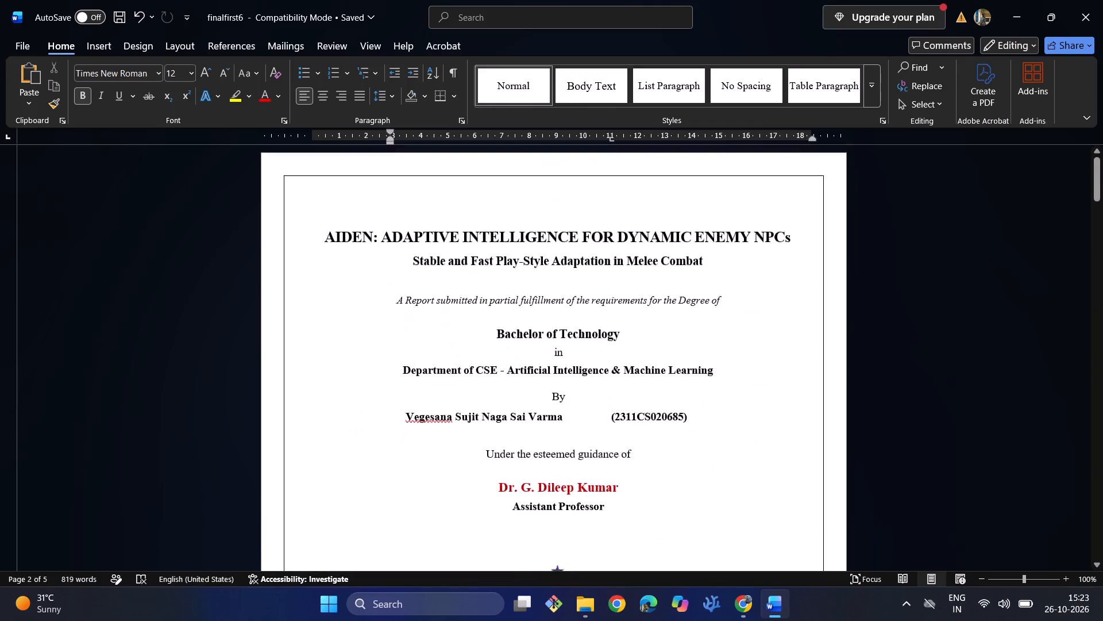
{"action": "scroll", "coordinate": [672, 455], "scroll_direction": "down", "scroll_amount": 5}
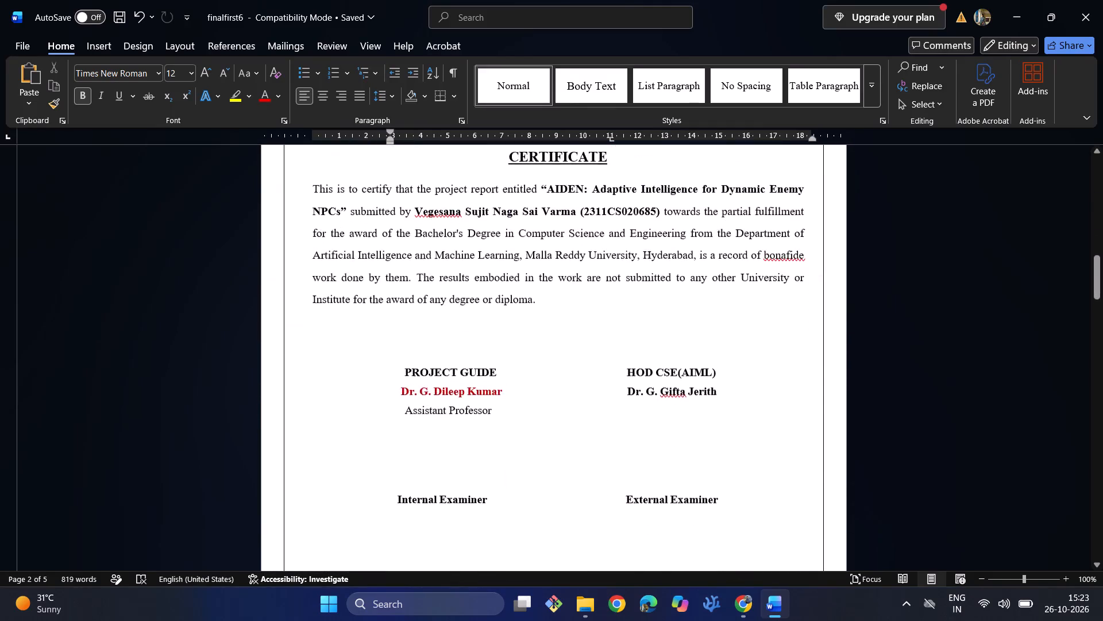
{"action": "scroll", "coordinate": [672, 455], "scroll_direction": "down", "scroll_amount": 3}
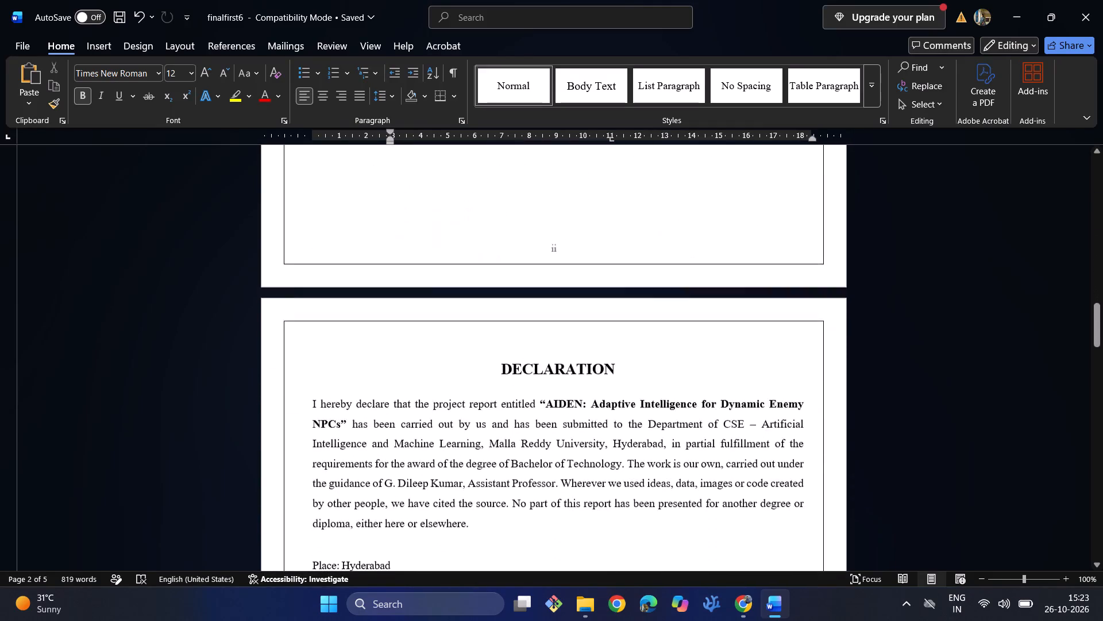
{"action": "scroll", "coordinate": [672, 455], "scroll_direction": "down", "scroll_amount": 5}
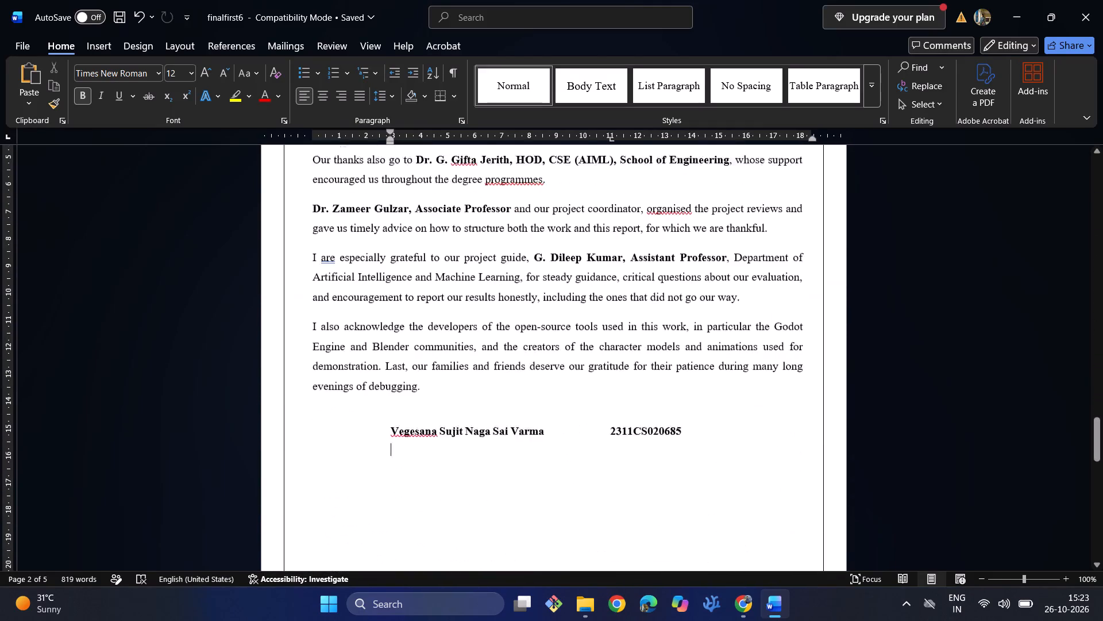
{"action": "scroll", "coordinate": [672, 455], "scroll_direction": "up", "scroll_amount": 1}
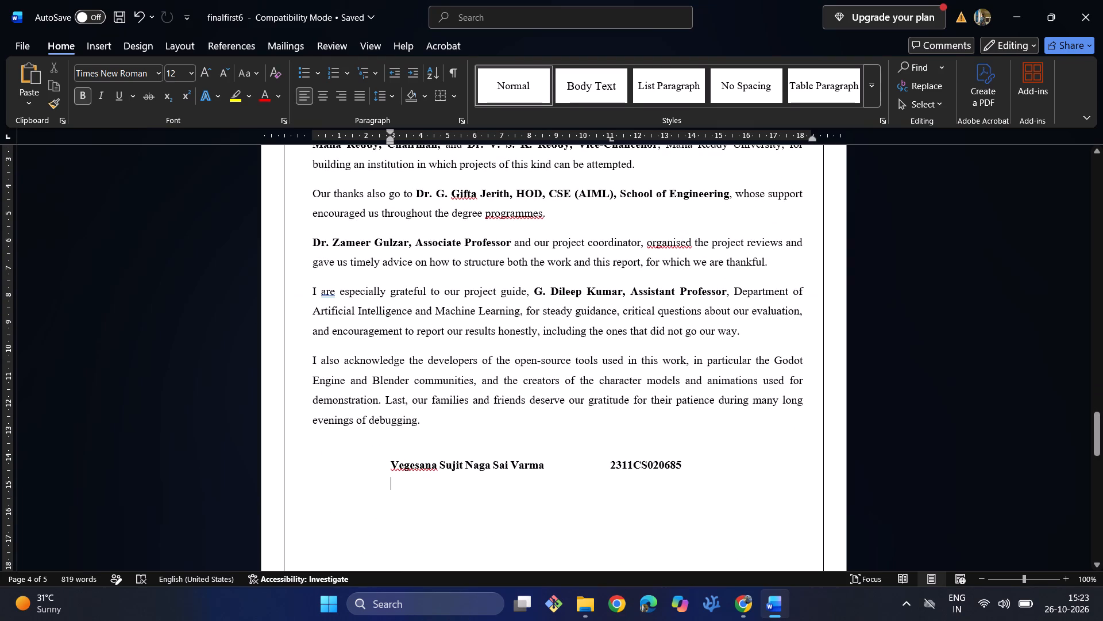
Examine the report's pages in the print preview, from the title page to the Abstract.
{"action": "left_click", "coordinate": [17, 43]}
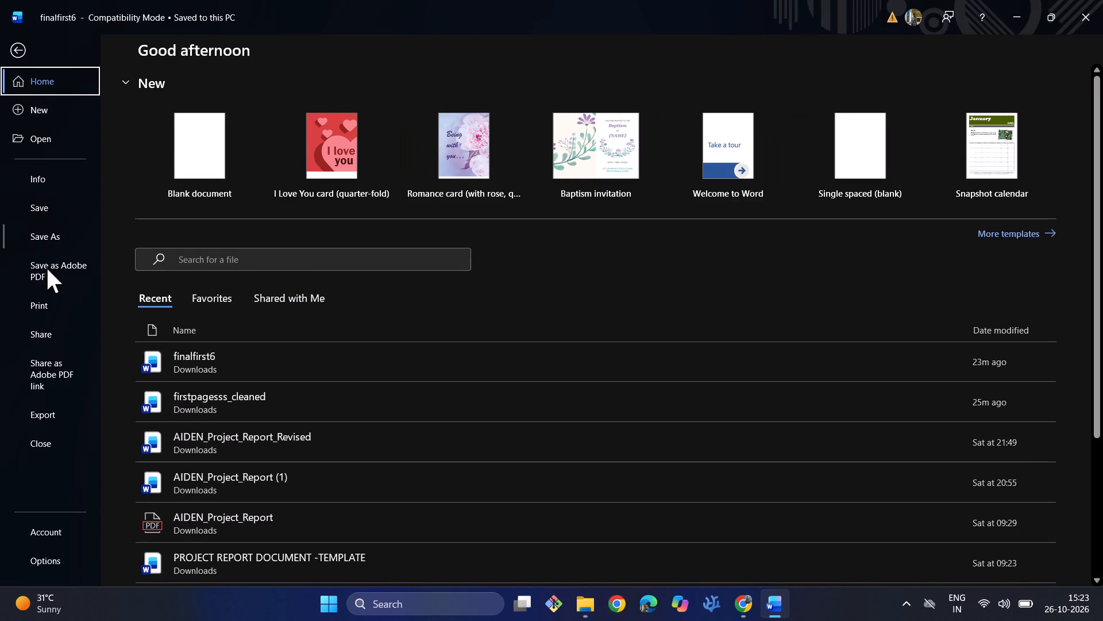
{"action": "left_click", "coordinate": [49, 298]}
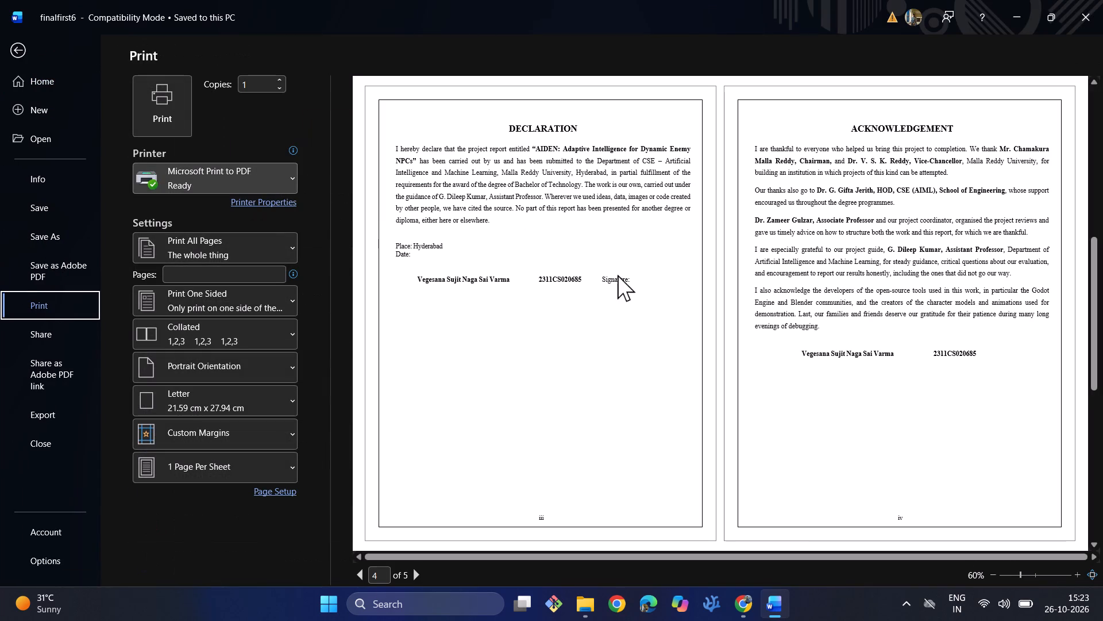
{"action": "scroll", "coordinate": [618, 275], "scroll_direction": "up", "scroll_amount": 9}
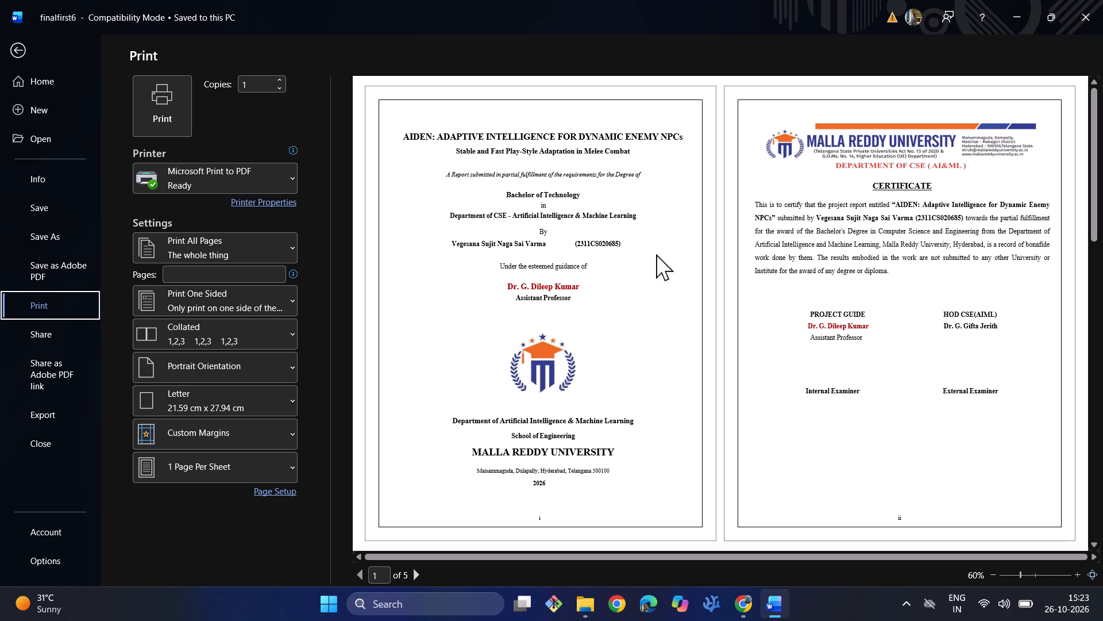
{"action": "scroll", "coordinate": [661, 366], "scroll_direction": "down", "scroll_amount": 1}
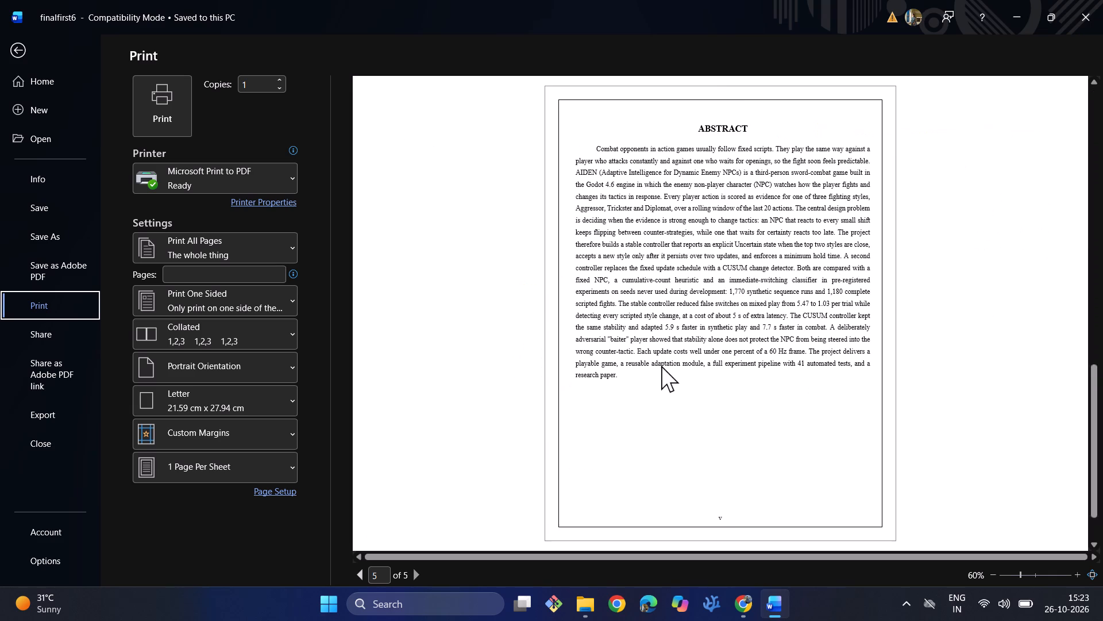
{"action": "scroll", "coordinate": [661, 366], "scroll_direction": "up", "scroll_amount": 5}
{"action": "key", "text": "Down"}
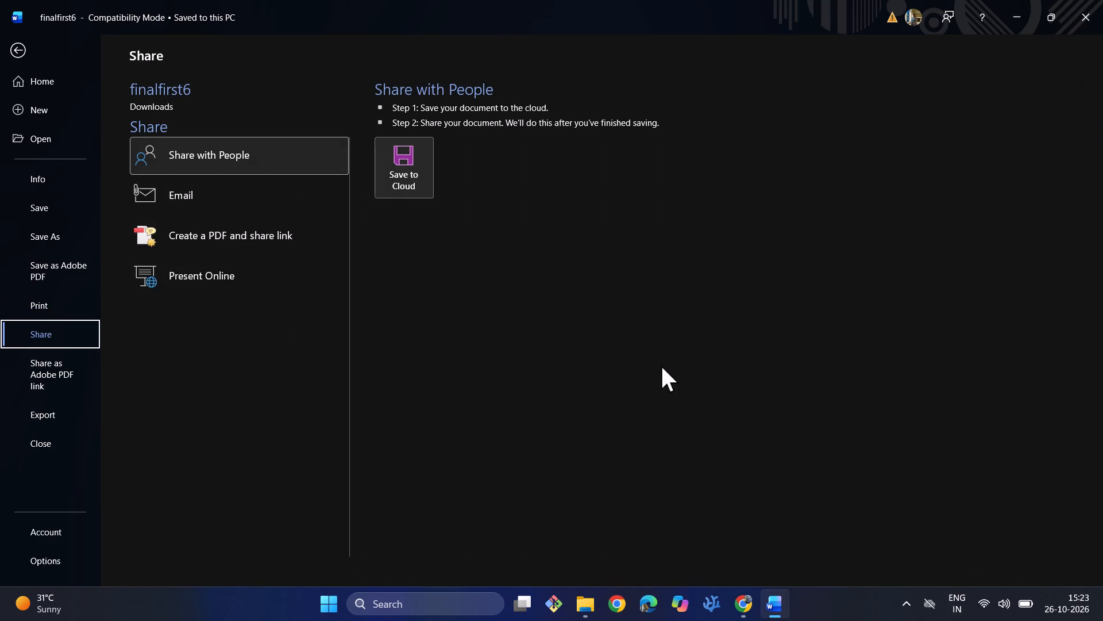
Print the whole document with Microsoft Print to PDF into Downloads, naming the PDF file sujit1.
{"action": "left_click", "coordinate": [44, 300]}
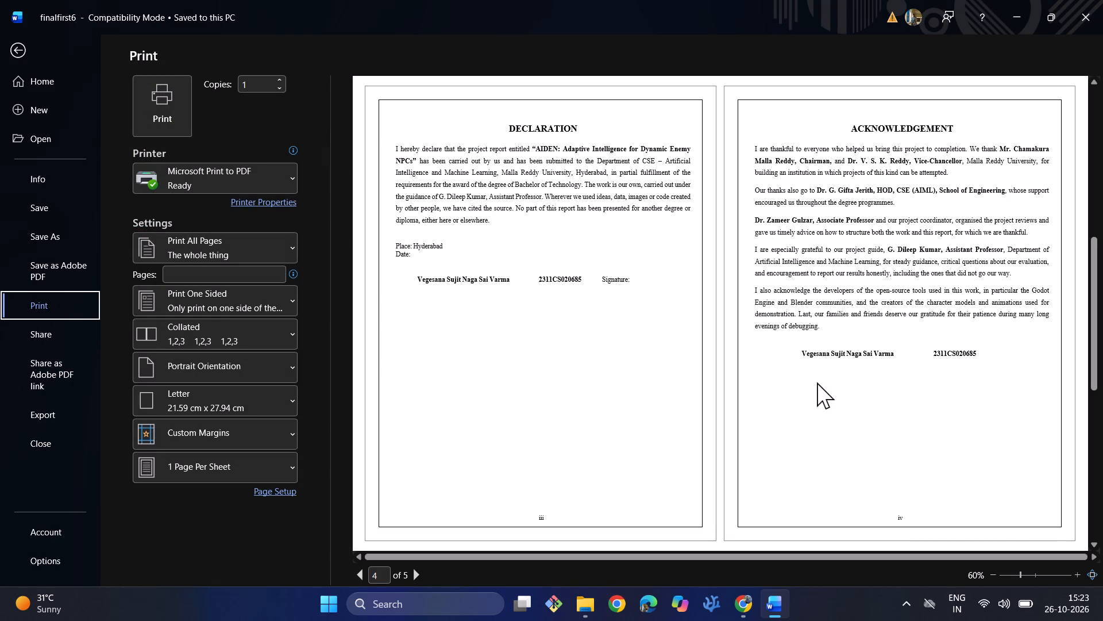
{"action": "left_click", "coordinate": [140, 109]}
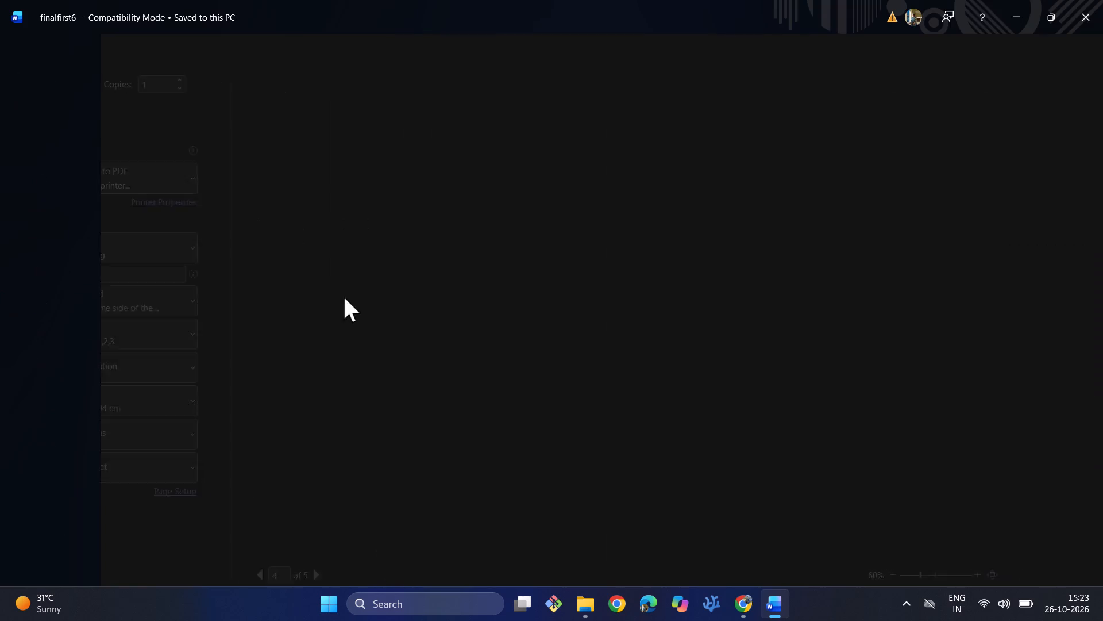
{"action": "left_click", "coordinate": [161, 238]}
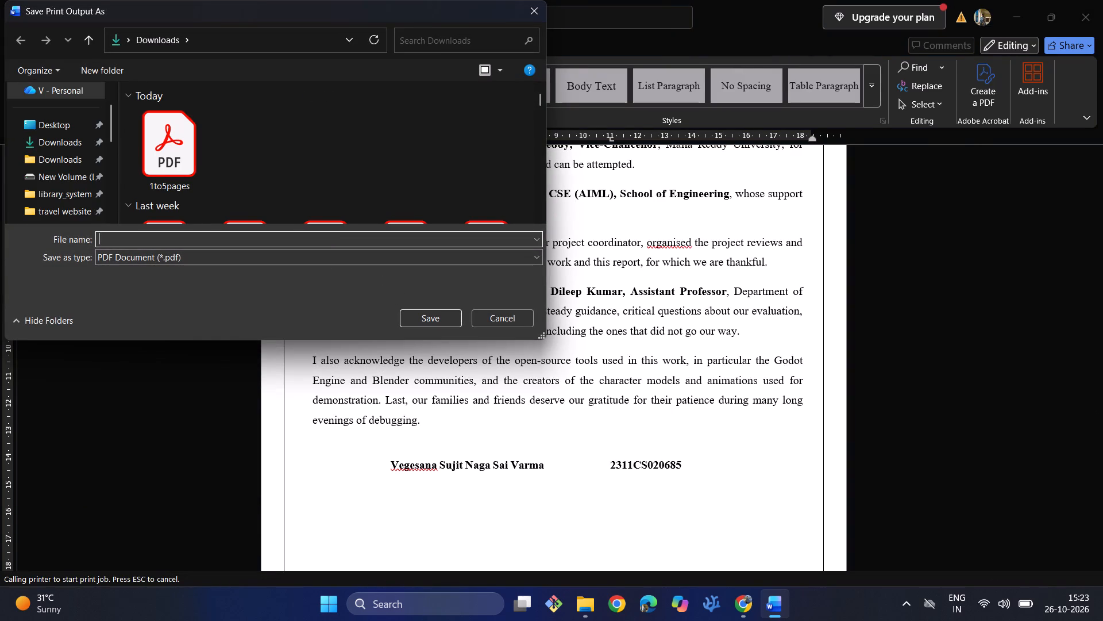
{"action": "type", "text": "sui=j"}
{"action": "key", "text": "BackSpace"}
{"action": "key", "text": "BackSpace"}
{"action": "key", "text": "BackSpace"}
{"action": "type", "text": "hi"}
{"action": "key", "text": "BackSpace"}
{"action": "key", "text": "BackSpace"}
{"action": "type", "text": "jot"}
{"action": "key", "text": "BackSpace"}
{"action": "key", "text": "BackSpace"}
{"action": "type", "text": "it"}
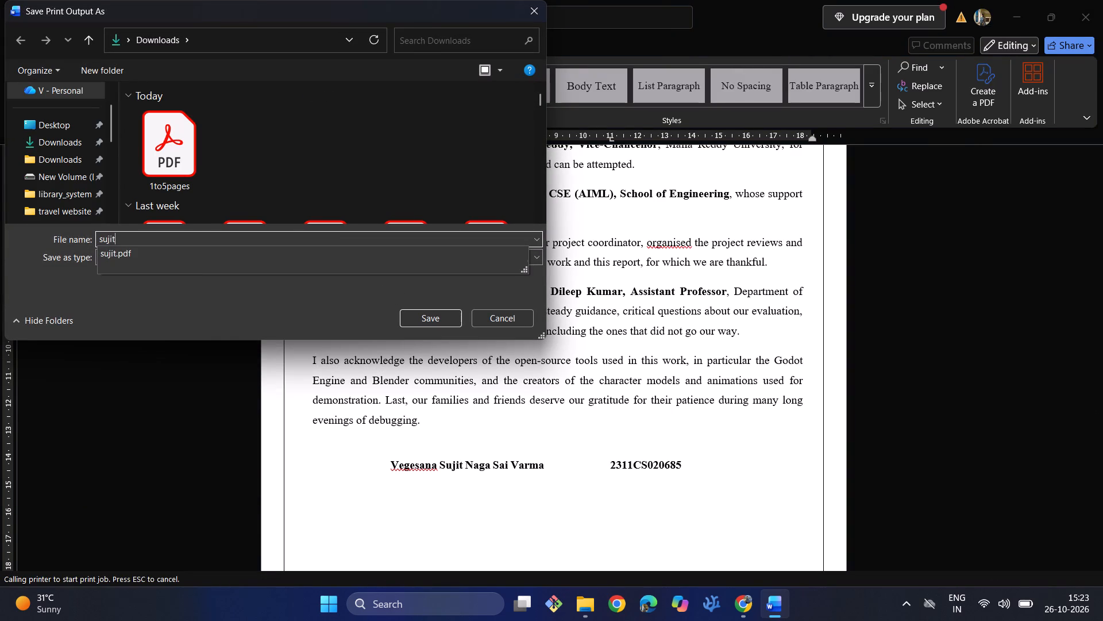
{"action": "type", "text": "1.p"}
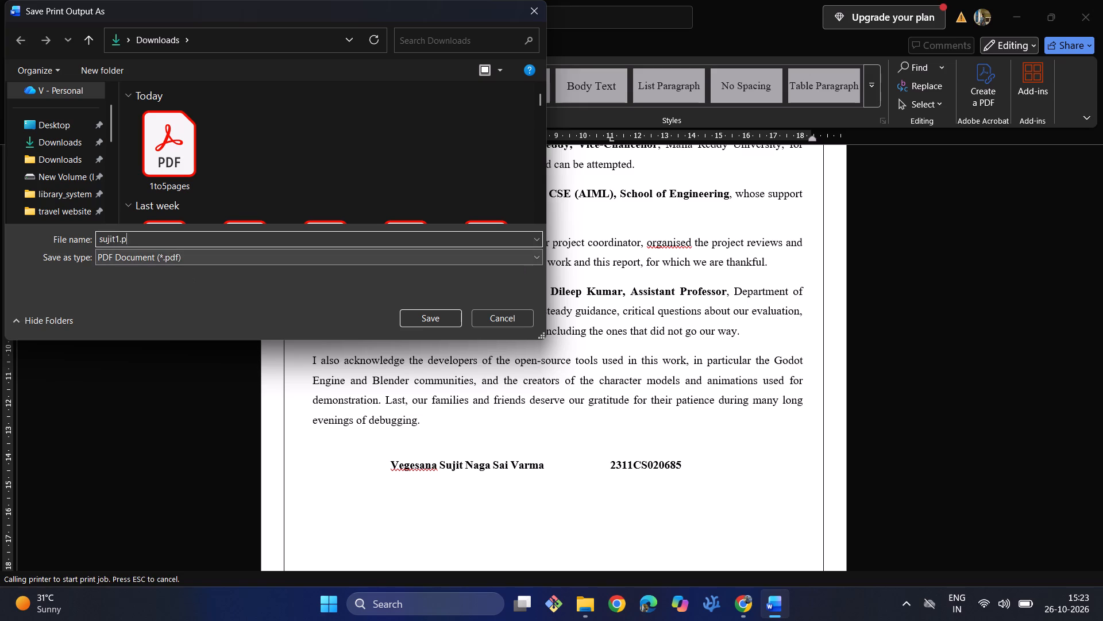
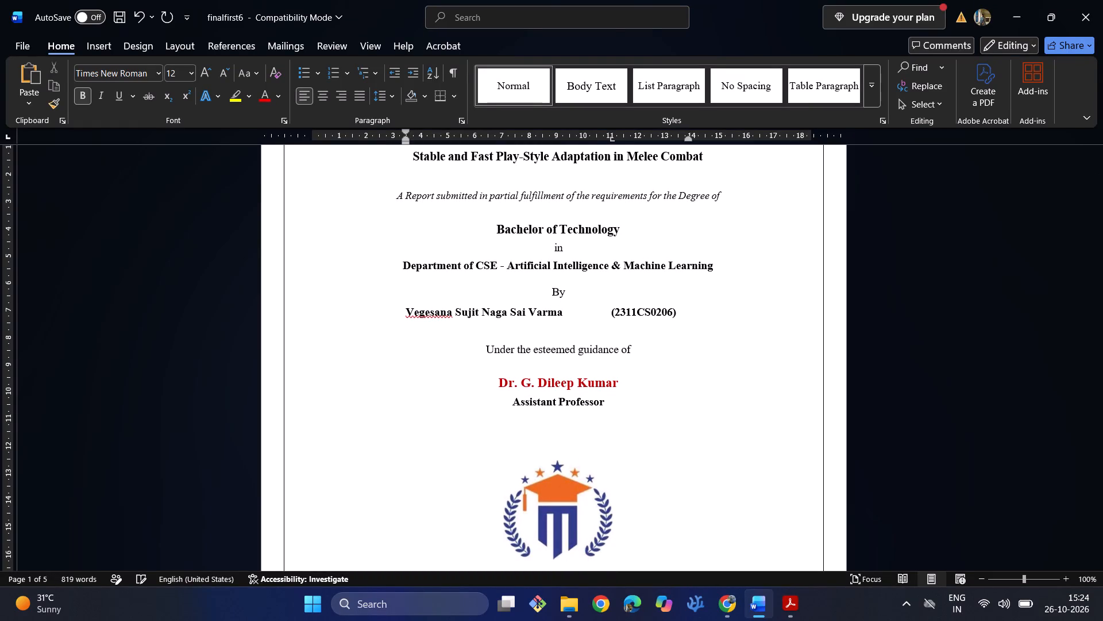
Complete the student's roll number on the title page with the final digits 67.
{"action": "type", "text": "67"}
Replace the student's name beside the roll number on the title page with the other student's surname and first name.
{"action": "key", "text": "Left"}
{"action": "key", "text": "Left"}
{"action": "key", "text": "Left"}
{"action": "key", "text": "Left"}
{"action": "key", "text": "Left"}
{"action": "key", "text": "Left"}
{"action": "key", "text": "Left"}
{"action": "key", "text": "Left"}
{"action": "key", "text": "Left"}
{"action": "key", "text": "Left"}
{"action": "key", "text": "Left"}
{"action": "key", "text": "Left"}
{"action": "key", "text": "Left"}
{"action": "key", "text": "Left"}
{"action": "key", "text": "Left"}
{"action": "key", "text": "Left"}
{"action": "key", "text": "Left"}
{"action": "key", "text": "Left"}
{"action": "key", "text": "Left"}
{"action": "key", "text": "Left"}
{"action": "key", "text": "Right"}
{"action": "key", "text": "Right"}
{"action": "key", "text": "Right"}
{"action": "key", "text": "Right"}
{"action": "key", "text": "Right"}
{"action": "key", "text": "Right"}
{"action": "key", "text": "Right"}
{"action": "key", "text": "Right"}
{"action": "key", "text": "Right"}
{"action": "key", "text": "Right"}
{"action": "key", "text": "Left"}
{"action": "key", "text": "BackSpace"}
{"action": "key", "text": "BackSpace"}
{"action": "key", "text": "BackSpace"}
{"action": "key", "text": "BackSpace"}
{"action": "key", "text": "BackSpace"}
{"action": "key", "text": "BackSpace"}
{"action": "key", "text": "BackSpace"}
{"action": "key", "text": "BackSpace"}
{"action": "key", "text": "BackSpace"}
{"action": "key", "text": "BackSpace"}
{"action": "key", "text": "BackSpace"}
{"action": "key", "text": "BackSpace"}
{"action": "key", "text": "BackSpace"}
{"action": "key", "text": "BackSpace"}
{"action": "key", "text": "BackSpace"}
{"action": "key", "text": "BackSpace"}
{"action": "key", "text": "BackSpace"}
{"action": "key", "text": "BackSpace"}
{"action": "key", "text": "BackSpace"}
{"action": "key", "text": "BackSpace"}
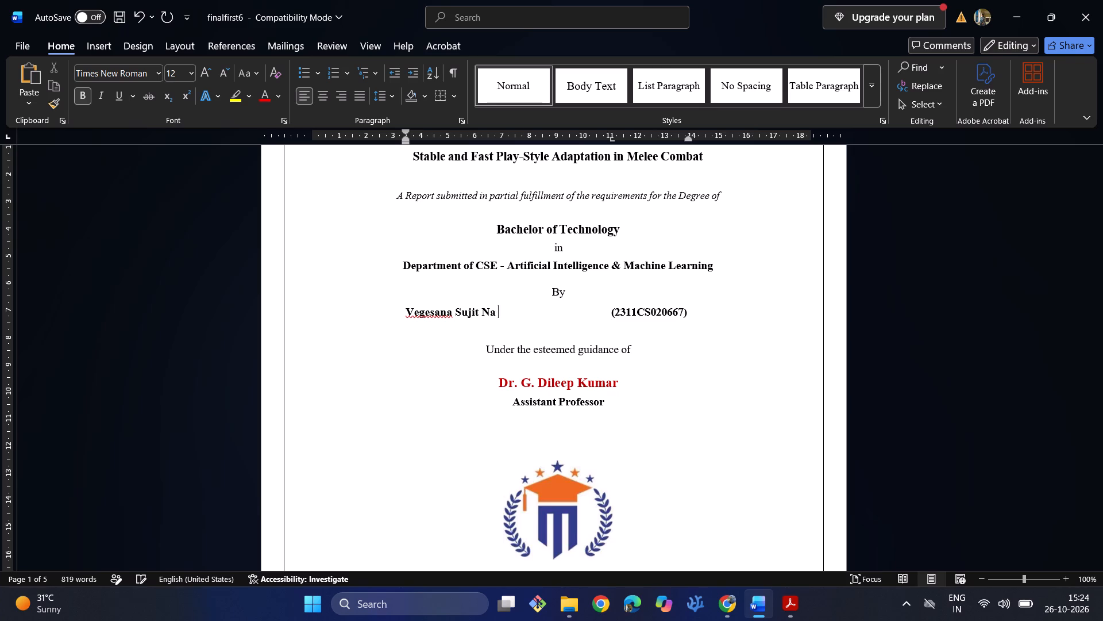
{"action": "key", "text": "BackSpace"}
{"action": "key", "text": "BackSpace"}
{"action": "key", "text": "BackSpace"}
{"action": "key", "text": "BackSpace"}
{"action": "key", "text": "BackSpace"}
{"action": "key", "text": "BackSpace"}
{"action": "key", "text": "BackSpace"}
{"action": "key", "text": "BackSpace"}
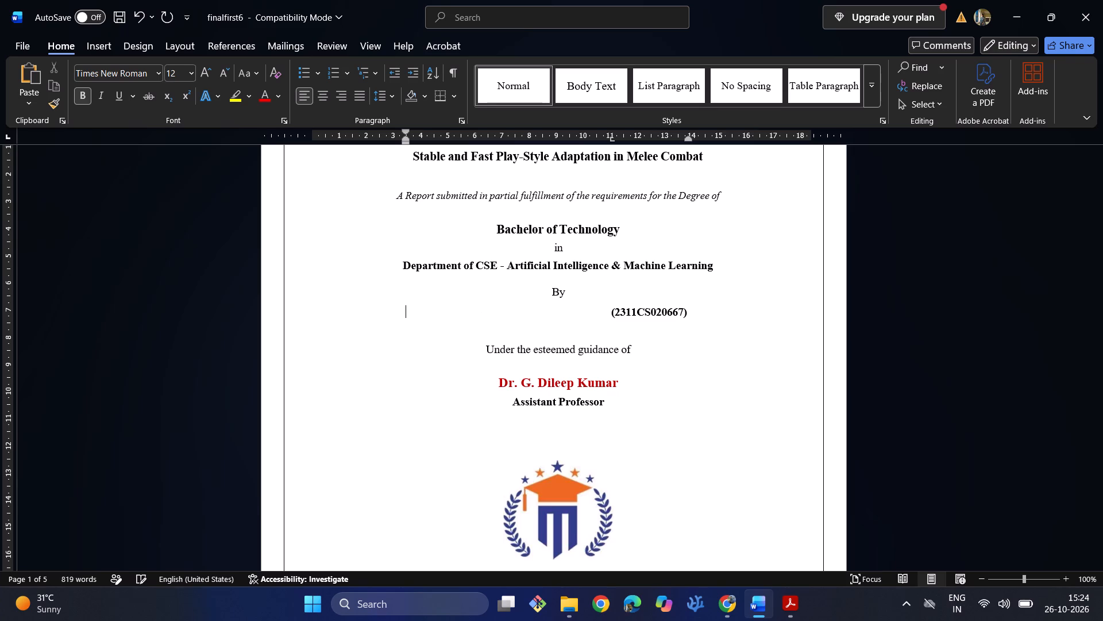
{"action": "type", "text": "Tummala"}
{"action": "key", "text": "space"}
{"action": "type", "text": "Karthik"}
Indent the new student name on the title page by inserting 12 spaces before it.
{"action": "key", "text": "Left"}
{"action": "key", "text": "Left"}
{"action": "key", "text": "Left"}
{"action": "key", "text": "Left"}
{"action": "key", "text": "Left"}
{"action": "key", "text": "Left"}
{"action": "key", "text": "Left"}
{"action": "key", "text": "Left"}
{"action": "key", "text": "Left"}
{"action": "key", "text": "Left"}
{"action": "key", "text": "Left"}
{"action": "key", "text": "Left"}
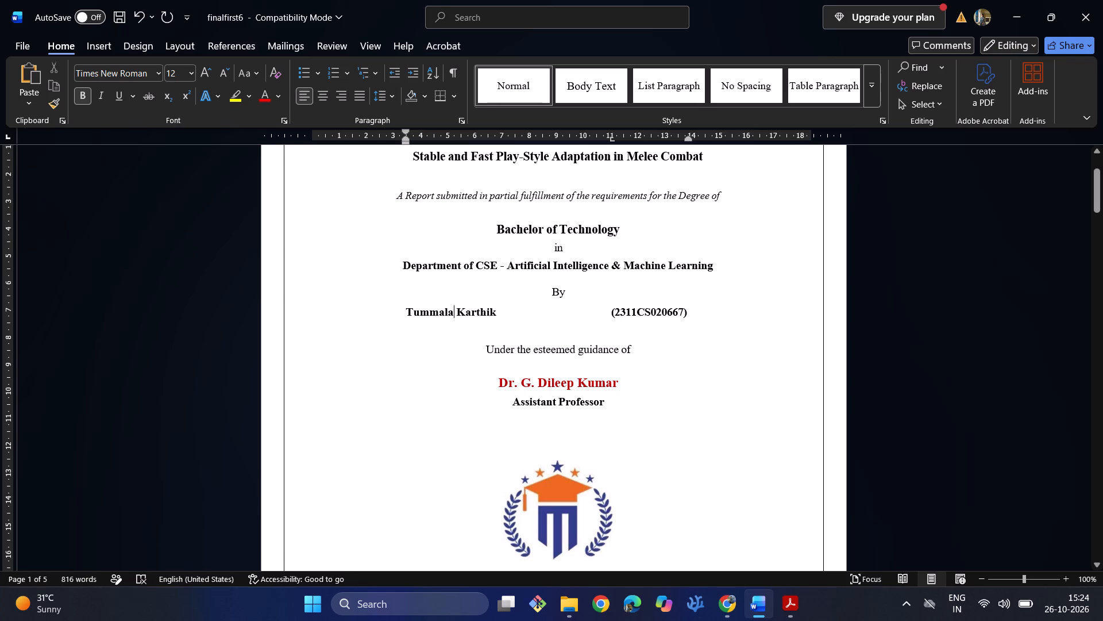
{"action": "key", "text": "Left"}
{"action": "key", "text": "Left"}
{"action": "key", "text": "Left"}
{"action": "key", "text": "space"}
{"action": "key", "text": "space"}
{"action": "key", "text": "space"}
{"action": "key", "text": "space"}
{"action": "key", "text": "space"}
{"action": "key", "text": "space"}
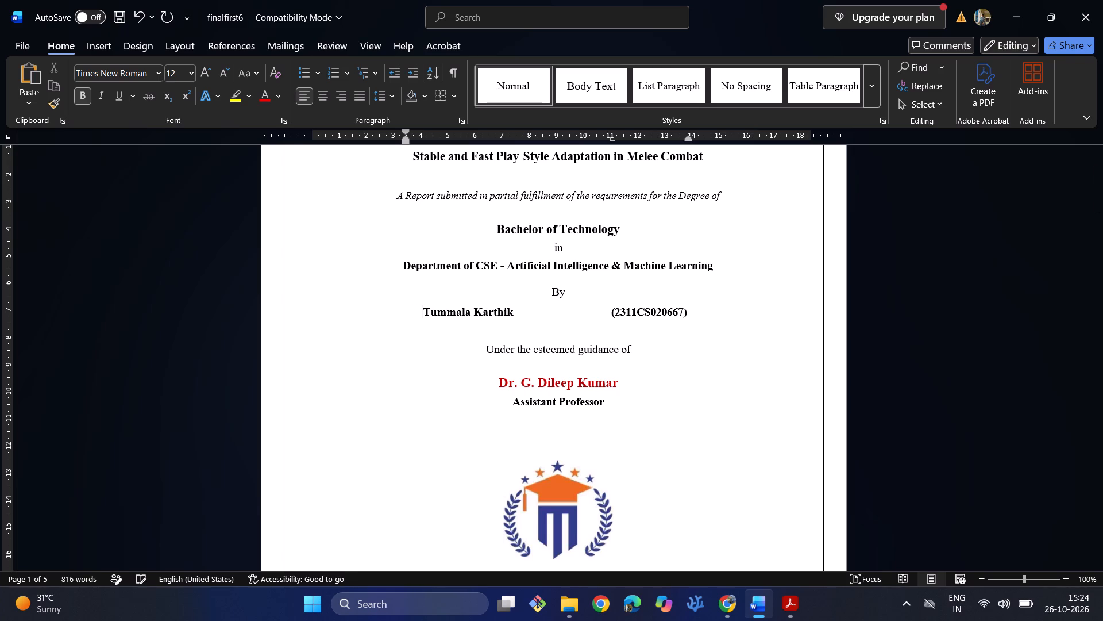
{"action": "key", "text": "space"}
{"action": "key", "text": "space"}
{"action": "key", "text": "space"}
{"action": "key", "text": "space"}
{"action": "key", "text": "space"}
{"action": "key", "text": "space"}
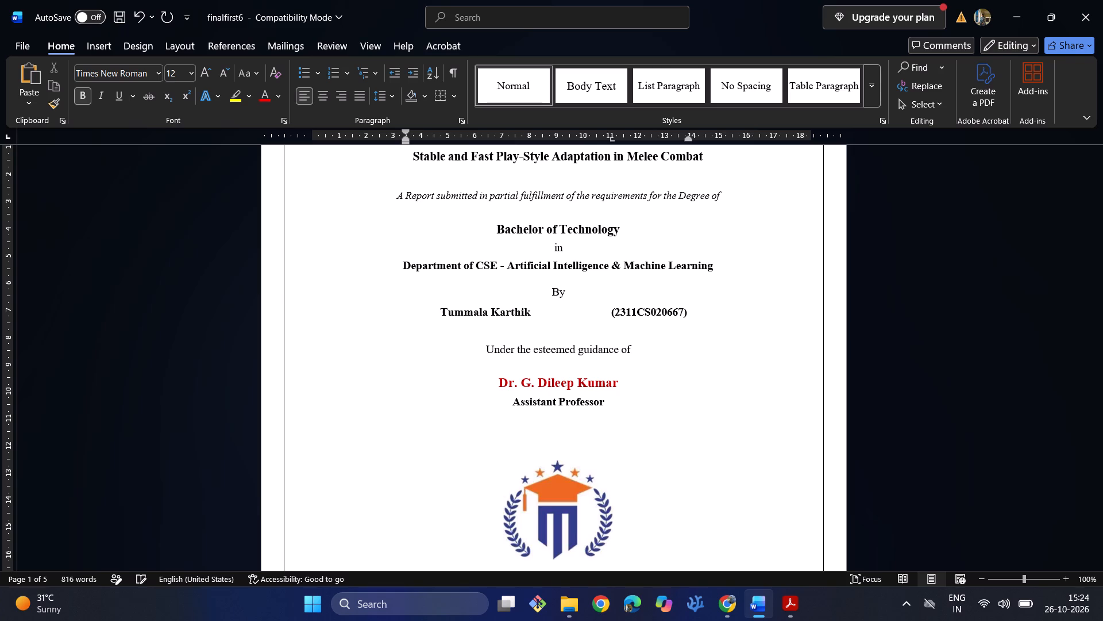
Replace the tab gap between the student's name and roll number on the title page with a narrower gap made of spaces.
{"action": "scroll", "coordinate": [846, 254], "scroll_direction": "down", "scroll_amount": 1}
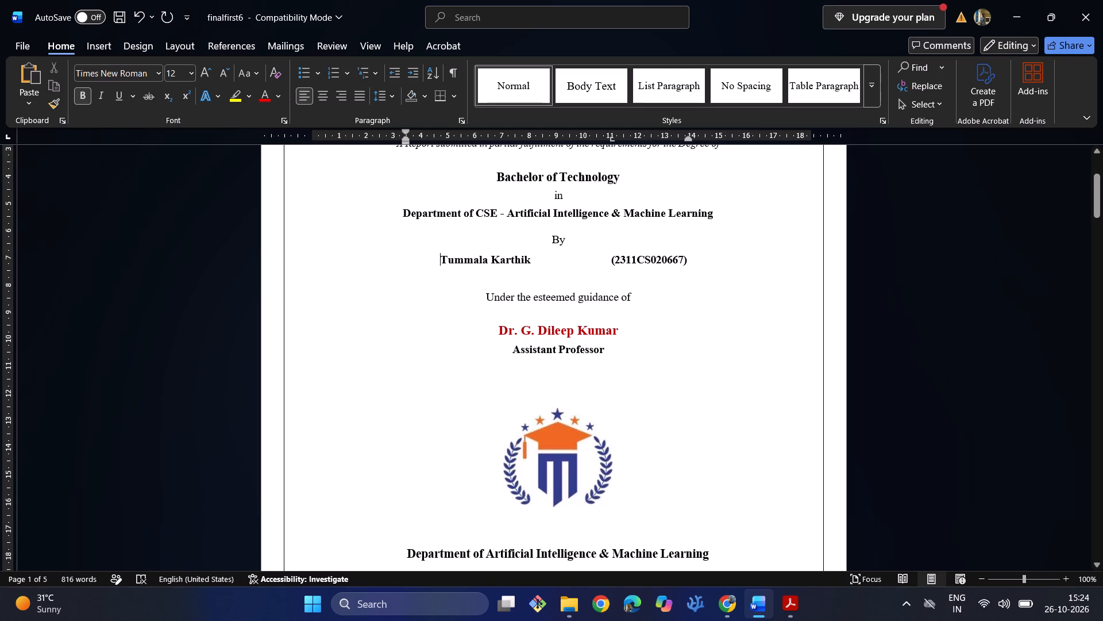
{"action": "left_click", "coordinate": [611, 259]}
{"action": "key", "text": "BackSpace"}
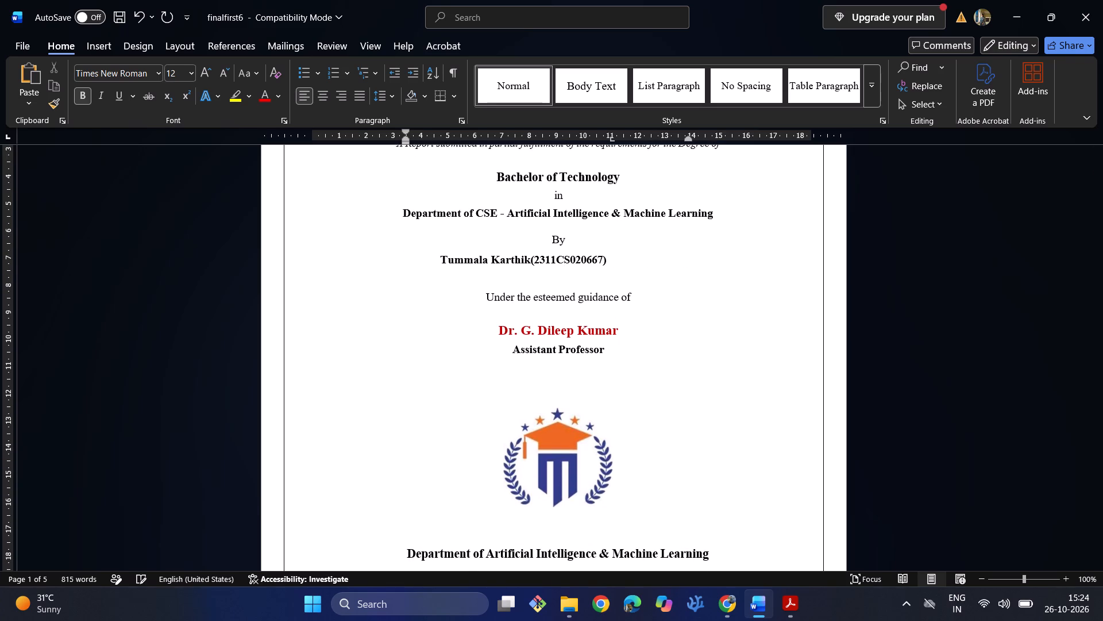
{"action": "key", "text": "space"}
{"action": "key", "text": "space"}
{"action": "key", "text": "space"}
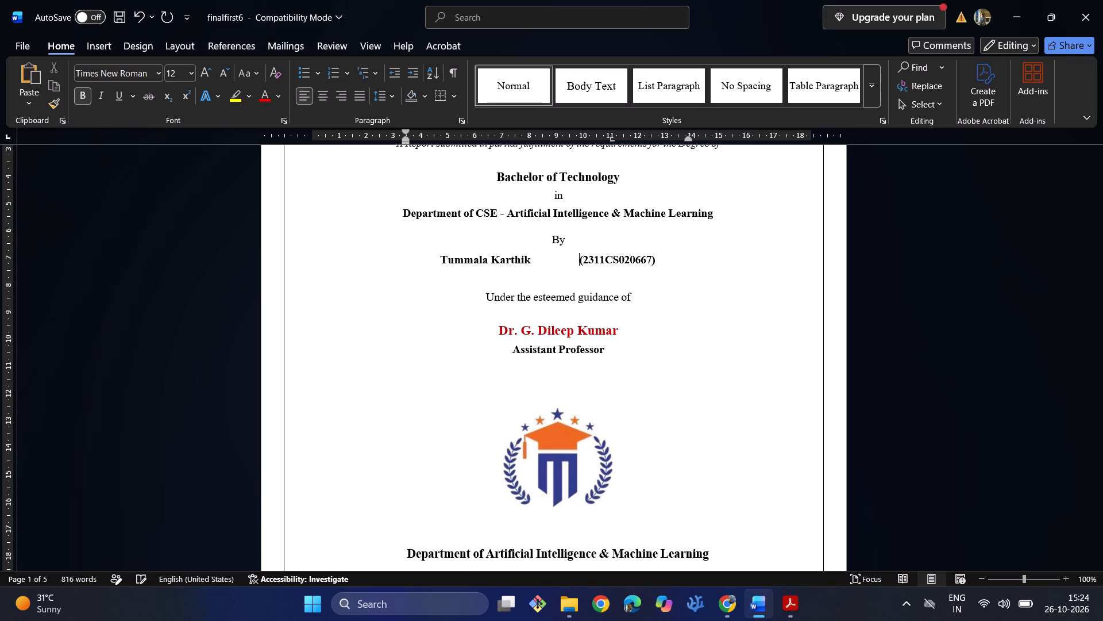
Change the last two digits of the roll number in the Certificate paragraph to 67.
{"action": "scroll", "coordinate": [611, 259], "scroll_direction": "down", "scroll_amount": 3}
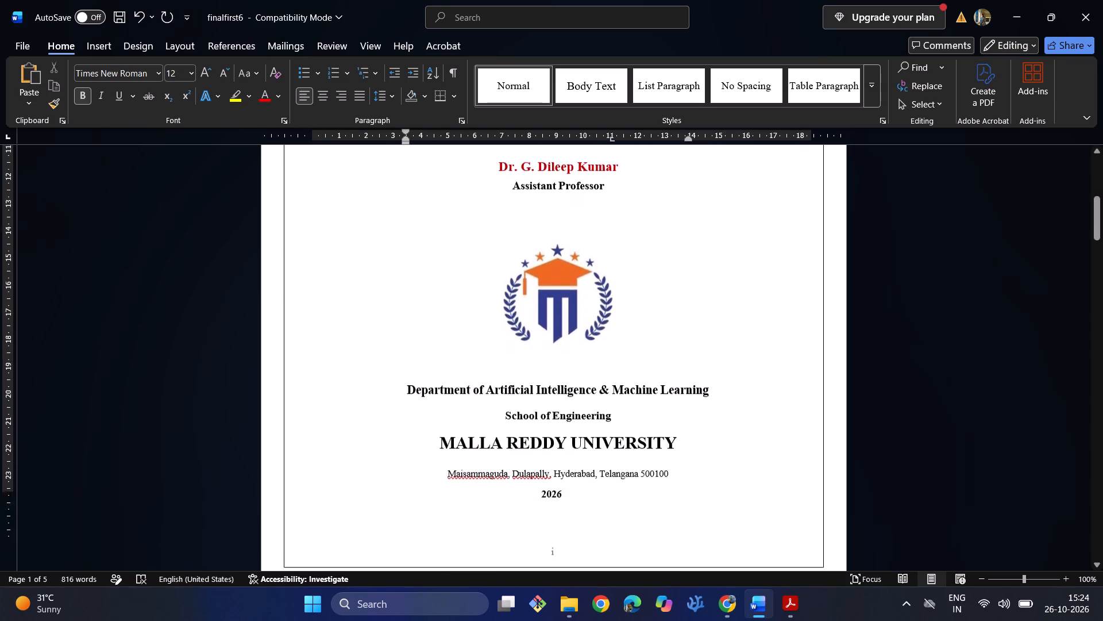
{"action": "scroll", "coordinate": [611, 259], "scroll_direction": "down", "scroll_amount": 2}
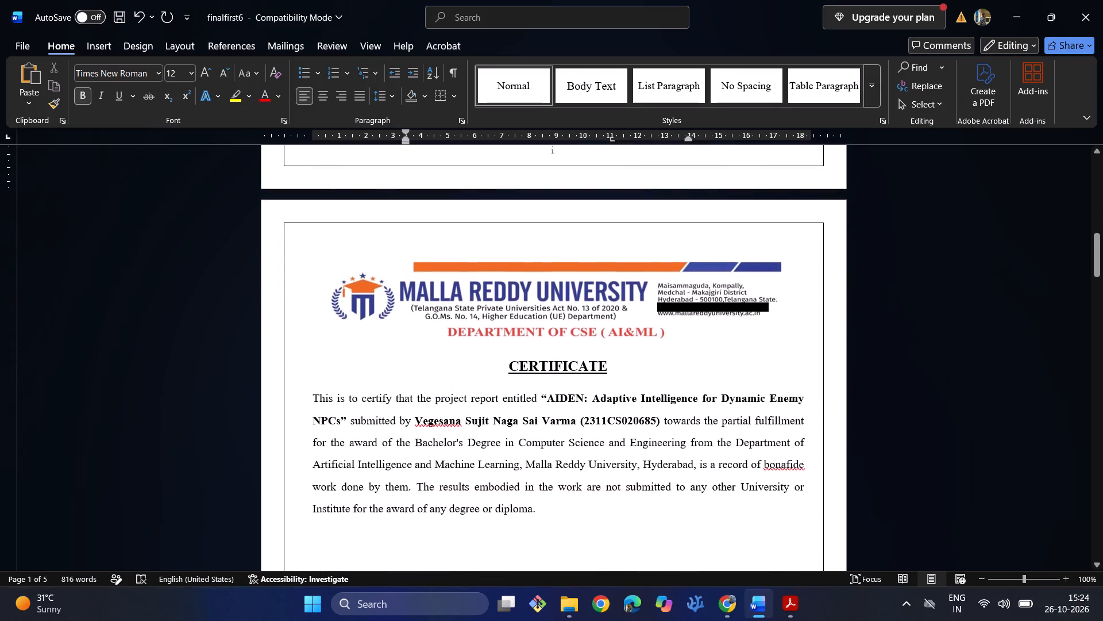
{"action": "left_click", "coordinate": [654, 424]}
{"action": "key", "text": "BackSpace"}
{"action": "key", "text": "BackSpace"}
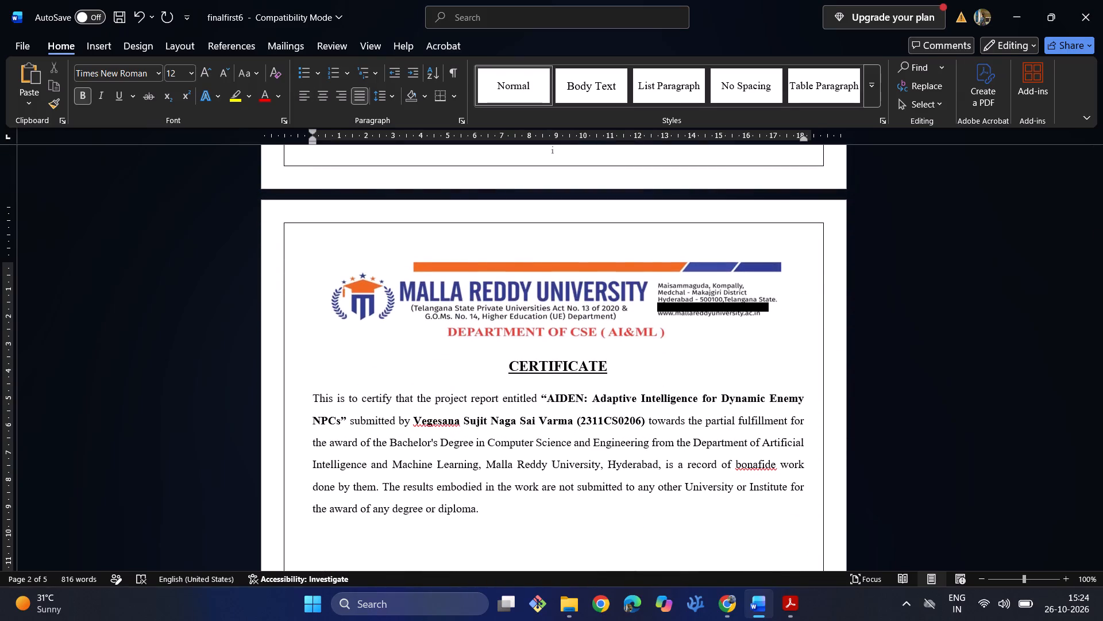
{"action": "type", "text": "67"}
Delete the previous student's given names from the Certificate paragraph, keeping only the bold surname before the roll number.
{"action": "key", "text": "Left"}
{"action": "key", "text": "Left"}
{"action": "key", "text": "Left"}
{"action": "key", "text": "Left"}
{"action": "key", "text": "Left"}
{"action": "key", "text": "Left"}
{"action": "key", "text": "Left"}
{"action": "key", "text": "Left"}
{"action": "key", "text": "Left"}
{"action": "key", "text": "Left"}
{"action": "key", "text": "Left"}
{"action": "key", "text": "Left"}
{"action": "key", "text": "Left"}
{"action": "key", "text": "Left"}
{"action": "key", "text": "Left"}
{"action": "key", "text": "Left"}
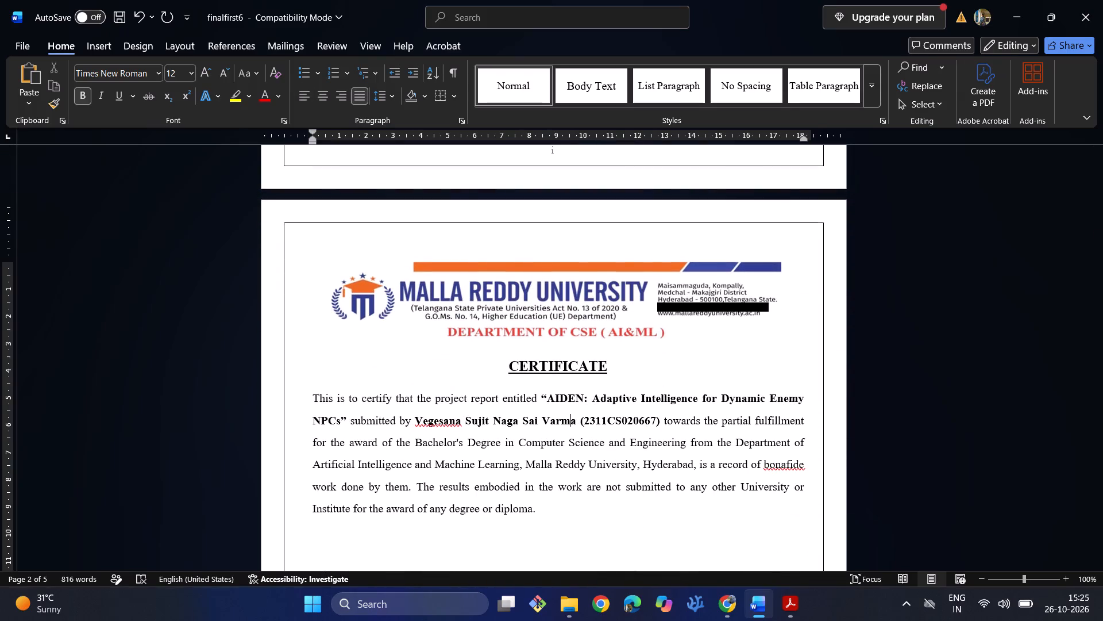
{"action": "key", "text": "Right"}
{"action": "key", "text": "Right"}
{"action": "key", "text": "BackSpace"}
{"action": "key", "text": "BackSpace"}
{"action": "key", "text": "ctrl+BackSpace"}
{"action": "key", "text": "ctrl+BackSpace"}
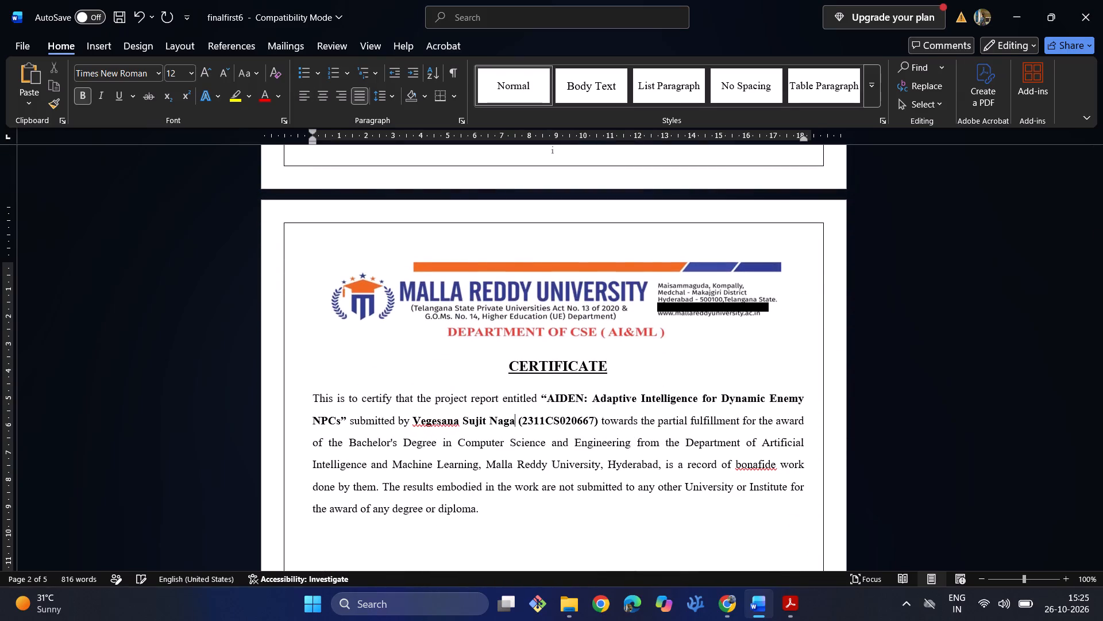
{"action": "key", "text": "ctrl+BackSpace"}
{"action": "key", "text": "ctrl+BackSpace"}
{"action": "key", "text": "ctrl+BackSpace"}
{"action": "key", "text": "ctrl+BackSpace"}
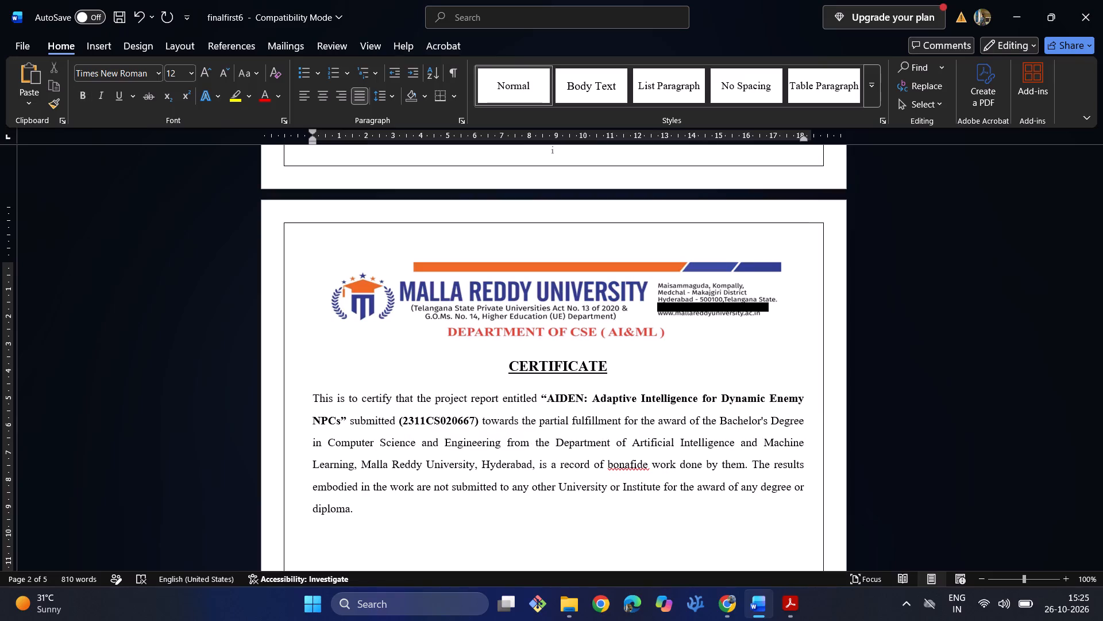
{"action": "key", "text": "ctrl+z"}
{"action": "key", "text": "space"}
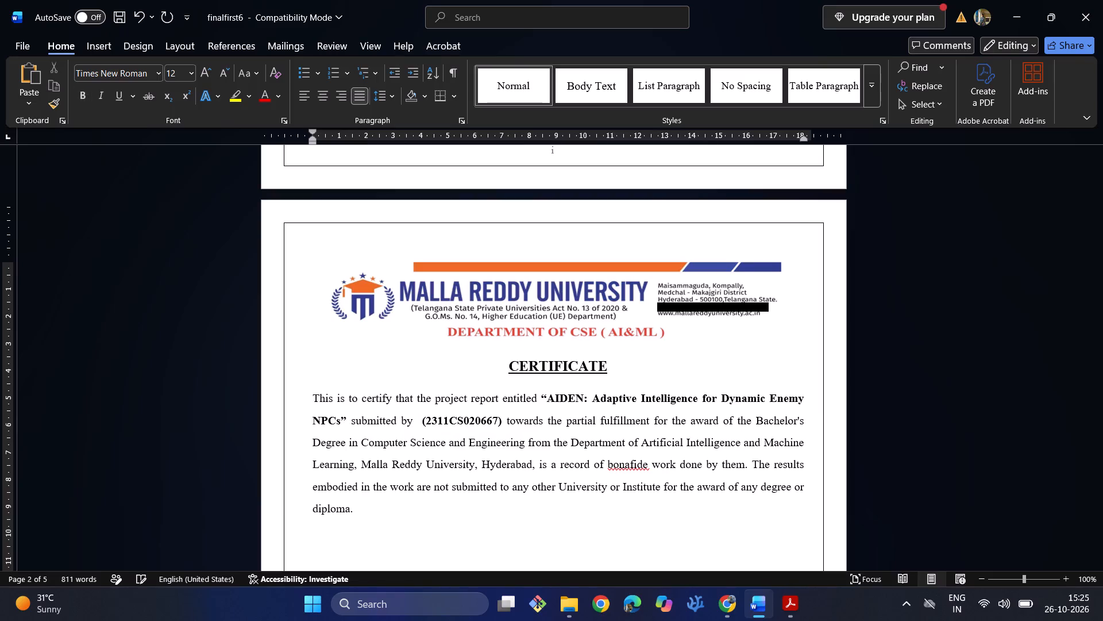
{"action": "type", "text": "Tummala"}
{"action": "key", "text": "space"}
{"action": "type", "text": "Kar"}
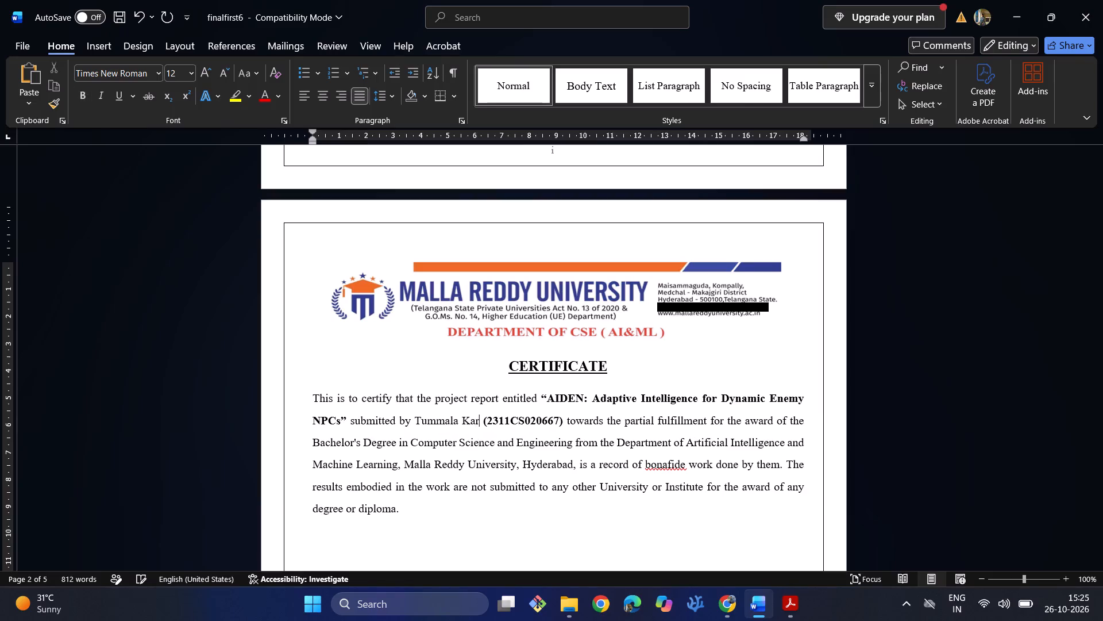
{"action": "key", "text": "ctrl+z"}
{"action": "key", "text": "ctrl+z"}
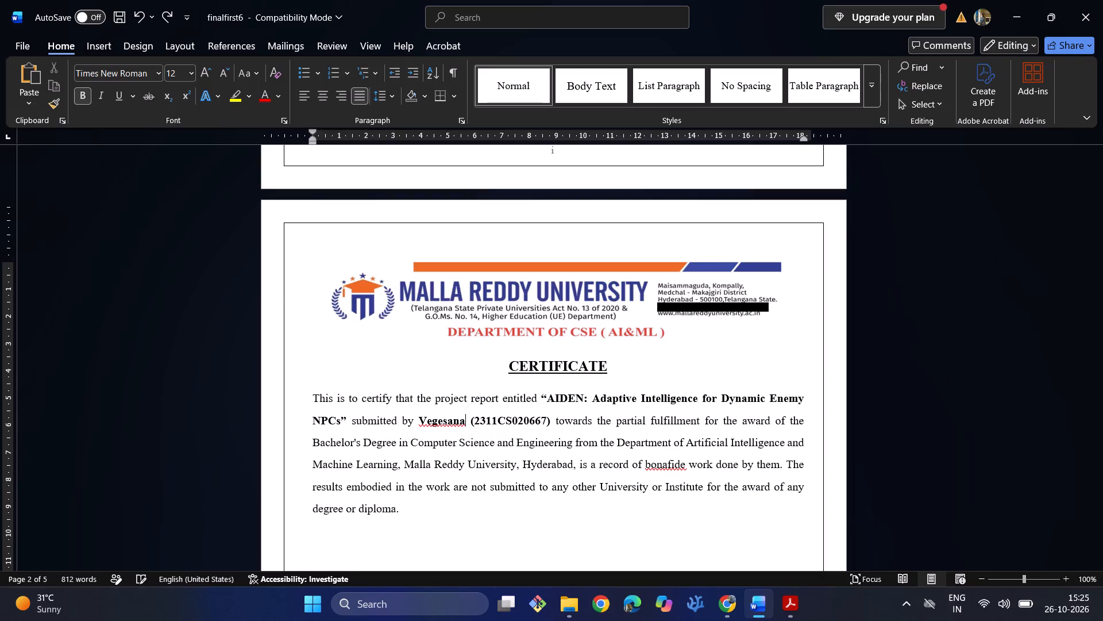
Replace the remaining surname in the Certificate paragraph with the new student's surname and first name in bold.
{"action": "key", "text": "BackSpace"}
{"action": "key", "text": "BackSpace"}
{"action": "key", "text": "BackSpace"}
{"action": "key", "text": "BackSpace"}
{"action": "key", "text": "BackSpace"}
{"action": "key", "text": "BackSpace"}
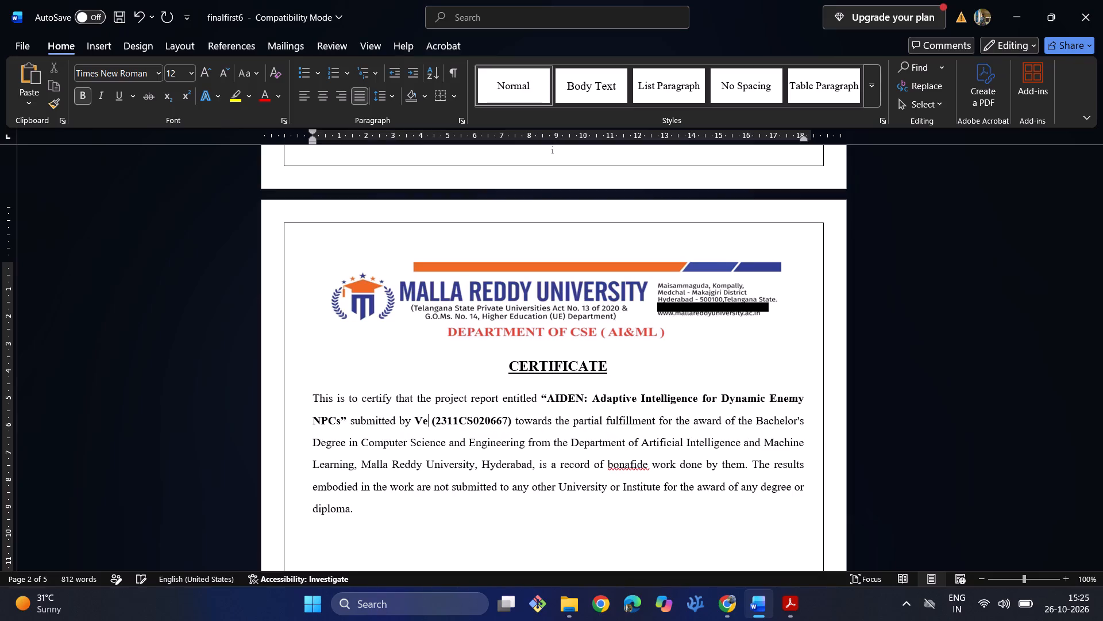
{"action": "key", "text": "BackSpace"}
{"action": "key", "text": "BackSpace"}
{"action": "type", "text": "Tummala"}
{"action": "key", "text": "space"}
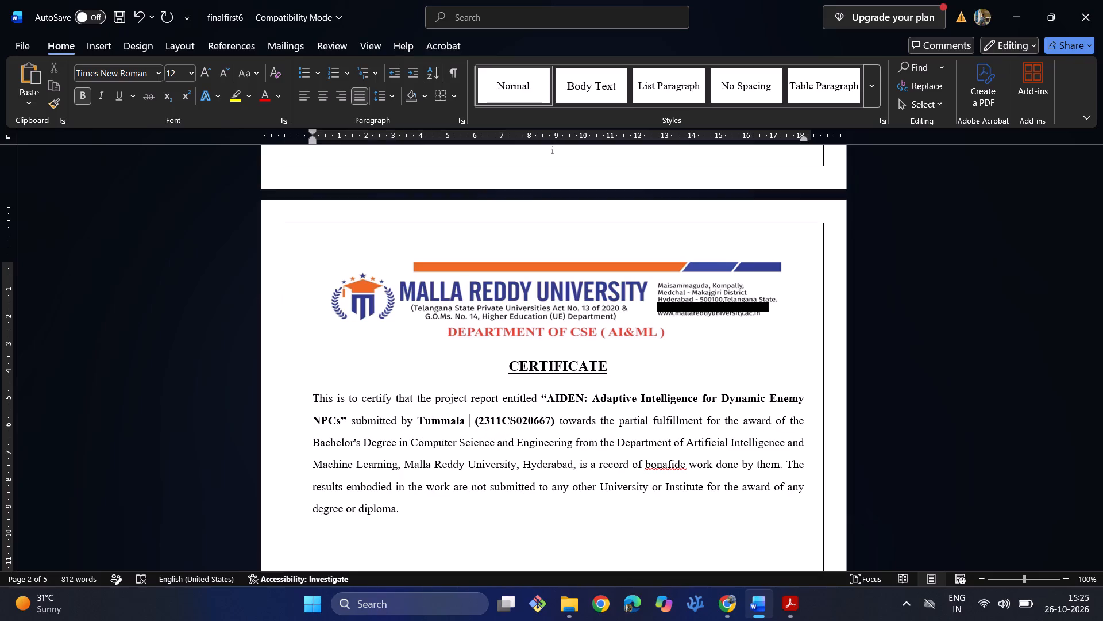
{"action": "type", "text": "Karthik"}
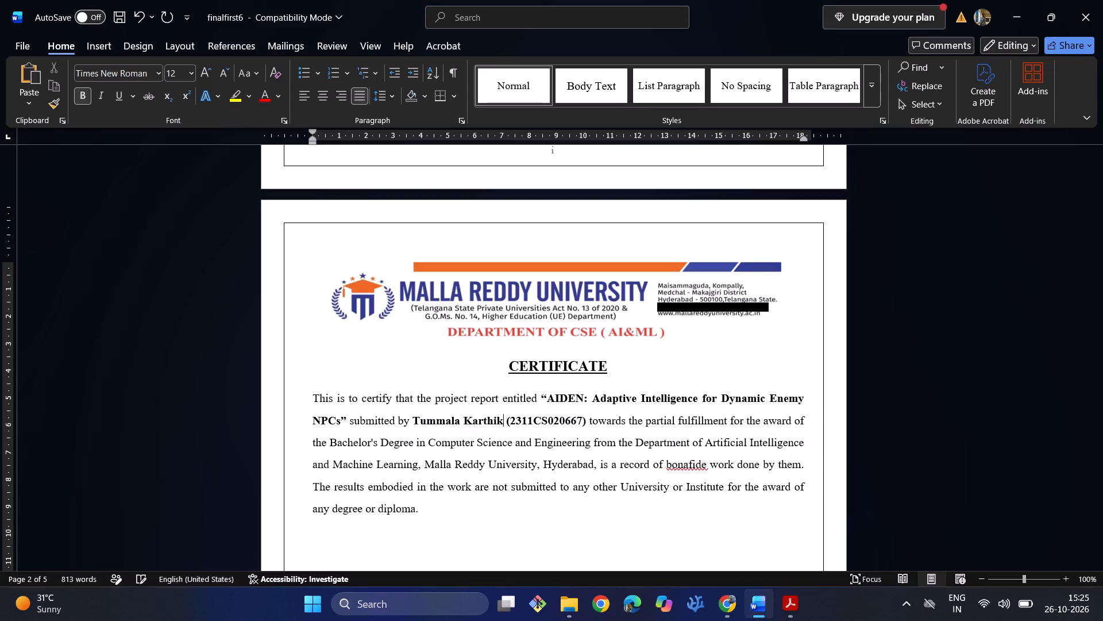
Change the last two digits of the roll number in the Declaration's signature row to 67.
{"action": "scroll", "coordinate": [645, 463], "scroll_direction": "down", "scroll_amount": 3}
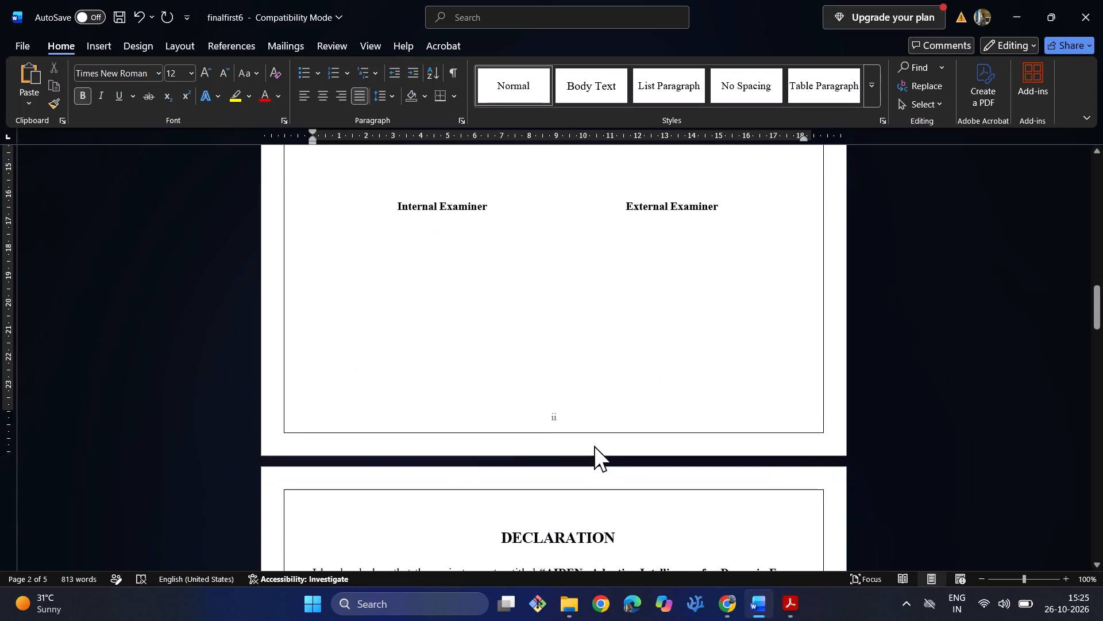
{"action": "scroll", "coordinate": [594, 446], "scroll_direction": "up", "scroll_amount": 2}
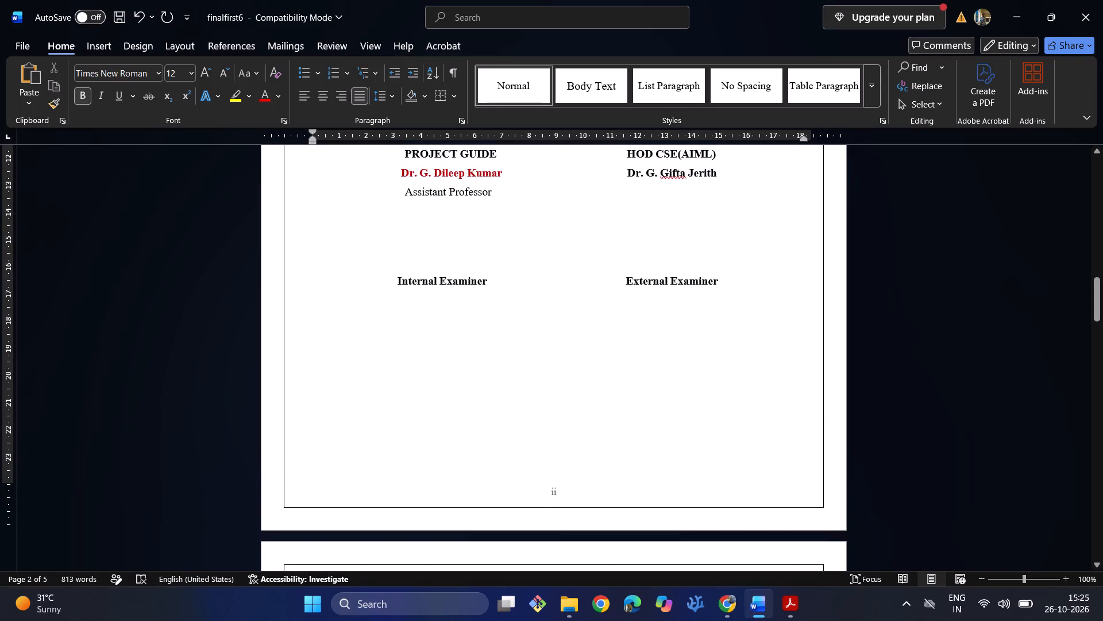
{"action": "scroll", "coordinate": [594, 446], "scroll_direction": "down", "scroll_amount": 2}
{"action": "scroll", "coordinate": [557, 447], "scroll_direction": "up", "scroll_amount": 1}
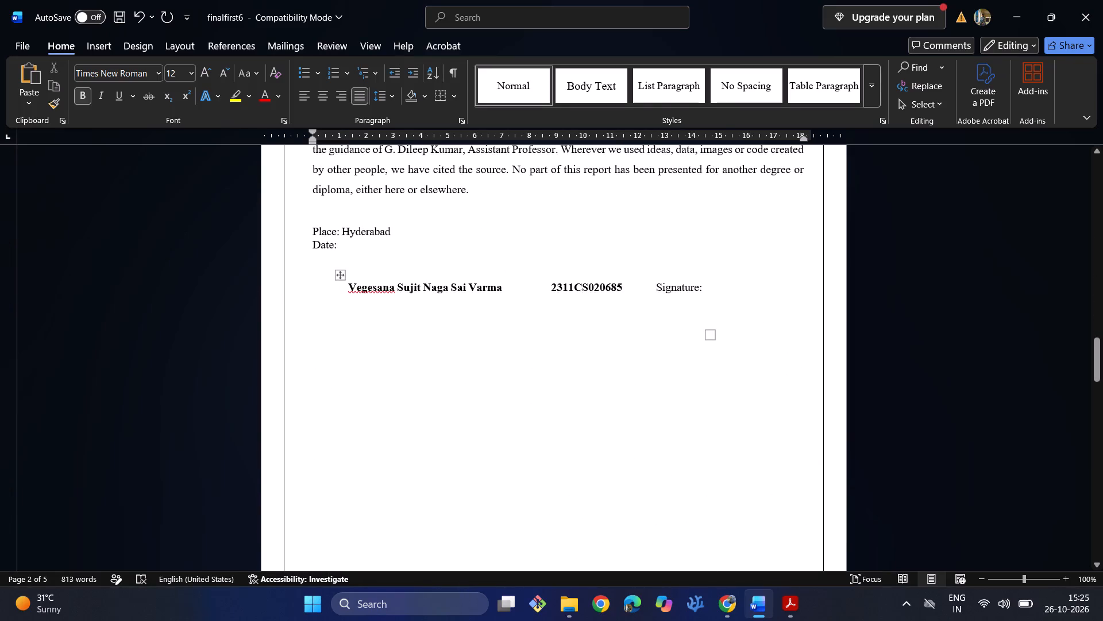
{"action": "right_click", "coordinate": [559, 462]}
{"action": "left_click", "coordinate": [458, 385]}
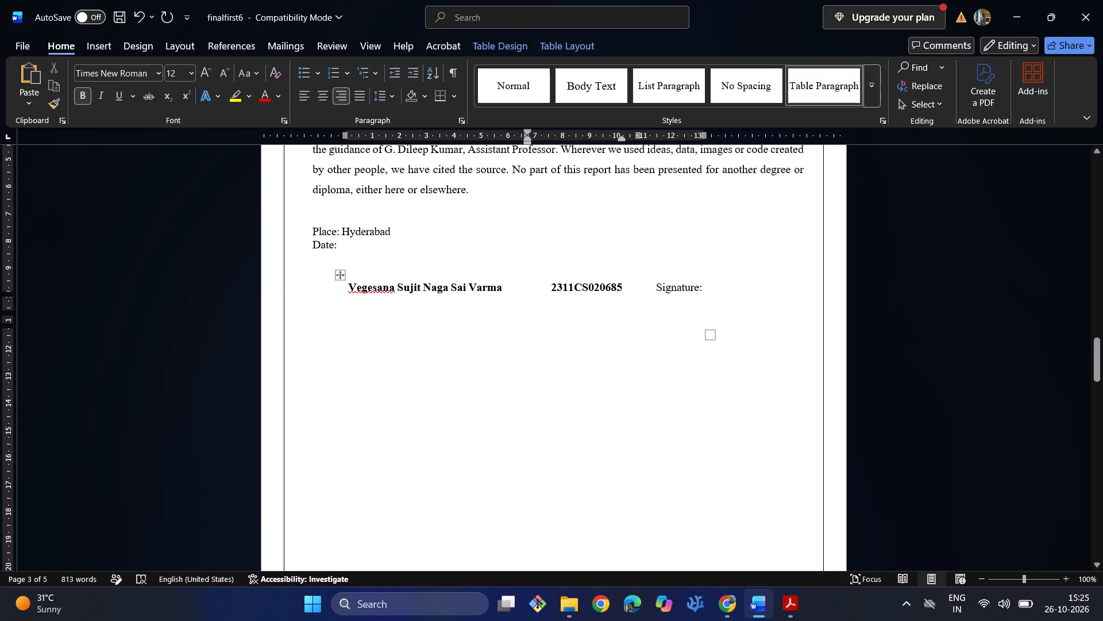
{"action": "left_click", "coordinate": [622, 288]}
{"action": "key", "text": "BackSpace"}
{"action": "key", "text": "BackSpace"}
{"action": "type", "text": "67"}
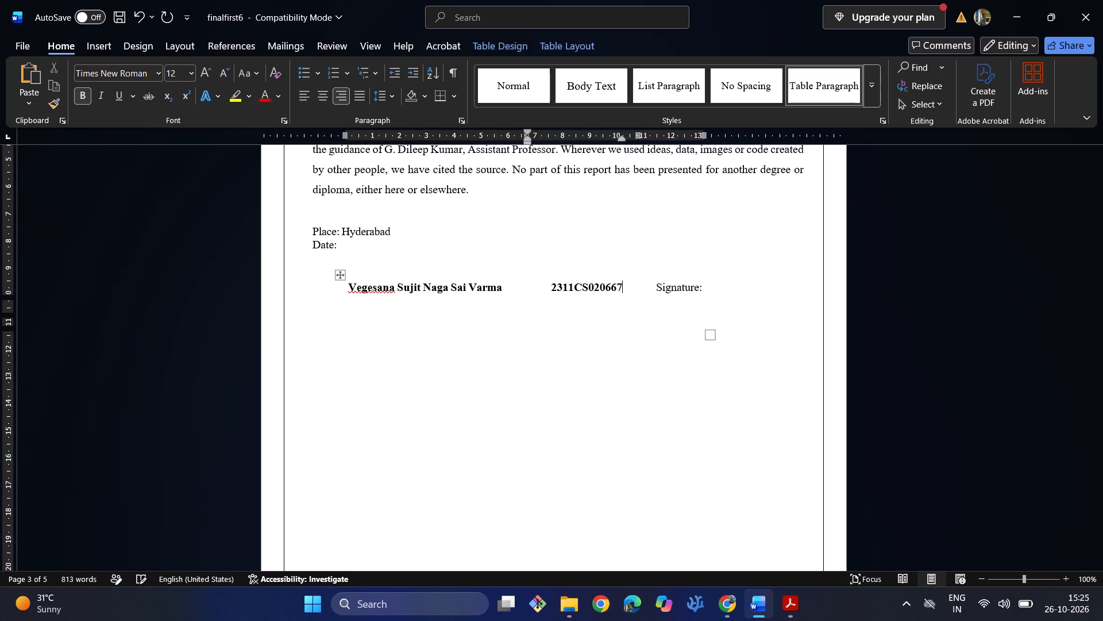
Replace the previous student's name in the Declaration's signature row with the new student's surname and first name in bold.
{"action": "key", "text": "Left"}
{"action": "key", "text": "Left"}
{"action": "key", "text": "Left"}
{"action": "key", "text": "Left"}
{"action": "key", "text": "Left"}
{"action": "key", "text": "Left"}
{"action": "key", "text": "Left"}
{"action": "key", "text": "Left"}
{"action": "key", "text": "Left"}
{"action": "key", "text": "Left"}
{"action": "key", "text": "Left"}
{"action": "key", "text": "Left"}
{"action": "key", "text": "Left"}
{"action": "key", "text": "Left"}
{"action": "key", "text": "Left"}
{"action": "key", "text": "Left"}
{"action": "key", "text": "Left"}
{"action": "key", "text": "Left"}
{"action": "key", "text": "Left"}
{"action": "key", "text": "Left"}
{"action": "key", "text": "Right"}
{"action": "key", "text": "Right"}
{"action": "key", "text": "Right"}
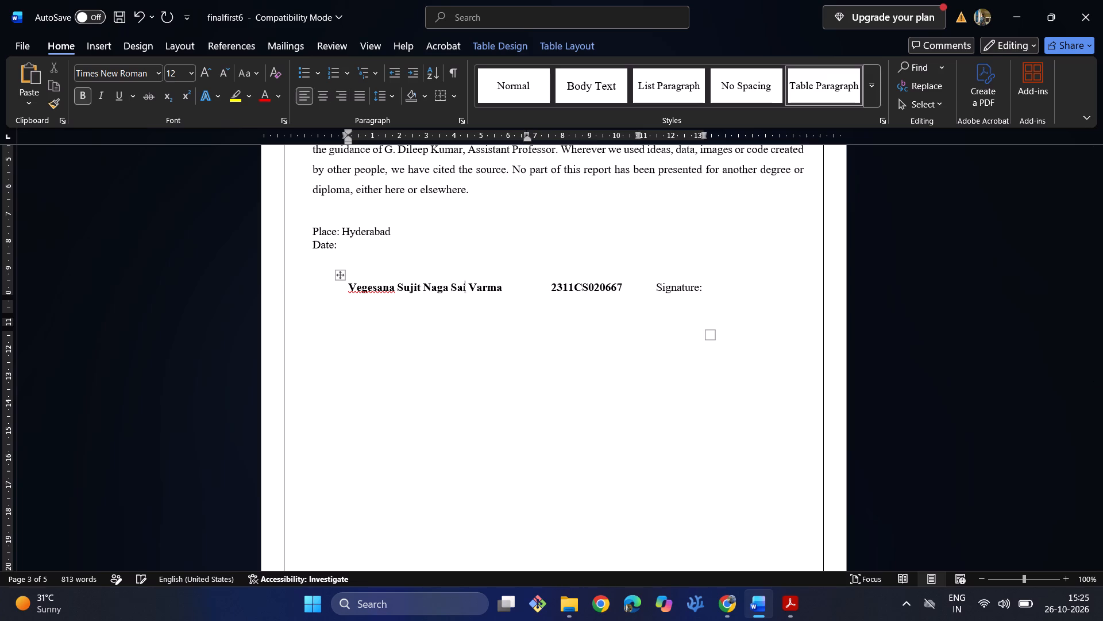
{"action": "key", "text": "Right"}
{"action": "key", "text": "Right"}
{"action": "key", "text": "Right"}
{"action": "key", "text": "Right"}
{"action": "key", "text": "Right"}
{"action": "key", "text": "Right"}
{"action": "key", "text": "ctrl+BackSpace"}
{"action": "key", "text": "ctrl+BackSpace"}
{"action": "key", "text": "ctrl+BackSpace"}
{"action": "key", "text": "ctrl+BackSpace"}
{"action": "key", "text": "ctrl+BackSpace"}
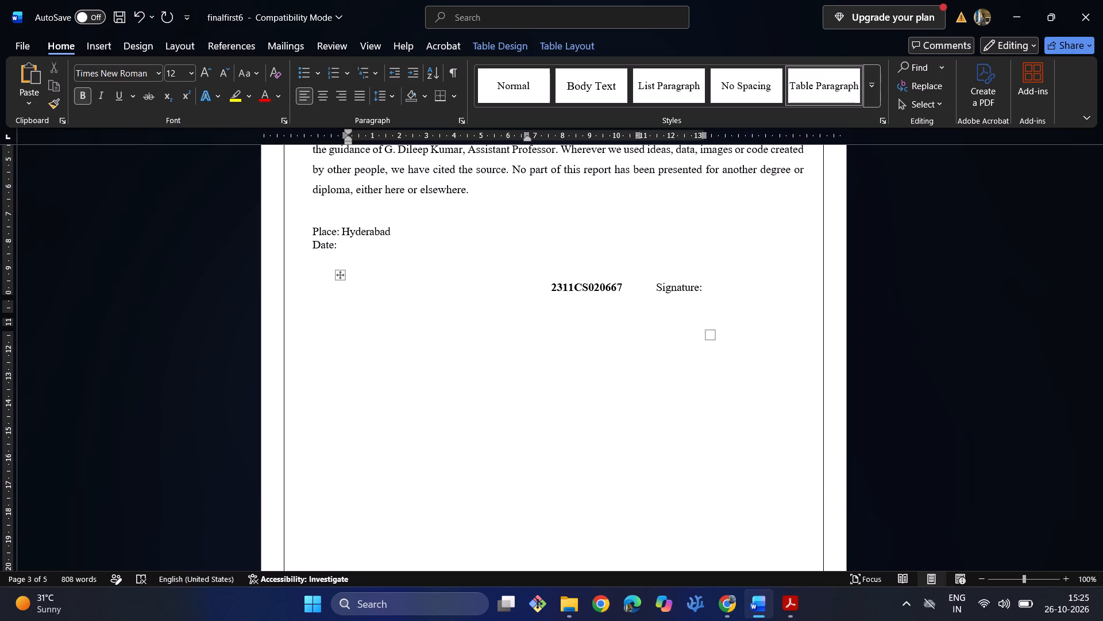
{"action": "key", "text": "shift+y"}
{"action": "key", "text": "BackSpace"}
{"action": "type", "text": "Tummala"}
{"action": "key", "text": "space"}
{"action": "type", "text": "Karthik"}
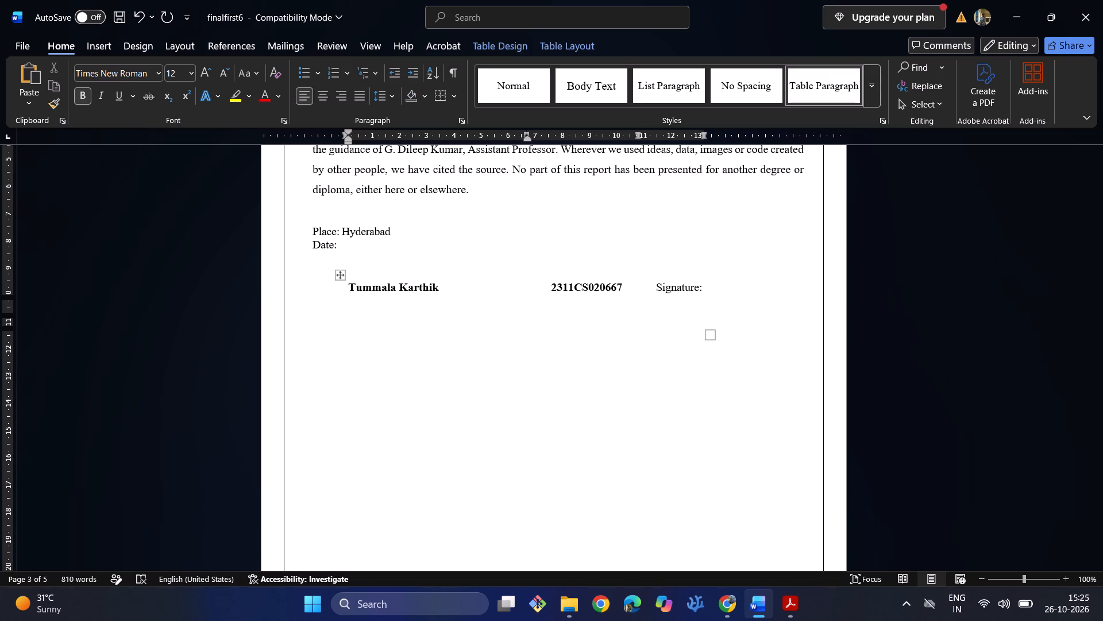
{"action": "left_click", "coordinate": [548, 423]}
Save the finalfirst6 document with the new student's details.
{"action": "scroll", "coordinate": [548, 423], "scroll_direction": "down", "scroll_amount": 2}
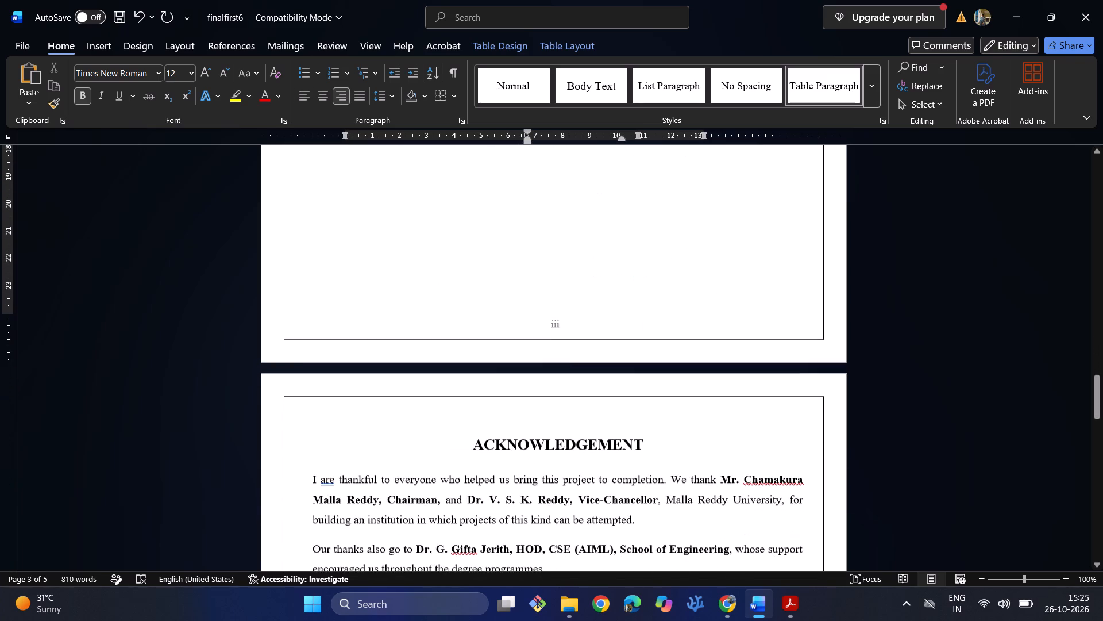
{"action": "scroll", "coordinate": [548, 423], "scroll_direction": "down", "scroll_amount": 1}
{"action": "key", "text": "ctrl+a"}
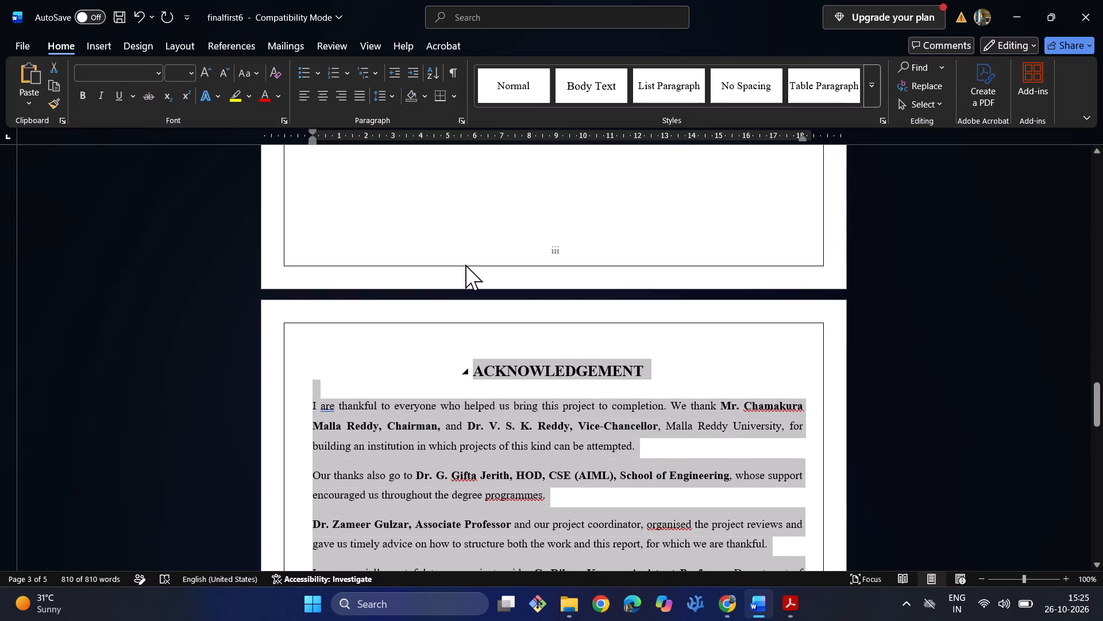
{"action": "left_click", "coordinate": [465, 264]}
{"action": "key", "text": "ctrl+s"}
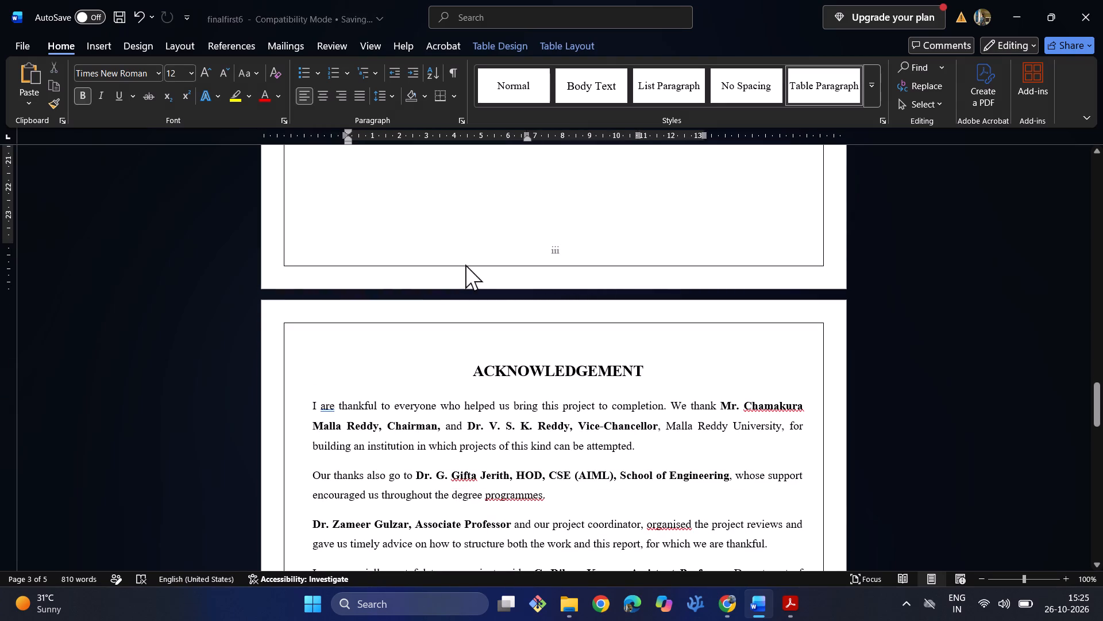
Review the title page, Certificate, Declaration and Acknowledgement for the student name and roll number shown on each.
{"action": "scroll", "coordinate": [465, 264], "scroll_direction": "down", "scroll_amount": 2}
{"action": "scroll", "coordinate": [465, 264], "scroll_direction": "up", "scroll_amount": 1}
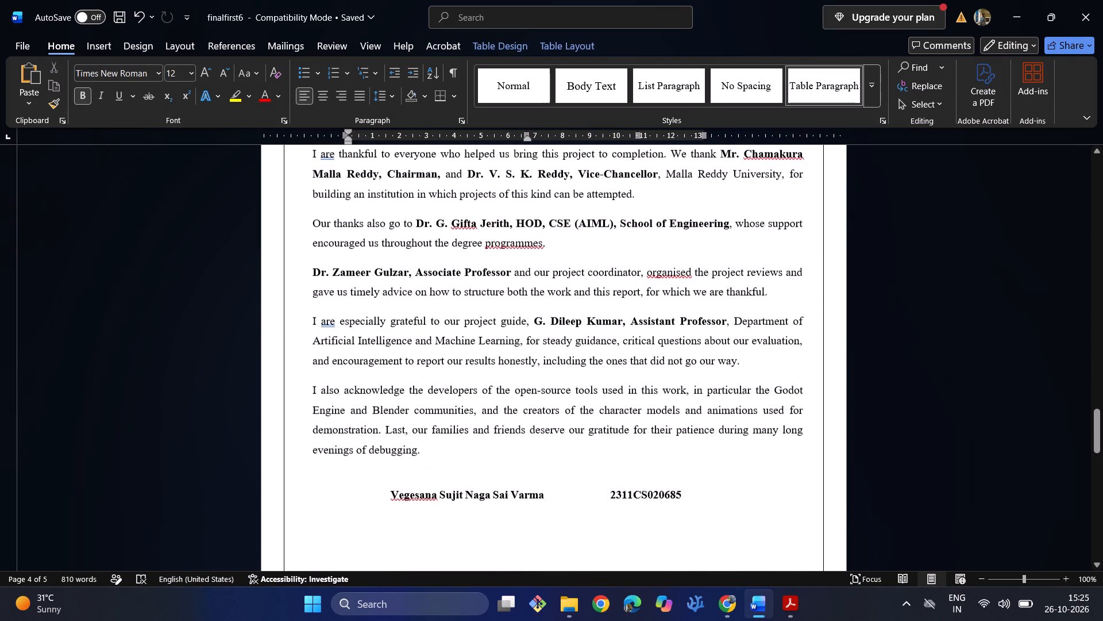
{"action": "scroll", "coordinate": [465, 264], "scroll_direction": "up", "scroll_amount": 11}
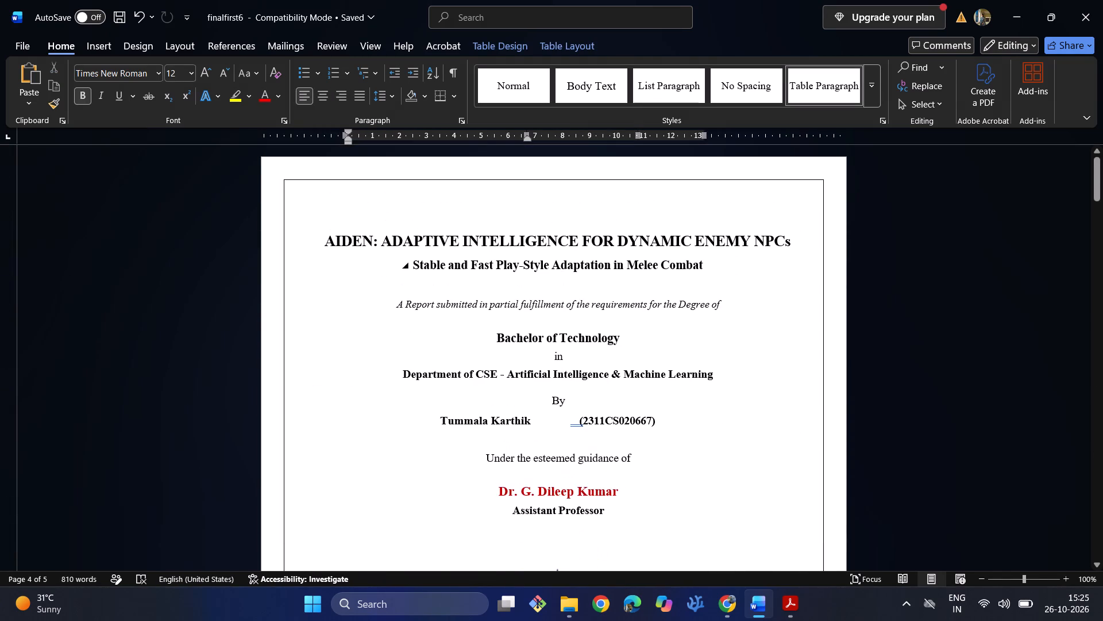
{"action": "scroll", "coordinate": [465, 264], "scroll_direction": "down", "scroll_amount": 2}
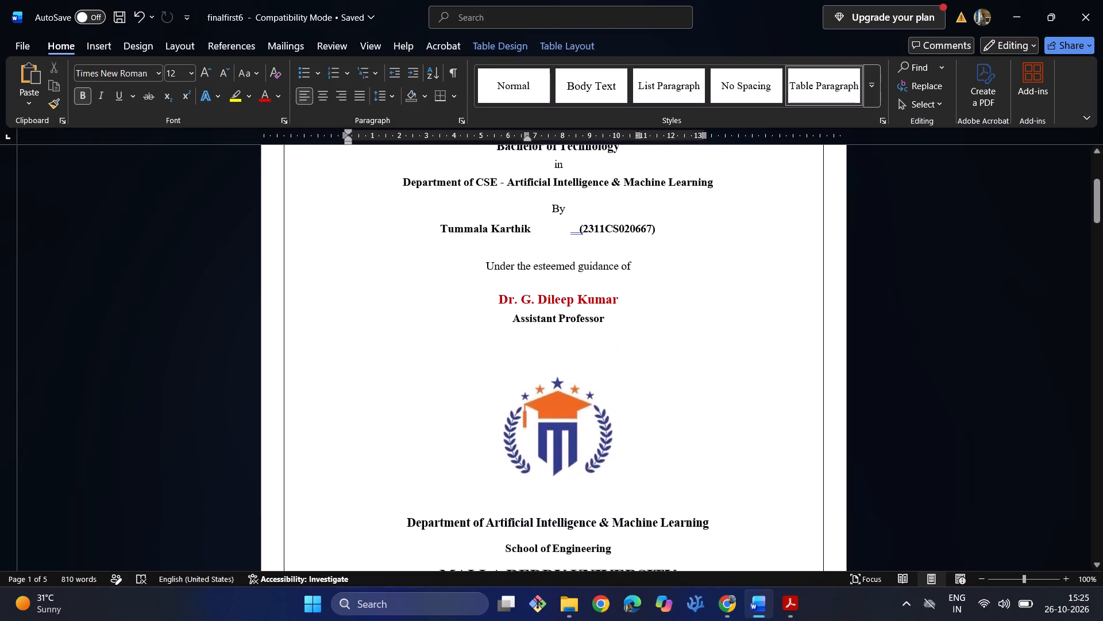
{"action": "scroll", "coordinate": [465, 264], "scroll_direction": "down", "scroll_amount": 4}
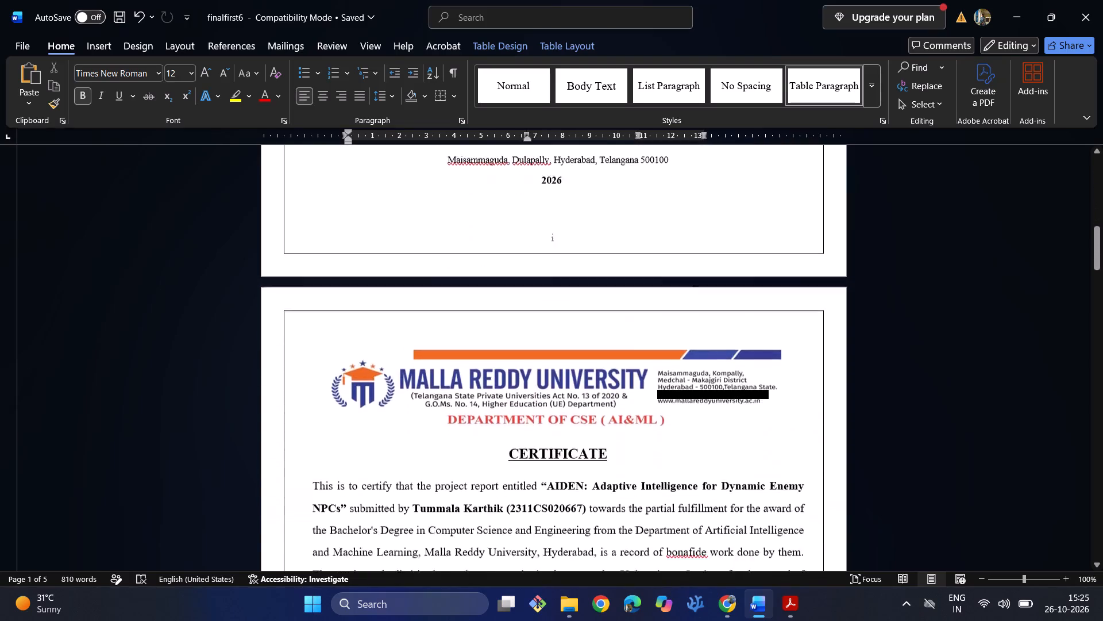
{"action": "scroll", "coordinate": [465, 264], "scroll_direction": "down", "scroll_amount": 3}
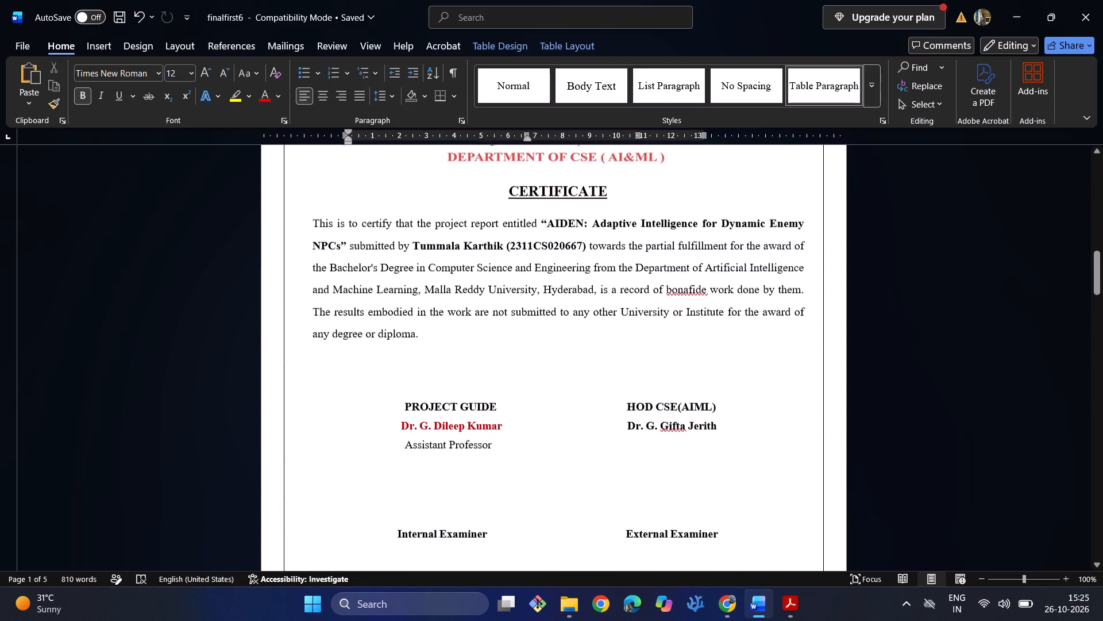
{"action": "scroll", "coordinate": [465, 264], "scroll_direction": "down", "scroll_amount": 5}
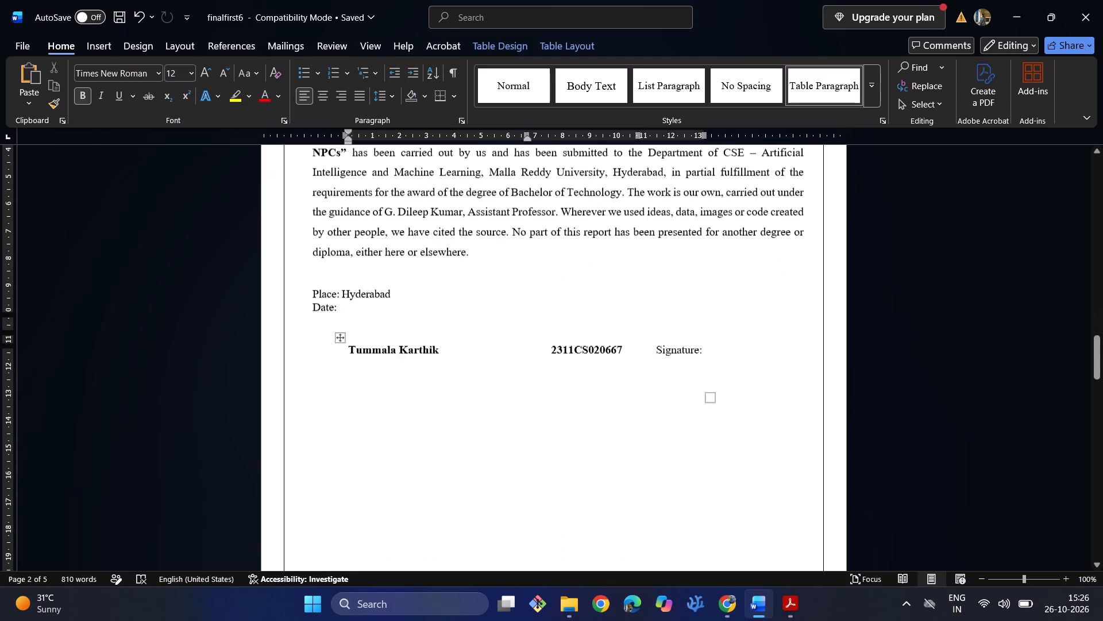
{"action": "scroll", "coordinate": [465, 264], "scroll_direction": "down", "scroll_amount": 5}
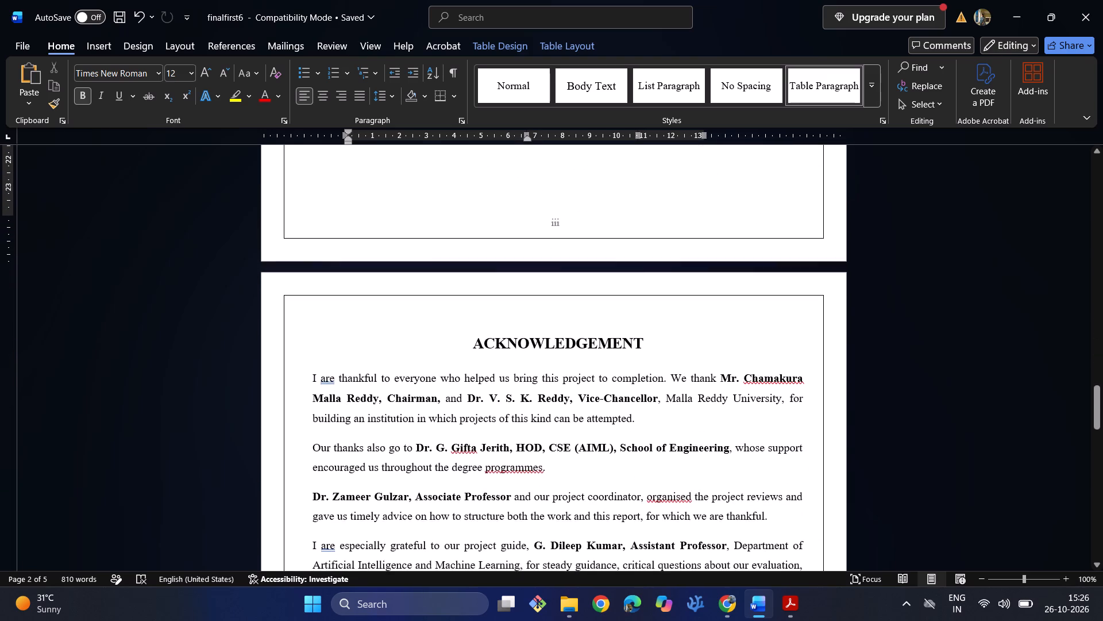
{"action": "scroll", "coordinate": [465, 264], "scroll_direction": "down", "scroll_amount": 5}
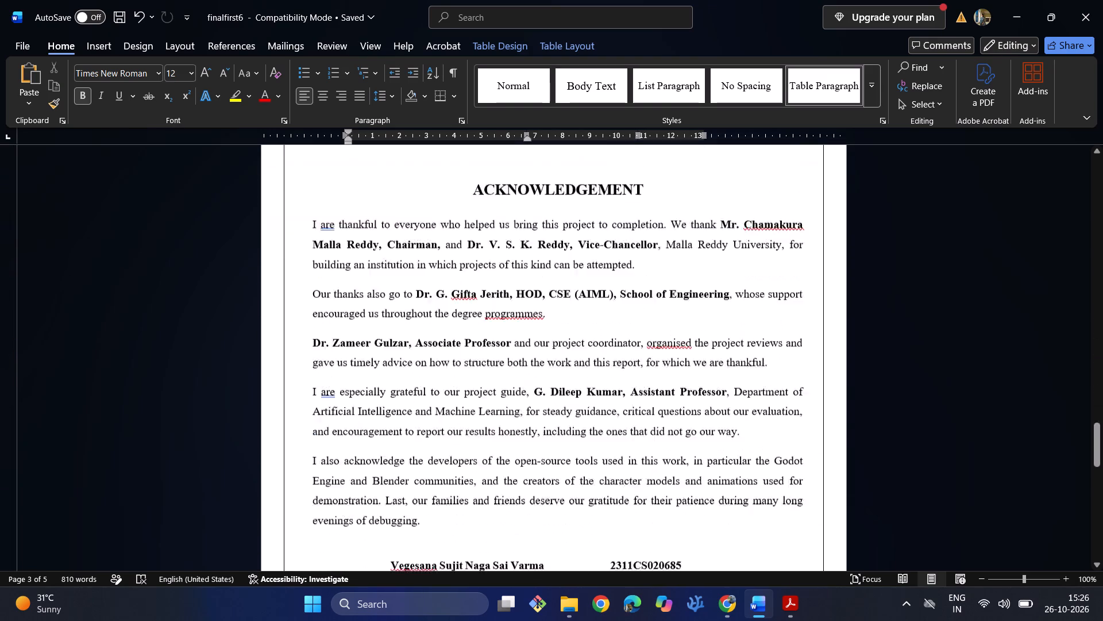
{"action": "scroll", "coordinate": [465, 264], "scroll_direction": "down", "scroll_amount": 1}
{"action": "scroll", "coordinate": [465, 264], "scroll_direction": "up", "scroll_amount": 3}
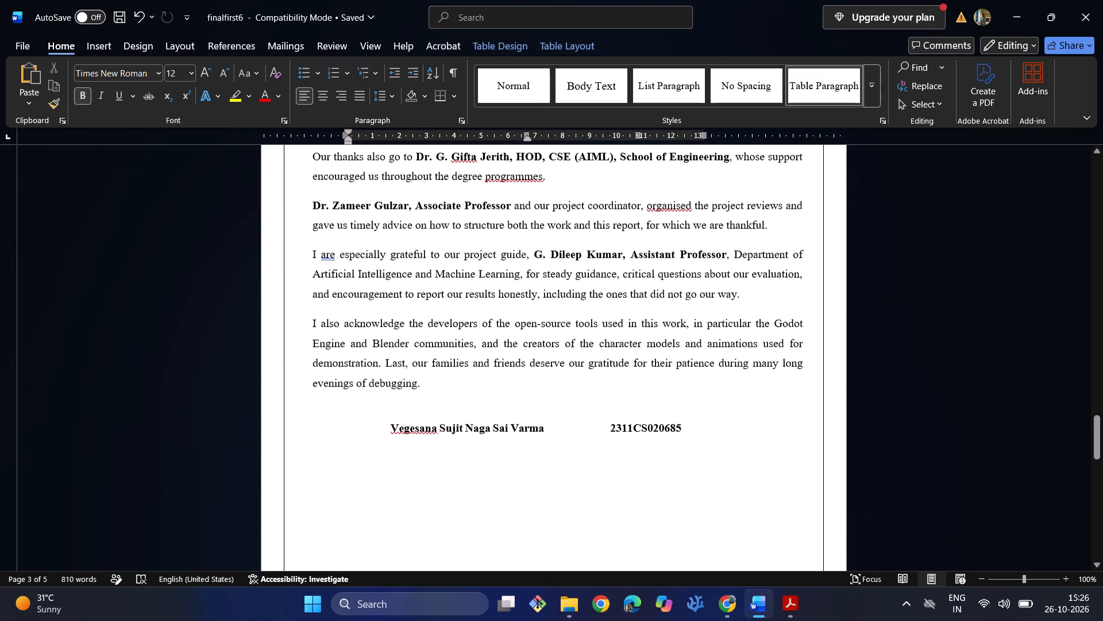
{"action": "scroll", "coordinate": [465, 264], "scroll_direction": "up", "scroll_amount": 2}
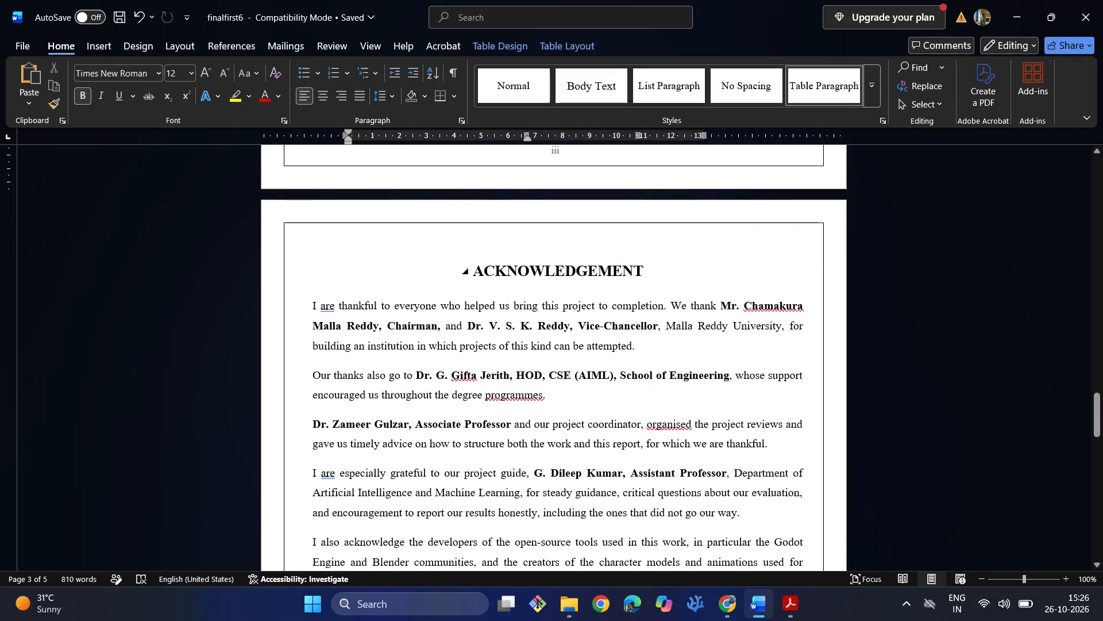
{"action": "scroll", "coordinate": [465, 264], "scroll_direction": "up", "scroll_amount": 4}
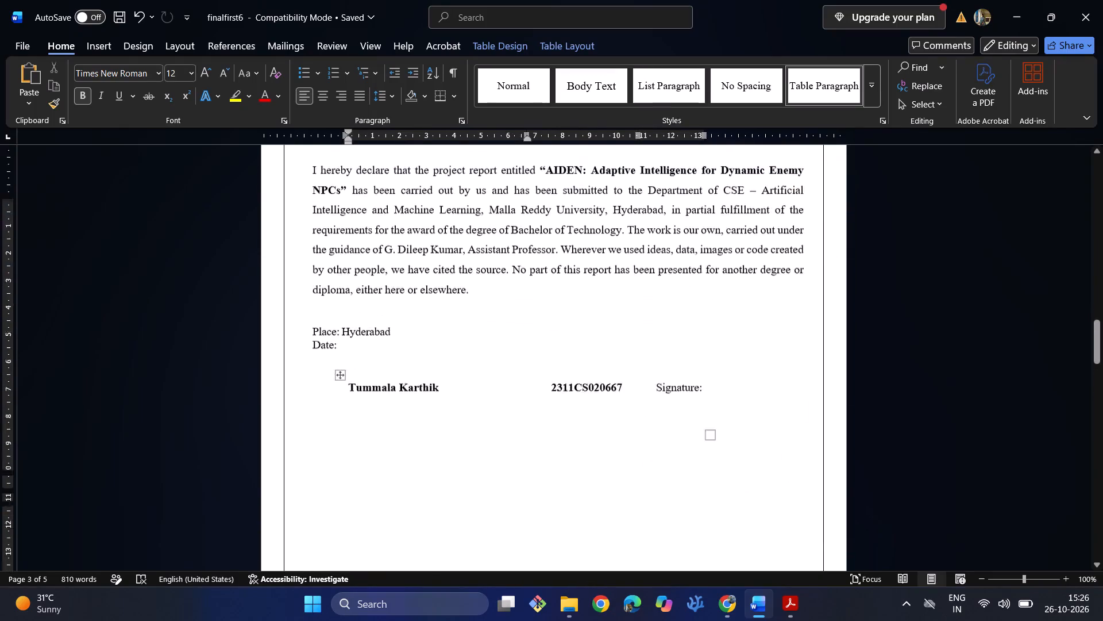
{"action": "scroll", "coordinate": [465, 264], "scroll_direction": "up", "scroll_amount": 4}
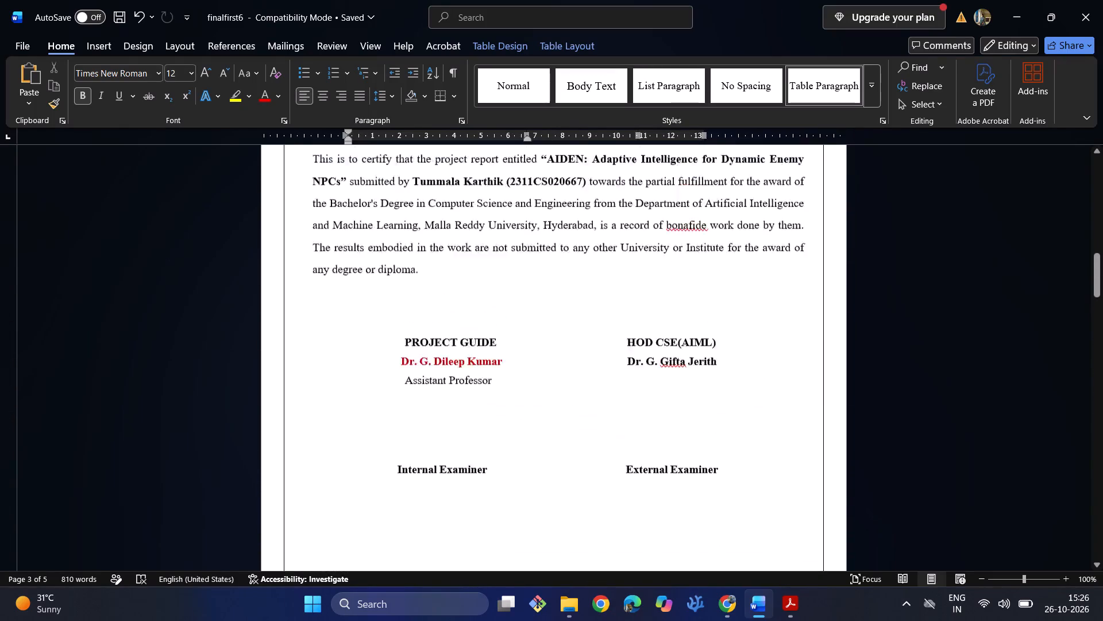
{"action": "scroll", "coordinate": [465, 264], "scroll_direction": "up", "scroll_amount": 5}
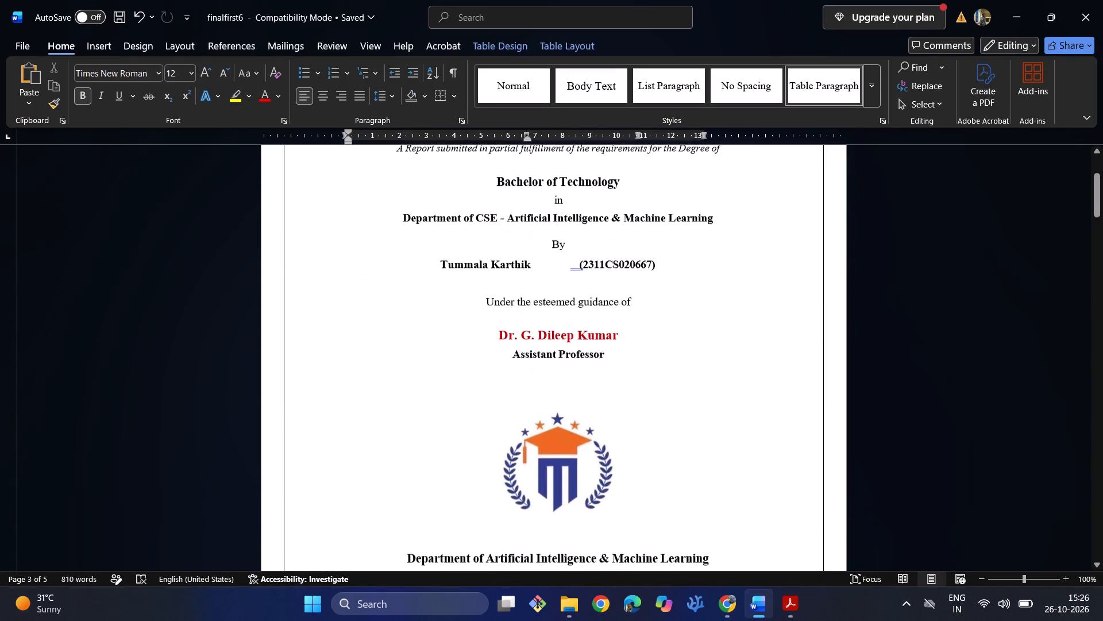
{"action": "scroll", "coordinate": [465, 264], "scroll_direction": "down", "scroll_amount": 6}
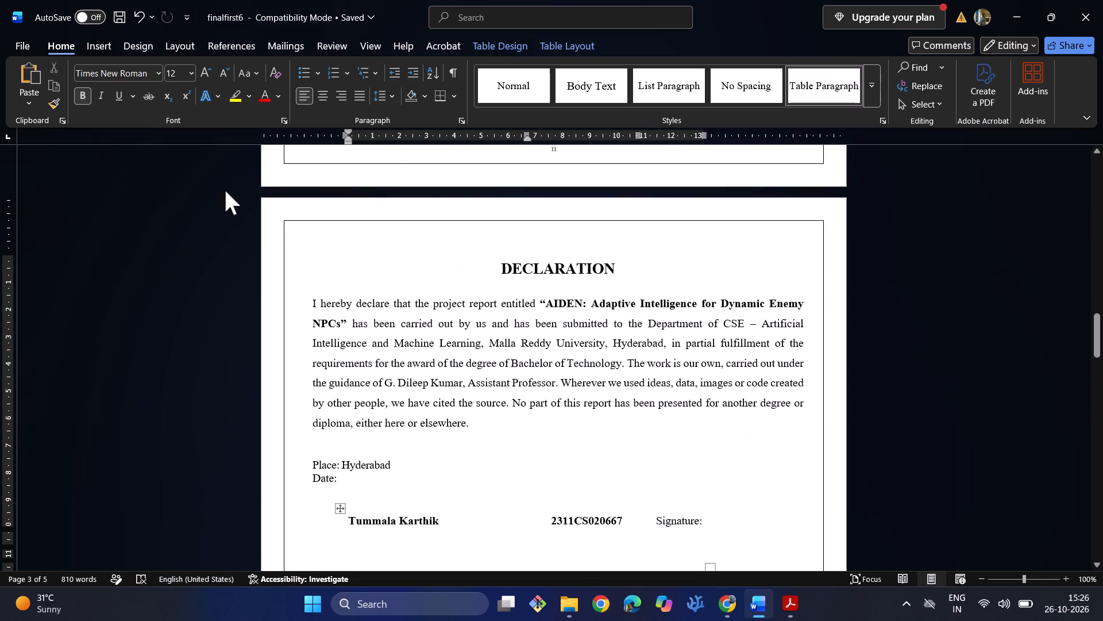
Print all pages with Microsoft Print to PDF, naming the output file karthik1.pdf in Downloads.
{"action": "left_click", "coordinate": [22, 44]}
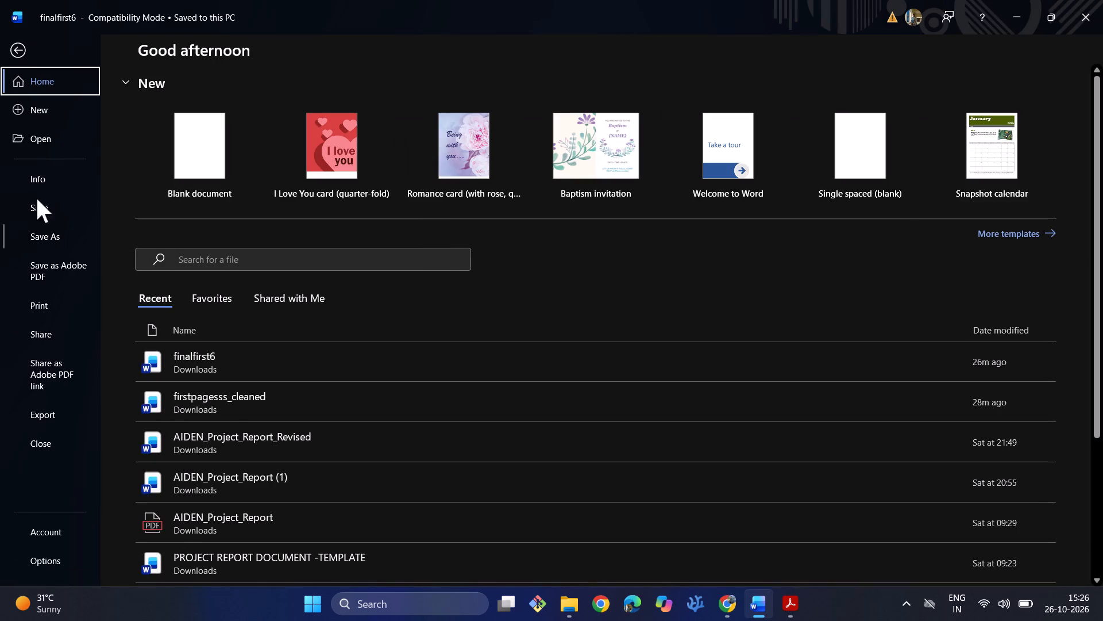
{"action": "left_click", "coordinate": [40, 313]}
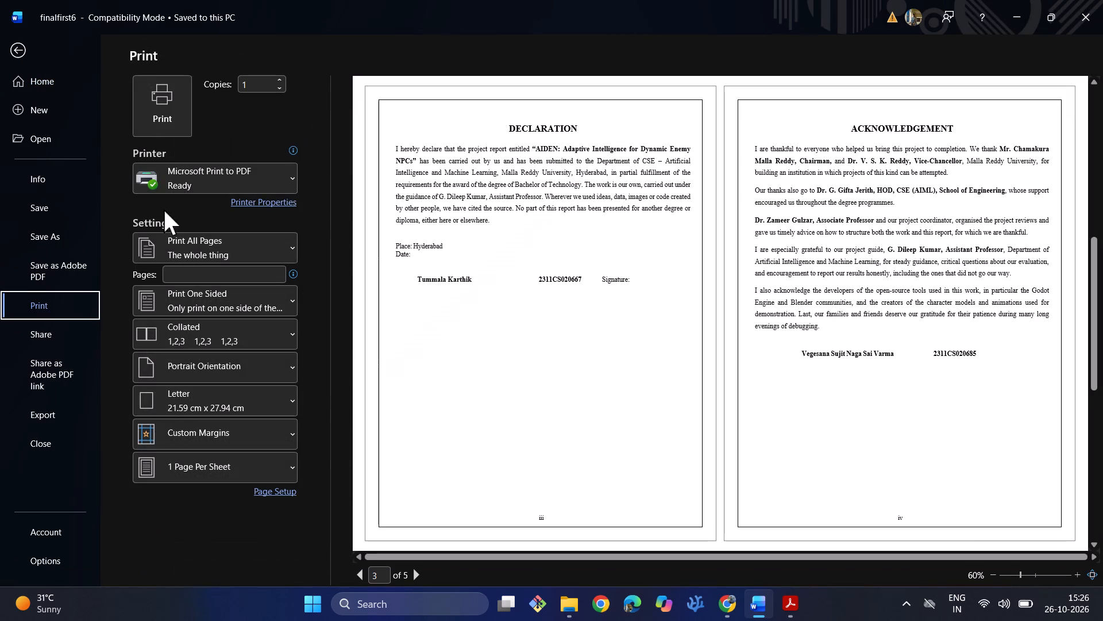
{"action": "left_click", "coordinate": [163, 112]}
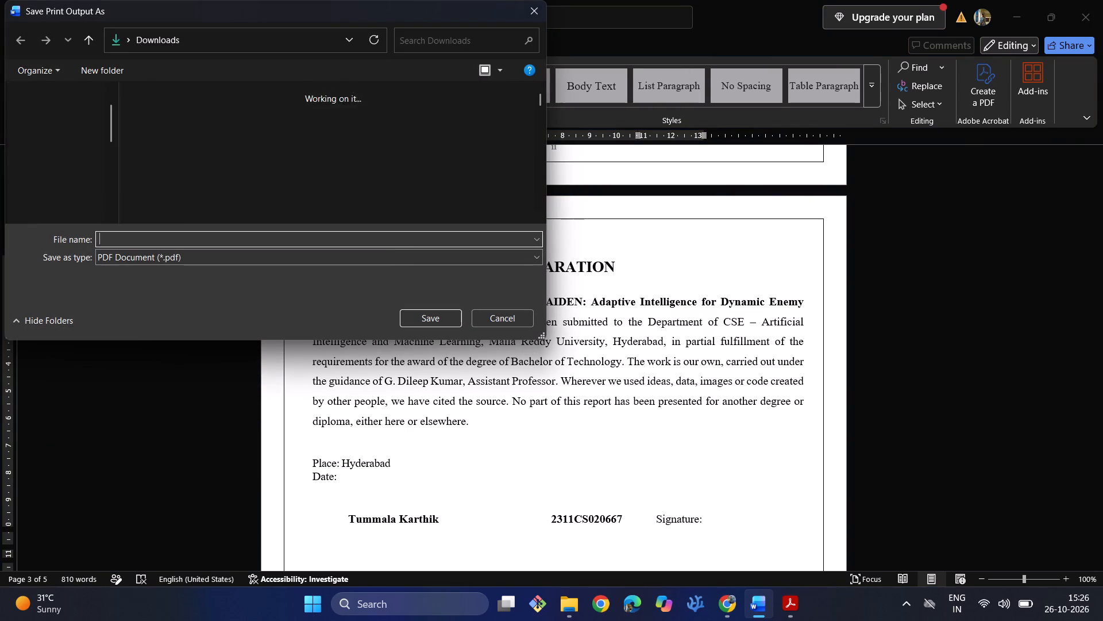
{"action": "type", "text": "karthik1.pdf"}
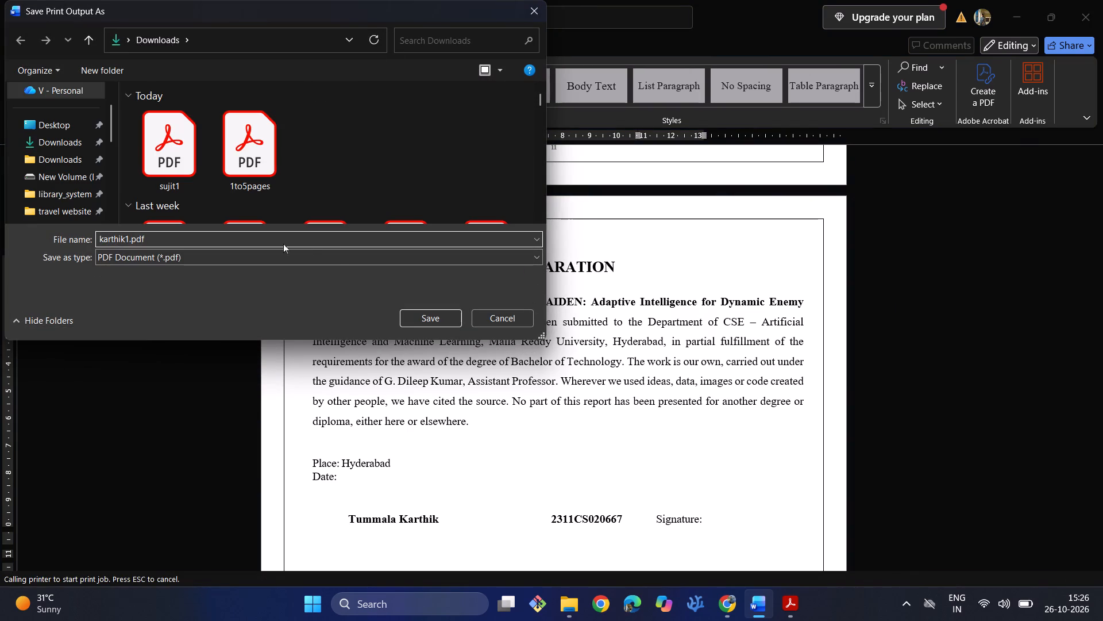
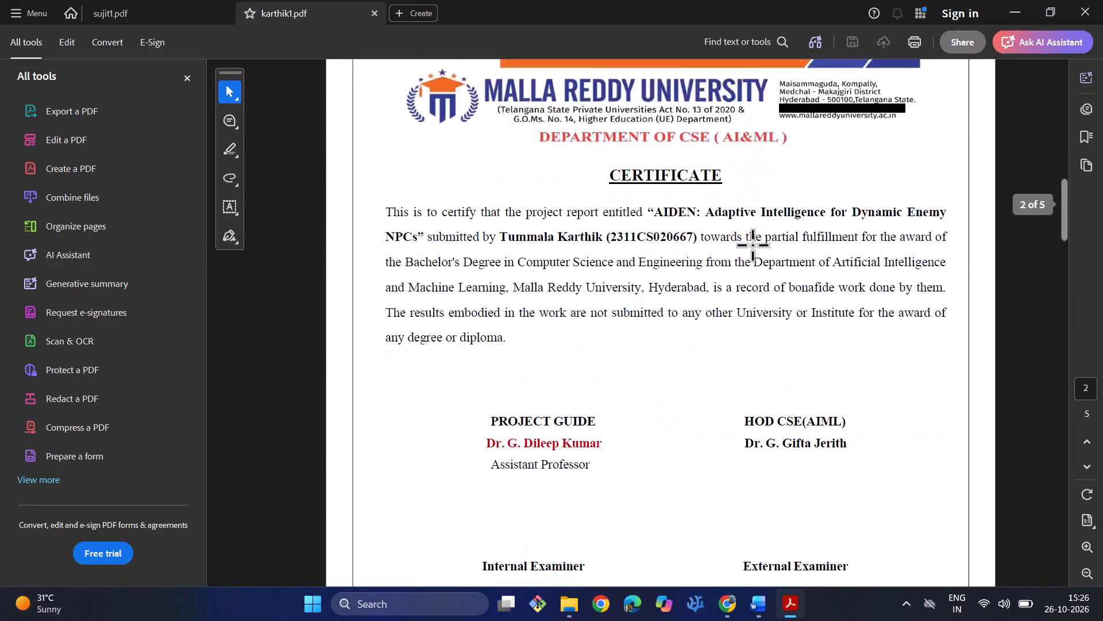
Examine the Certificate, Declaration and Acknowledgement pages of karthik1.pdf for the student name and roll number shown on each.
{"action": "scroll", "coordinate": [754, 246], "scroll_direction": "down", "scroll_amount": 11}
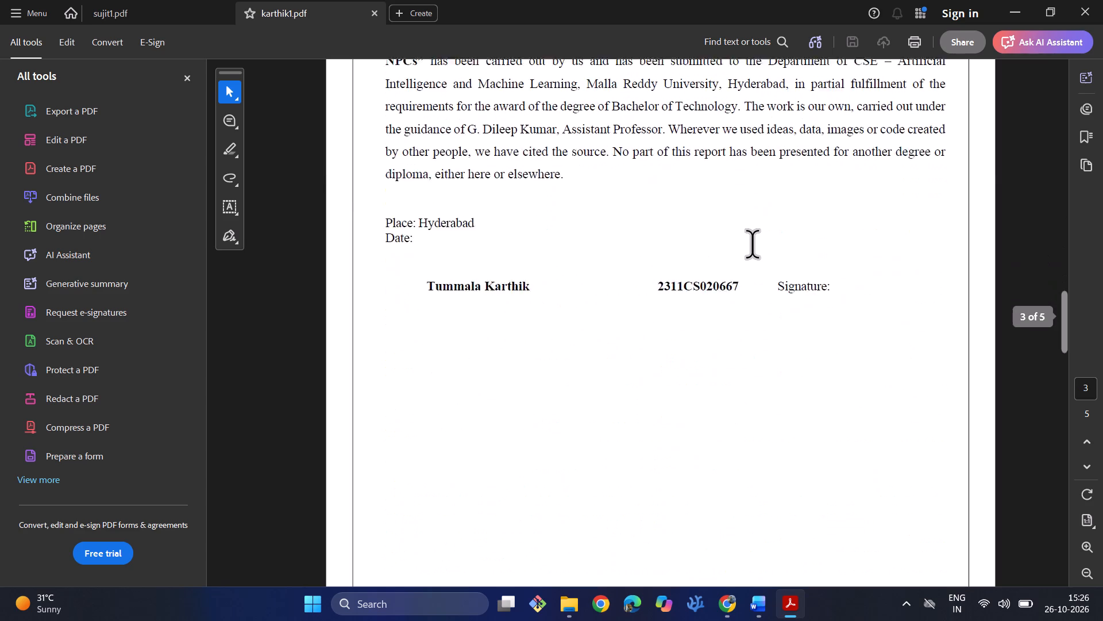
{"action": "scroll", "coordinate": [754, 246], "scroll_direction": "down", "scroll_amount": 9}
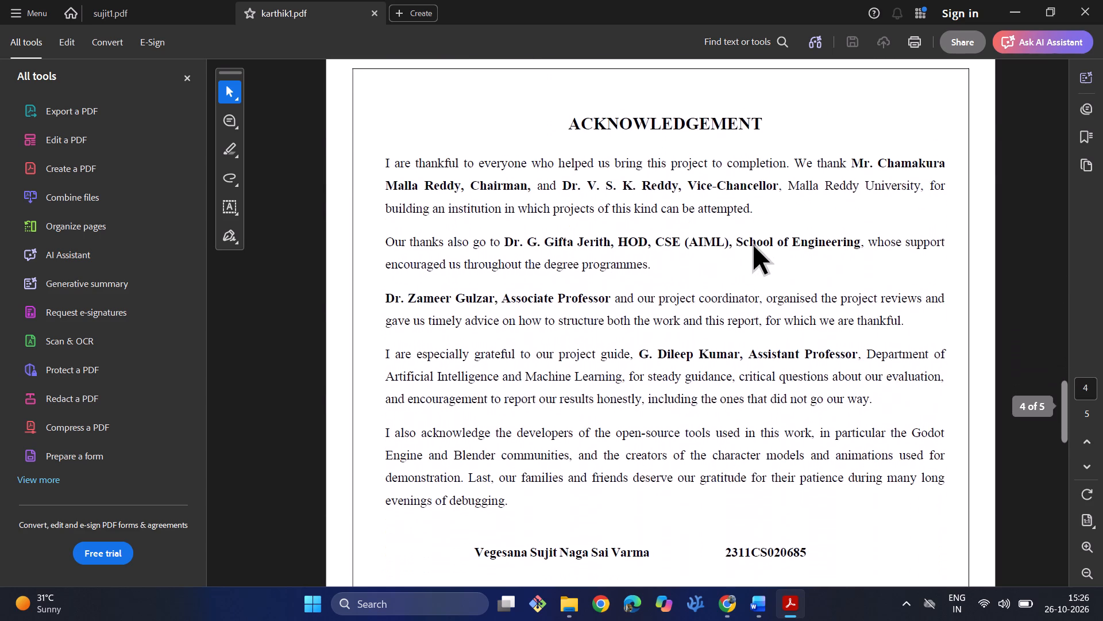
{"action": "scroll", "coordinate": [754, 246], "scroll_direction": "down", "scroll_amount": 6}
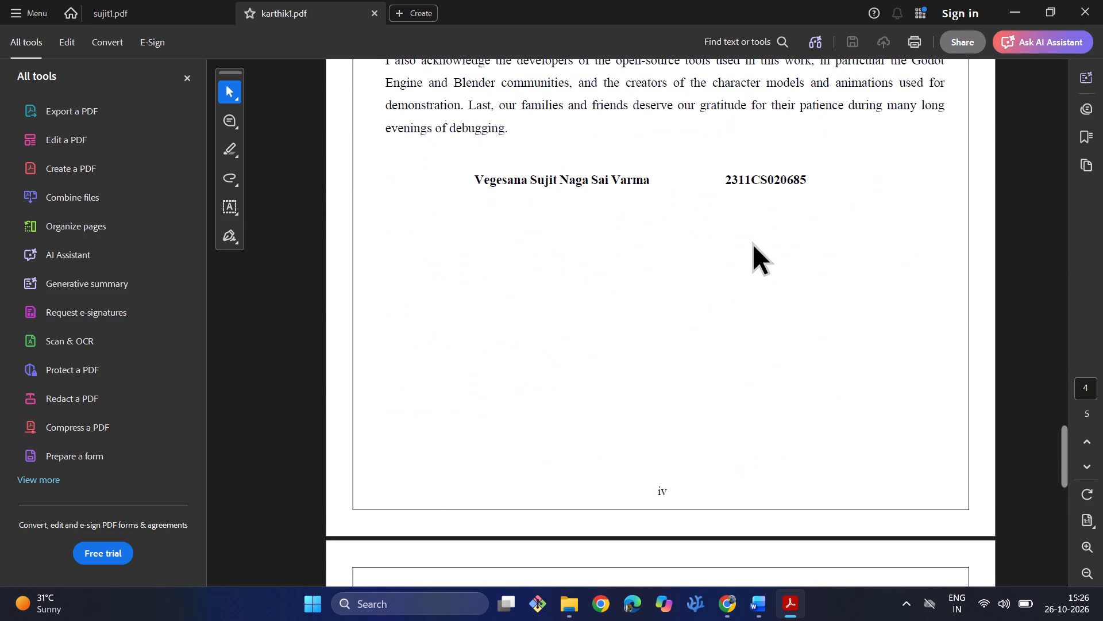
{"action": "scroll", "coordinate": [754, 246], "scroll_direction": "down", "scroll_amount": 5}
{"action": "scroll", "coordinate": [754, 246], "scroll_direction": "up", "scroll_amount": 4}
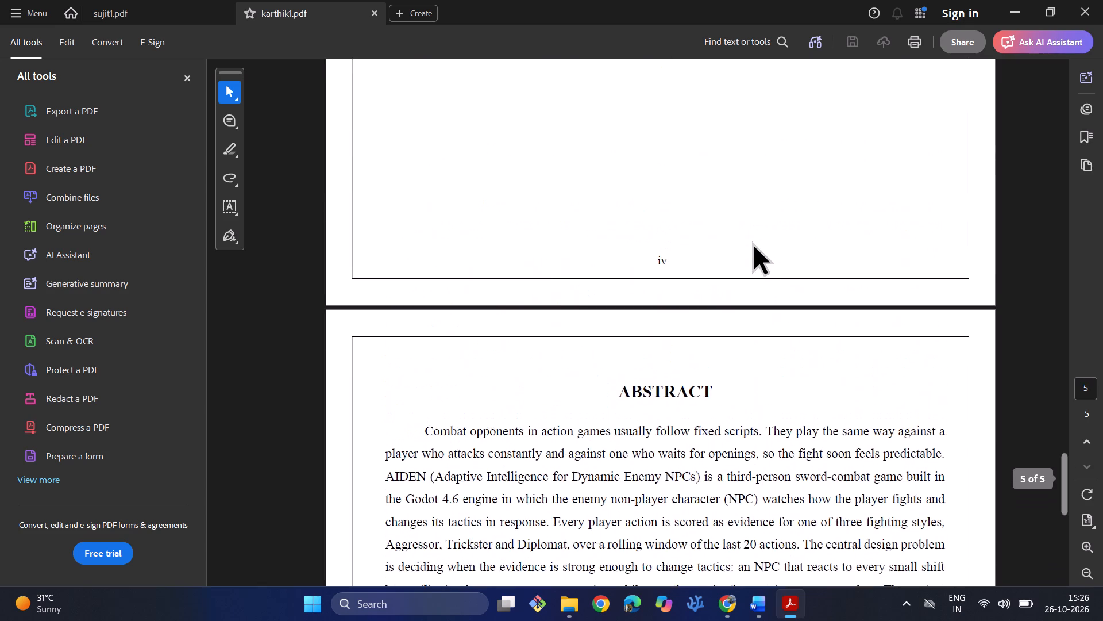
{"action": "scroll", "coordinate": [754, 246], "scroll_direction": "up", "scroll_amount": 11}
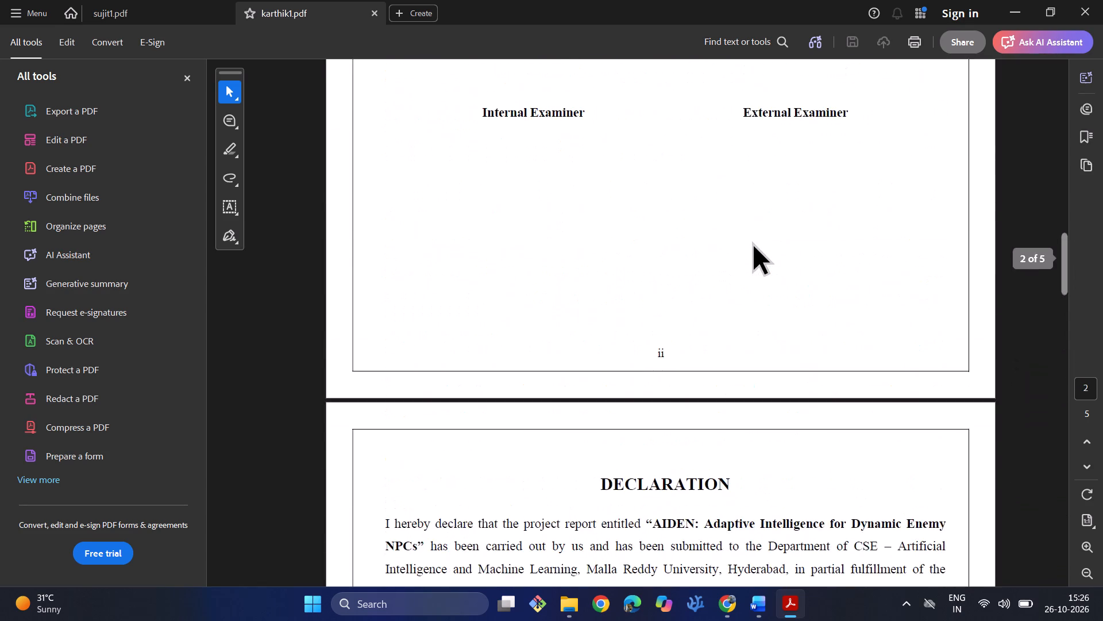
{"action": "scroll", "coordinate": [754, 246], "scroll_direction": "down", "scroll_amount": 1}
{"action": "scroll", "coordinate": [754, 246], "scroll_direction": "up", "scroll_amount": 5}
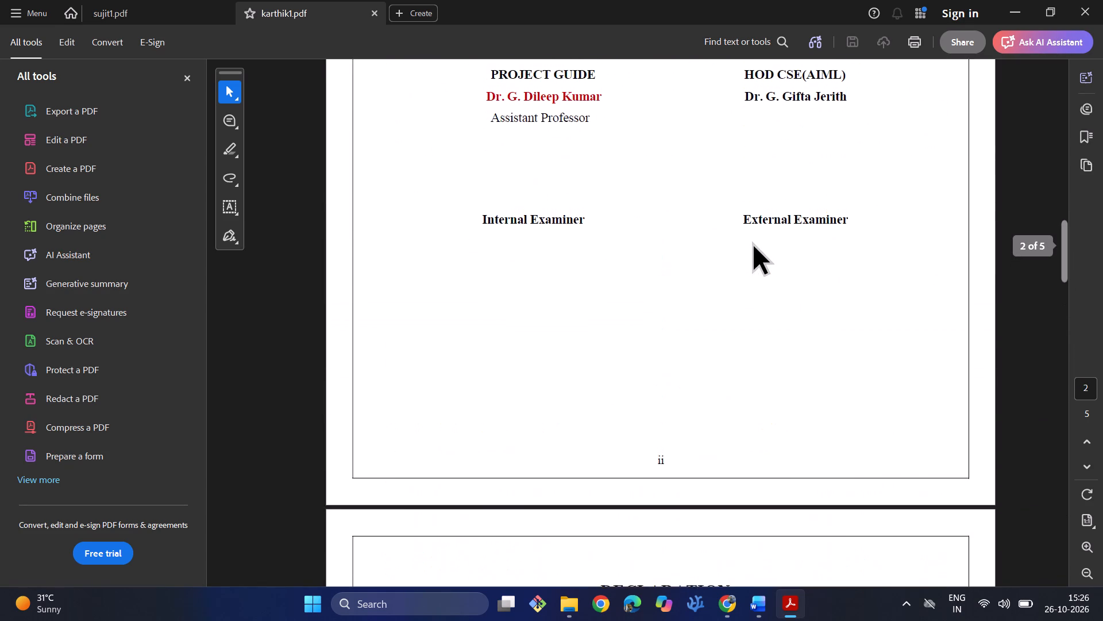
{"action": "scroll", "coordinate": [754, 246], "scroll_direction": "up", "scroll_amount": 1}
{"action": "scroll", "coordinate": [754, 246], "scroll_direction": "down", "scroll_amount": 9}
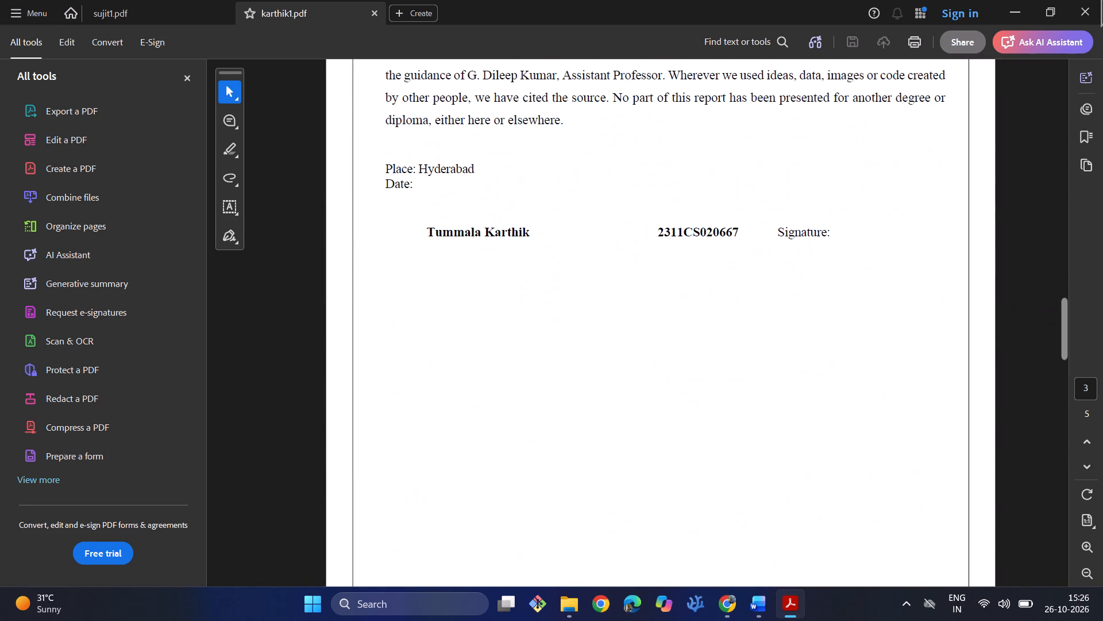
Close only the current karthik1.pdf document in Acrobat, keeping the other PDF open.
{"action": "left_click", "coordinate": [1102, 0]}
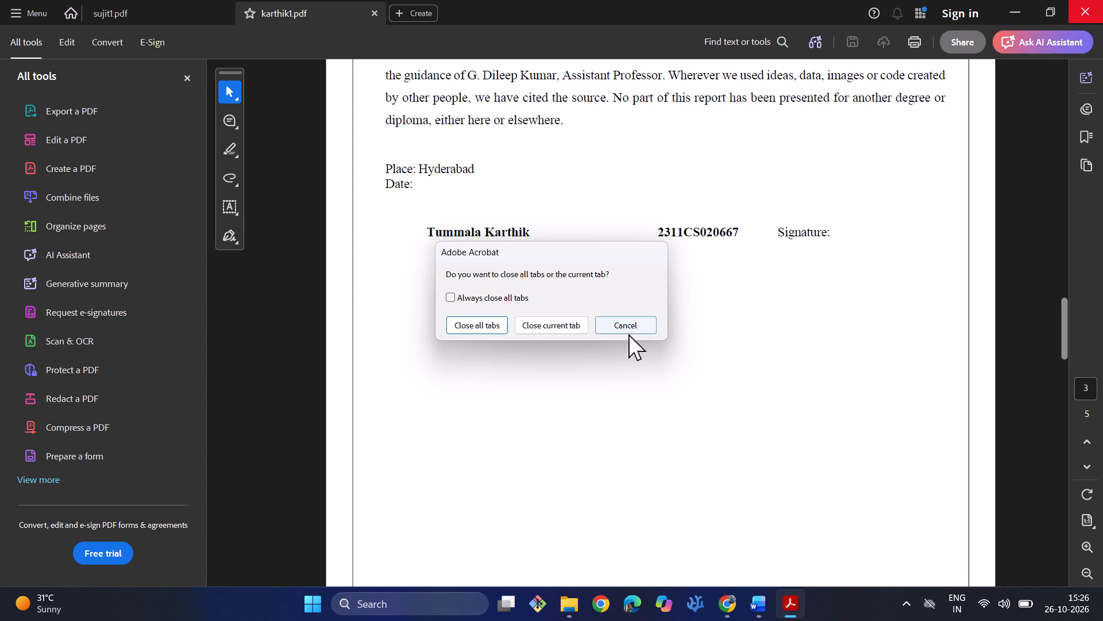
{"action": "left_click", "coordinate": [628, 334]}
{"action": "scroll", "coordinate": [628, 334], "scroll_direction": "down", "scroll_amount": 8}
{"action": "scroll", "coordinate": [628, 334], "scroll_direction": "up", "scroll_amount": 3}
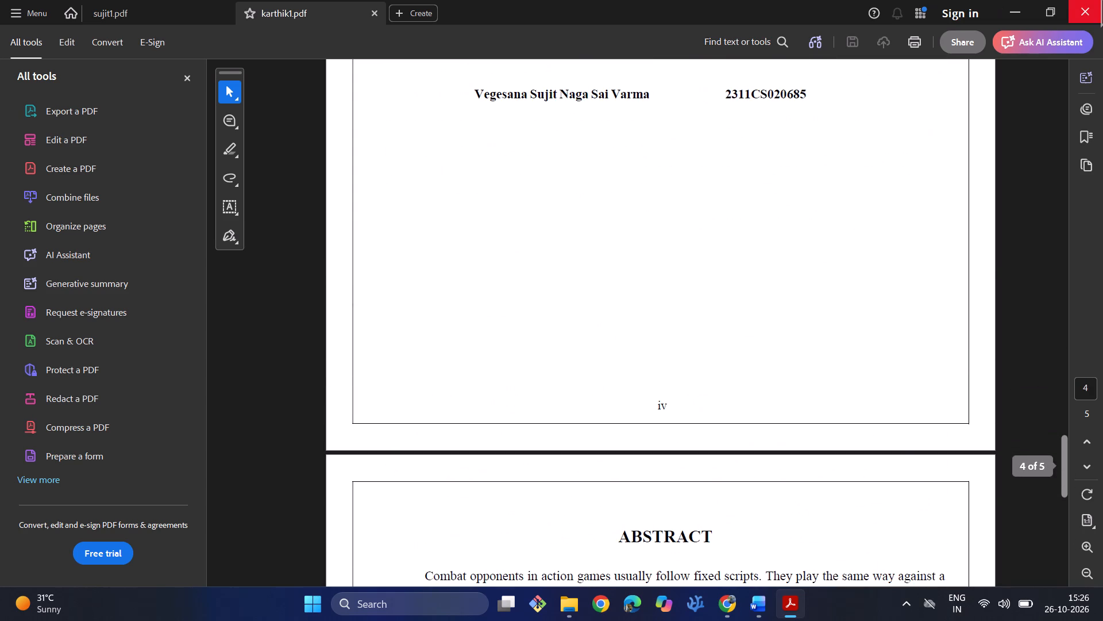
{"action": "left_click", "coordinate": [1102, 2]}
{"action": "left_click", "coordinate": [557, 327]}
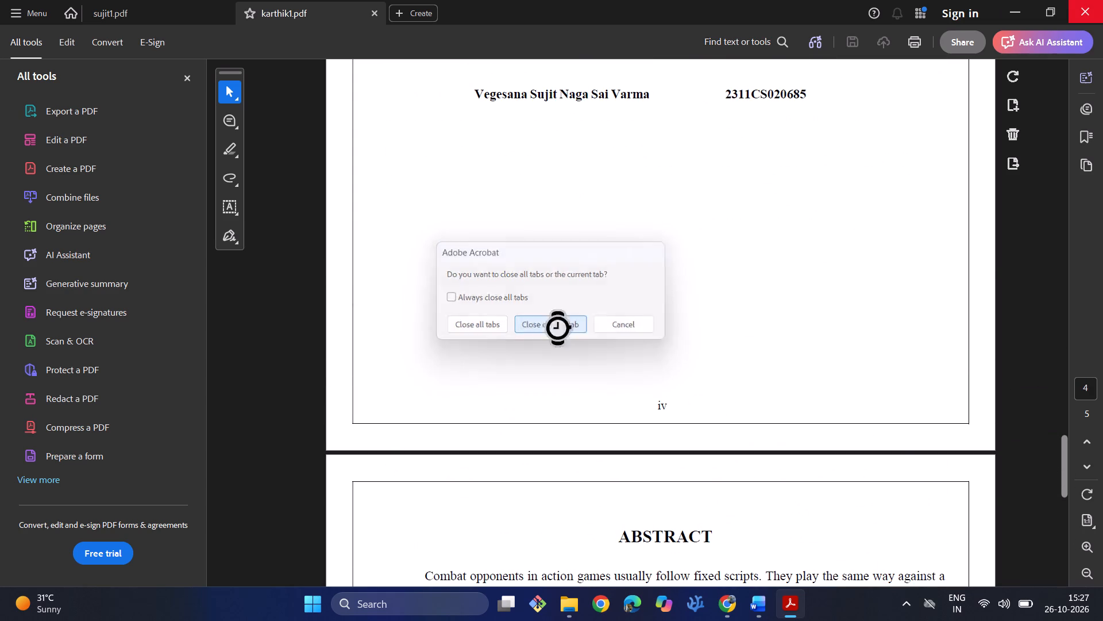
Switch to Word and change the last two digits of the roll number below the Acknowledgement text to 67.
{"action": "left_click", "coordinate": [755, 600]}
{"action": "scroll", "coordinate": [577, 333], "scroll_direction": "down", "scroll_amount": 3}
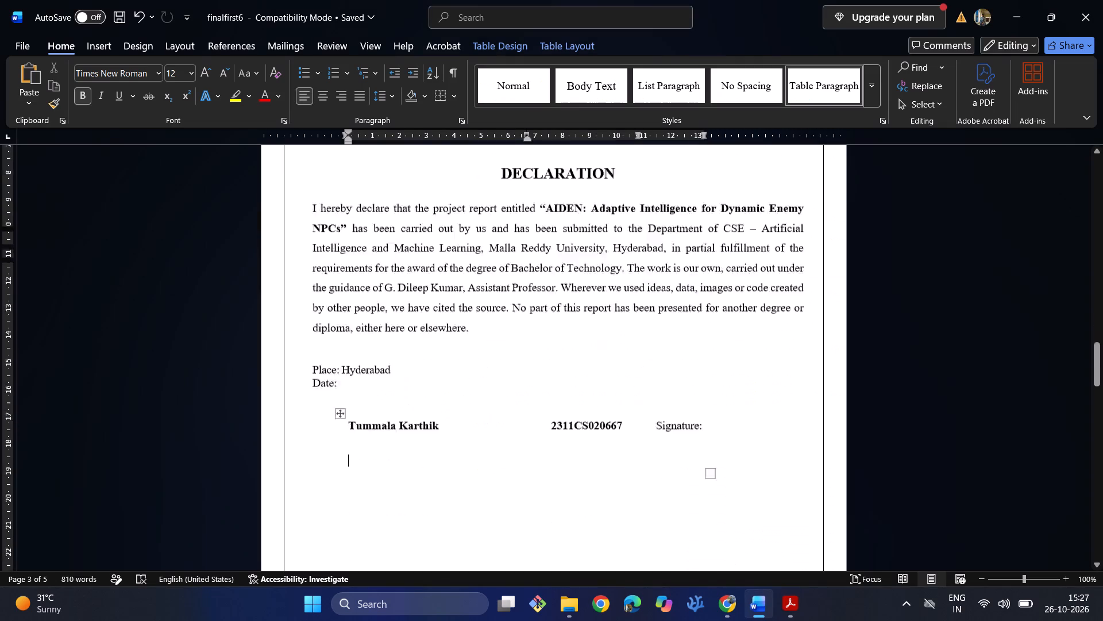
{"action": "scroll", "coordinate": [577, 333], "scroll_direction": "down", "scroll_amount": 3}
{"action": "left_click", "coordinate": [541, 371]}
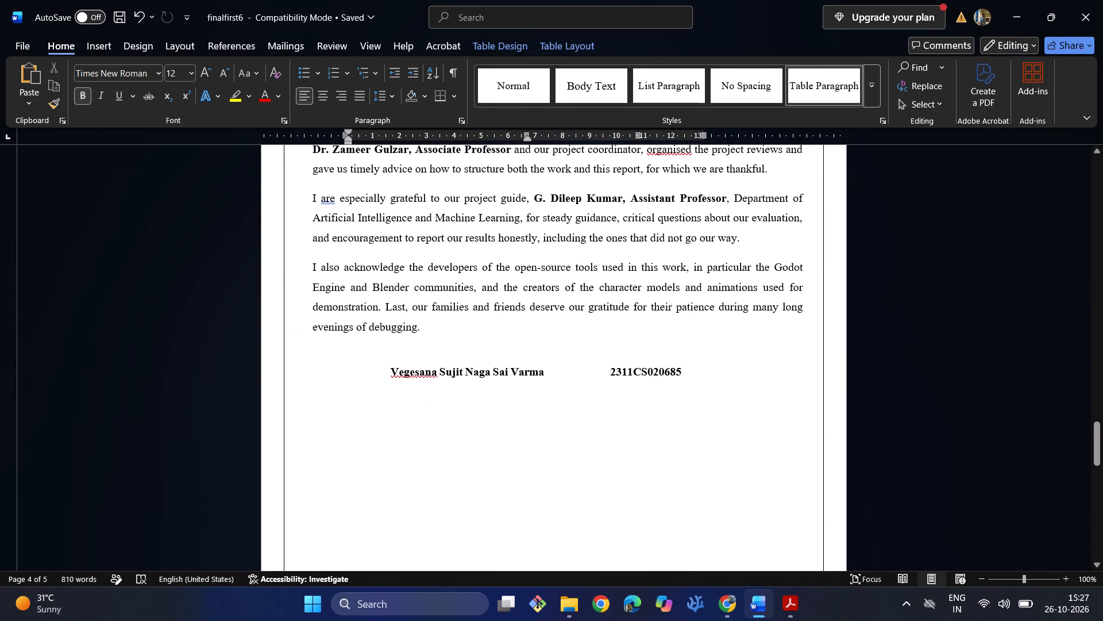
{"action": "left_click", "coordinate": [681, 374]}
{"action": "key", "text": "ctrl+BackSpace"}
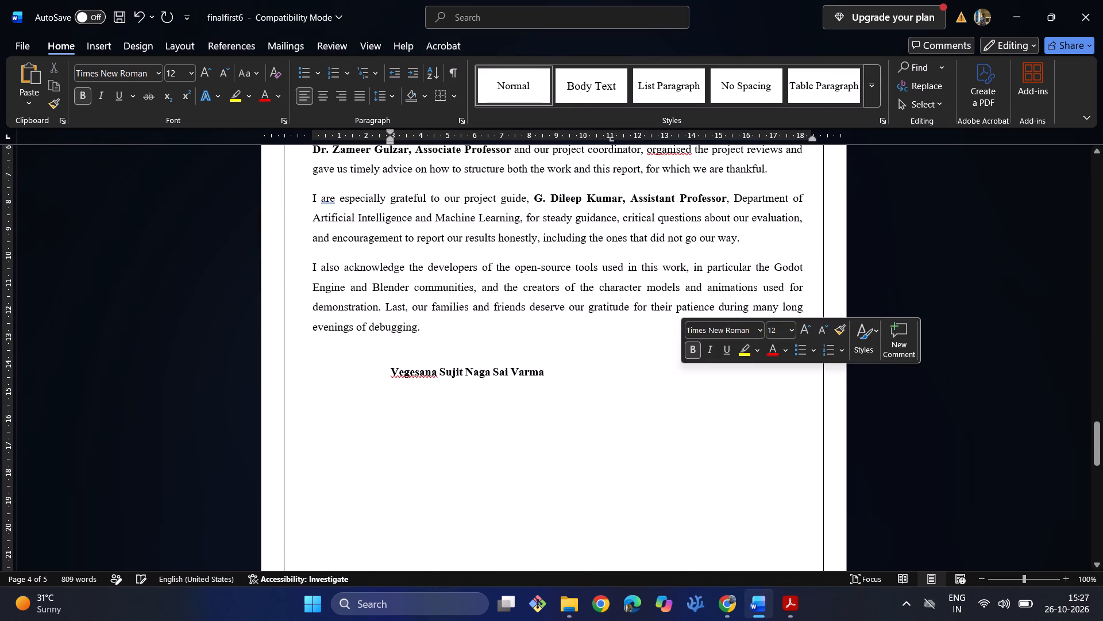
{"action": "key", "text": "ctrl+z"}
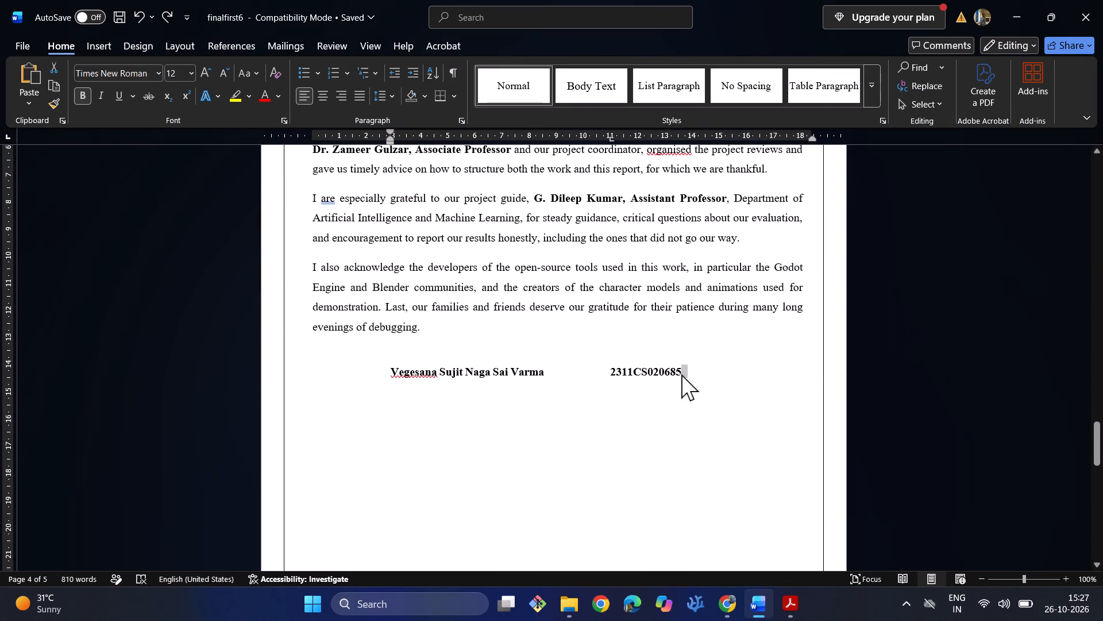
{"action": "left_click", "coordinate": [681, 374]}
{"action": "key", "text": "BackSpace"}
{"action": "key", "text": "BackSpace"}
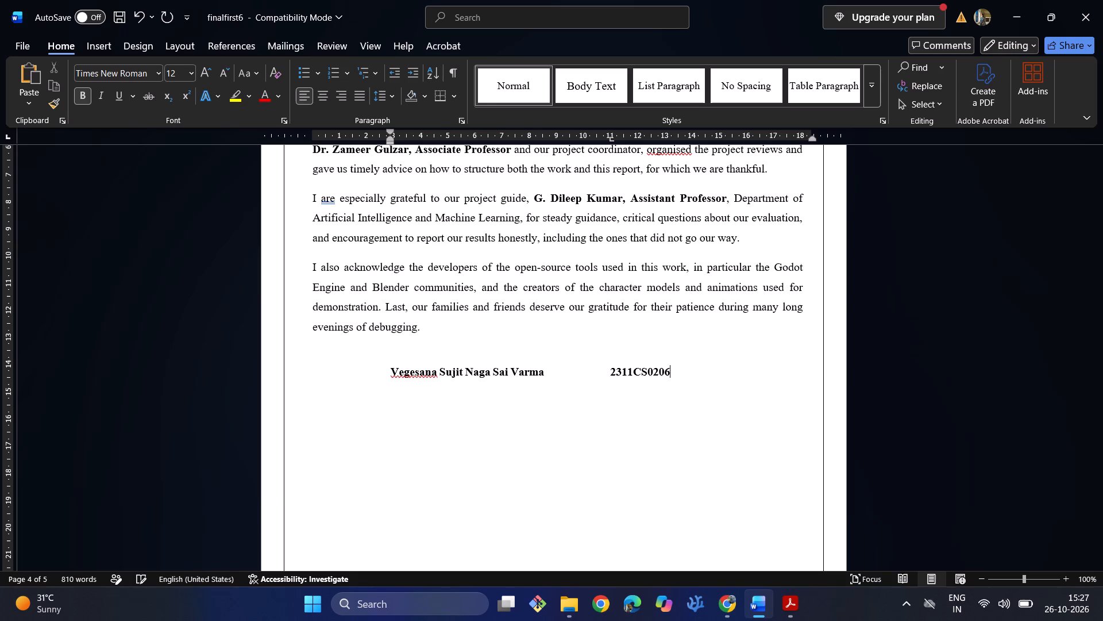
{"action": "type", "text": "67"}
Replace the previous student's name below the Acknowledgement text with the new student's surname and first name.
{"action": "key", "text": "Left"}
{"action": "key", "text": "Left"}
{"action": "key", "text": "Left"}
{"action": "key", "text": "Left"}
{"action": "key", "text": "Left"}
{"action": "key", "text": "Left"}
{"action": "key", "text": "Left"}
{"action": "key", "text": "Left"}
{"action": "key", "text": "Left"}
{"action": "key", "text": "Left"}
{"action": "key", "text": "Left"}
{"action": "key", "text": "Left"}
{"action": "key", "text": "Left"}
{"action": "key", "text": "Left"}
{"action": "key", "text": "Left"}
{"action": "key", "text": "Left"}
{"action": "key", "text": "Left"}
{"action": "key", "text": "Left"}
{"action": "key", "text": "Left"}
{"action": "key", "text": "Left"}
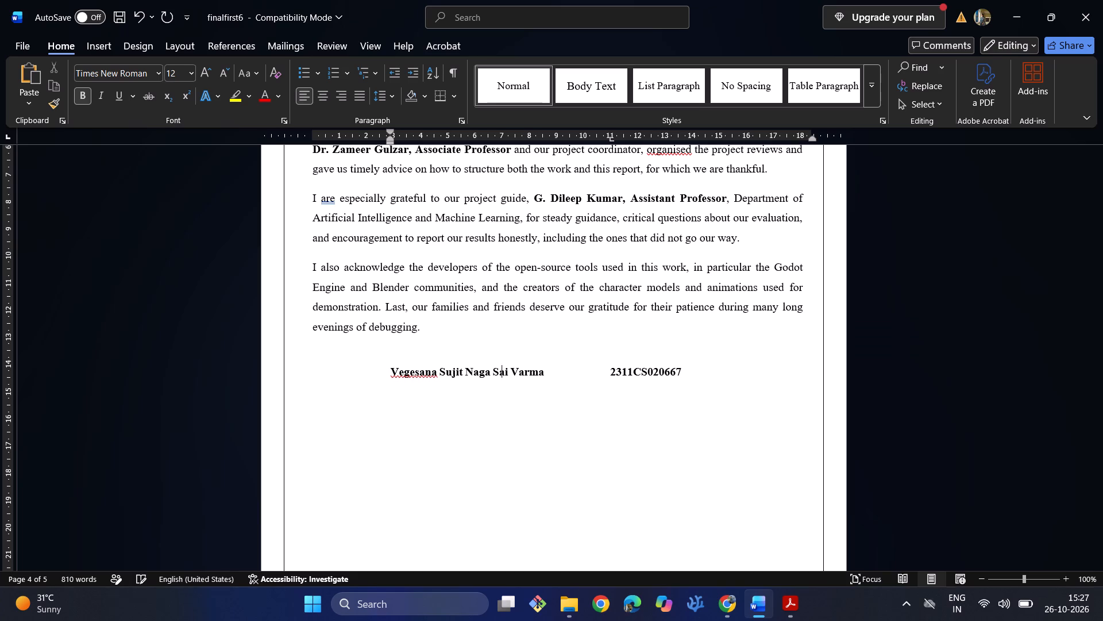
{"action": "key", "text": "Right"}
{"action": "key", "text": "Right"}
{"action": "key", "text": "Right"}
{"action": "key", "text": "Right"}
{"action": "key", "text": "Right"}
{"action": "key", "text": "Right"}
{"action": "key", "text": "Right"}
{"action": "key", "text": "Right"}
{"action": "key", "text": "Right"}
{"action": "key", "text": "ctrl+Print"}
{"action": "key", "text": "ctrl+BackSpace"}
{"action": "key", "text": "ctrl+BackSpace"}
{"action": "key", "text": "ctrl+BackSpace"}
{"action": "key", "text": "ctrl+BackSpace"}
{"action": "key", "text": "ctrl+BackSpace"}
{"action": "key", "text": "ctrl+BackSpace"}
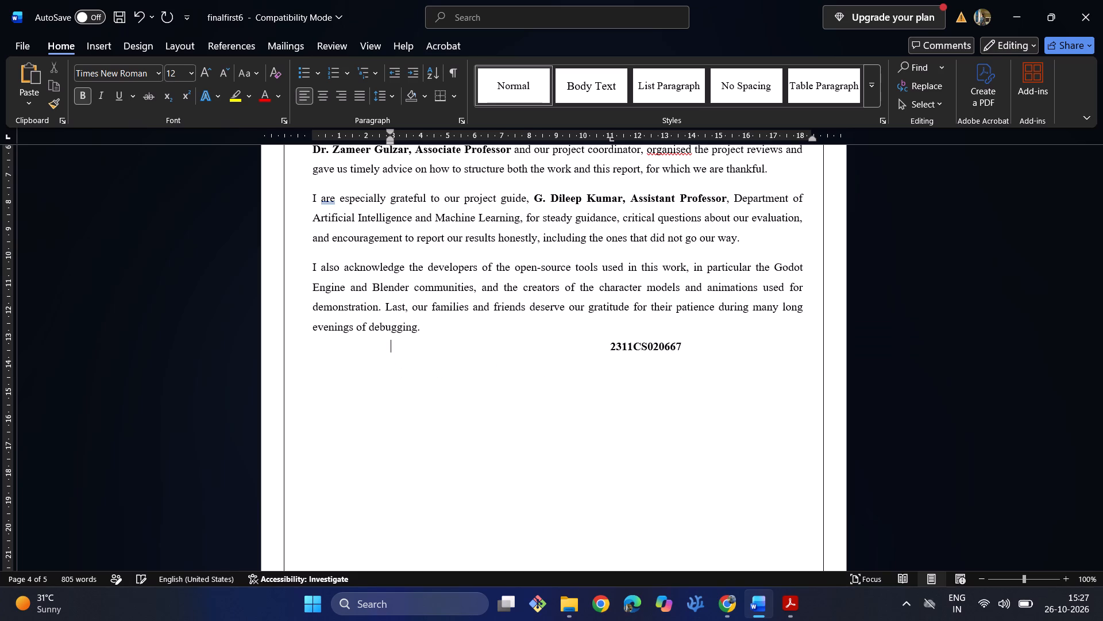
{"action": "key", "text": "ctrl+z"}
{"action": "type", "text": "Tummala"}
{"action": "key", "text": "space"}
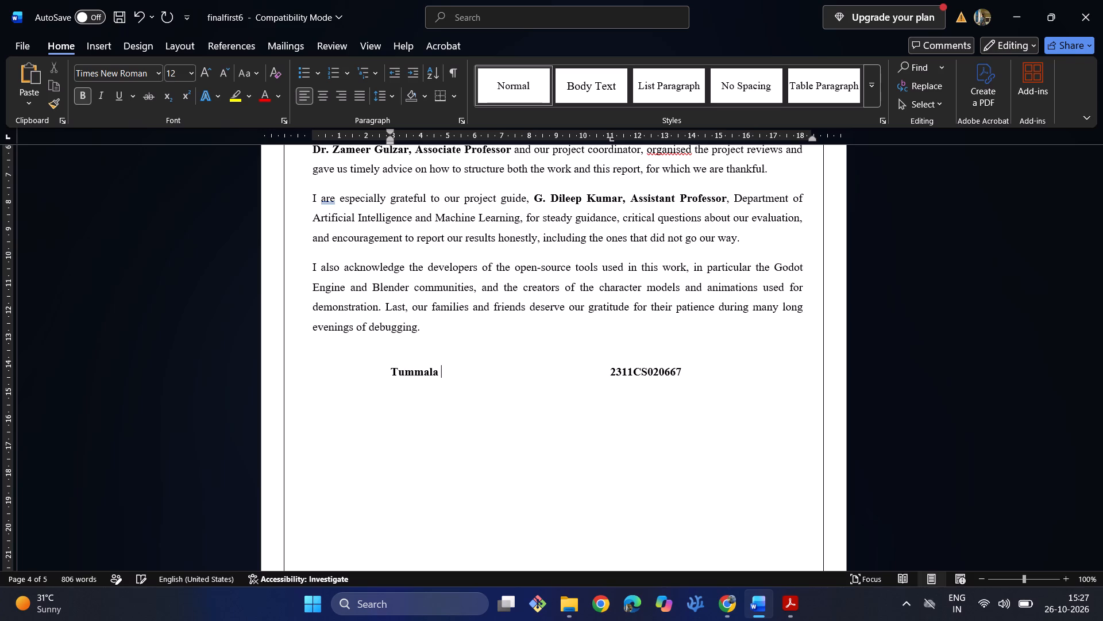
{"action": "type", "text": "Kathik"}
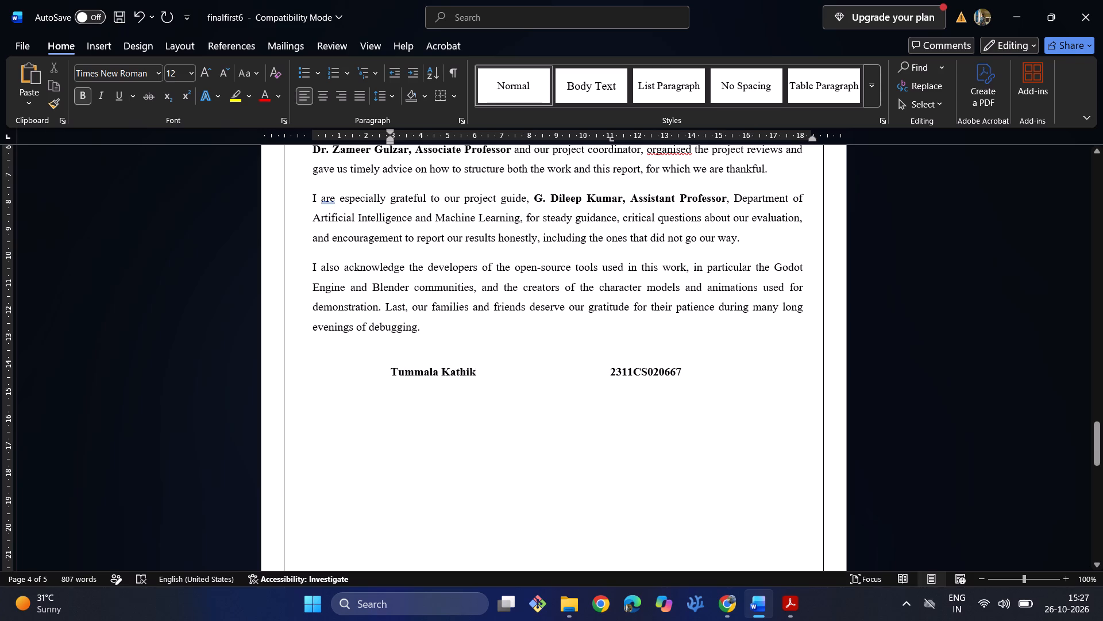
Save the finalfirst6 document with the updated Acknowledgement details.
{"action": "scroll", "coordinate": [739, 393], "scroll_direction": "down", "scroll_amount": 4}
{"action": "scroll", "coordinate": [739, 393], "scroll_direction": "up", "scroll_amount": 3}
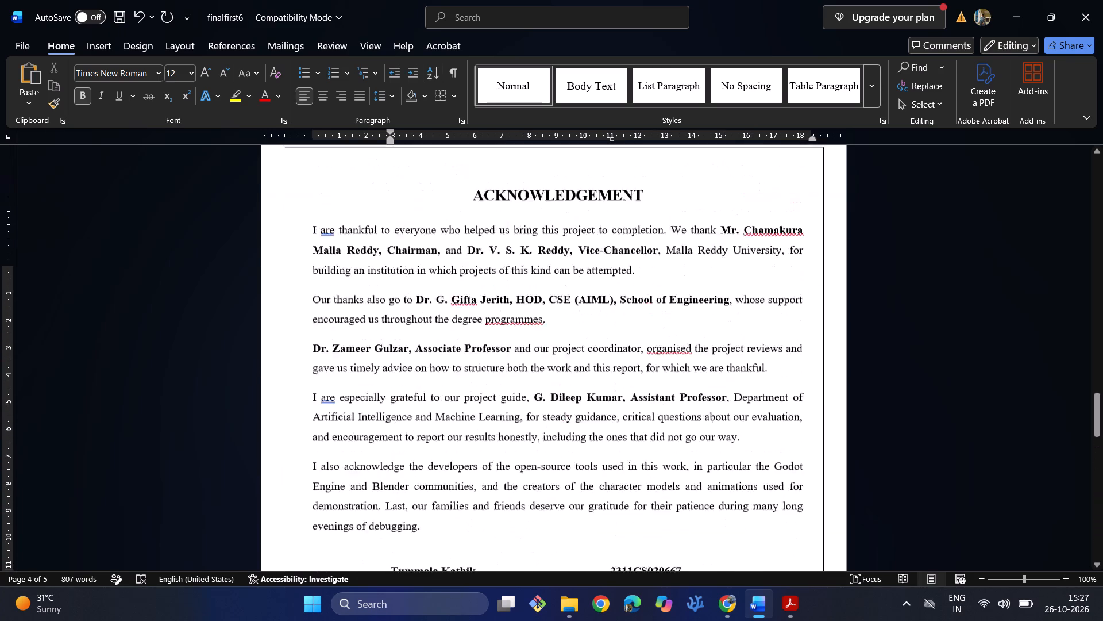
{"action": "scroll", "coordinate": [739, 393], "scroll_direction": "up", "scroll_amount": 4}
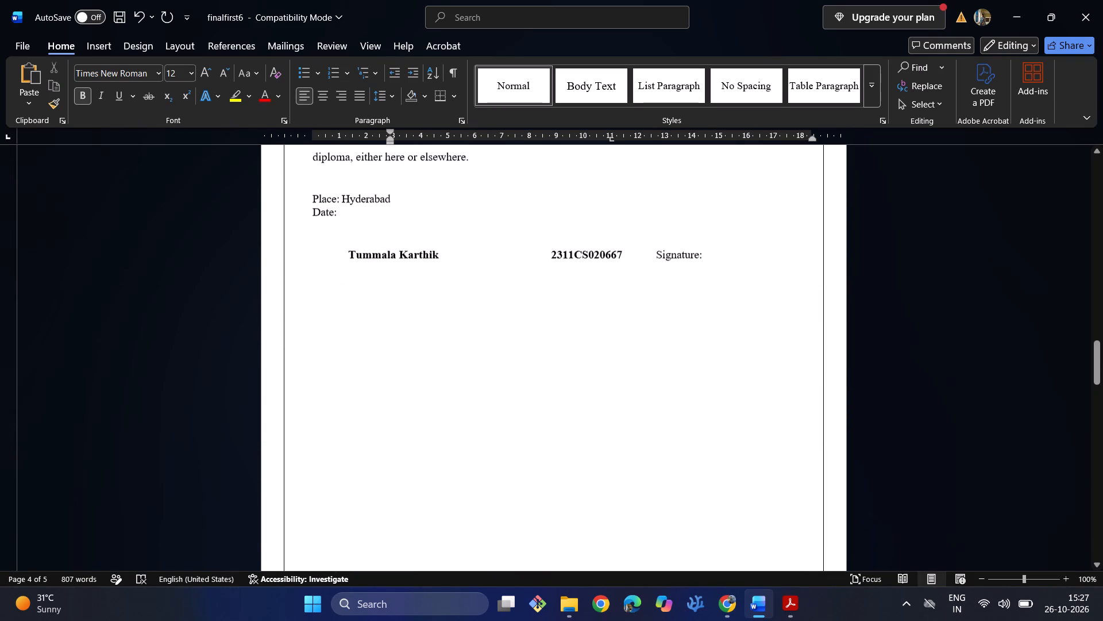
{"action": "scroll", "coordinate": [739, 393], "scroll_direction": "up", "scroll_amount": 1}
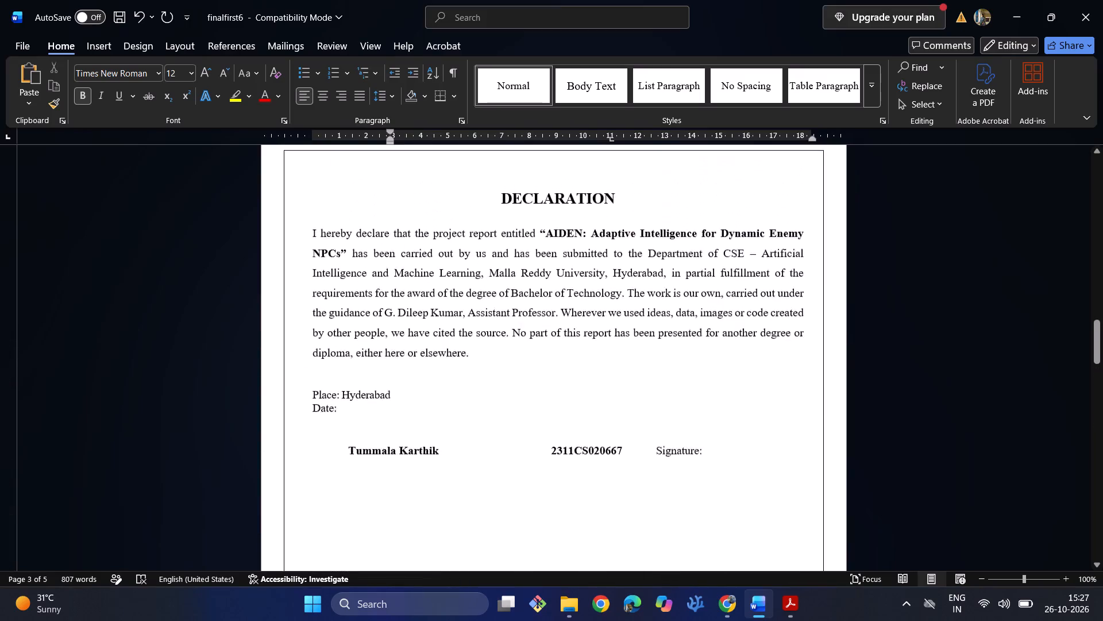
{"action": "scroll", "coordinate": [739, 393], "scroll_direction": "up", "scroll_amount": 1}
{"action": "key", "text": "ctrl+s"}
Print all pages with Microsoft Print to PDF, naming the output file karthik2.pdf in Downloads.
{"action": "scroll", "coordinate": [739, 393], "scroll_direction": "up", "scroll_amount": 4}
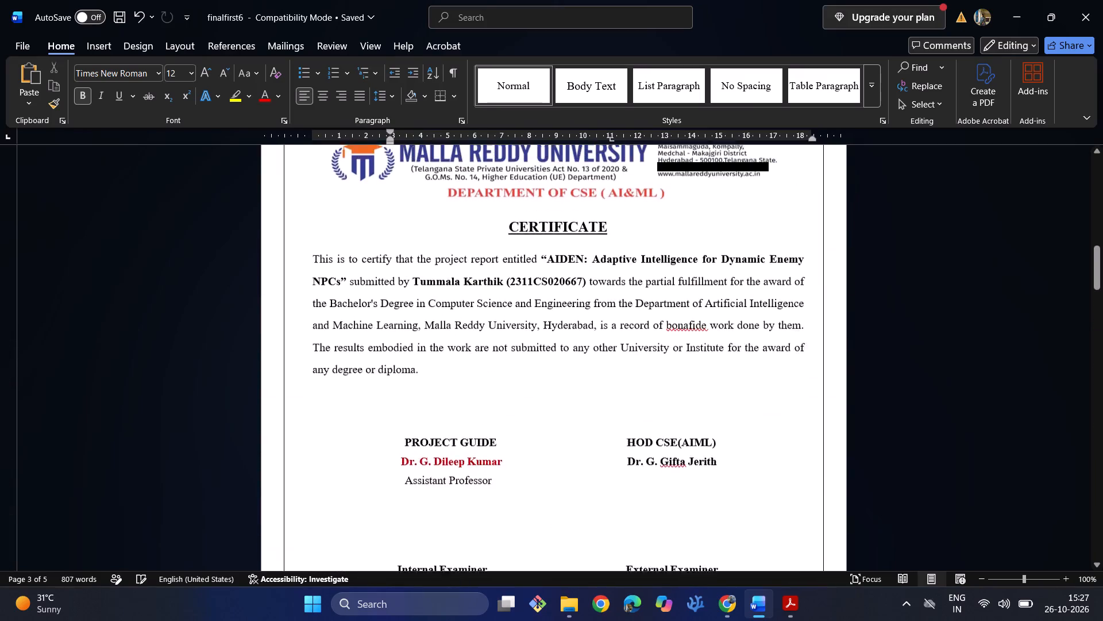
{"action": "scroll", "coordinate": [739, 393], "scroll_direction": "up", "scroll_amount": 3}
{"action": "scroll", "coordinate": [739, 393], "scroll_direction": "down", "scroll_amount": 1}
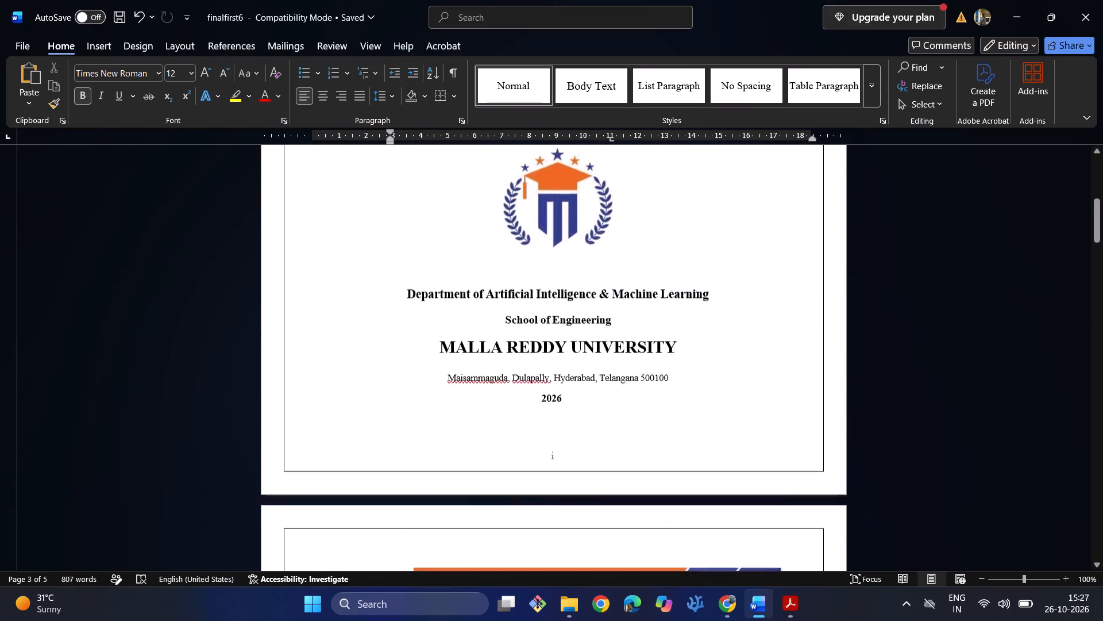
{"action": "scroll", "coordinate": [739, 393], "scroll_direction": "down", "scroll_amount": 1}
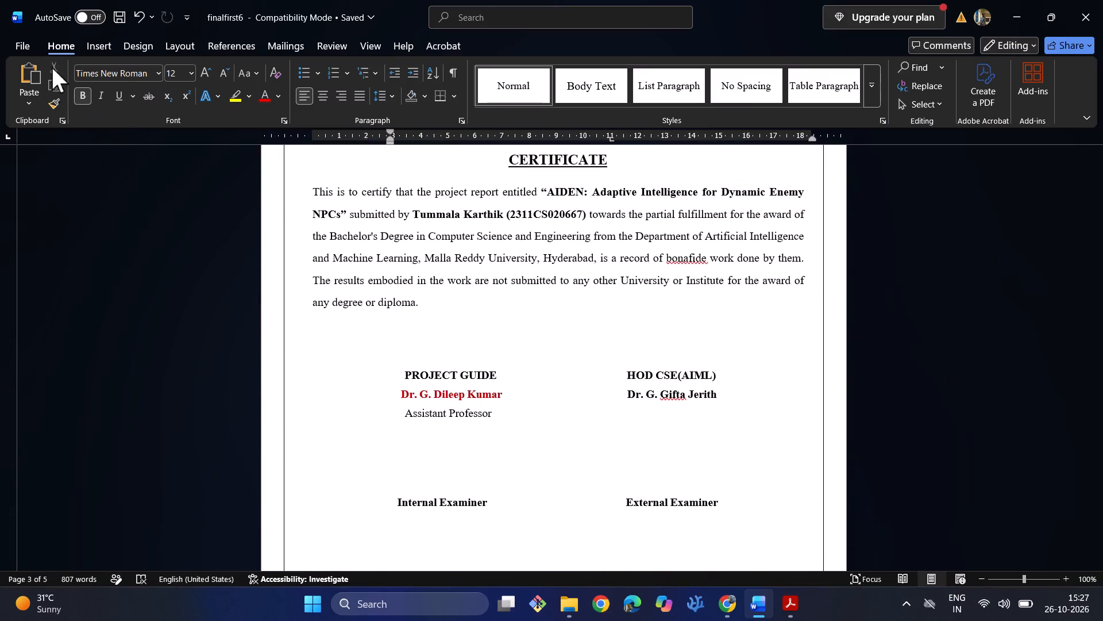
{"action": "left_click", "coordinate": [25, 42]}
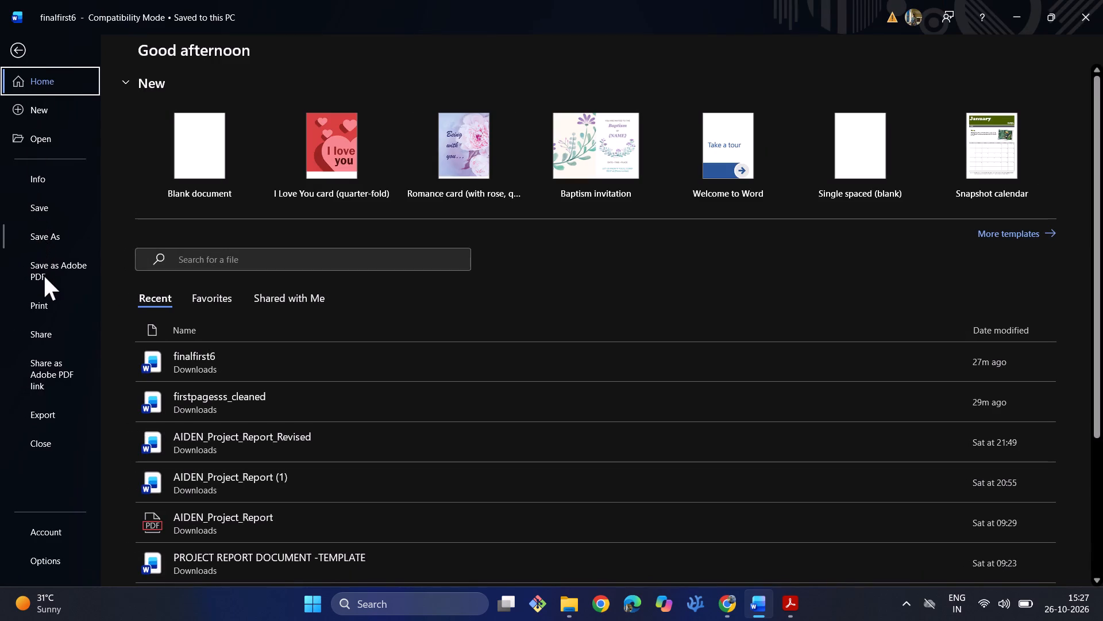
{"action": "left_click", "coordinate": [41, 311]}
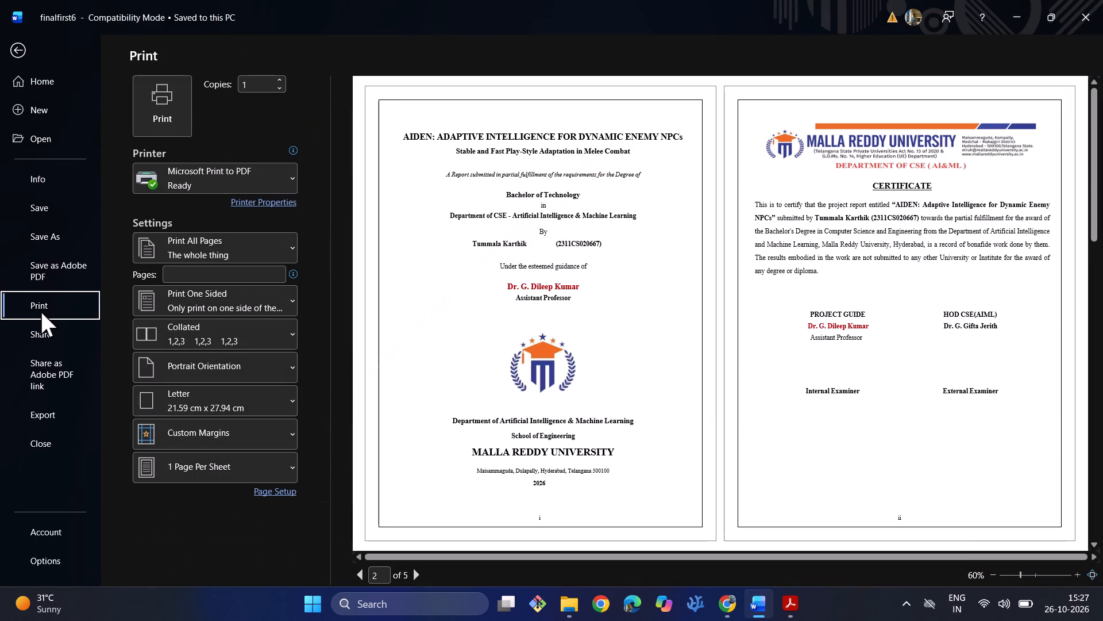
{"action": "left_click", "coordinate": [136, 112]}
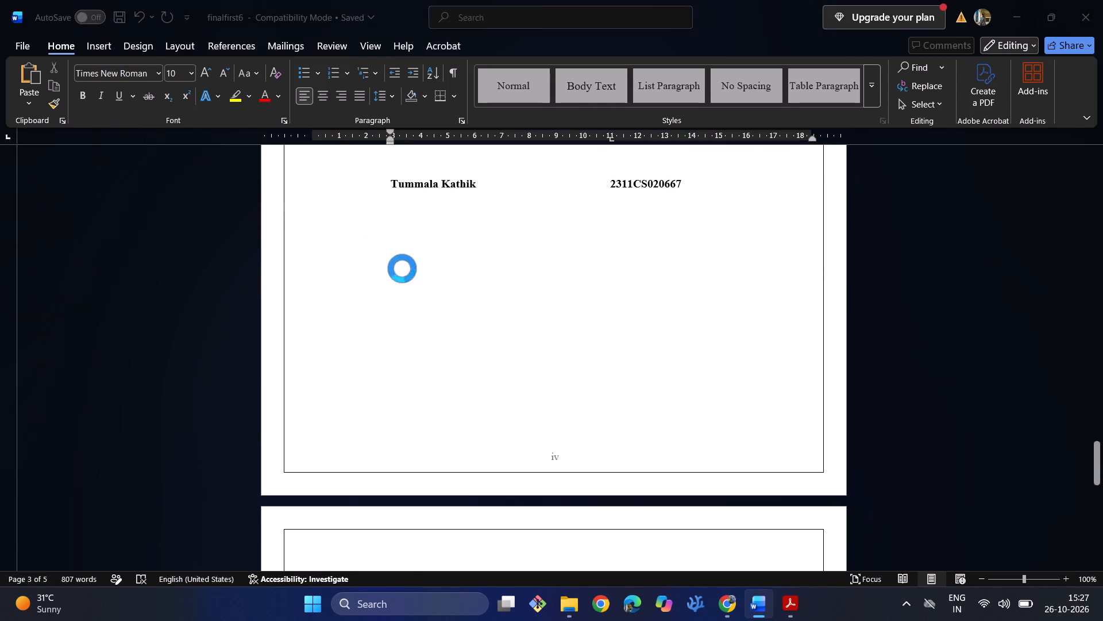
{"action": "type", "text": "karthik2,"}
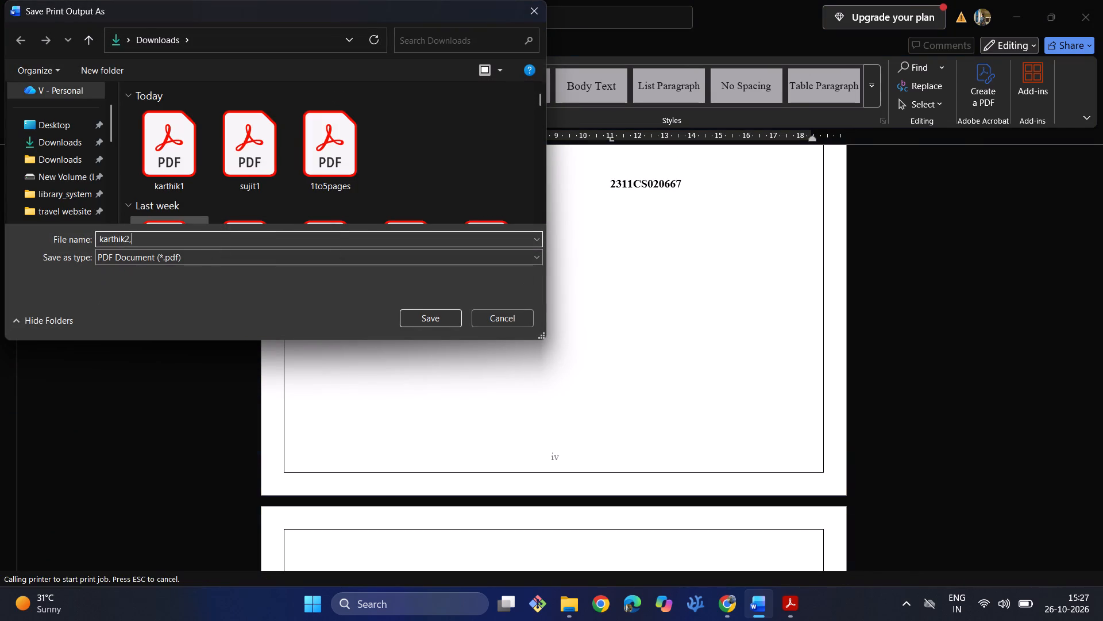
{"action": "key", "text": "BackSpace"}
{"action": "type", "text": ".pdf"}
Save the print output as karthik2.pdf in the Downloads folder.
{"action": "left_click", "coordinate": [439, 318]}
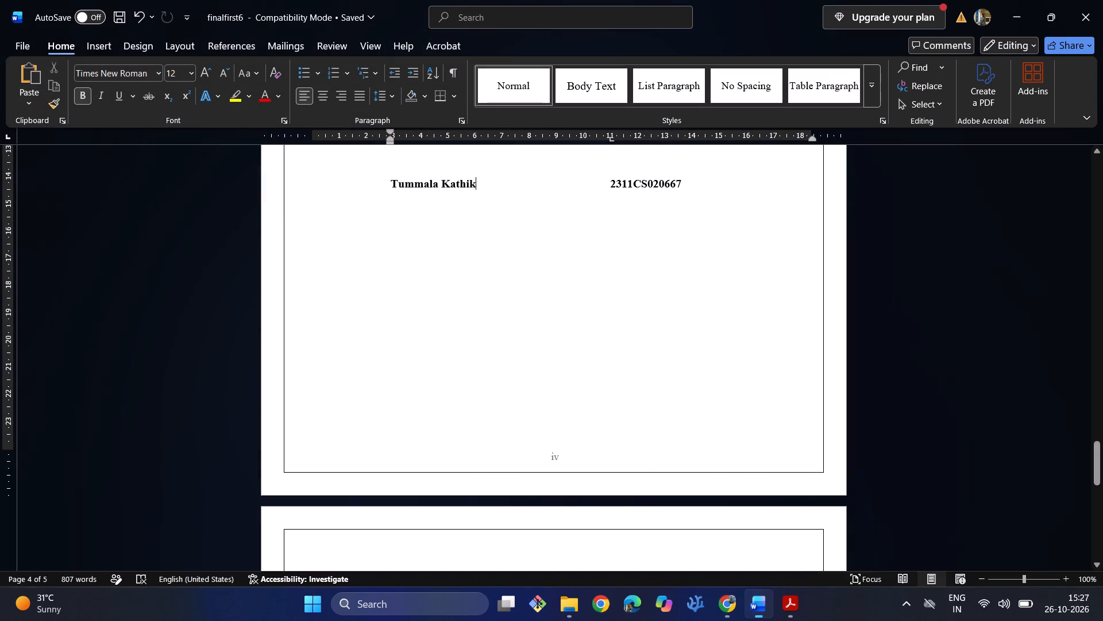
Check the student name, roll number and layout on all pages of karthik2.pdf in Acrobat, from the title page to the Abstract.
{"action": "scroll", "coordinate": [603, 375], "scroll_direction": "down", "scroll_amount": 4}
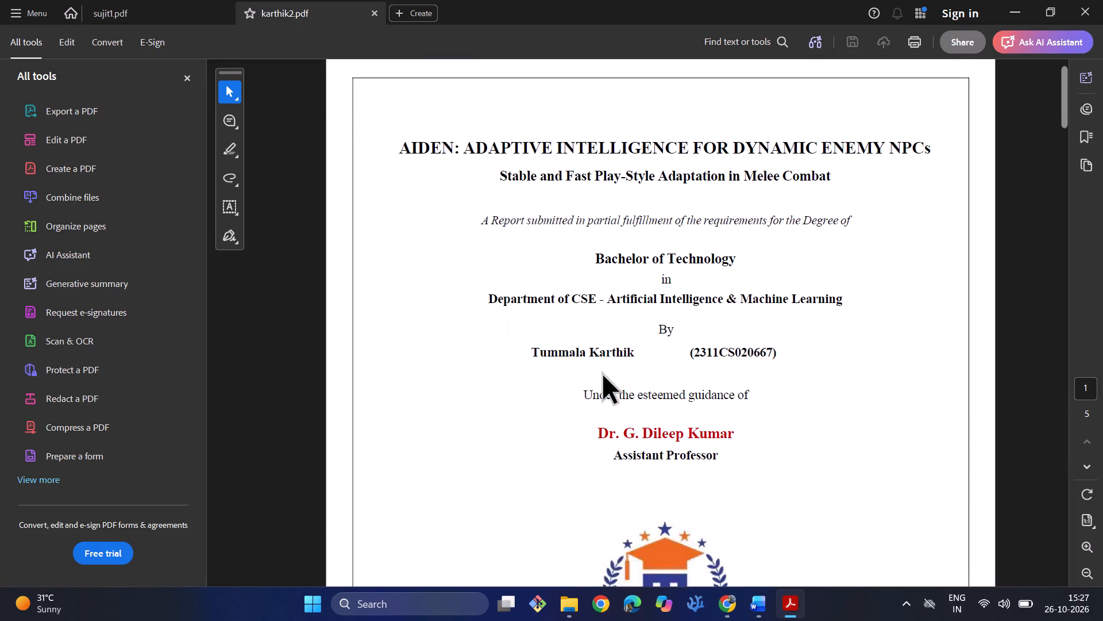
{"action": "scroll", "coordinate": [603, 375], "scroll_direction": "down", "scroll_amount": 8}
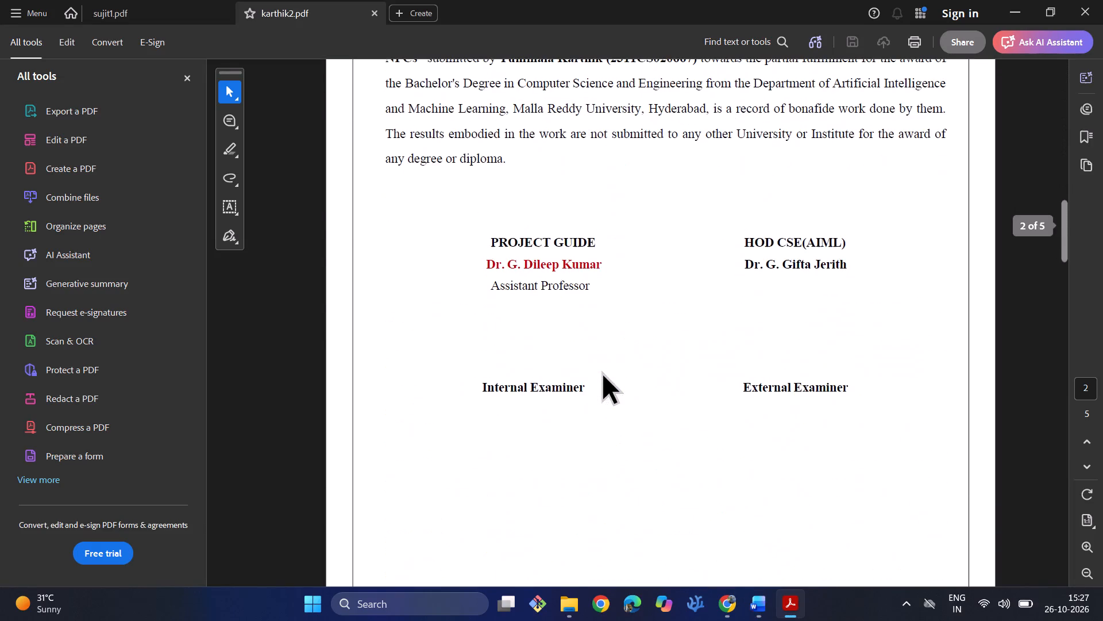
{"action": "scroll", "coordinate": [603, 375], "scroll_direction": "up", "scroll_amount": 2}
{"action": "scroll", "coordinate": [603, 375], "scroll_direction": "down", "scroll_amount": 2}
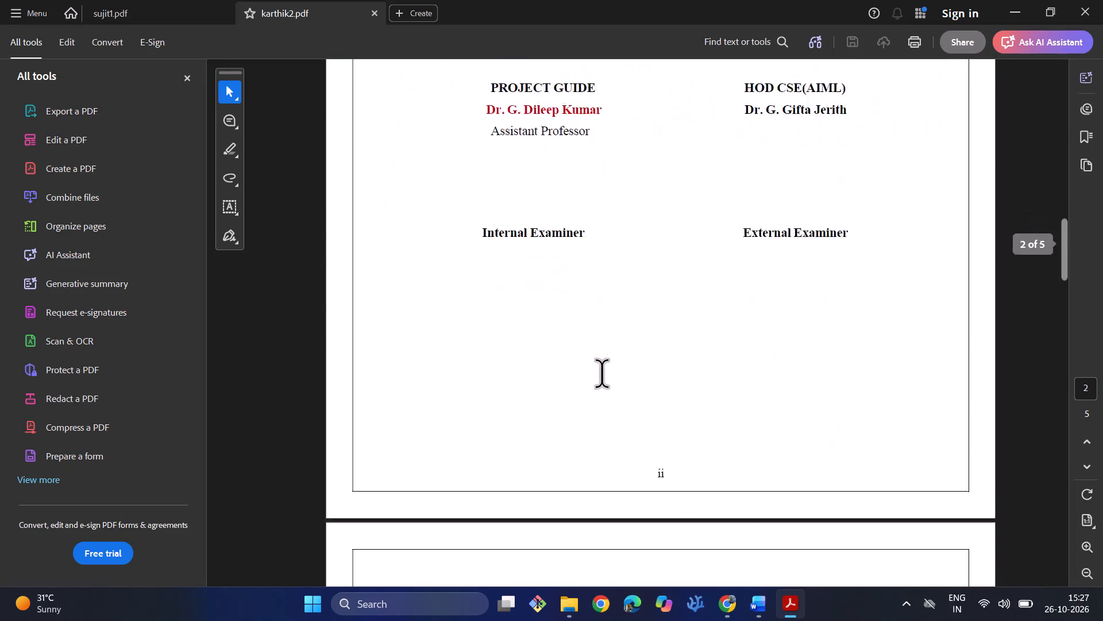
{"action": "scroll", "coordinate": [603, 375], "scroll_direction": "down", "scroll_amount": 7}
{"action": "scroll", "coordinate": [603, 375], "scroll_direction": "up", "scroll_amount": 1}
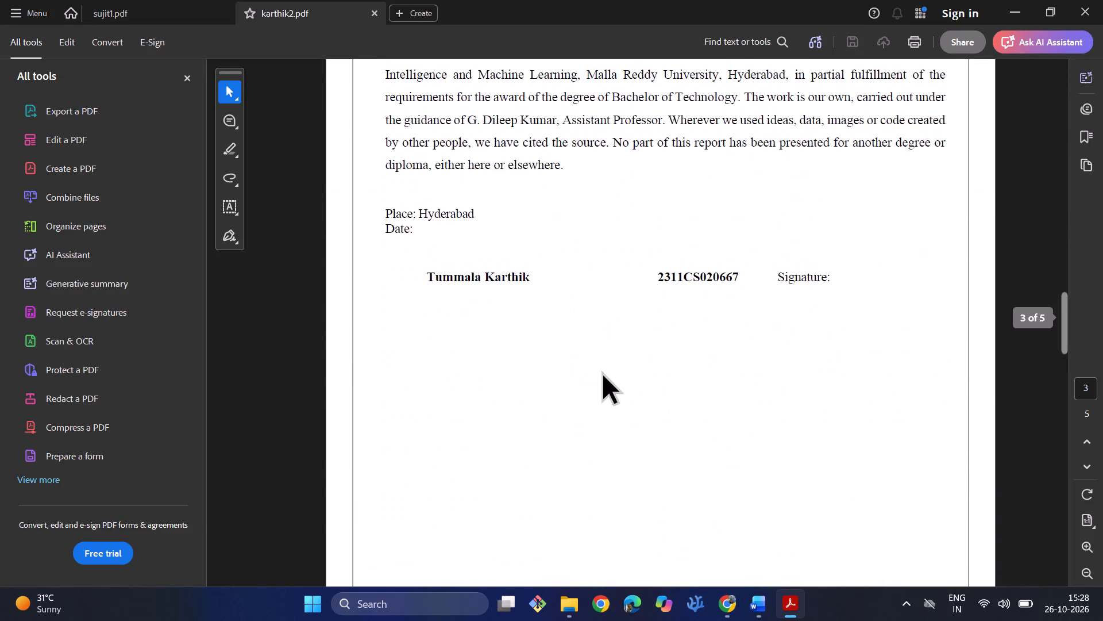
{"action": "scroll", "coordinate": [603, 375], "scroll_direction": "down", "scroll_amount": 11}
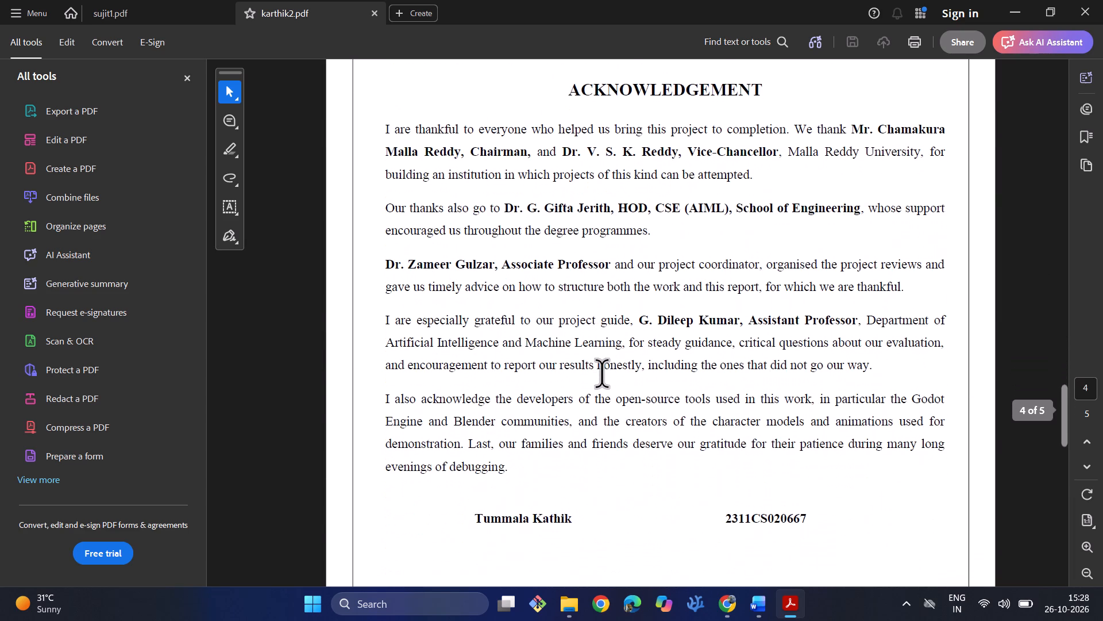
{"action": "scroll", "coordinate": [603, 375], "scroll_direction": "down", "scroll_amount": 1}
{"action": "scroll", "coordinate": [724, 316], "scroll_direction": "down", "scroll_amount": 7}
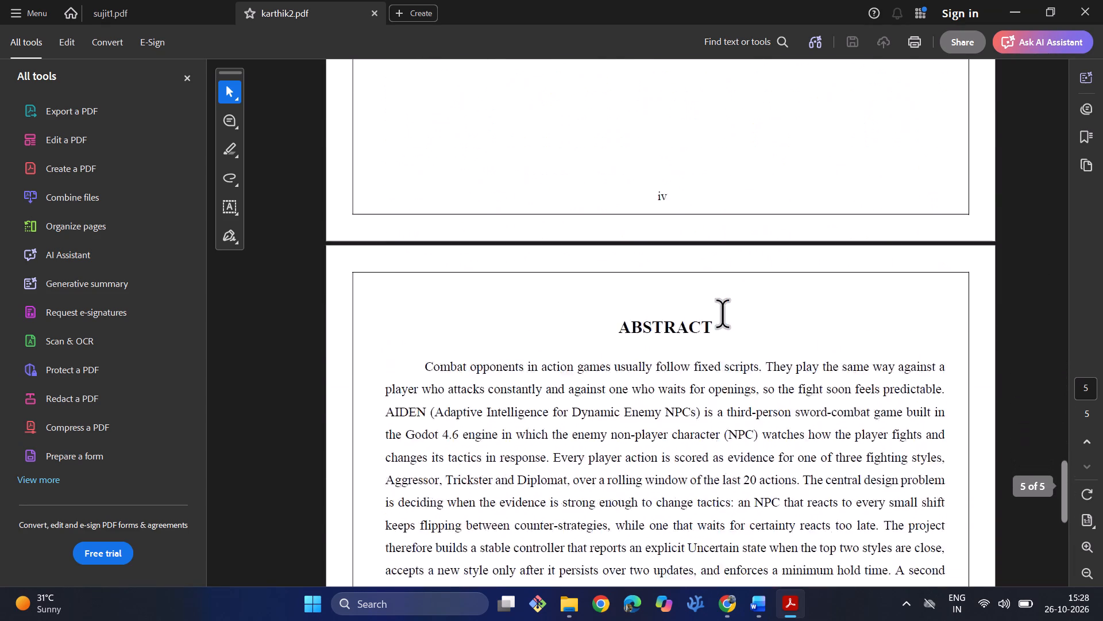
{"action": "scroll", "coordinate": [724, 316], "scroll_direction": "down", "scroll_amount": 1}
Close only the karthik2.pdf document, keeping the other PDF open.
{"action": "left_click", "coordinate": [1102, 0]}
{"action": "left_click", "coordinate": [557, 325]}
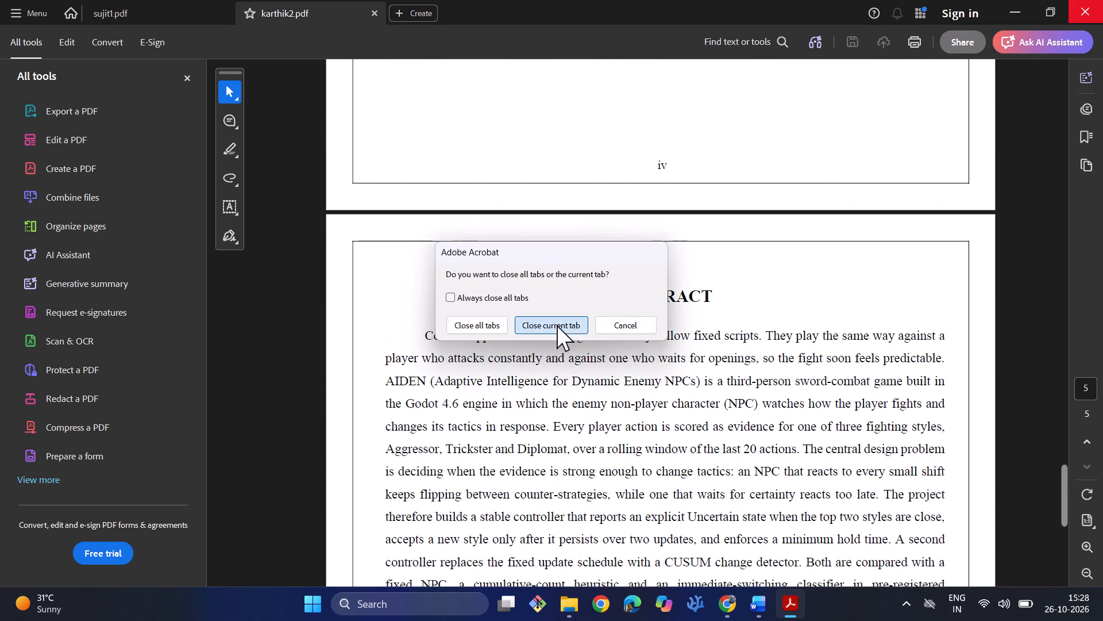
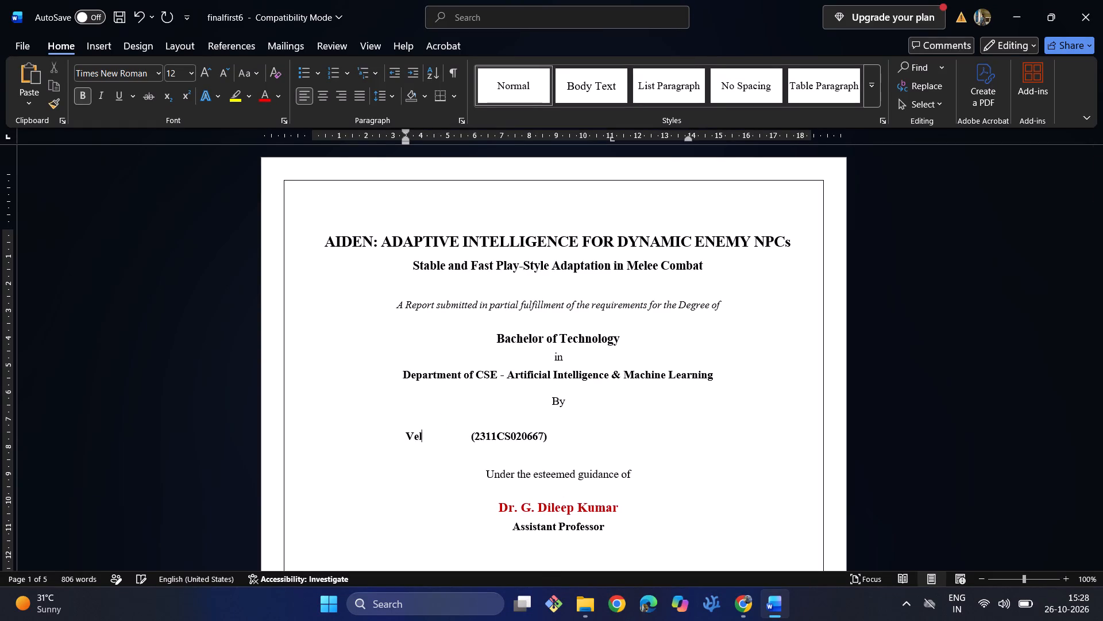
Complete the new student's surname and first name under "By" on the title page.
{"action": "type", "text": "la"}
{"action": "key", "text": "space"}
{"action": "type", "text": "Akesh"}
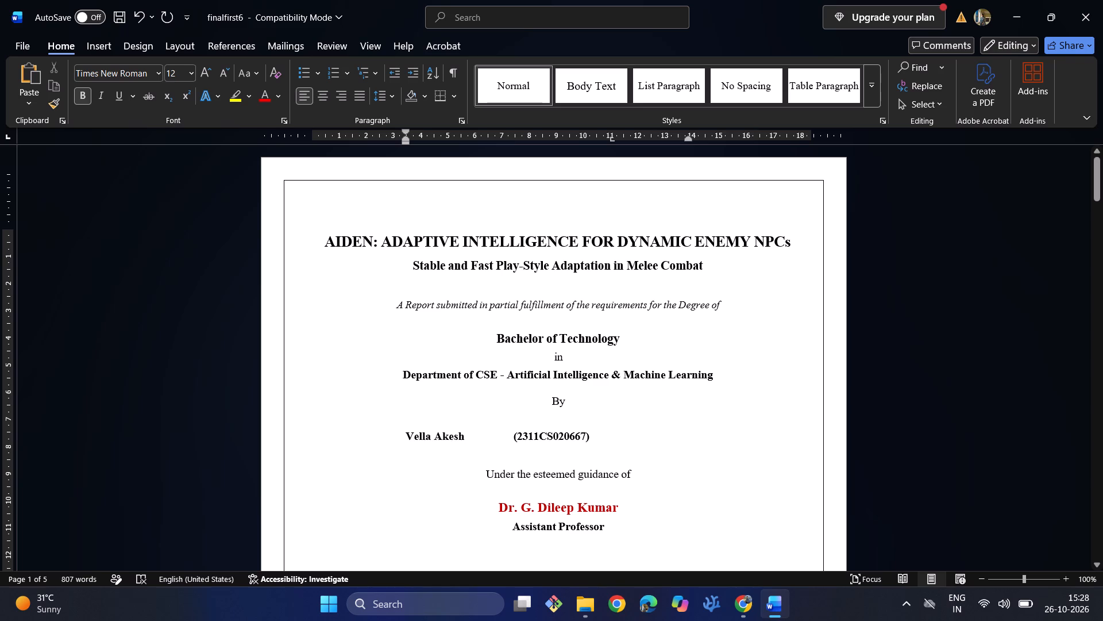
Delete the last two digits of the roll number beside the student's name on the title page.
{"action": "left_click", "coordinate": [585, 435]}
{"action": "key", "text": "BackSpace"}
{"action": "key", "text": "BackSpace"}
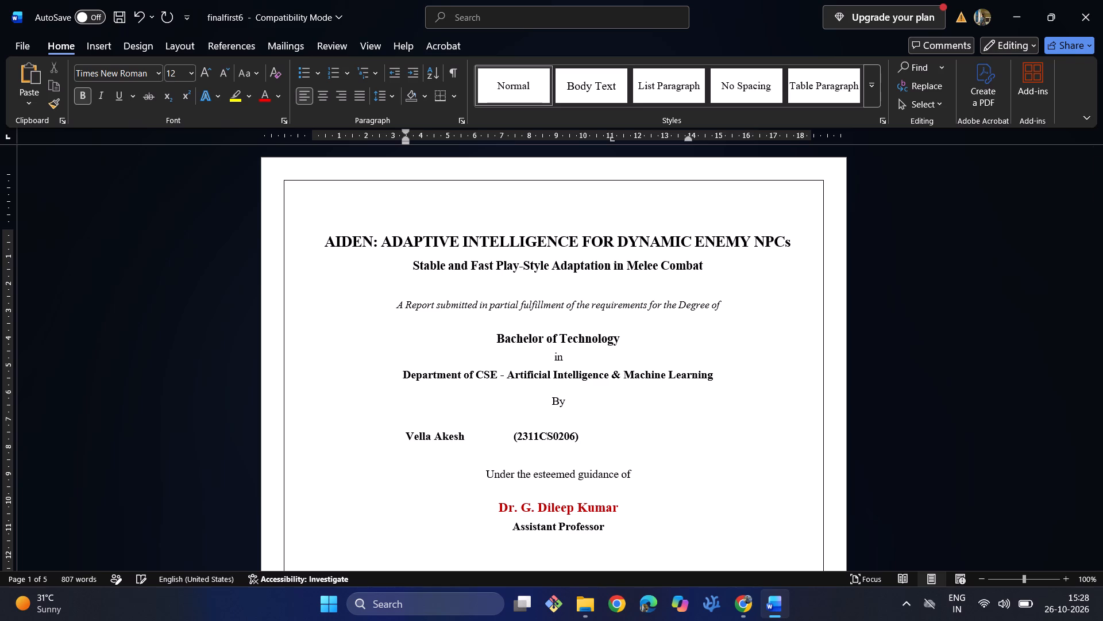
Complete the roll number on the title page with the last two digits 86.
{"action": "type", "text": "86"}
Insert leading spaces before the student's name on the title page so the name and roll number line sits centred under "By".
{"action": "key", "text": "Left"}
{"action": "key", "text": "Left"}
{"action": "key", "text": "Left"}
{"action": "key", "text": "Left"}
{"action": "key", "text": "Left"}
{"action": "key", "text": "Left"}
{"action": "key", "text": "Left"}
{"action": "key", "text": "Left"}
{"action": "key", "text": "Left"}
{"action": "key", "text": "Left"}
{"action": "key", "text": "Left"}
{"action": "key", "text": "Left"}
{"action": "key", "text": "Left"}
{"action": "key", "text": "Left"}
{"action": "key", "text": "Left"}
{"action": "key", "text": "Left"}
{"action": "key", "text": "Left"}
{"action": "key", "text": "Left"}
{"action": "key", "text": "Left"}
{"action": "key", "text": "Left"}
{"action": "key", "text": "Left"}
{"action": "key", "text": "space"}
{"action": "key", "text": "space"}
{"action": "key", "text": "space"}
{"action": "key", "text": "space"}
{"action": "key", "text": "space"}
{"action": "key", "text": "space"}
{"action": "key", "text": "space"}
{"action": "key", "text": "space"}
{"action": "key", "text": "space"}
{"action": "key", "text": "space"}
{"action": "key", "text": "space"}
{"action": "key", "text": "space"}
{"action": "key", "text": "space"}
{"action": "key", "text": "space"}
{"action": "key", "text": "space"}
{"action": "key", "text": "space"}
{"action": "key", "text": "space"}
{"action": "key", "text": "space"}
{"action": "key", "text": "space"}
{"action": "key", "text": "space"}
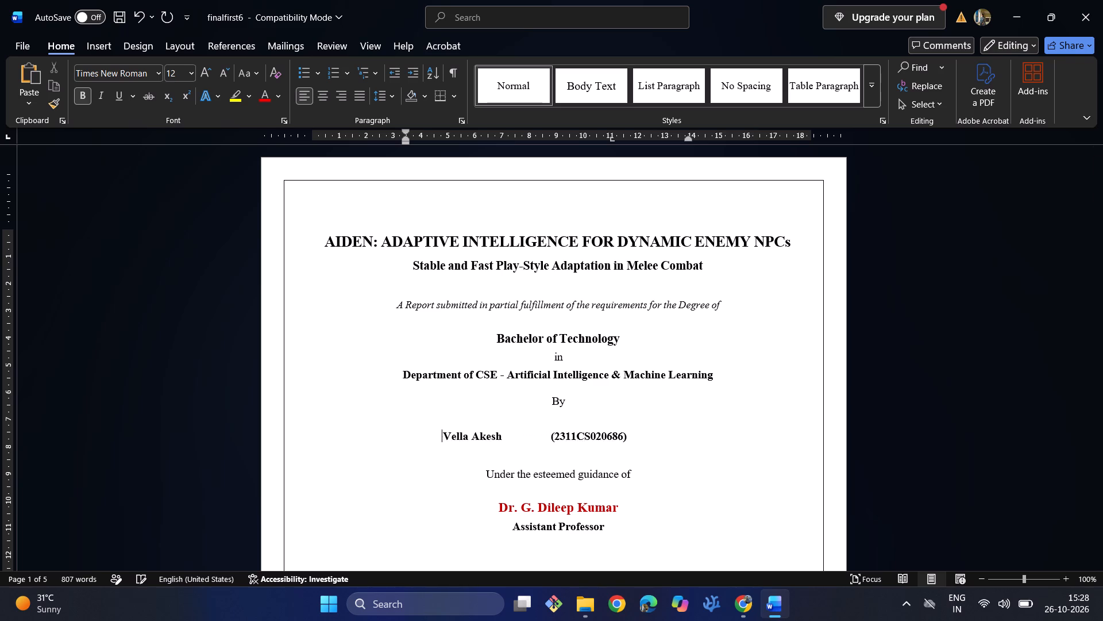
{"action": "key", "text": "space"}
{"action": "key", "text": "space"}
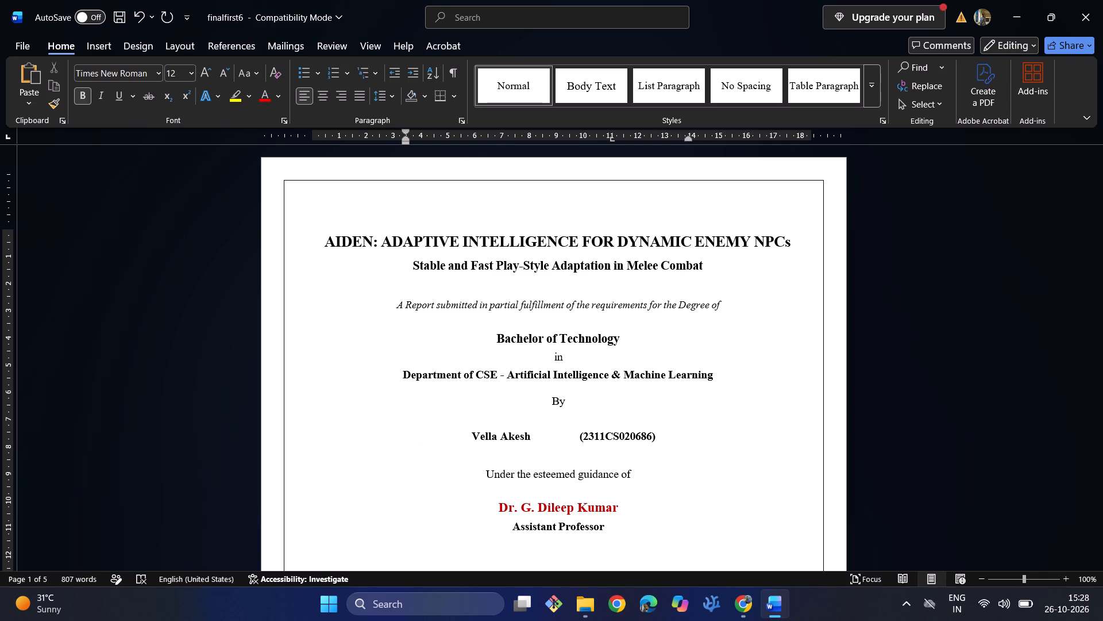
Examine the title page's student line, guide details and degree text for correctness and alignment.
{"action": "scroll", "coordinate": [585, 435], "scroll_direction": "down", "scroll_amount": 1}
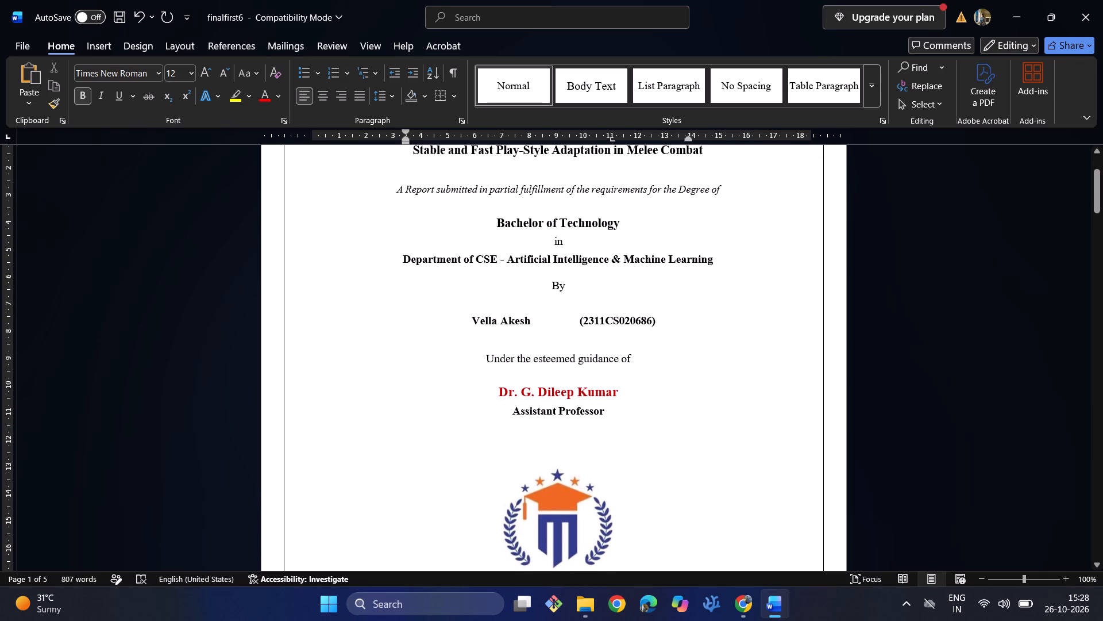
{"action": "left_click_drag", "start_coordinate": [469, 321], "coordinate": [526, 321]}
{"action": "left_click", "coordinate": [955, 379]}
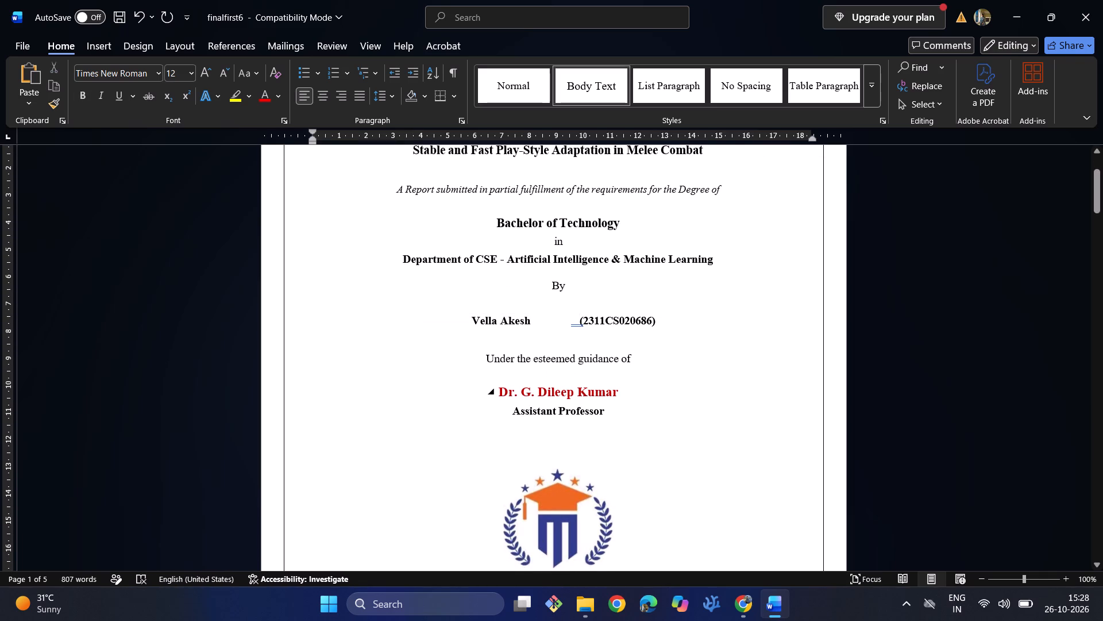
{"action": "scroll", "coordinate": [683, 398], "scroll_direction": "up", "scroll_amount": 1}
{"action": "scroll", "coordinate": [683, 398], "scroll_direction": "down", "scroll_amount": 1}
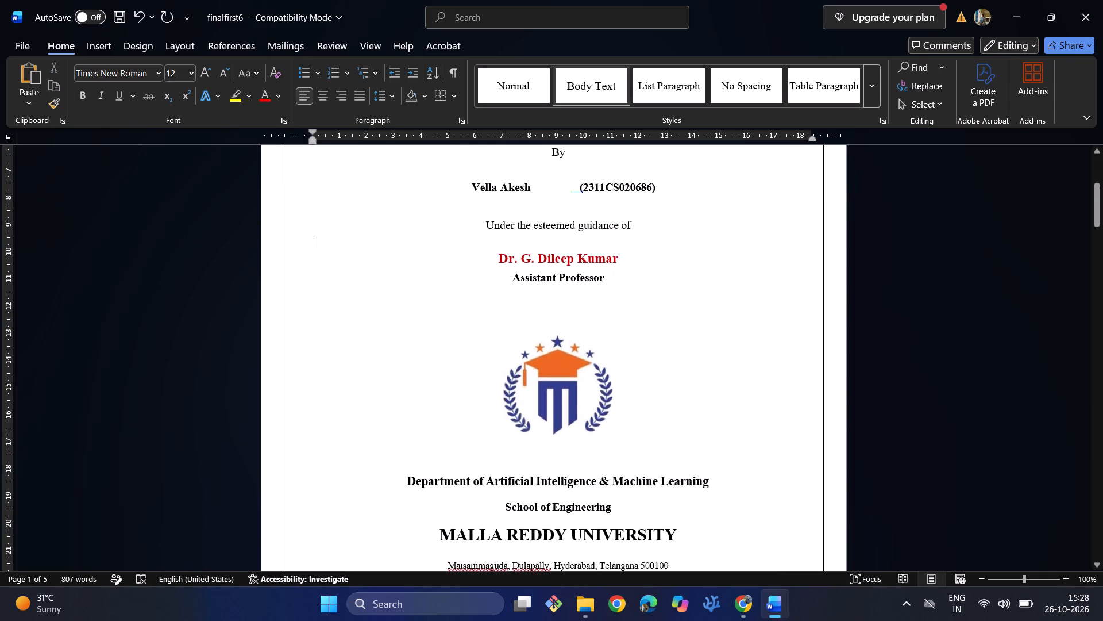
{"action": "scroll", "coordinate": [683, 398], "scroll_direction": "down", "scroll_amount": 1}
{"action": "scroll", "coordinate": [683, 398], "scroll_direction": "up", "scroll_amount": 1}
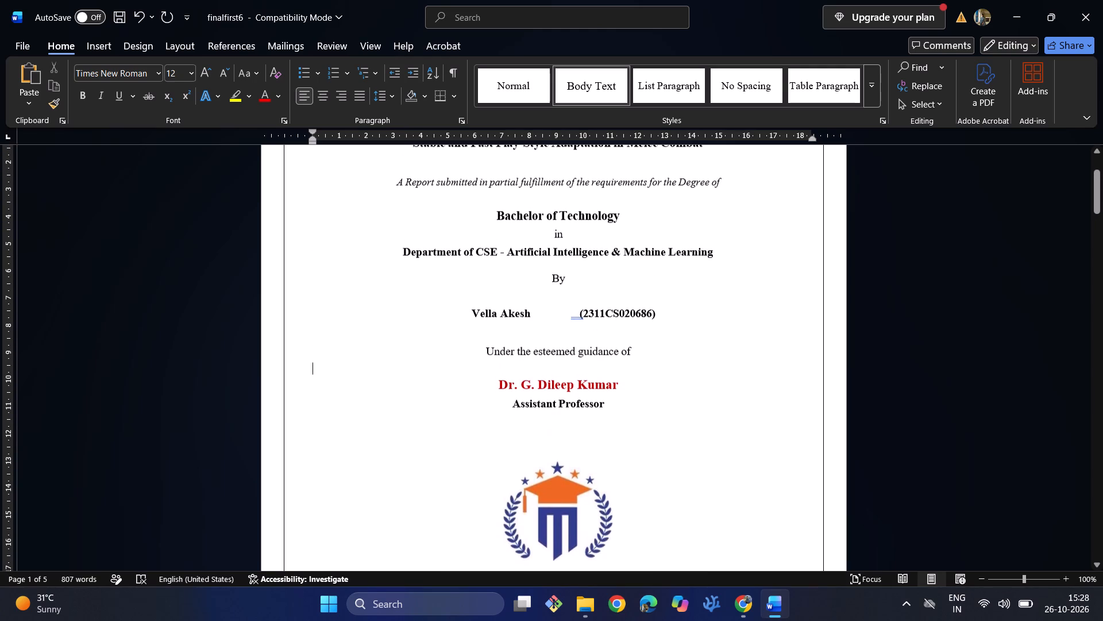
{"action": "left_click_drag", "start_coordinate": [577, 383], "coordinate": [601, 384]}
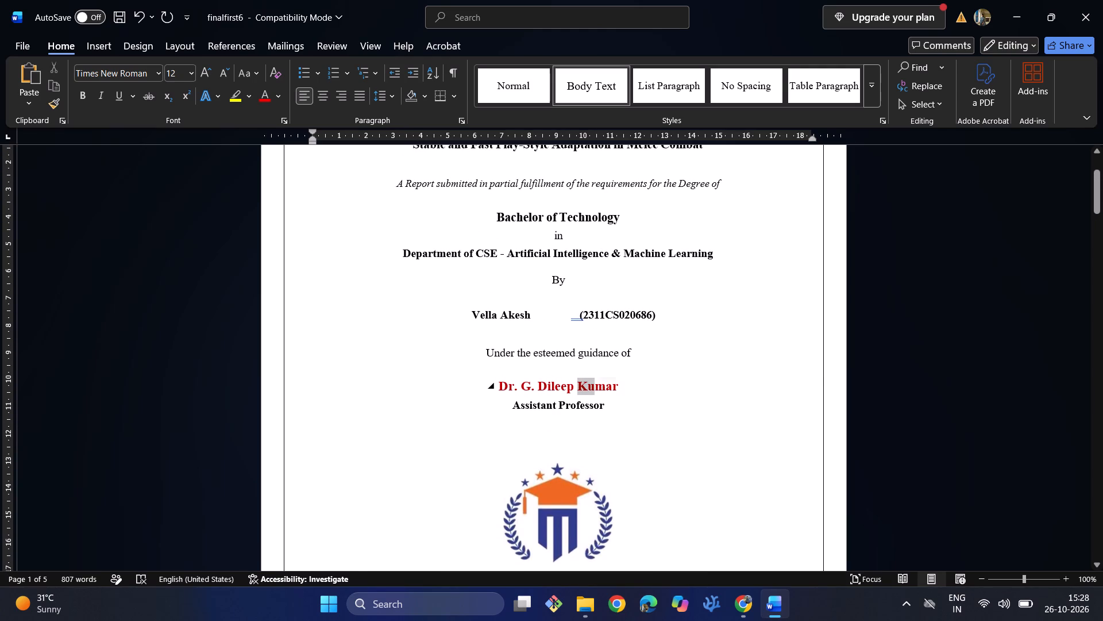
{"action": "left_click", "coordinate": [893, 384]}
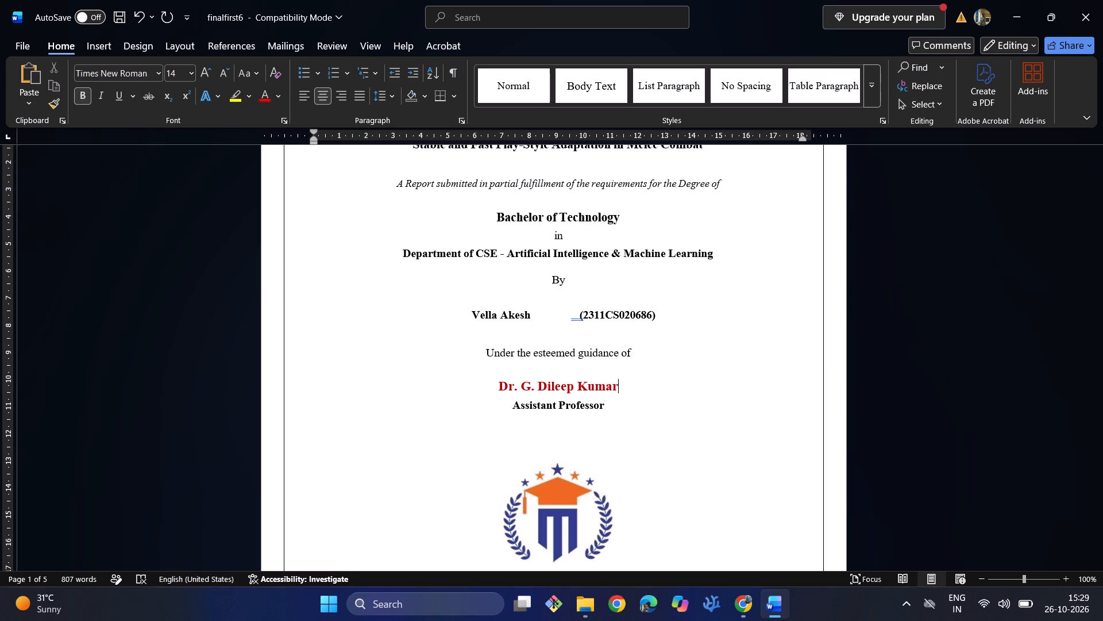
{"action": "scroll", "coordinate": [827, 407], "scroll_direction": "down", "scroll_amount": 1}
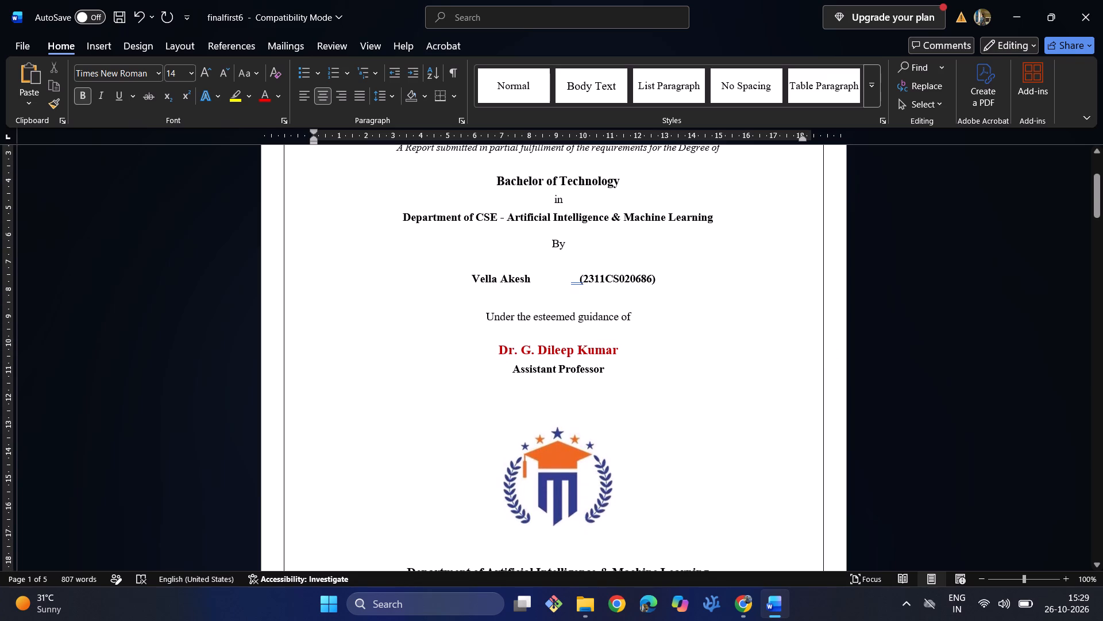
{"action": "left_click_drag", "start_coordinate": [547, 222], "coordinate": [576, 223]}
{"action": "left_click", "coordinate": [1004, 319]}
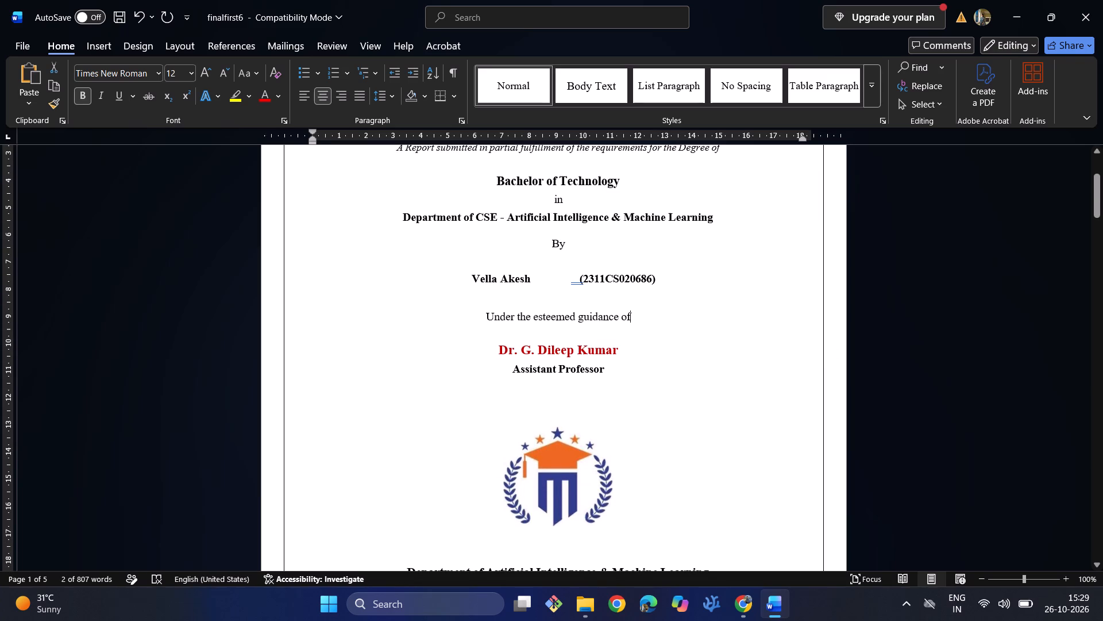
{"action": "left_click_drag", "start_coordinate": [509, 181], "coordinate": [569, 182]}
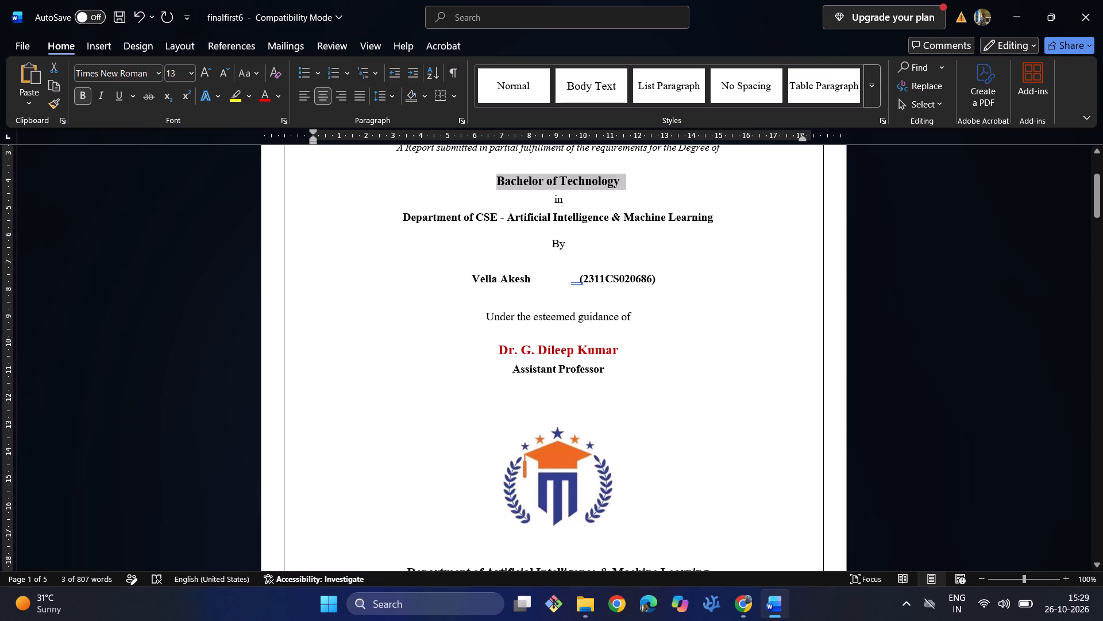
{"action": "left_click", "coordinate": [954, 315]}
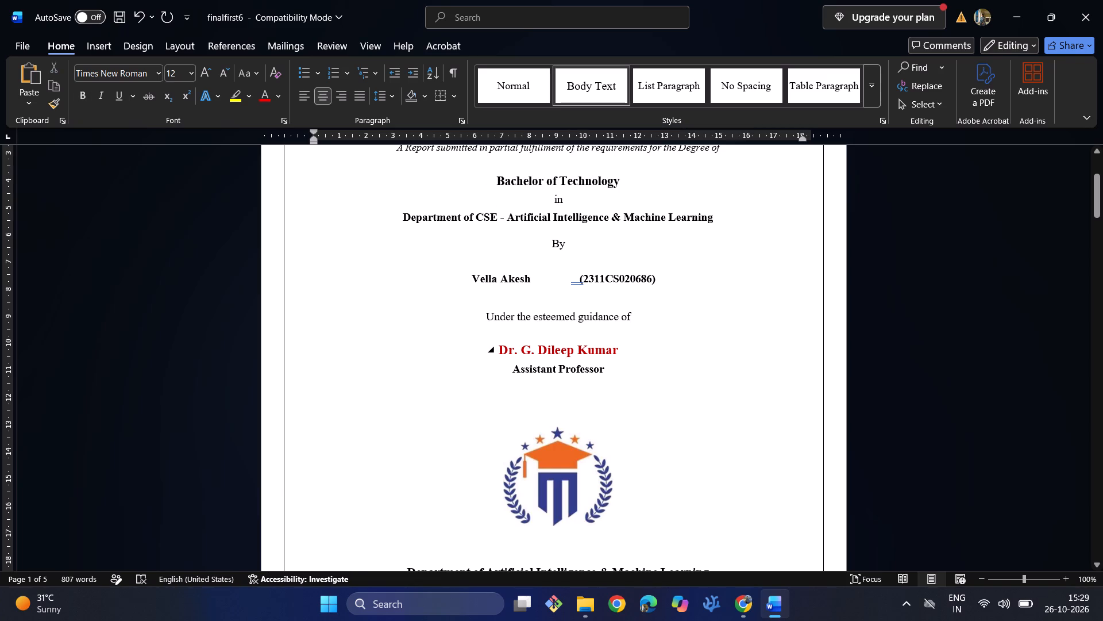
Change the last two digits of the roll number in the Certificate paragraph to 86.
{"action": "scroll", "coordinate": [661, 347], "scroll_direction": "down", "scroll_amount": 1}
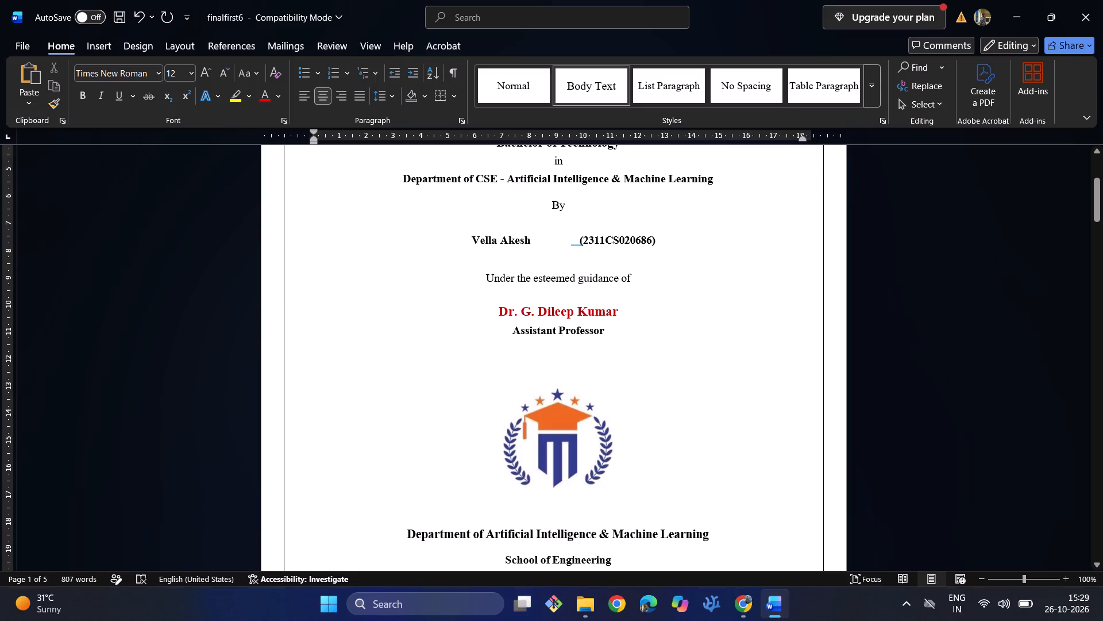
{"action": "scroll", "coordinate": [611, 287], "scroll_direction": "down", "scroll_amount": 3}
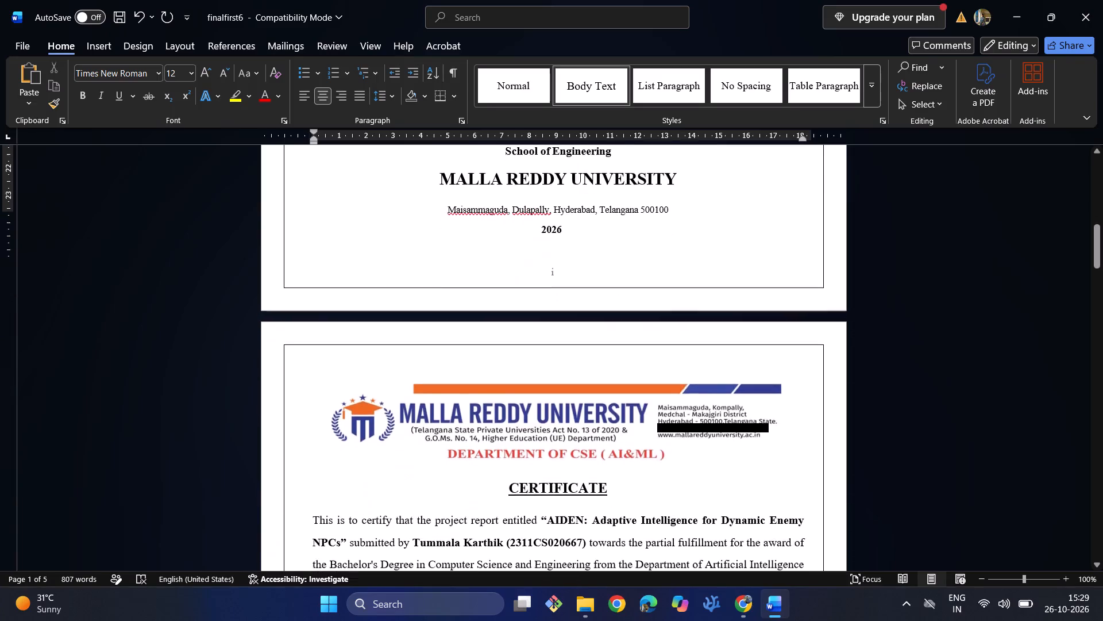
{"action": "scroll", "coordinate": [610, 264], "scroll_direction": "down", "scroll_amount": 1}
{"action": "left_click", "coordinate": [579, 374]}
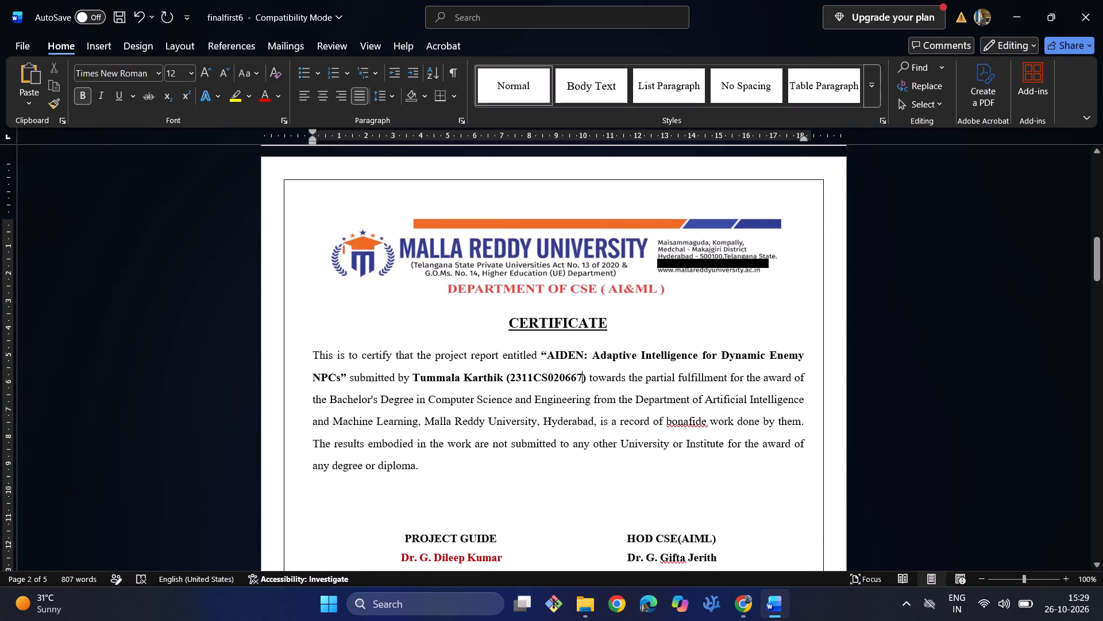
{"action": "key", "text": "BackSpace"}
{"action": "key", "text": "BackSpace"}
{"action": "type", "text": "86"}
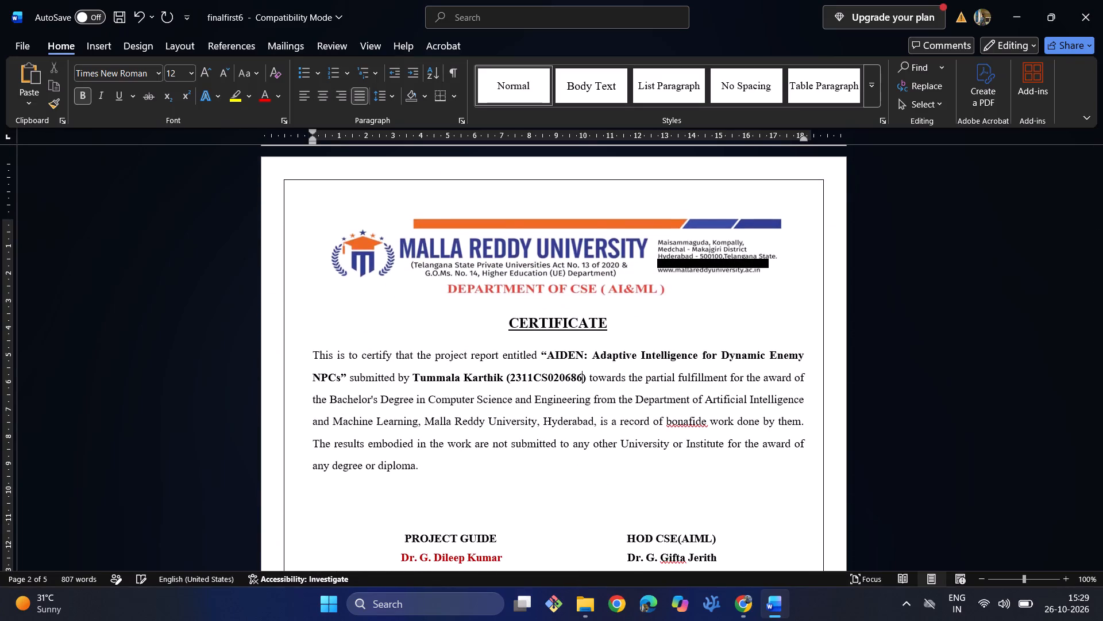
Delete the previous student's name before the roll number in the Certificate paragraph.
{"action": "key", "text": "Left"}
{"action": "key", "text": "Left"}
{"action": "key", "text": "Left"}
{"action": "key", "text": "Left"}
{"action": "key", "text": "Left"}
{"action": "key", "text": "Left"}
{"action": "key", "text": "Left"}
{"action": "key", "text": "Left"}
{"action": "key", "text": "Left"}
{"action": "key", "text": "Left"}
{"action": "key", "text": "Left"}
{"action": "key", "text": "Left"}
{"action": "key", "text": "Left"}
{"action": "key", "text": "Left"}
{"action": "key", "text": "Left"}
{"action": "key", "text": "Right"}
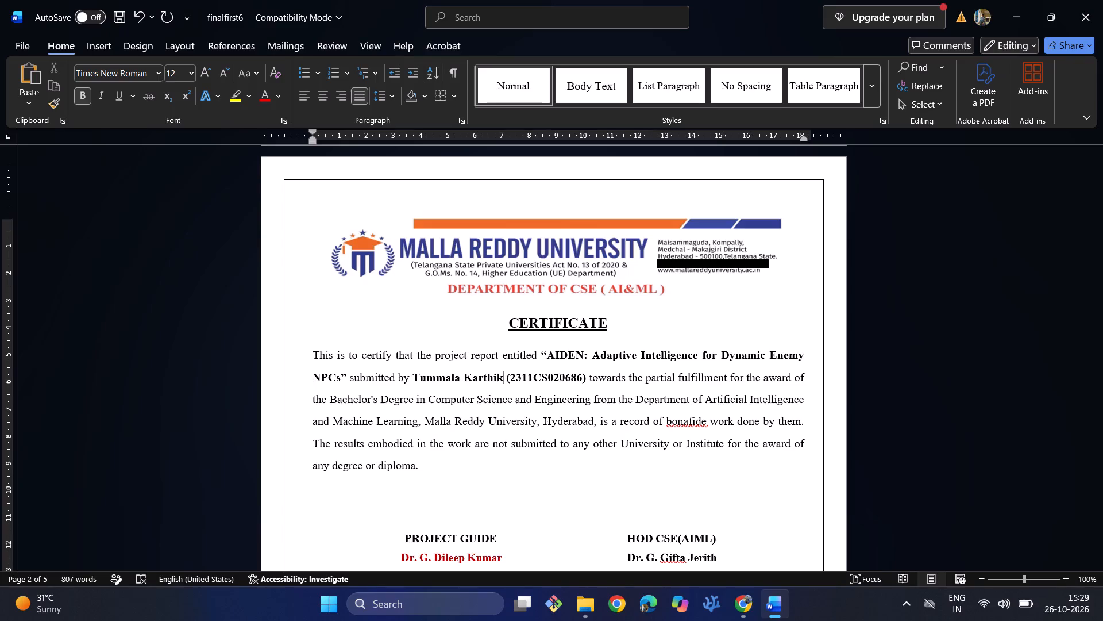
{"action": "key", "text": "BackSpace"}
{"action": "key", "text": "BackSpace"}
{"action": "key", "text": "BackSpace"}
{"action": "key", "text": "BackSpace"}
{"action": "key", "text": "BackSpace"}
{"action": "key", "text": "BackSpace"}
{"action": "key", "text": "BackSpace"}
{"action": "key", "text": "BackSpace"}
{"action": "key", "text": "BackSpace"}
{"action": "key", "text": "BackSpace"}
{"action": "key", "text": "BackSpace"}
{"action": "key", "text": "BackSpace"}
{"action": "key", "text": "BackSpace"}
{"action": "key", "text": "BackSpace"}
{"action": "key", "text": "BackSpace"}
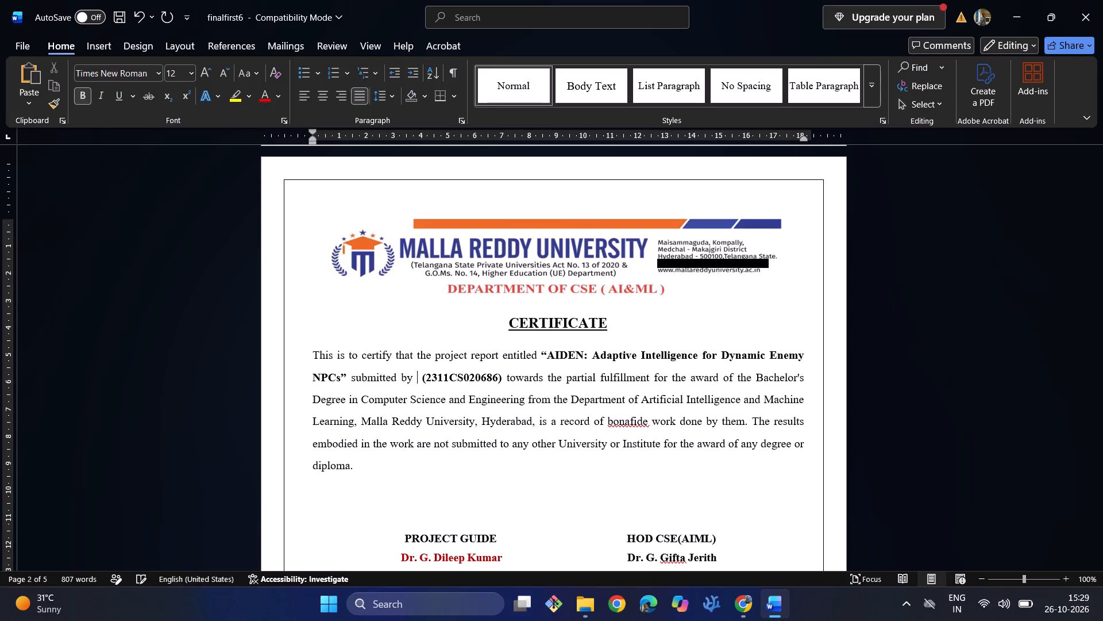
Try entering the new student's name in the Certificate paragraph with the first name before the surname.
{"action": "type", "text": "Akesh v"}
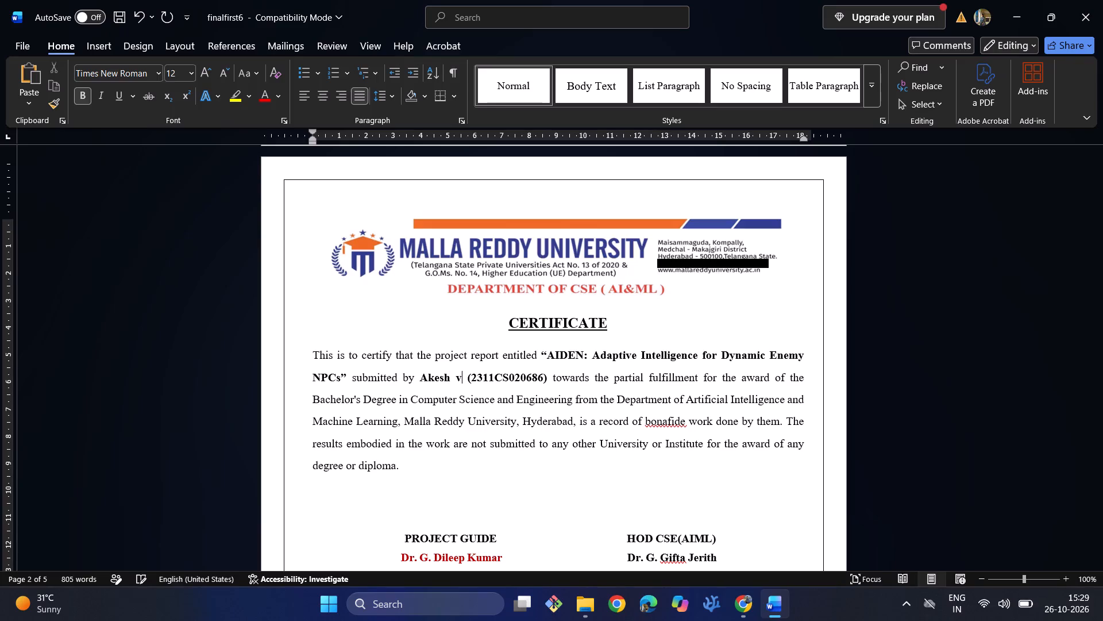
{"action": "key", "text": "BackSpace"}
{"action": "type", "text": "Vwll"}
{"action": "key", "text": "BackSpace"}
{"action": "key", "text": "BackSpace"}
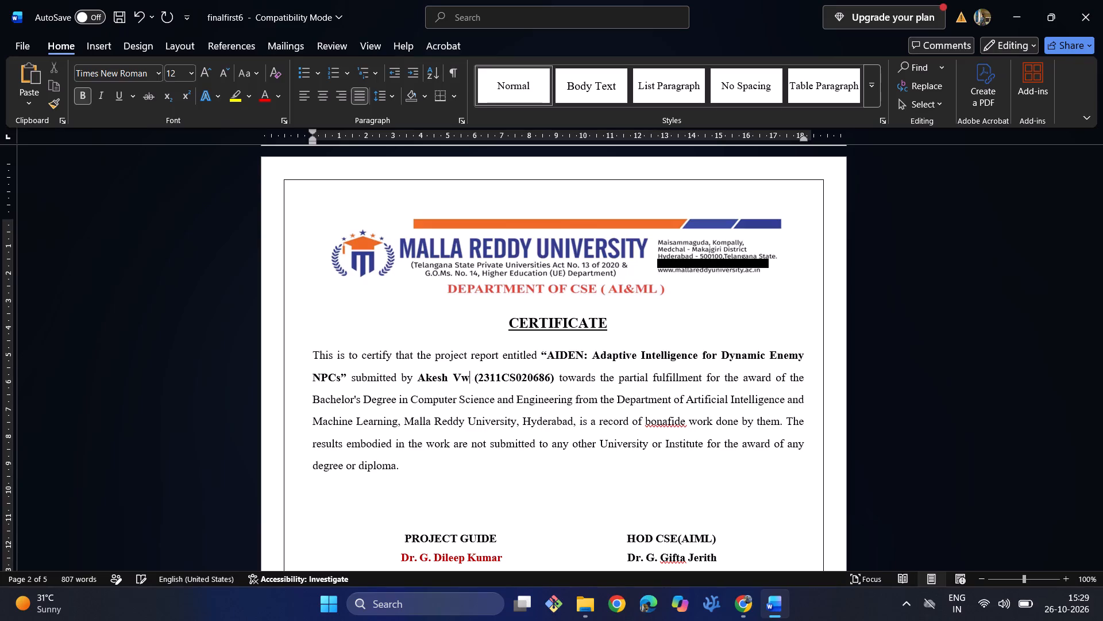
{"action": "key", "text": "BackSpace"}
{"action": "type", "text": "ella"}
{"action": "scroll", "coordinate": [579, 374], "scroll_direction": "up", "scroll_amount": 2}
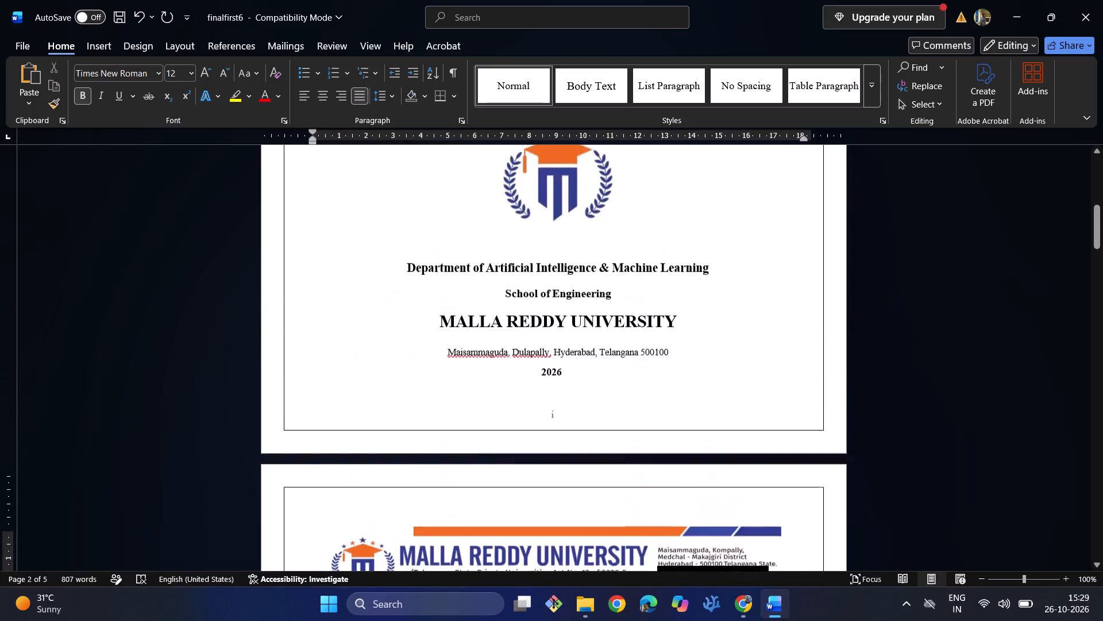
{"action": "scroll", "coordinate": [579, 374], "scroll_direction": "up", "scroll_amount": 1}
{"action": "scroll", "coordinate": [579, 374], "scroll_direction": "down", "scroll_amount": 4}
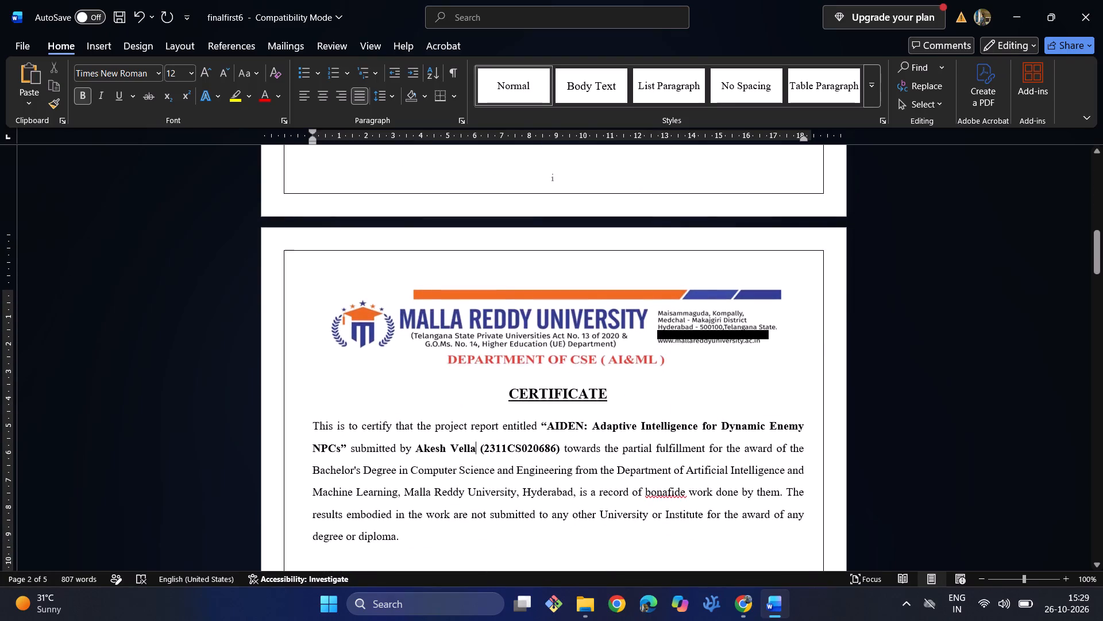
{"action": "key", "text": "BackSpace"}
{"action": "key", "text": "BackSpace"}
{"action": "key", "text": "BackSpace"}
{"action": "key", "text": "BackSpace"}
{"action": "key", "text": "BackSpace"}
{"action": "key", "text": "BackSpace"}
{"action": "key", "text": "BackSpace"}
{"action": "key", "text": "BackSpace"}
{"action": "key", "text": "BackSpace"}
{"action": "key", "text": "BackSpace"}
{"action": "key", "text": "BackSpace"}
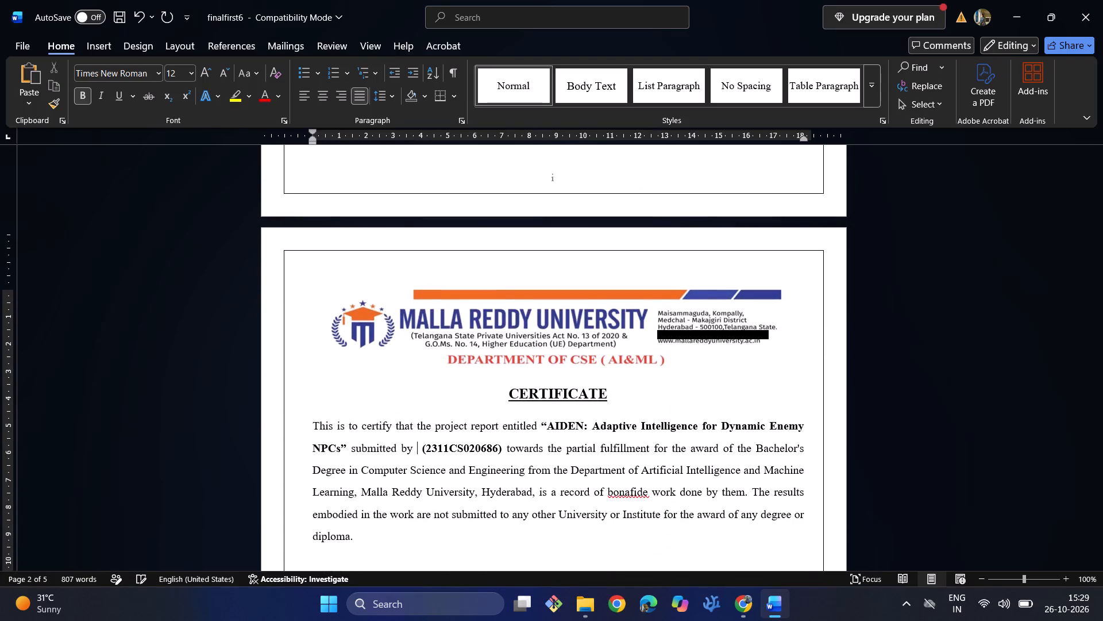
Enter the new student's surname followed by the first name before the roll number in the Certificate paragraph.
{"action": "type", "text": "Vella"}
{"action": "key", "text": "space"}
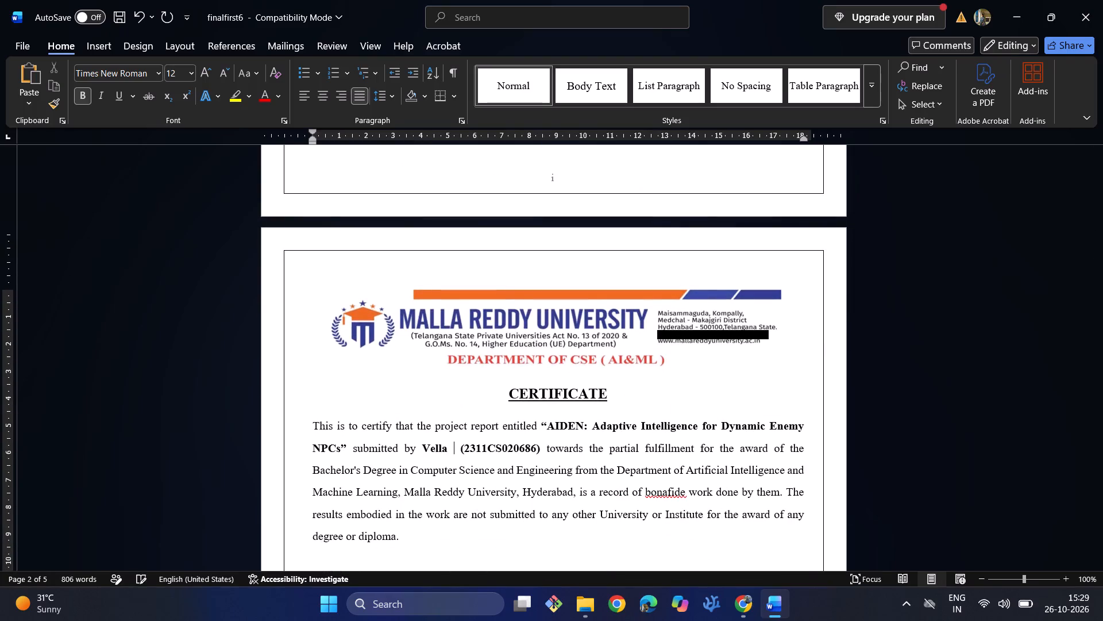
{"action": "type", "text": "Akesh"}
Replace the previous student's name below the Declaration text with the new student's surname and first name.
{"action": "scroll", "coordinate": [467, 448], "scroll_direction": "down", "scroll_amount": 1}
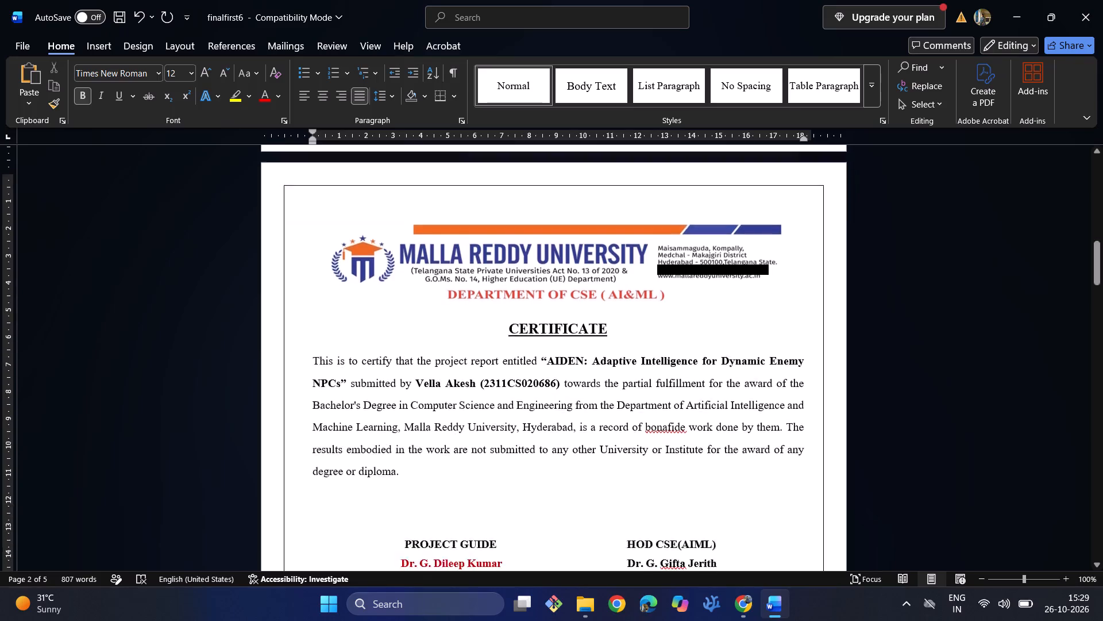
{"action": "scroll", "coordinate": [467, 448], "scroll_direction": "down", "scroll_amount": 1}
{"action": "scroll", "coordinate": [515, 420], "scroll_direction": "down", "scroll_amount": 1}
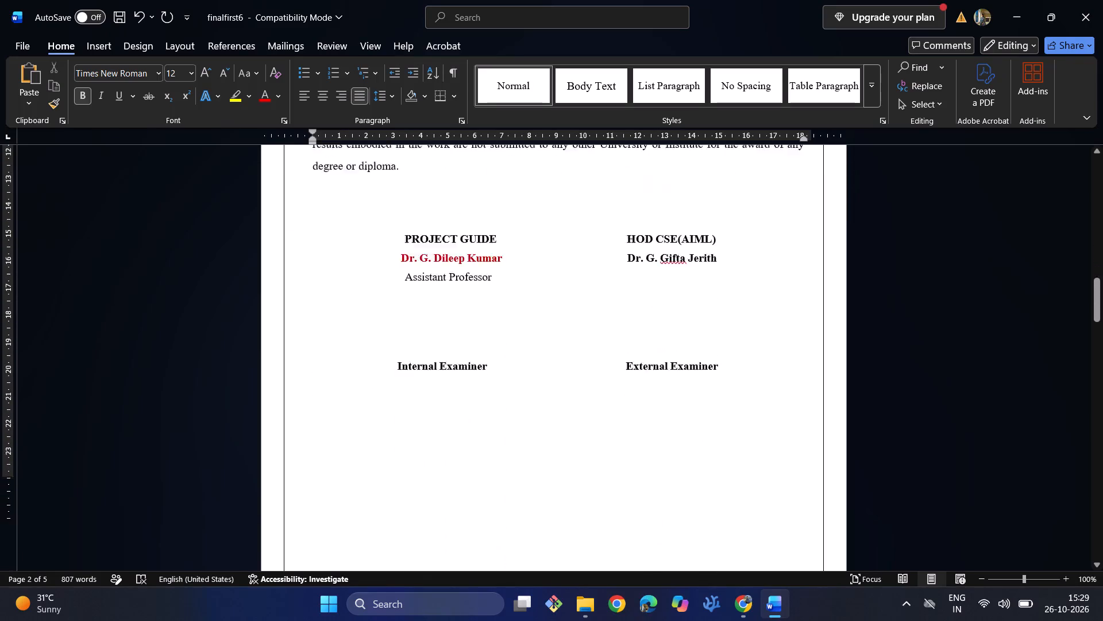
{"action": "scroll", "coordinate": [515, 420], "scroll_direction": "down", "scroll_amount": 2}
{"action": "scroll", "coordinate": [470, 389], "scroll_direction": "down", "scroll_amount": 1}
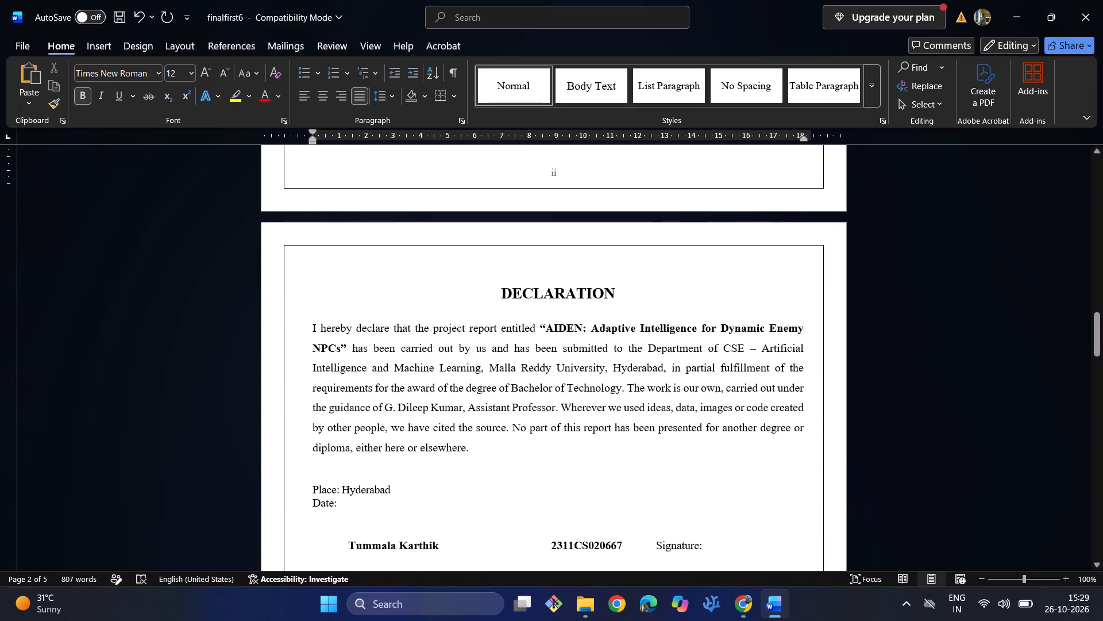
{"action": "scroll", "coordinate": [470, 389], "scroll_direction": "down", "scroll_amount": 1}
{"action": "left_click", "coordinate": [442, 397]}
{"action": "key", "text": "BackSpace"}
{"action": "key", "text": "BackSpace"}
{"action": "key", "text": "BackSpace"}
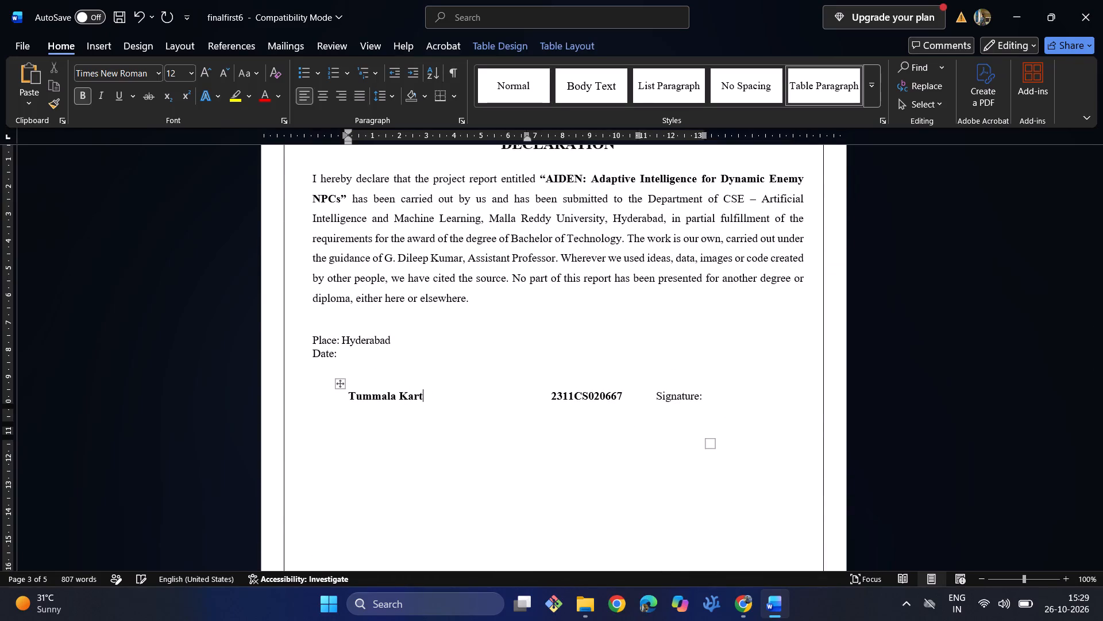
{"action": "key", "text": "ctrl+BackSpace"}
{"action": "key", "text": "ctrl+BackSpace"}
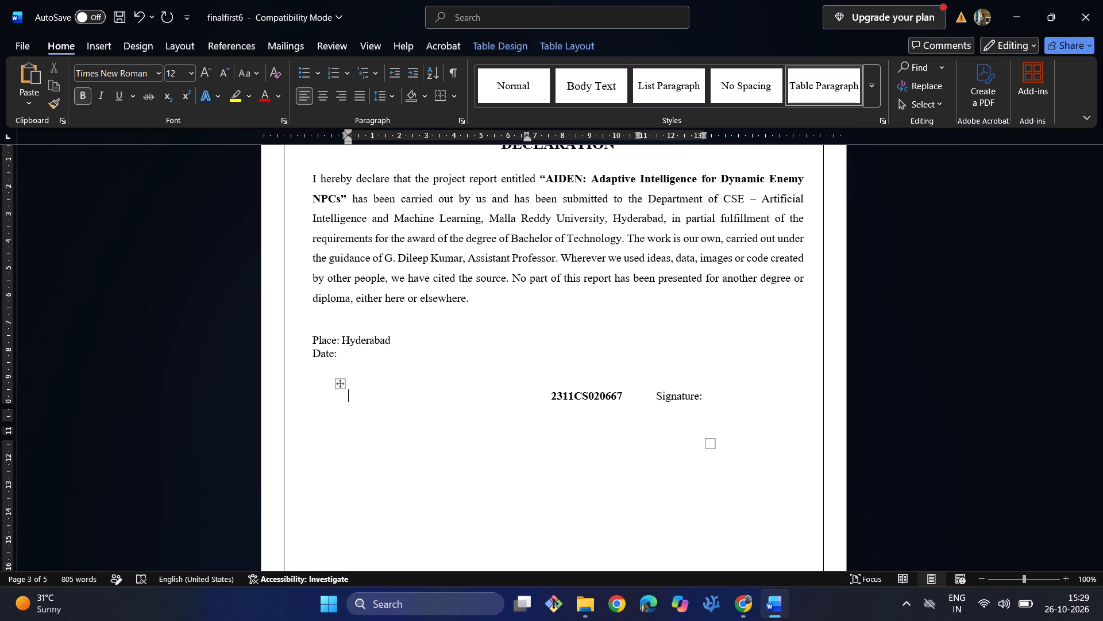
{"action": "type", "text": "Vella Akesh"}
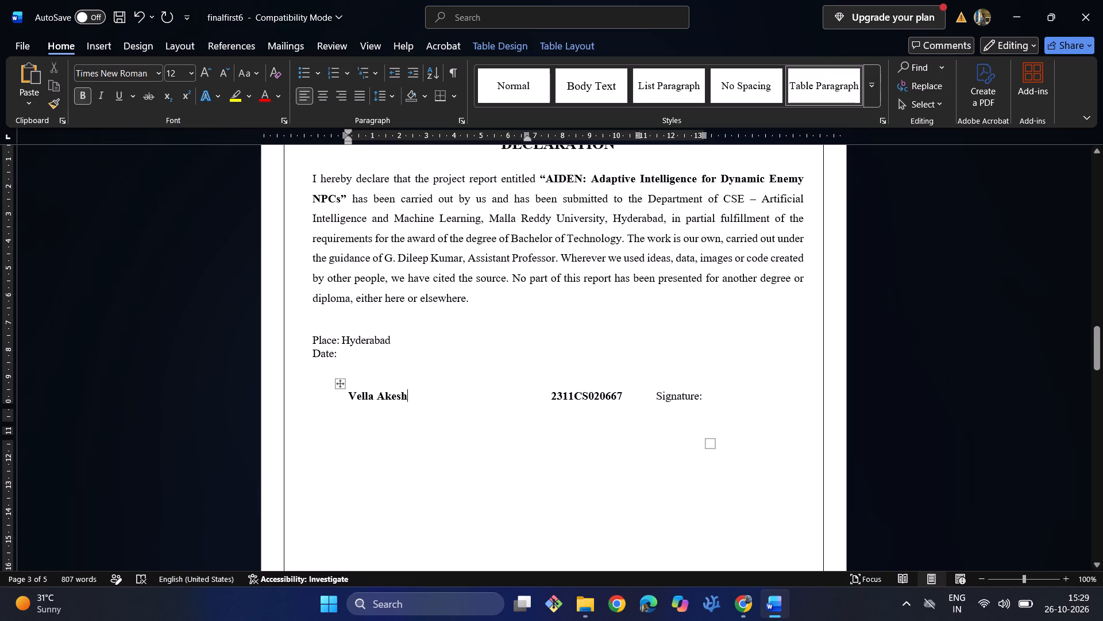
Change the last two digits of the roll number below the Declaration text to 86.
{"action": "left_click", "coordinate": [620, 397]}
{"action": "key", "text": "BackSpace"}
{"action": "key", "text": "BackSpace"}
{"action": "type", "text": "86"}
Replace the previous student's name below the Acknowledgement text with the new student's surname and first name.
{"action": "scroll", "coordinate": [620, 397], "scroll_direction": "down", "scroll_amount": 6}
{"action": "scroll", "coordinate": [620, 397], "scroll_direction": "up", "scroll_amount": 1}
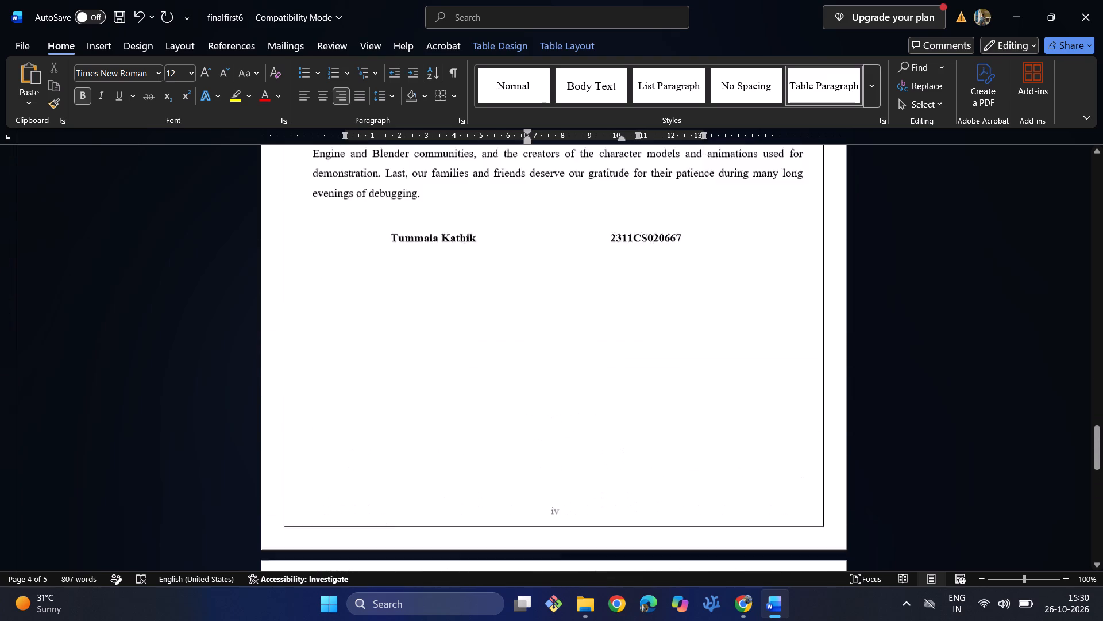
{"action": "scroll", "coordinate": [620, 397], "scroll_direction": "up", "scroll_amount": 1}
{"action": "left_click", "coordinate": [481, 359]}
{"action": "key", "text": "BackSpace"}
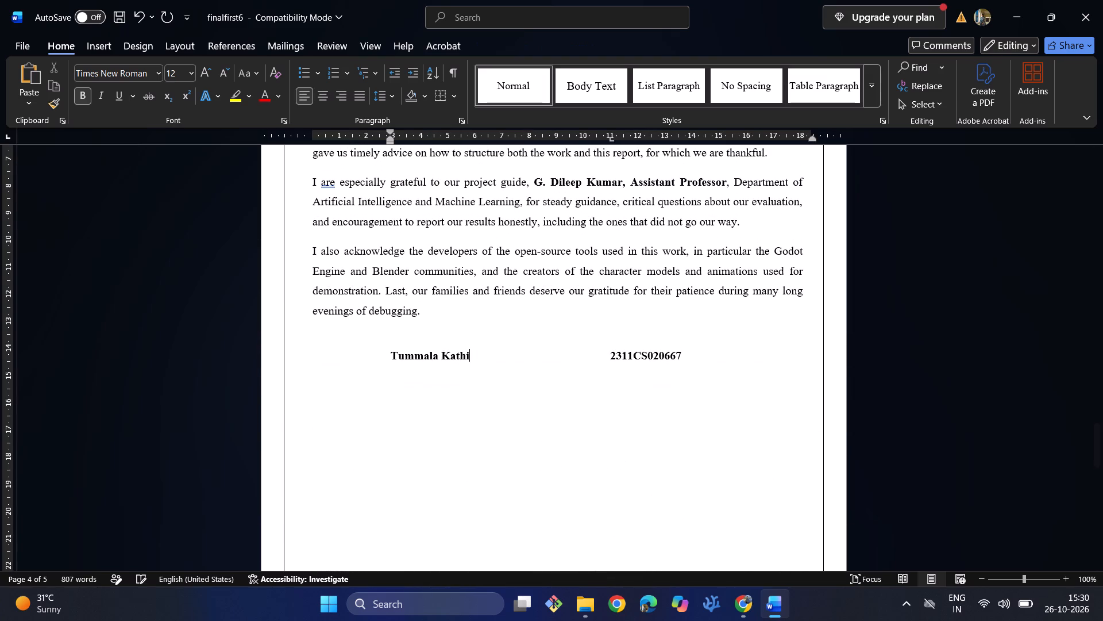
{"action": "key", "text": "ctrl+BackSpace"}
{"action": "key", "text": "ctrl+BackSpace"}
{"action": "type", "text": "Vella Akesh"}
Change the last two digits of the roll number below the Acknowledgement text to 86.
{"action": "left_click", "coordinate": [689, 355]}
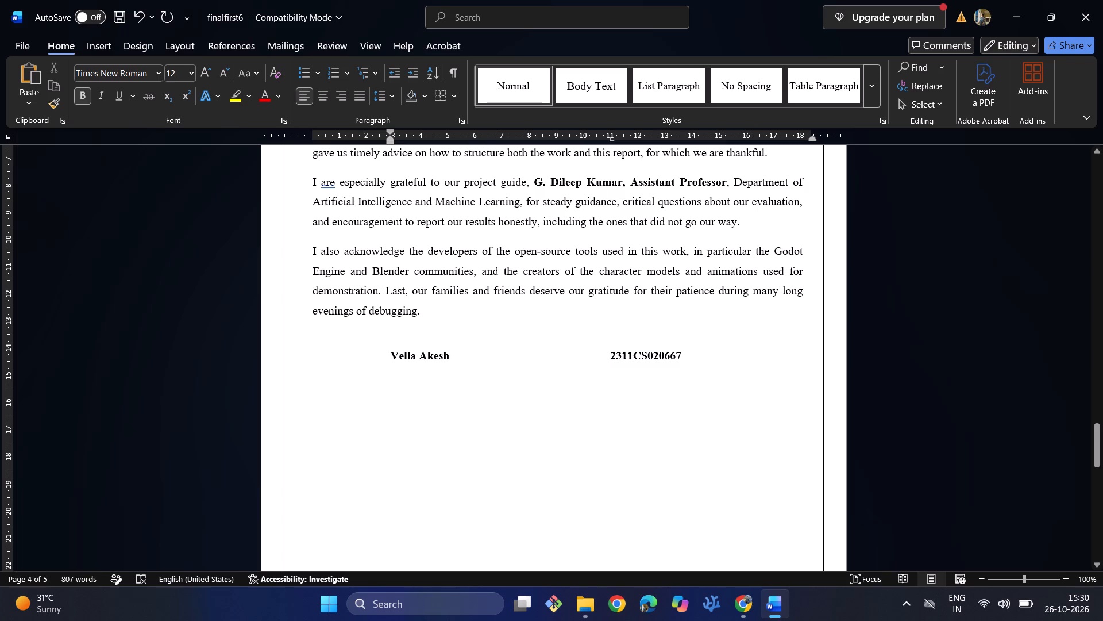
{"action": "key", "text": "BackSpace"}
{"action": "key", "text": "BackSpace"}
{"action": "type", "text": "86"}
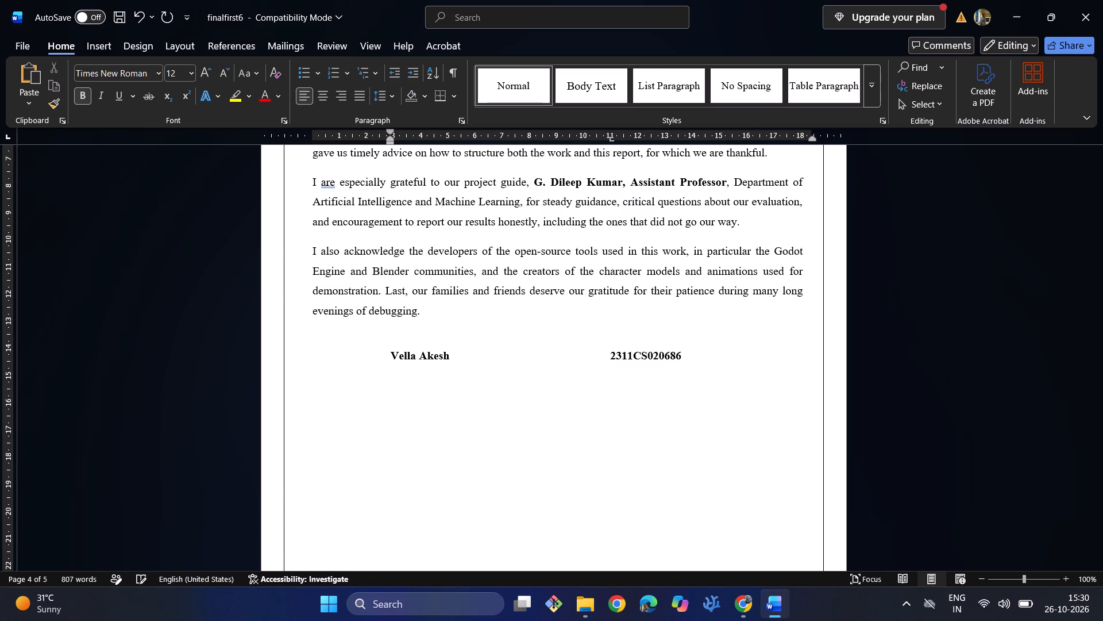
Check the student's name and roll number on the Acknowledgement, Declaration, Certificate and title pages, working back to the title page.
{"action": "scroll", "coordinate": [689, 355], "scroll_direction": "down", "scroll_amount": 1}
{"action": "scroll", "coordinate": [689, 355], "scroll_direction": "up", "scroll_amount": 4}
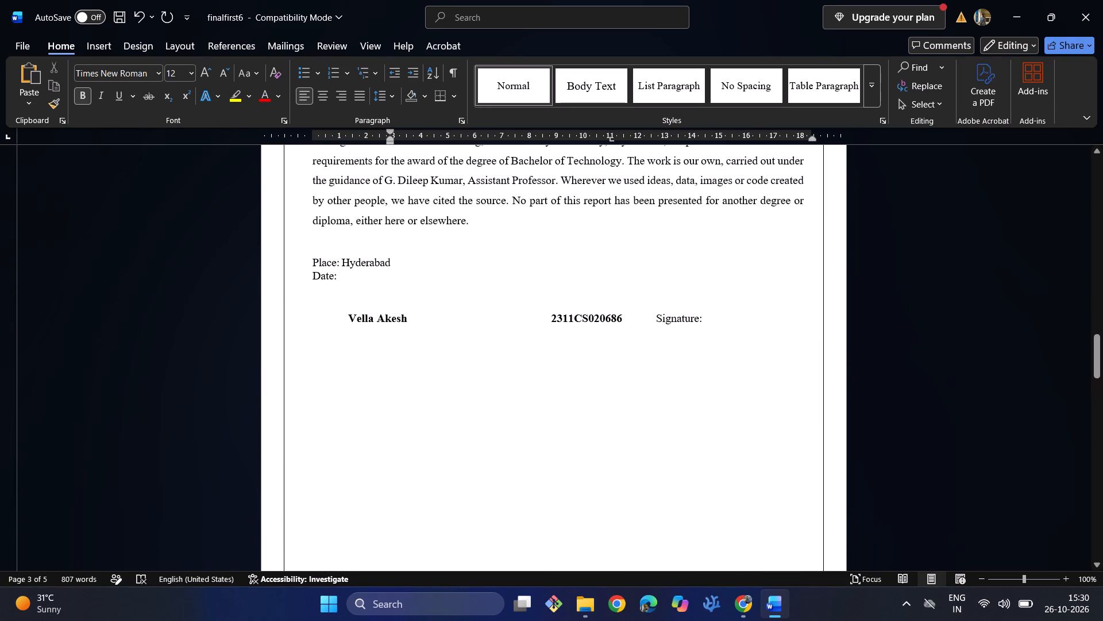
{"action": "scroll", "coordinate": [689, 355], "scroll_direction": "down", "scroll_amount": 6}
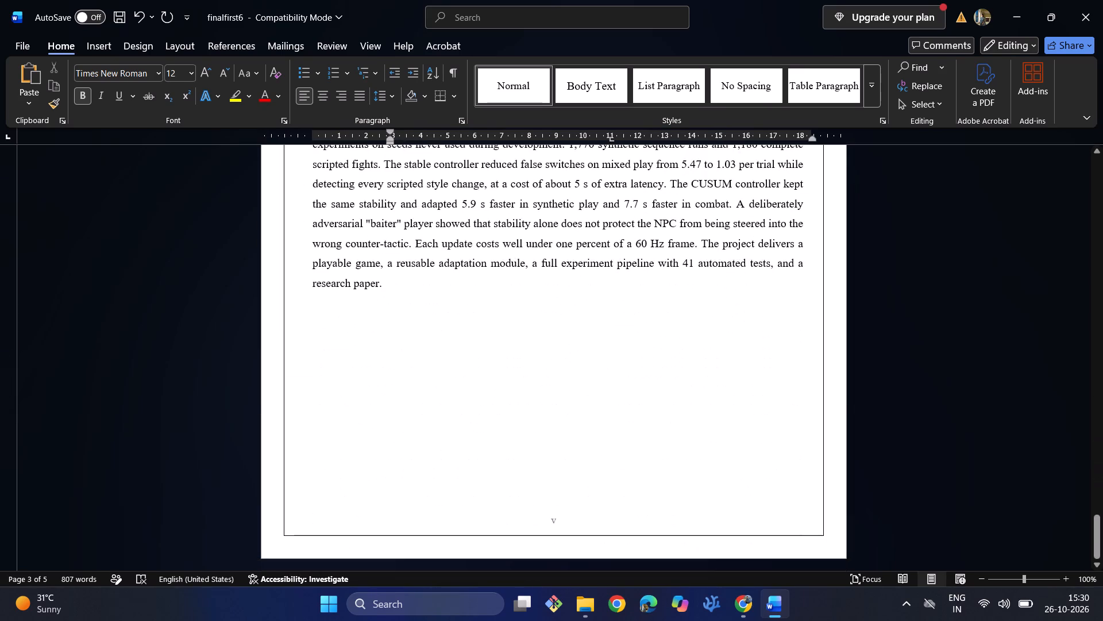
{"action": "scroll", "coordinate": [689, 355], "scroll_direction": "up", "scroll_amount": 5}
{"action": "scroll", "coordinate": [689, 355], "scroll_direction": "down", "scroll_amount": 1}
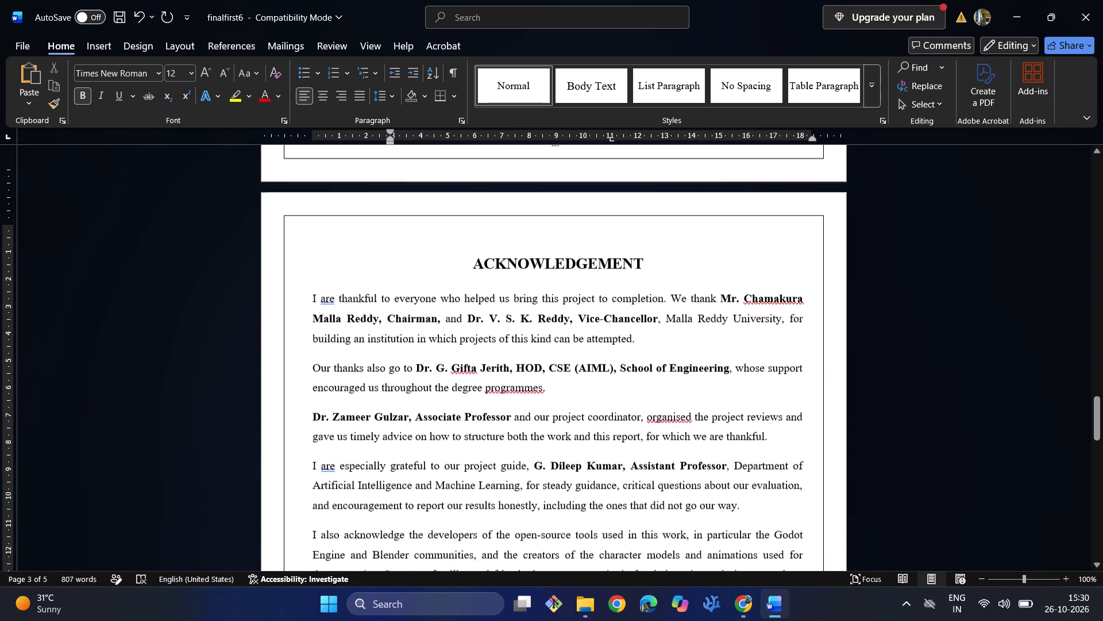
{"action": "scroll", "coordinate": [689, 355], "scroll_direction": "down", "scroll_amount": 1}
{"action": "scroll", "coordinate": [689, 355], "scroll_direction": "up", "scroll_amount": 1}
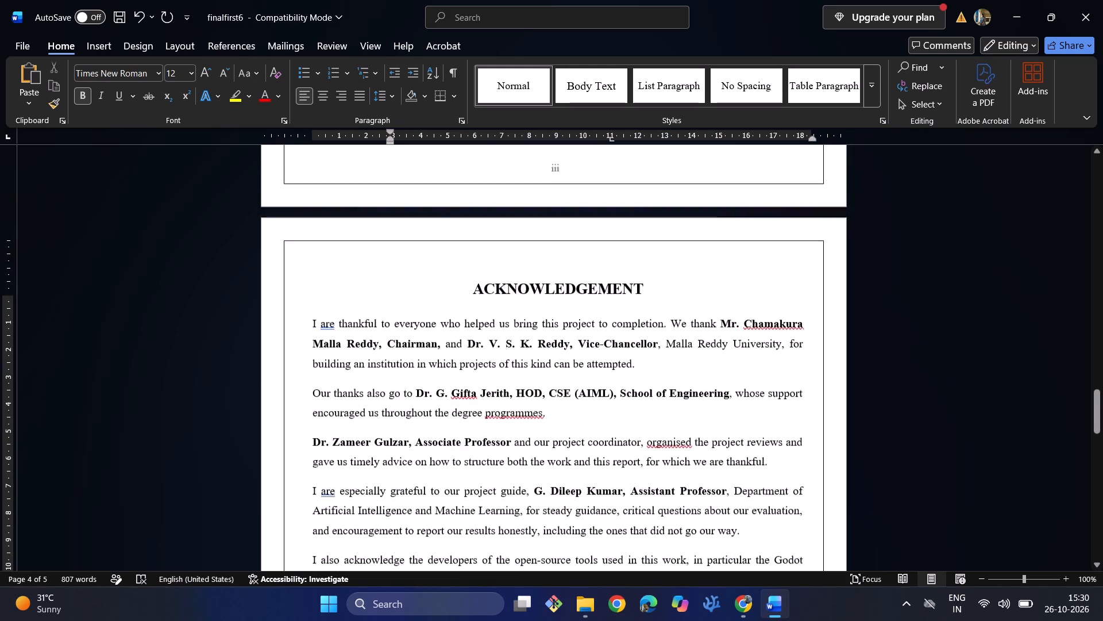
{"action": "scroll", "coordinate": [689, 355], "scroll_direction": "up", "scroll_amount": 1}
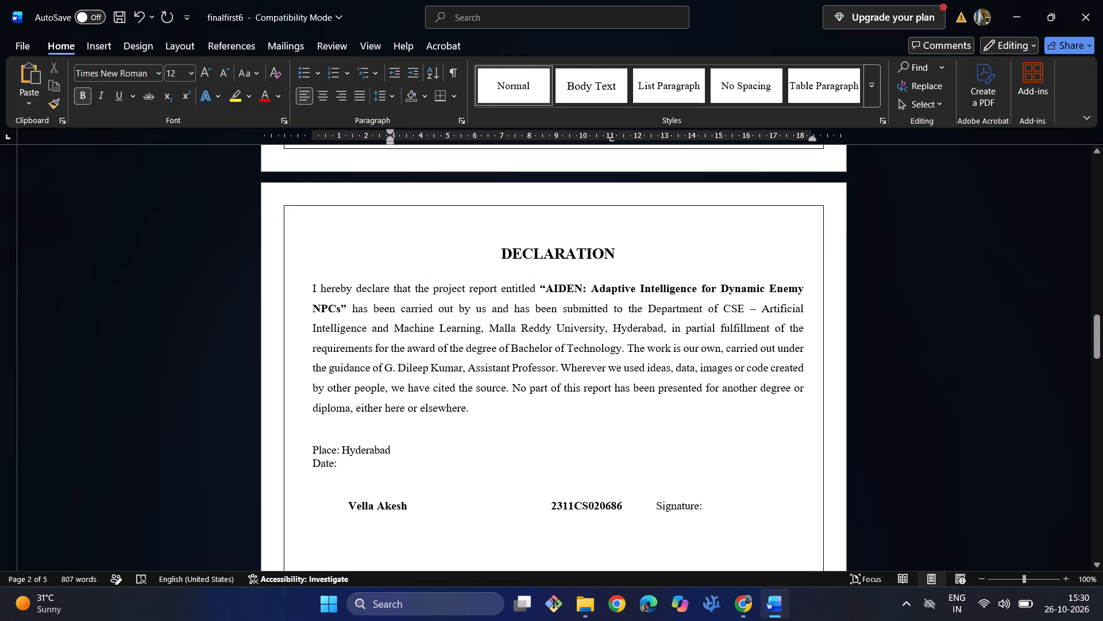
{"action": "scroll", "coordinate": [689, 355], "scroll_direction": "up", "scroll_amount": 1}
{"action": "scroll", "coordinate": [689, 355], "scroll_direction": "down", "scroll_amount": 1}
{"action": "scroll", "coordinate": [689, 355], "scroll_direction": "up", "scroll_amount": 1}
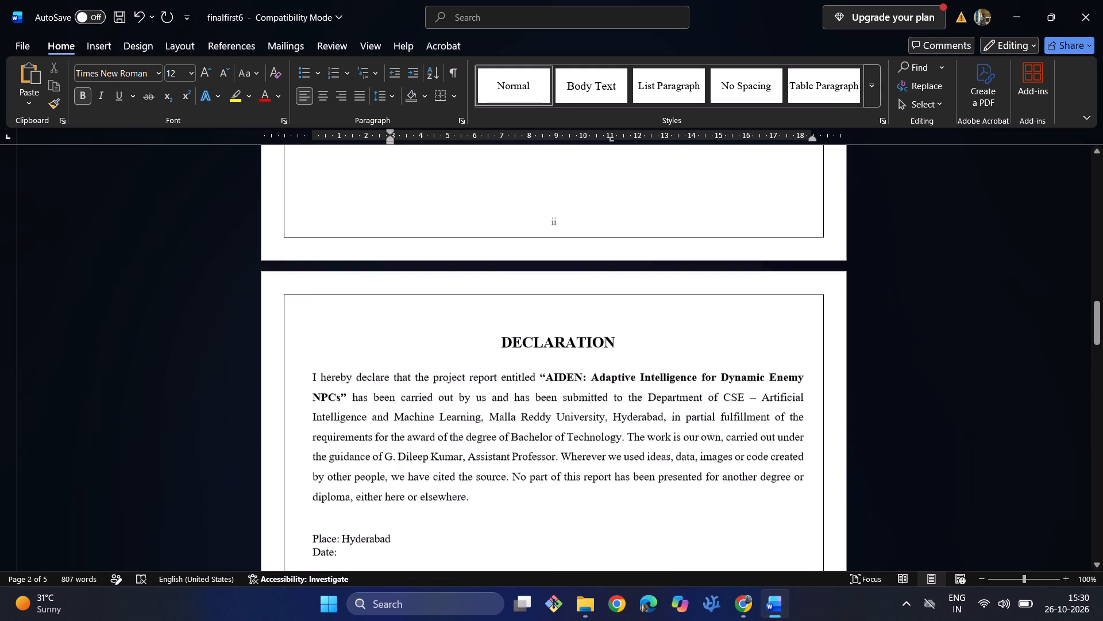
{"action": "scroll", "coordinate": [689, 355], "scroll_direction": "up", "scroll_amount": 4}
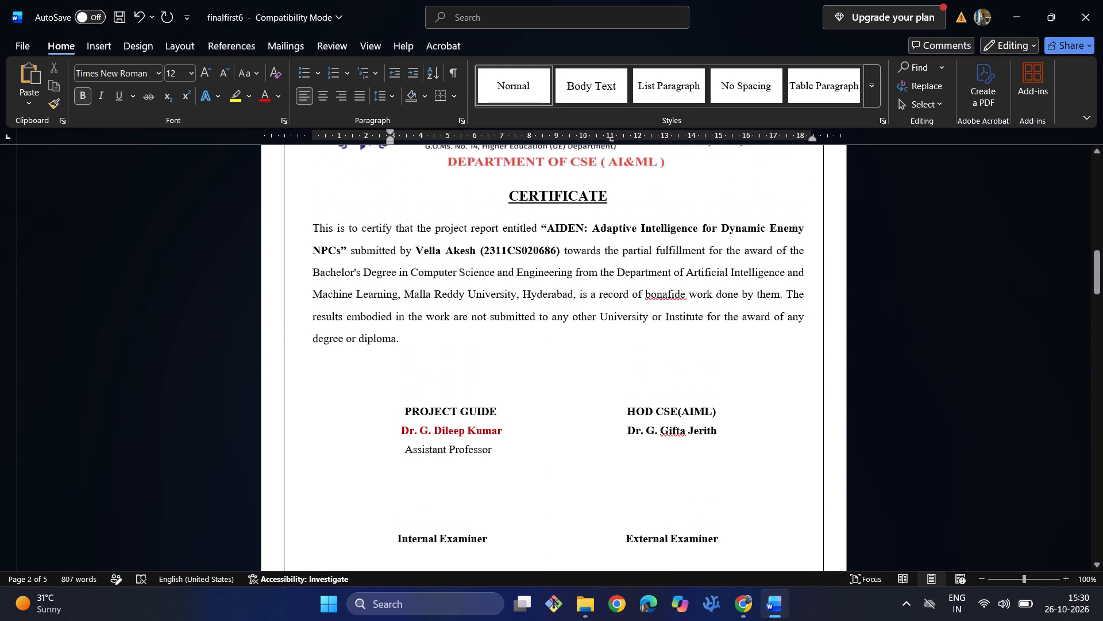
{"action": "scroll", "coordinate": [689, 355], "scroll_direction": "up", "scroll_amount": 2}
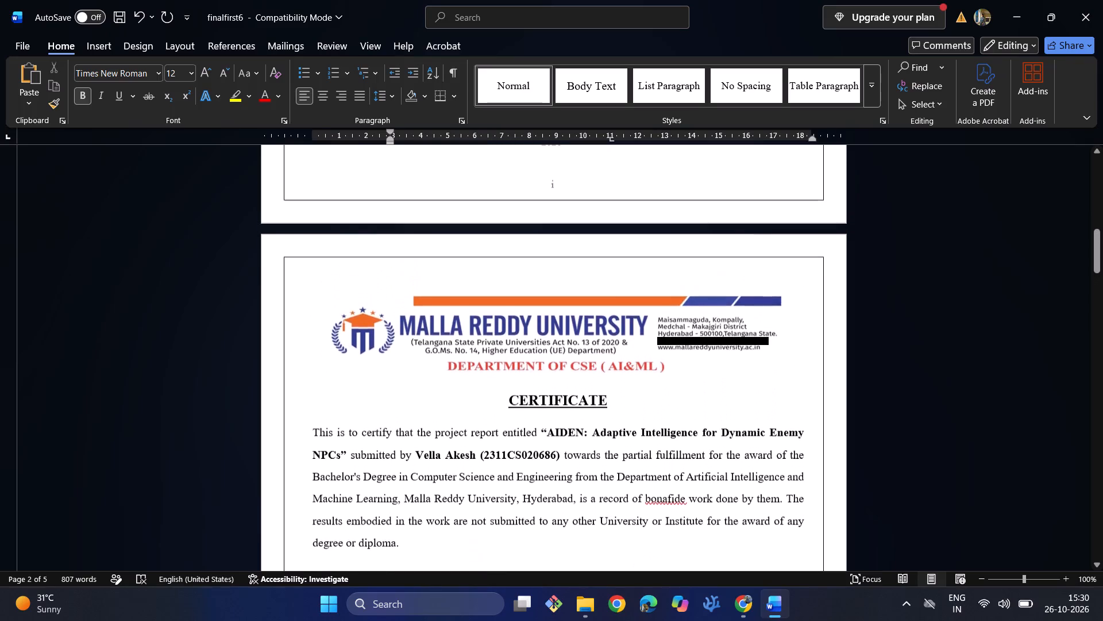
{"action": "scroll", "coordinate": [689, 355], "scroll_direction": "up", "scroll_amount": 3}
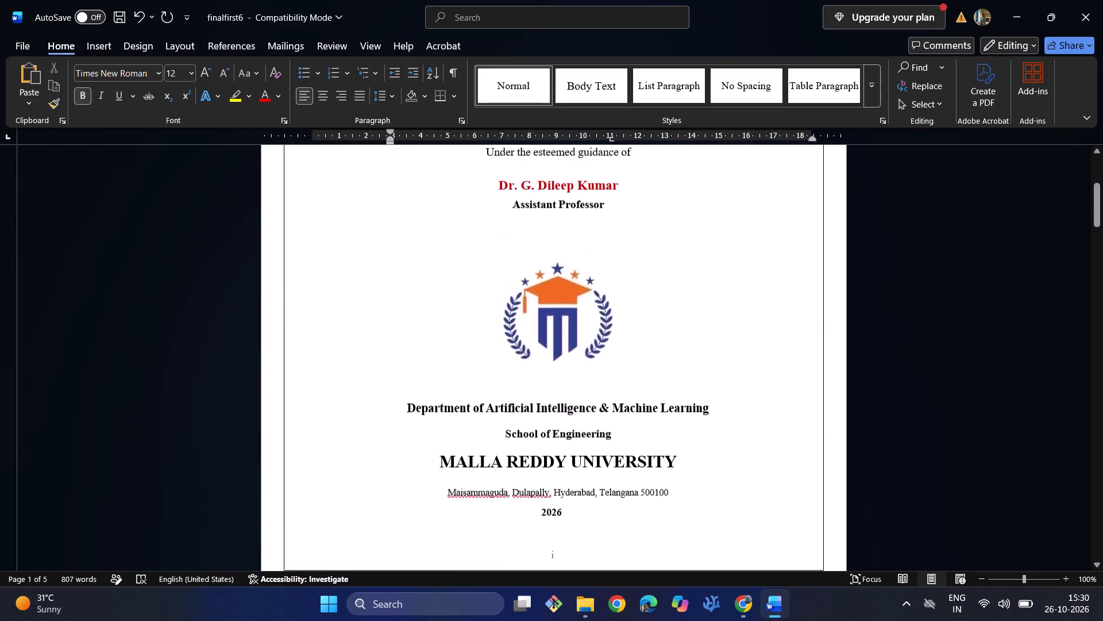
{"action": "scroll", "coordinate": [689, 355], "scroll_direction": "up", "scroll_amount": 1}
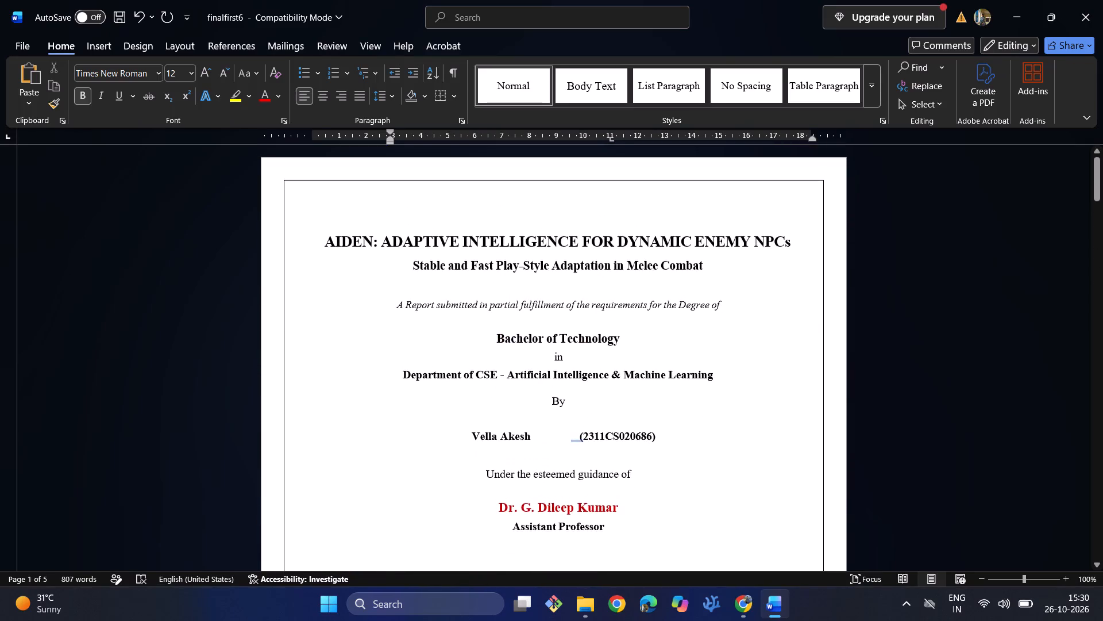
Review the front pages in order from the title page through the Certificate and Declaration to the Acknowledgement signature line.
{"action": "scroll", "coordinate": [689, 355], "scroll_direction": "down", "scroll_amount": 2}
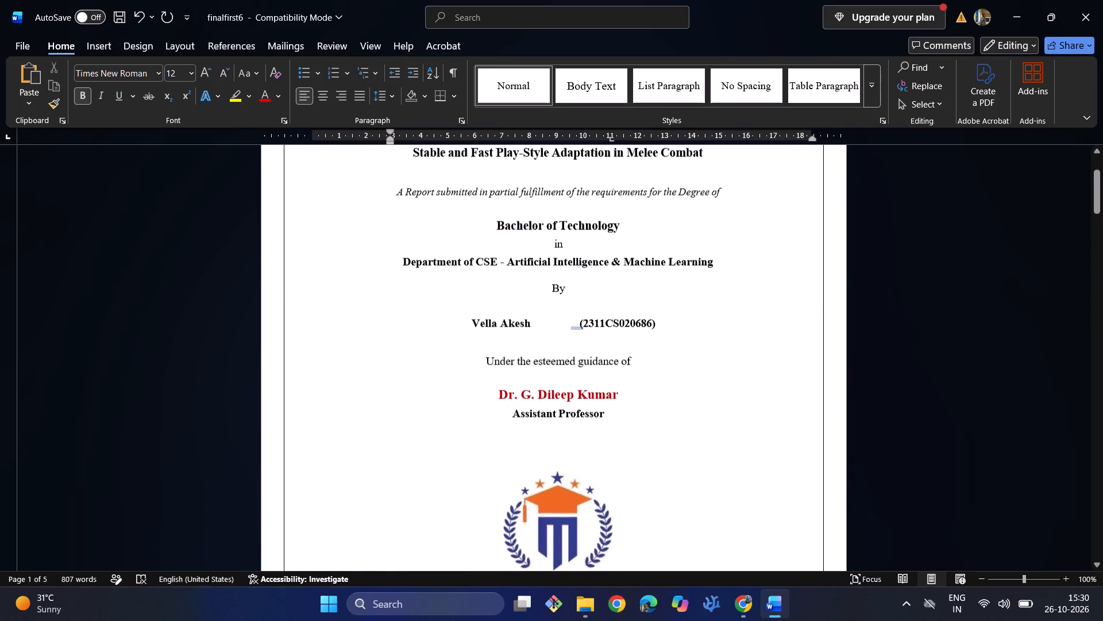
{"action": "scroll", "coordinate": [689, 355], "scroll_direction": "down", "scroll_amount": 3}
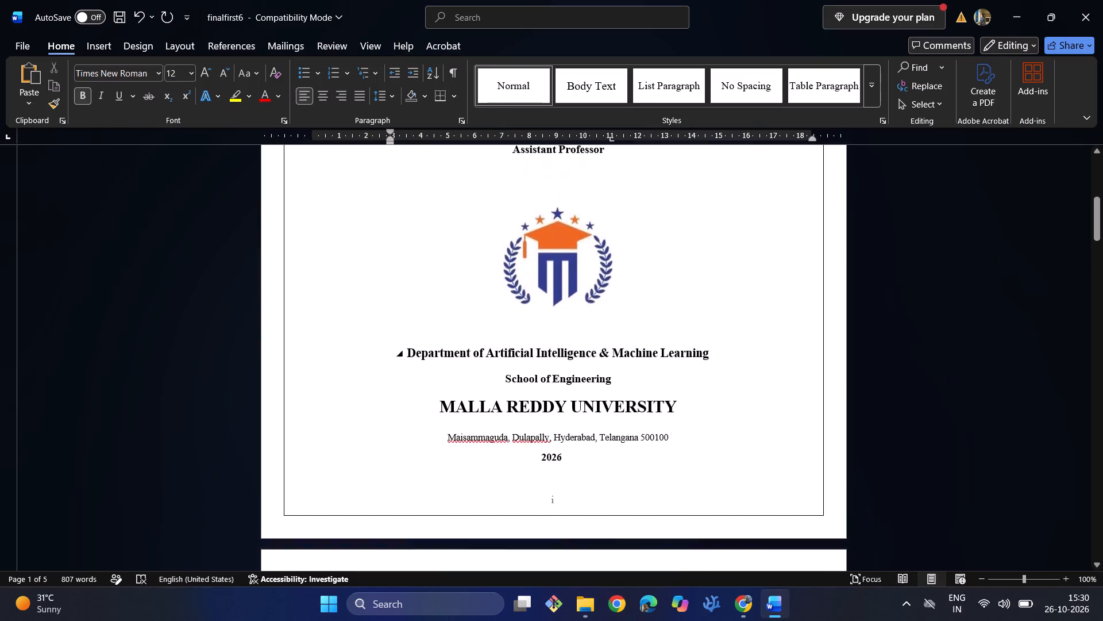
{"action": "scroll", "coordinate": [689, 355], "scroll_direction": "down", "scroll_amount": 2}
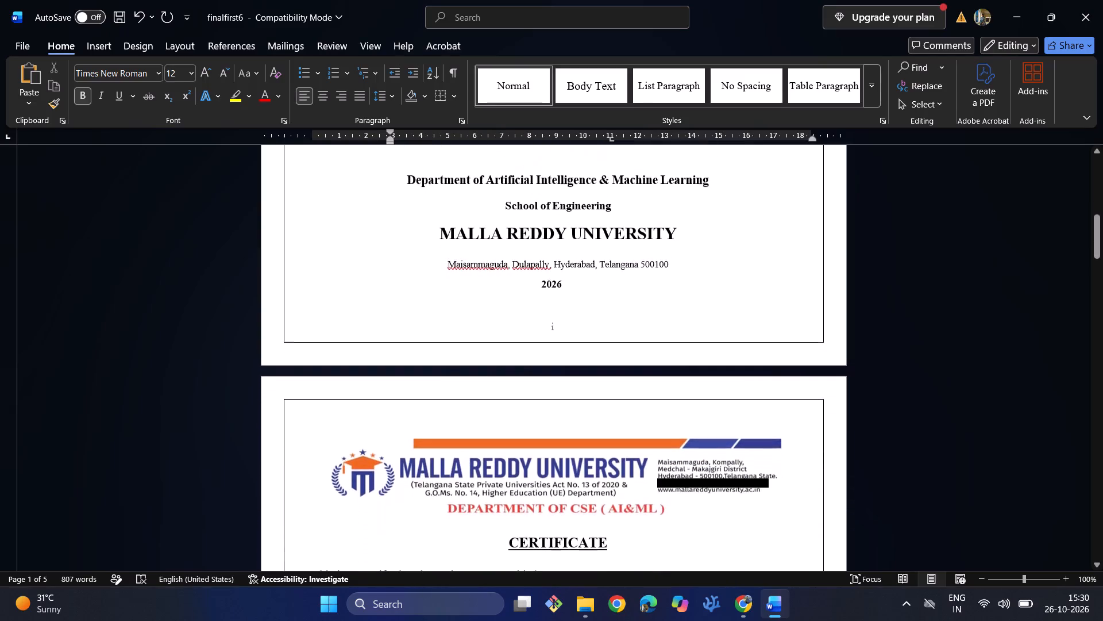
{"action": "scroll", "coordinate": [689, 355], "scroll_direction": "down", "scroll_amount": 1}
{"action": "scroll", "coordinate": [689, 355], "scroll_direction": "up", "scroll_amount": 10}
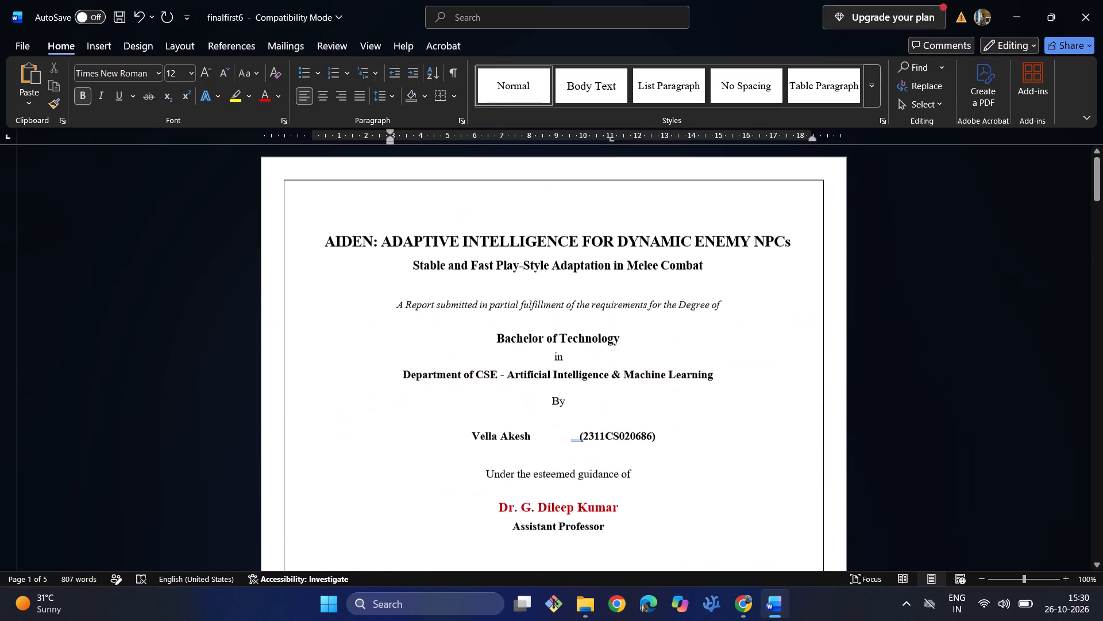
{"action": "scroll", "coordinate": [689, 355], "scroll_direction": "down", "scroll_amount": 1}
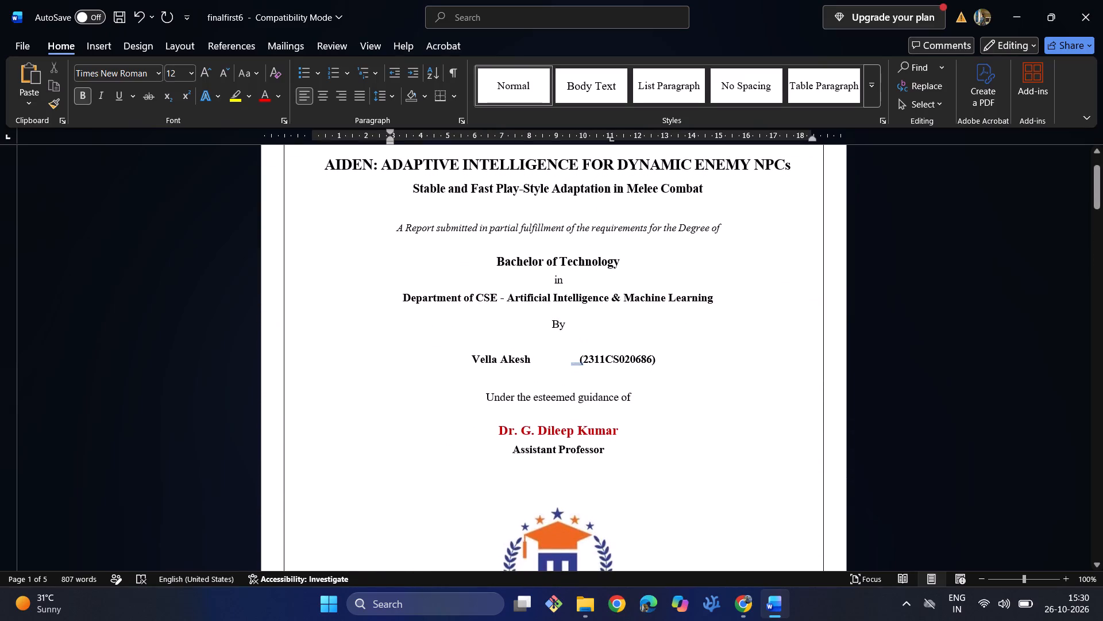
{"action": "scroll", "coordinate": [689, 355], "scroll_direction": "down", "scroll_amount": 3}
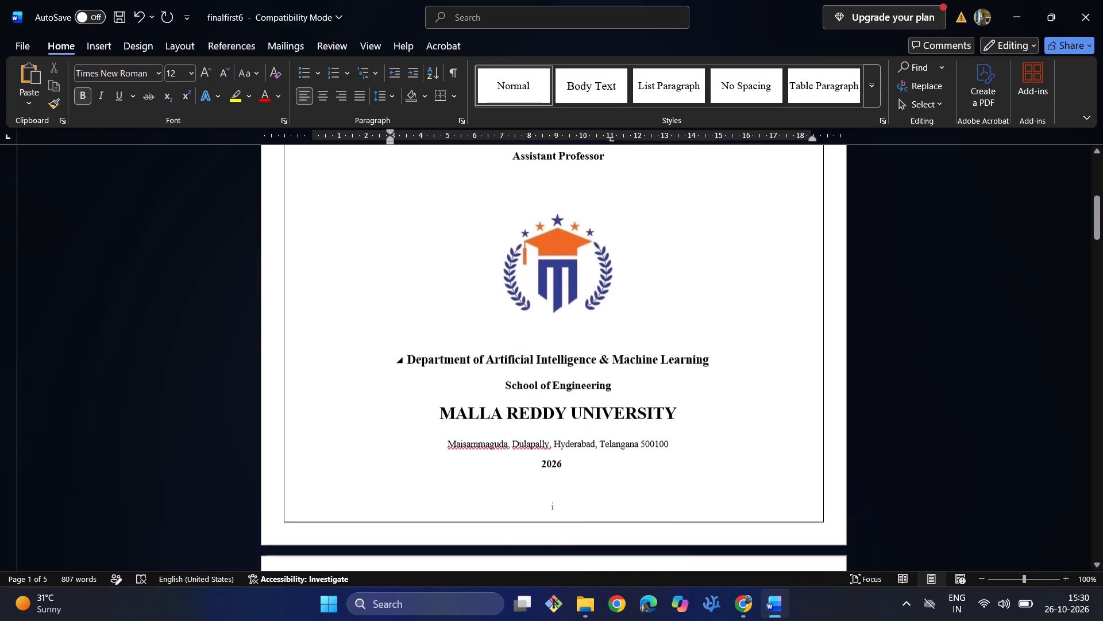
{"action": "scroll", "coordinate": [689, 355], "scroll_direction": "down", "scroll_amount": 3}
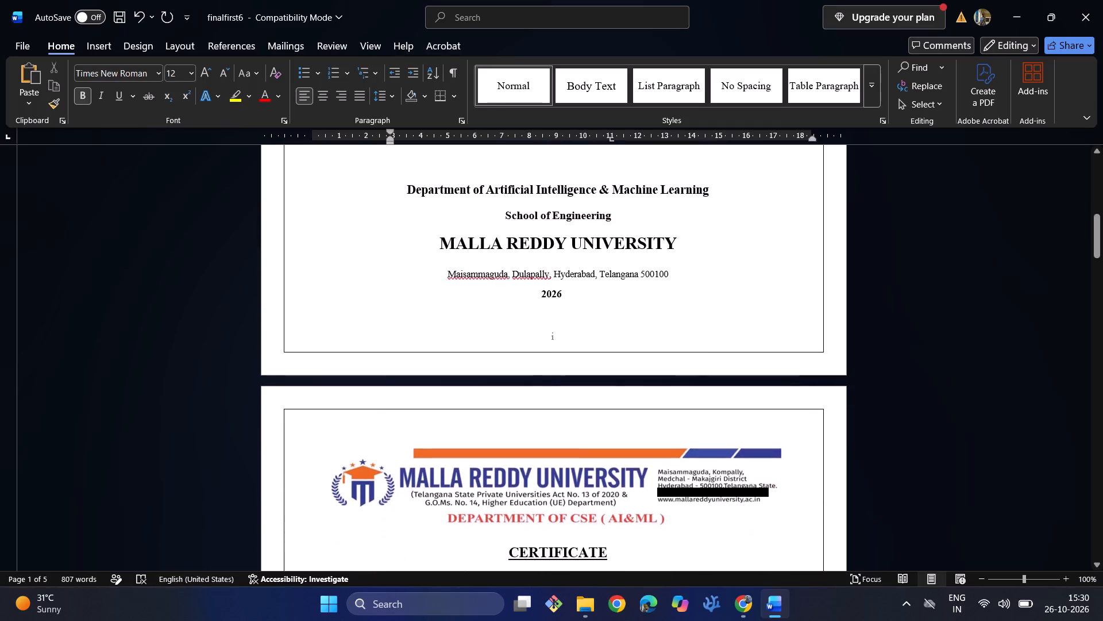
{"action": "scroll", "coordinate": [689, 355], "scroll_direction": "down", "scroll_amount": 2}
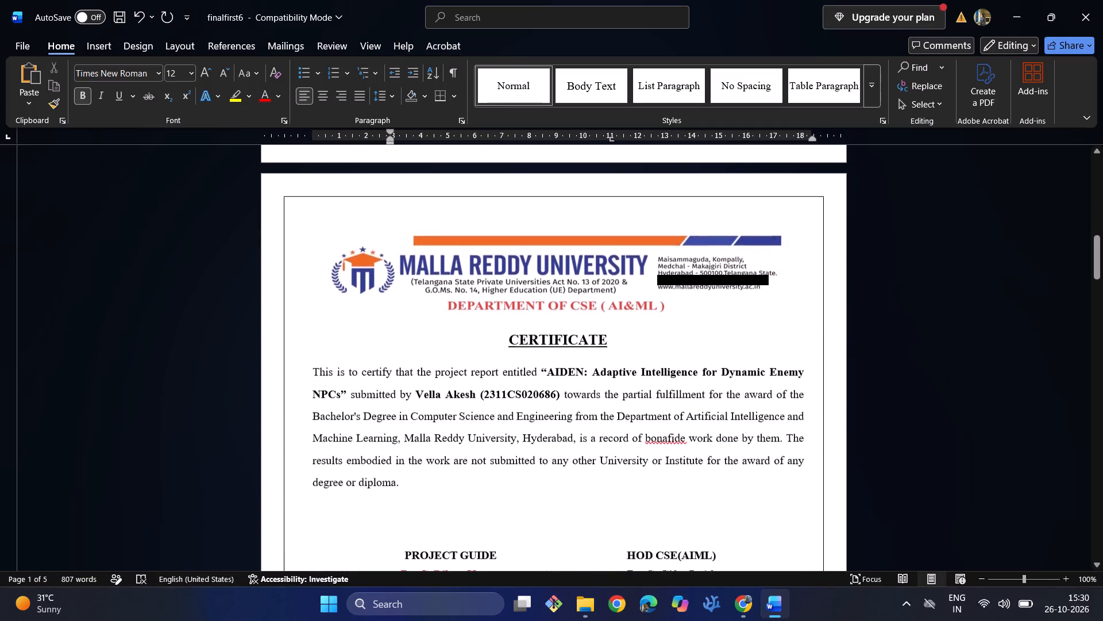
{"action": "scroll", "coordinate": [689, 355], "scroll_direction": "down", "scroll_amount": 4}
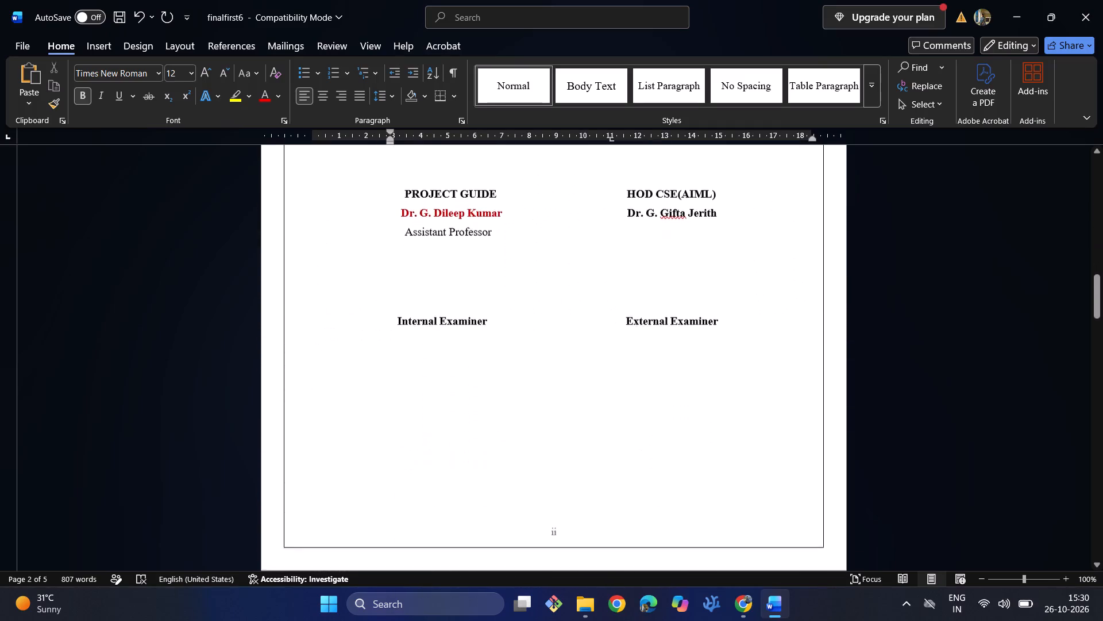
{"action": "scroll", "coordinate": [689, 355], "scroll_direction": "down", "scroll_amount": 3}
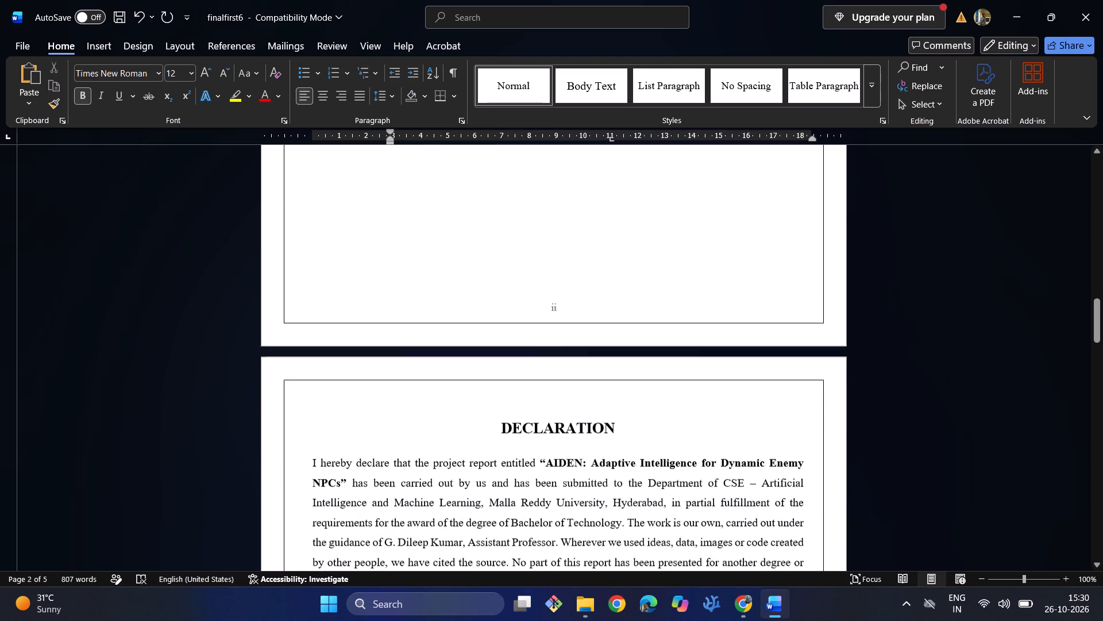
{"action": "scroll", "coordinate": [689, 355], "scroll_direction": "down", "scroll_amount": 1}
{"action": "scroll", "coordinate": [689, 355], "scroll_direction": "up", "scroll_amount": 1}
{"action": "scroll", "coordinate": [689, 355], "scroll_direction": "down", "scroll_amount": 2}
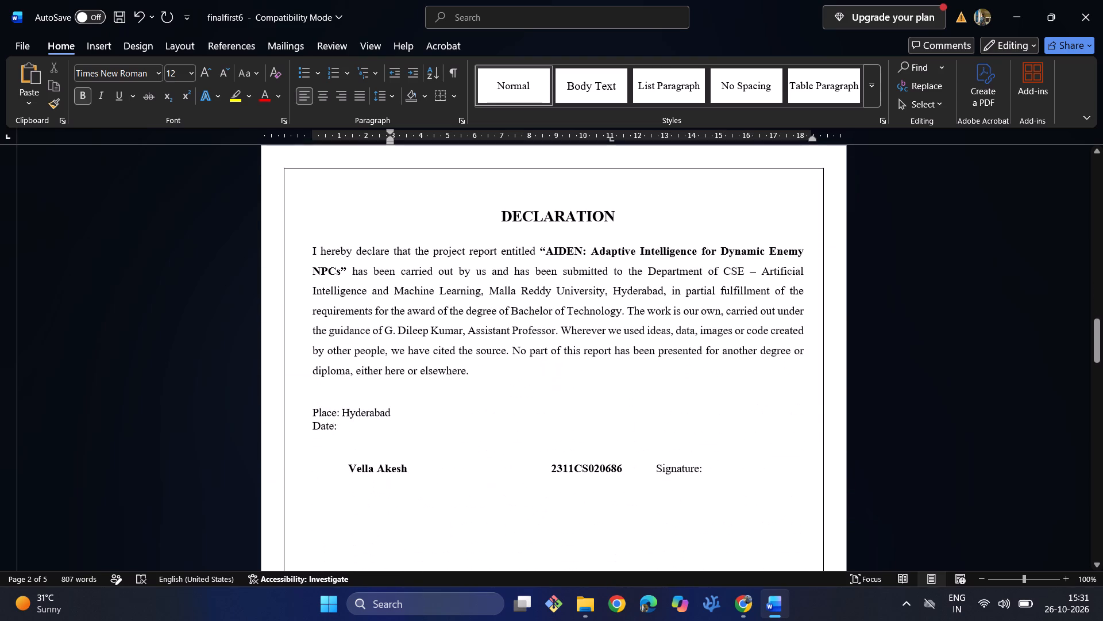
{"action": "scroll", "coordinate": [689, 355], "scroll_direction": "down", "scroll_amount": 1}
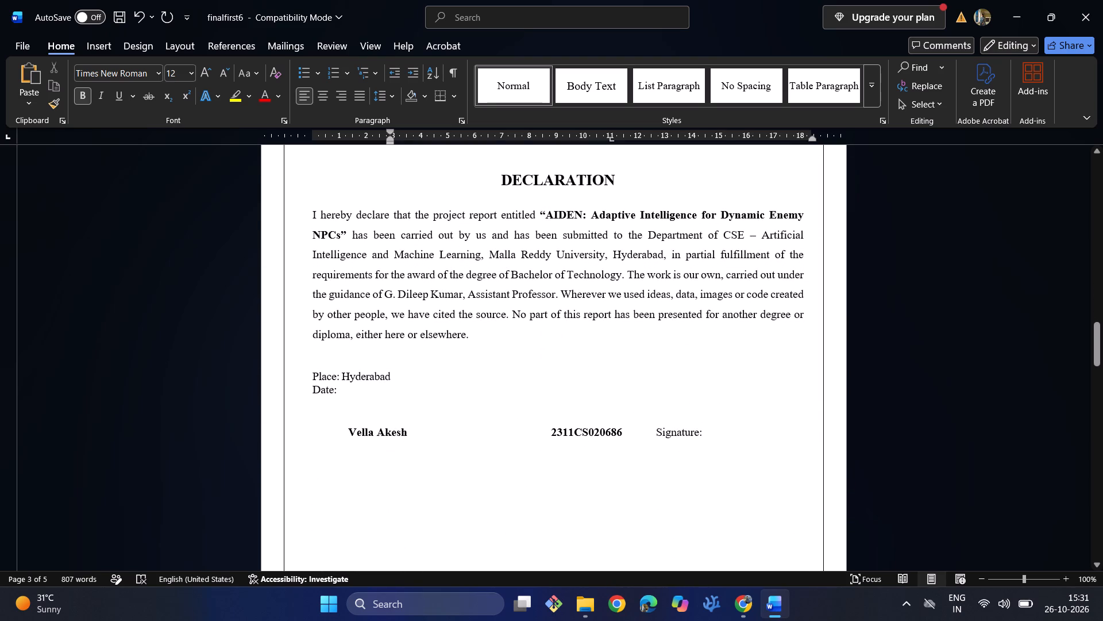
{"action": "scroll", "coordinate": [689, 355], "scroll_direction": "down", "scroll_amount": 2}
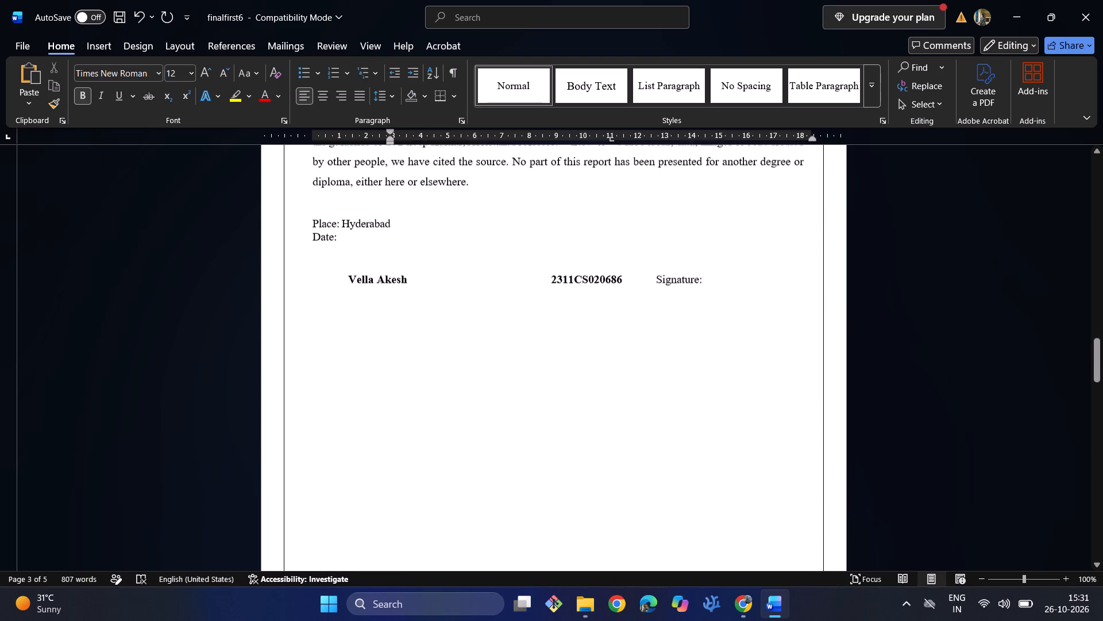
{"action": "scroll", "coordinate": [689, 355], "scroll_direction": "down", "scroll_amount": 3}
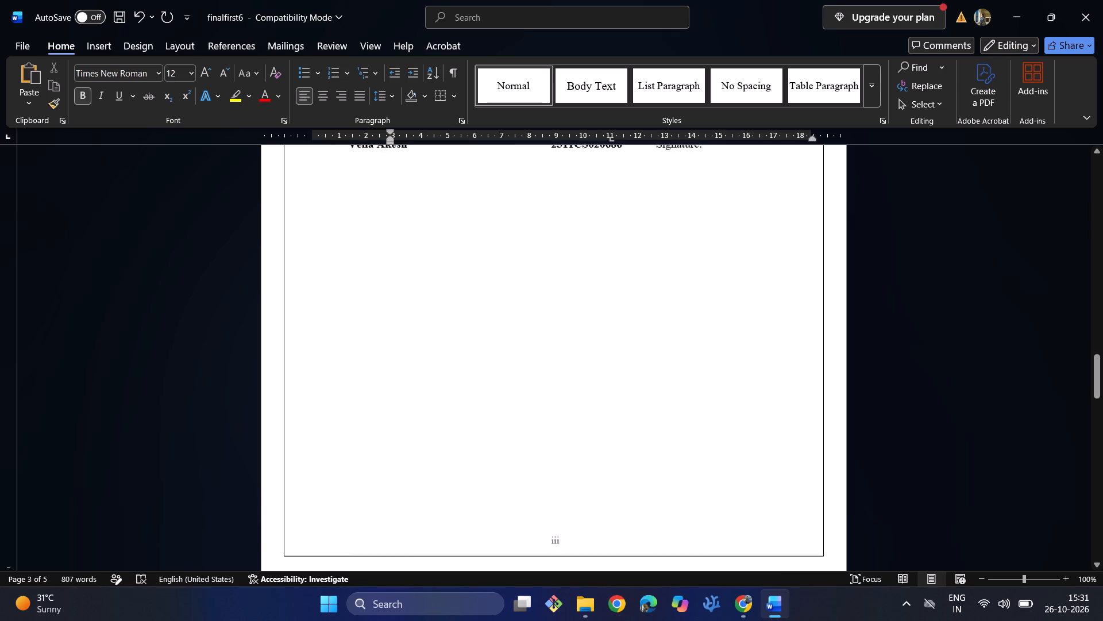
{"action": "scroll", "coordinate": [689, 355], "scroll_direction": "down", "scroll_amount": 2}
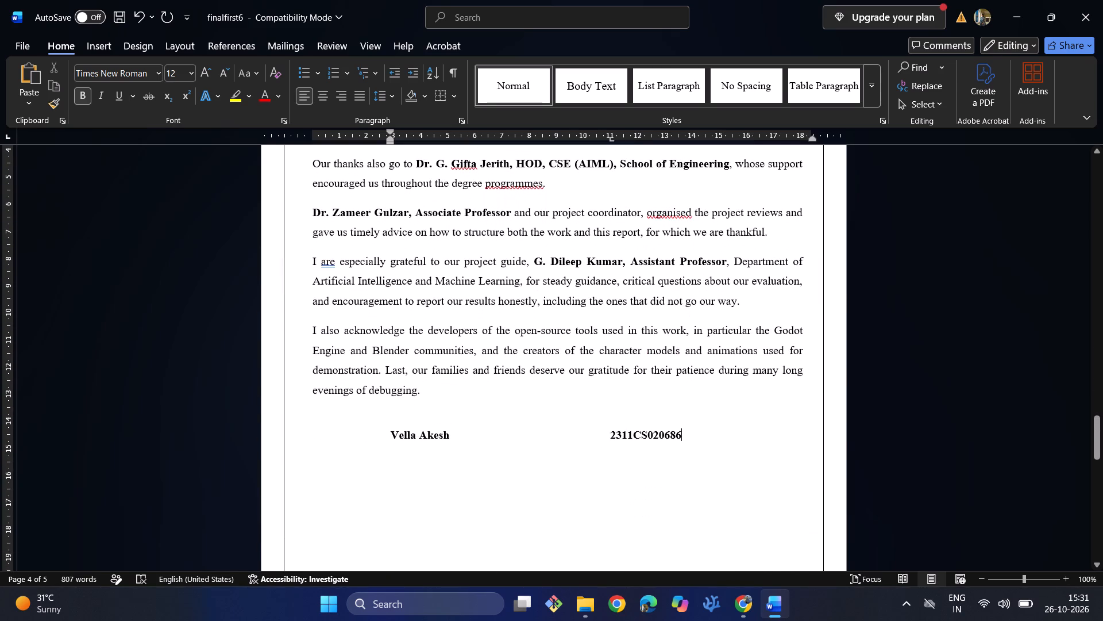
Save the edited finalfirst6 document.
{"action": "key", "text": "ctrl+s"}
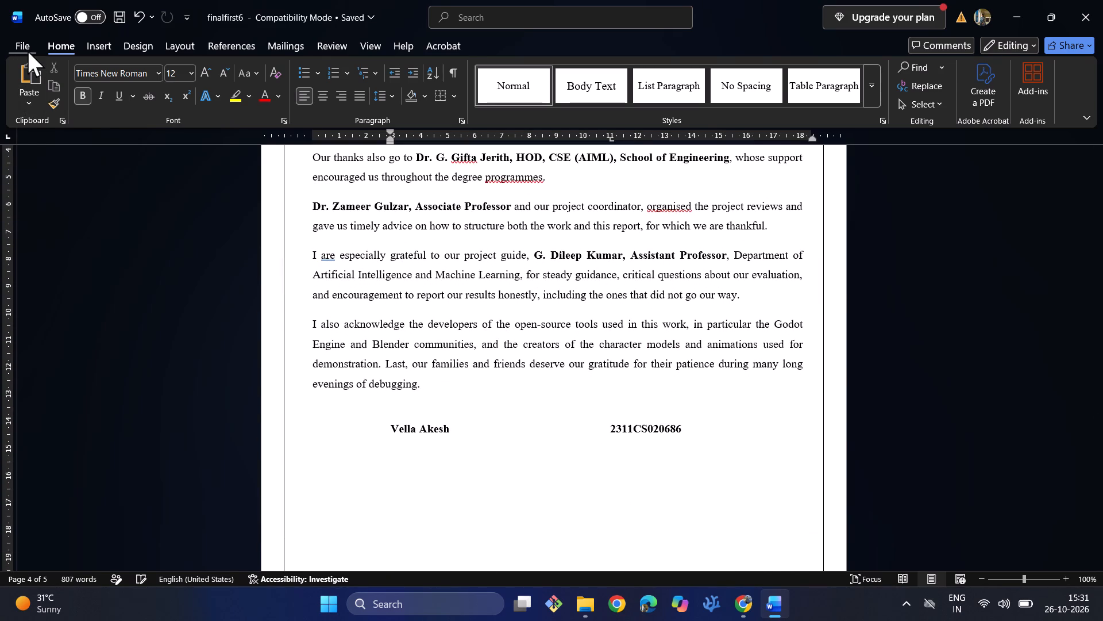
Print all pages of the document with Microsoft Print to PDF into Downloads as akesh2.pdf.
{"action": "left_click", "coordinate": [28, 51]}
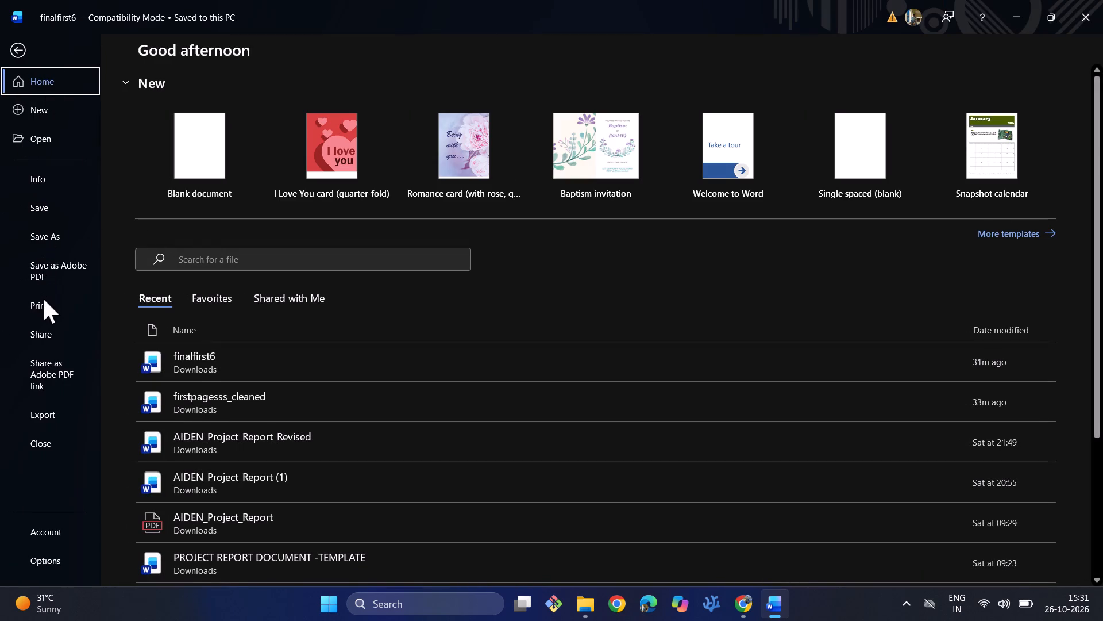
{"action": "left_click", "coordinate": [43, 298]}
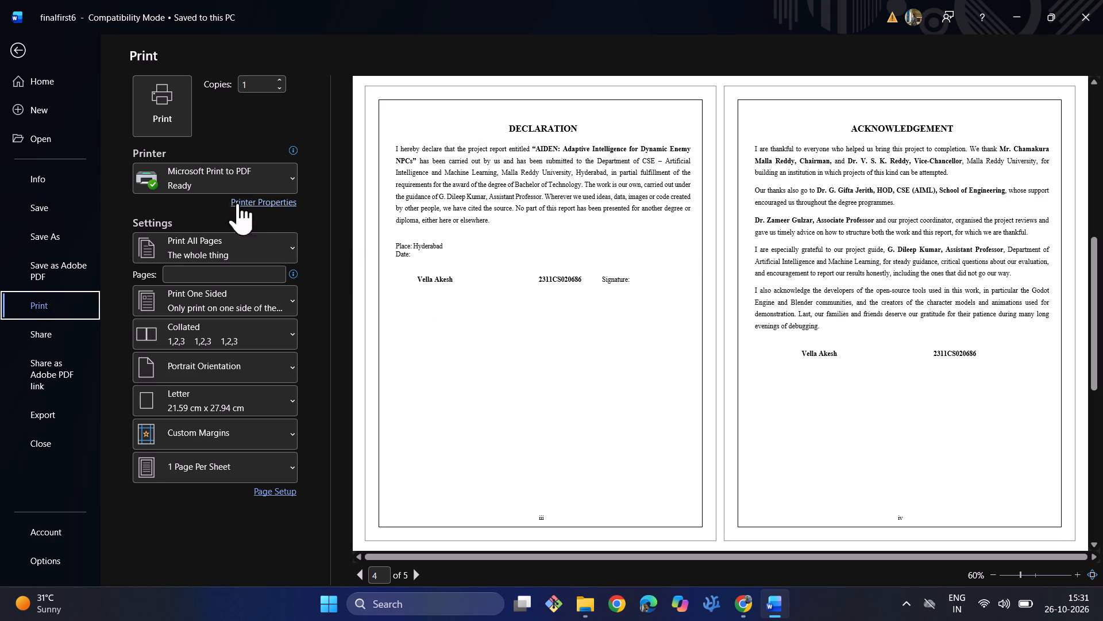
{"action": "scroll", "coordinate": [495, 371], "scroll_direction": "up", "scroll_amount": 6}
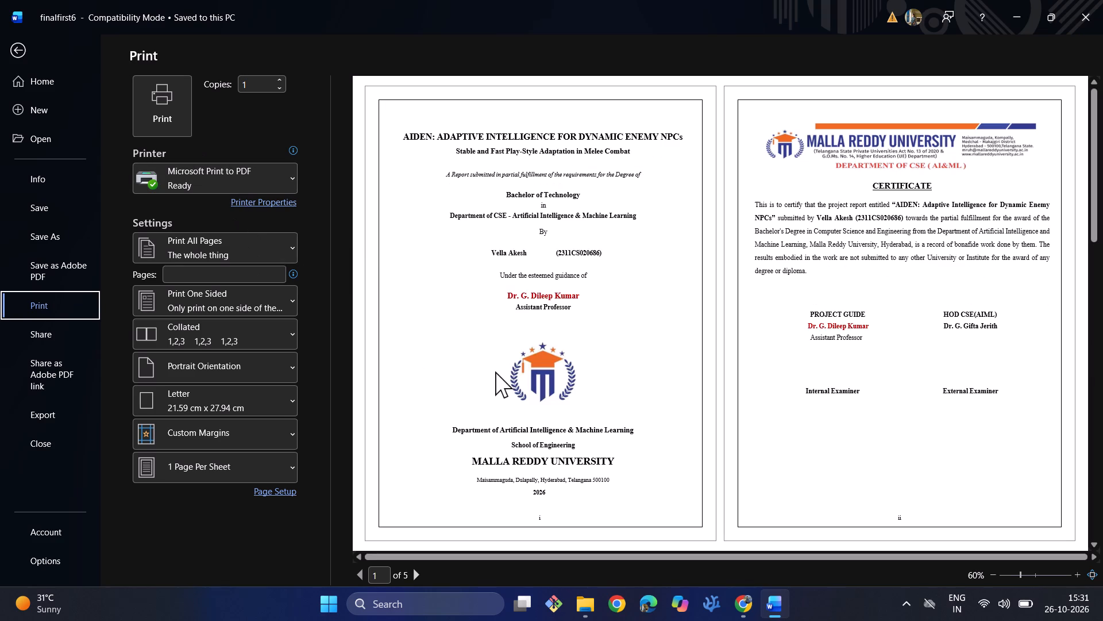
{"action": "scroll", "coordinate": [441, 369], "scroll_direction": "down", "scroll_amount": 1}
{"action": "scroll", "coordinate": [441, 369], "scroll_direction": "up", "scroll_amount": 6}
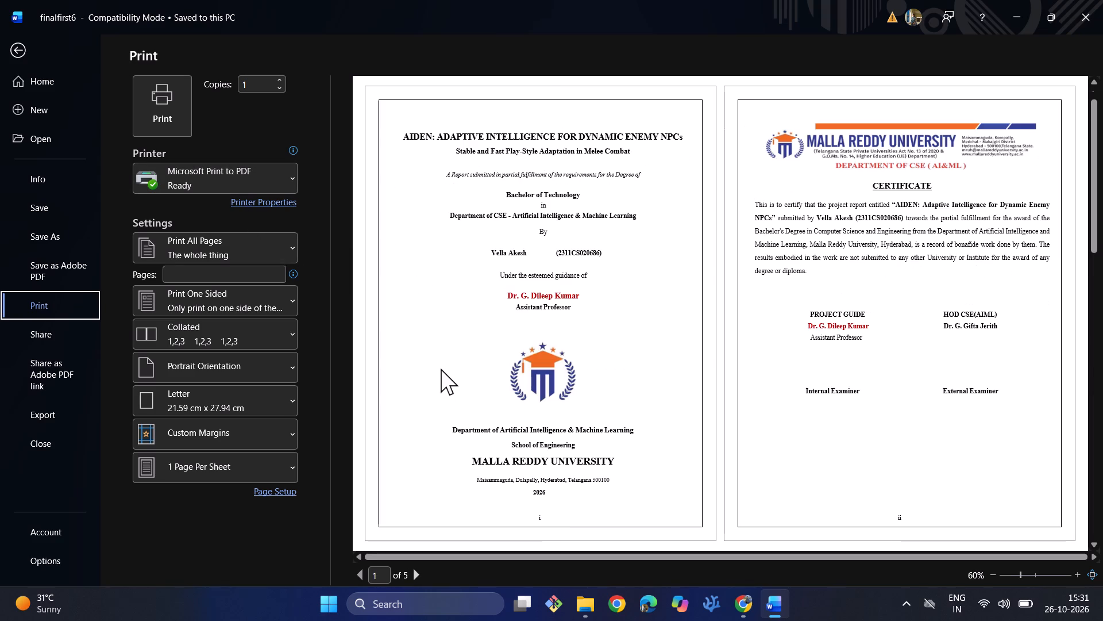
{"action": "key", "text": "Down"}
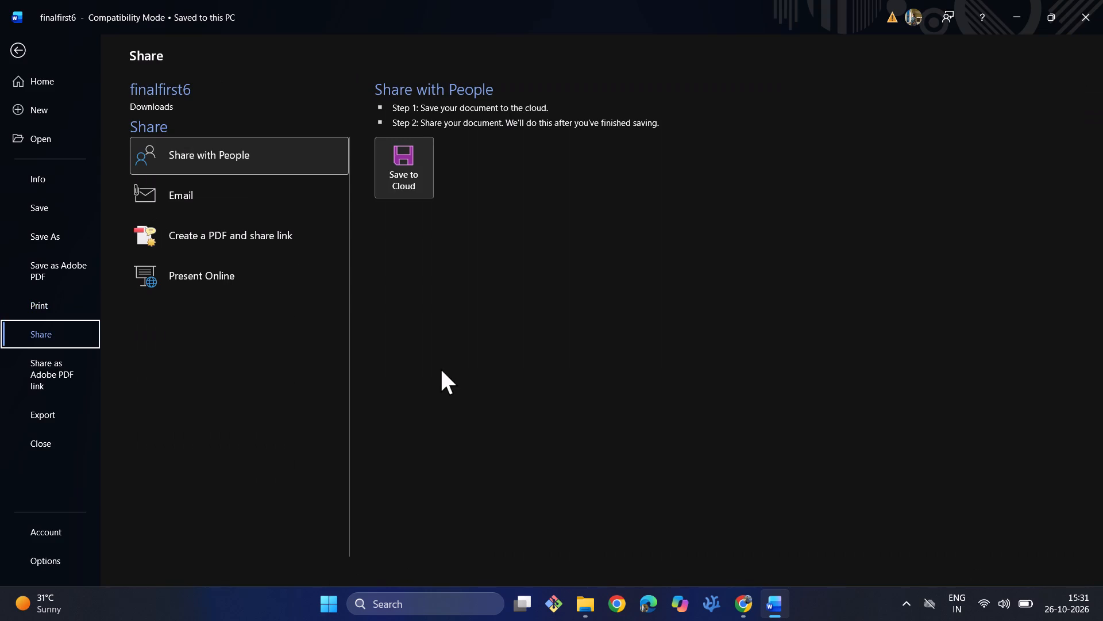
{"action": "left_click", "coordinate": [71, 310]}
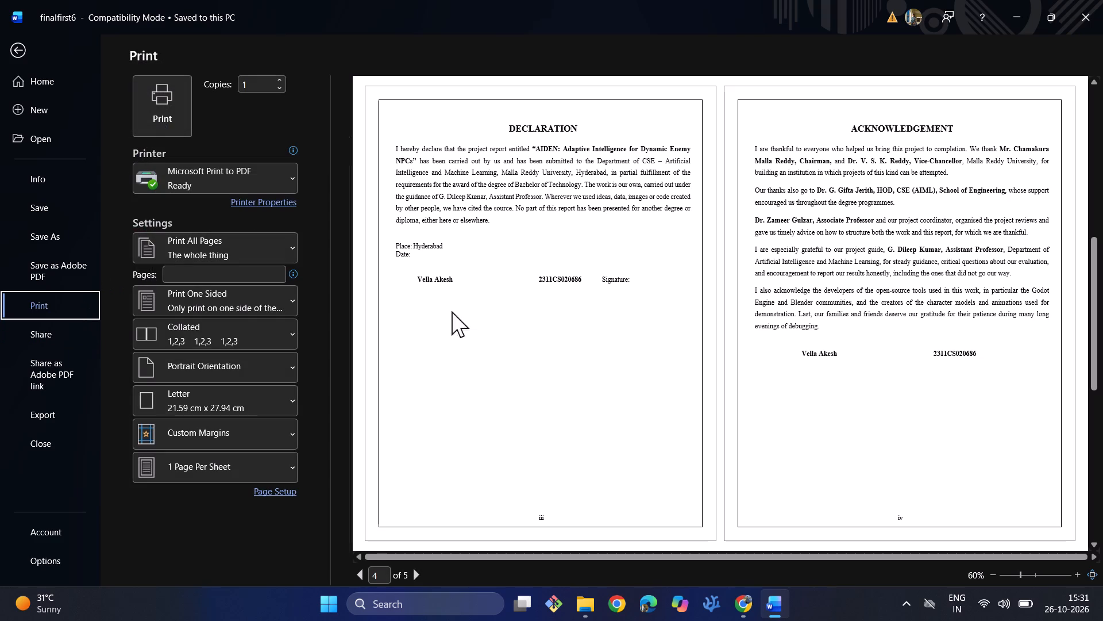
{"action": "left_click", "coordinate": [155, 110]}
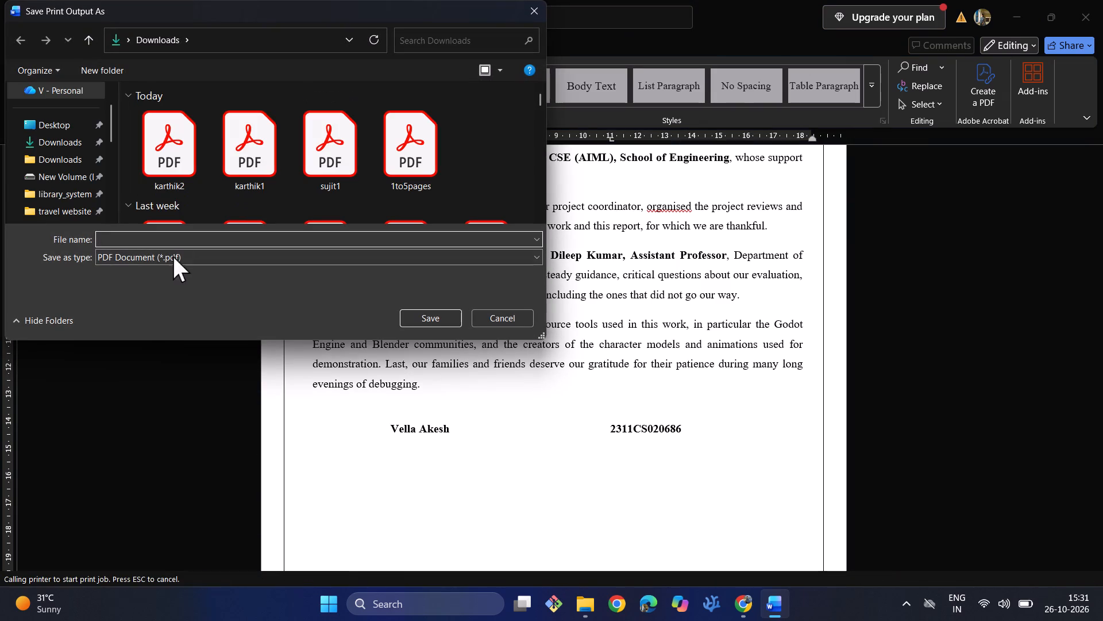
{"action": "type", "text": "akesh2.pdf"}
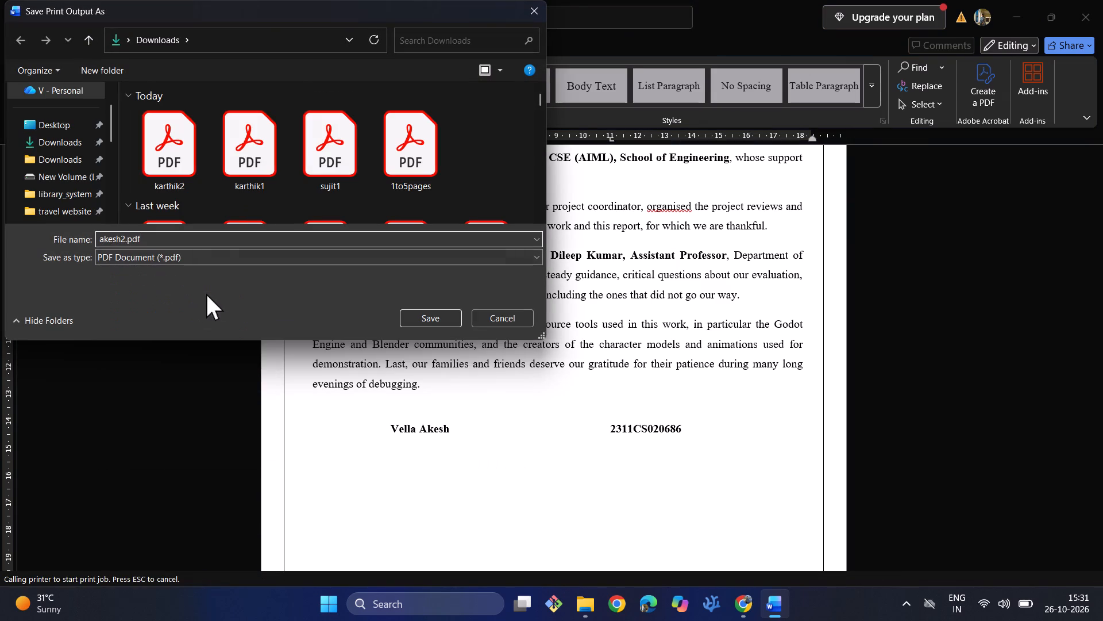
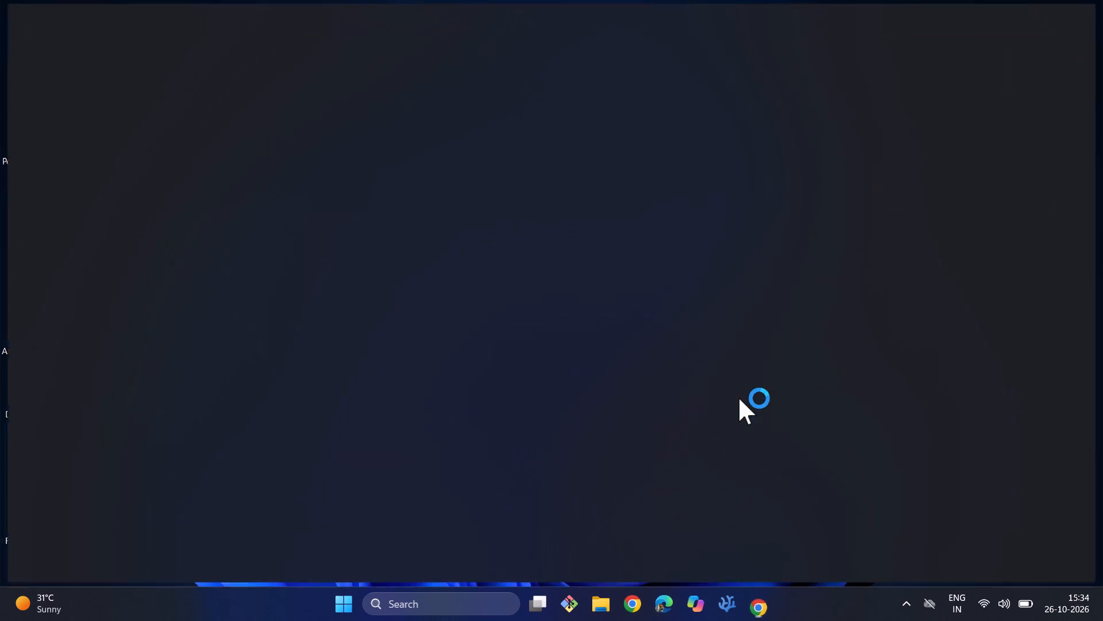
Search the web for "pdf to word" and open iLovePDF's PDF to Word converter.
{"action": "type", "text": "pdf to word"}
{"action": "key", "text": "Return"}
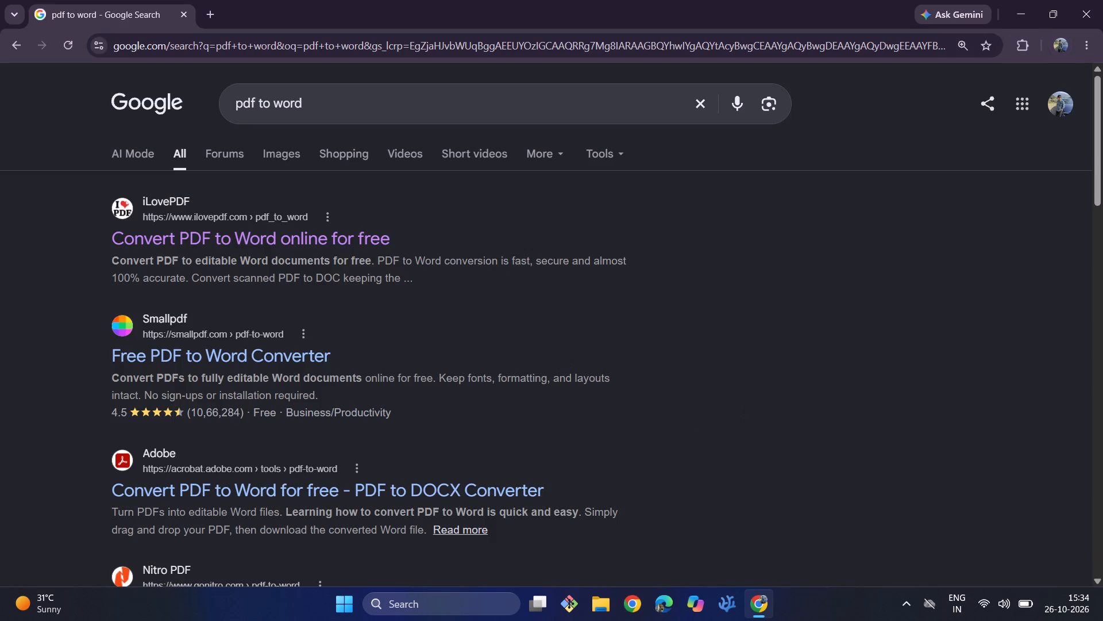
{"action": "left_click", "coordinate": [302, 227]}
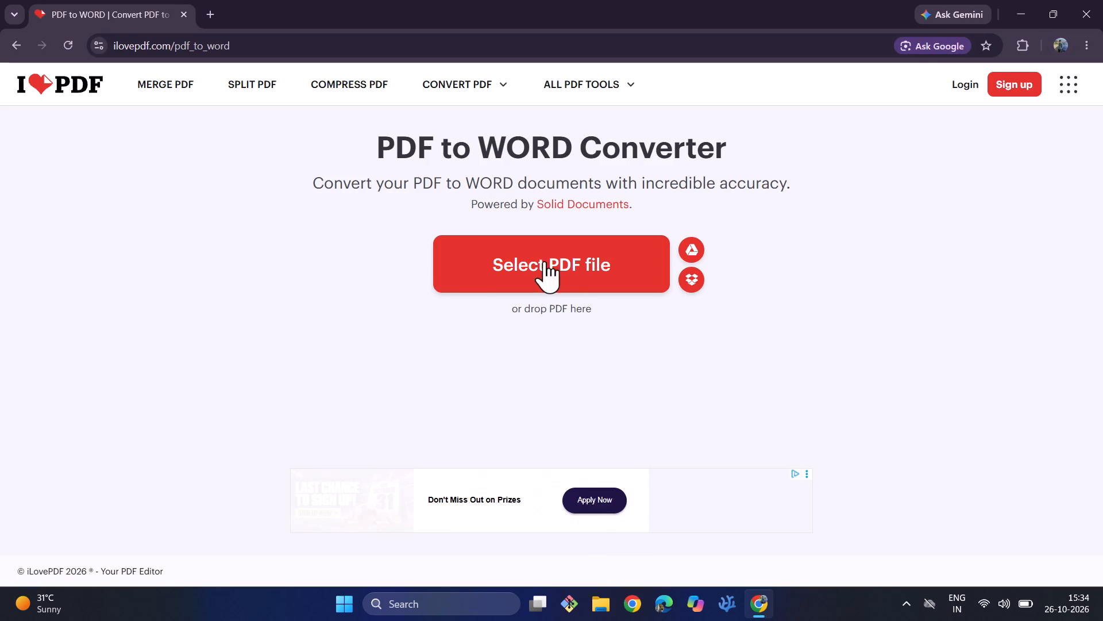
{"action": "left_click", "coordinate": [545, 261]}
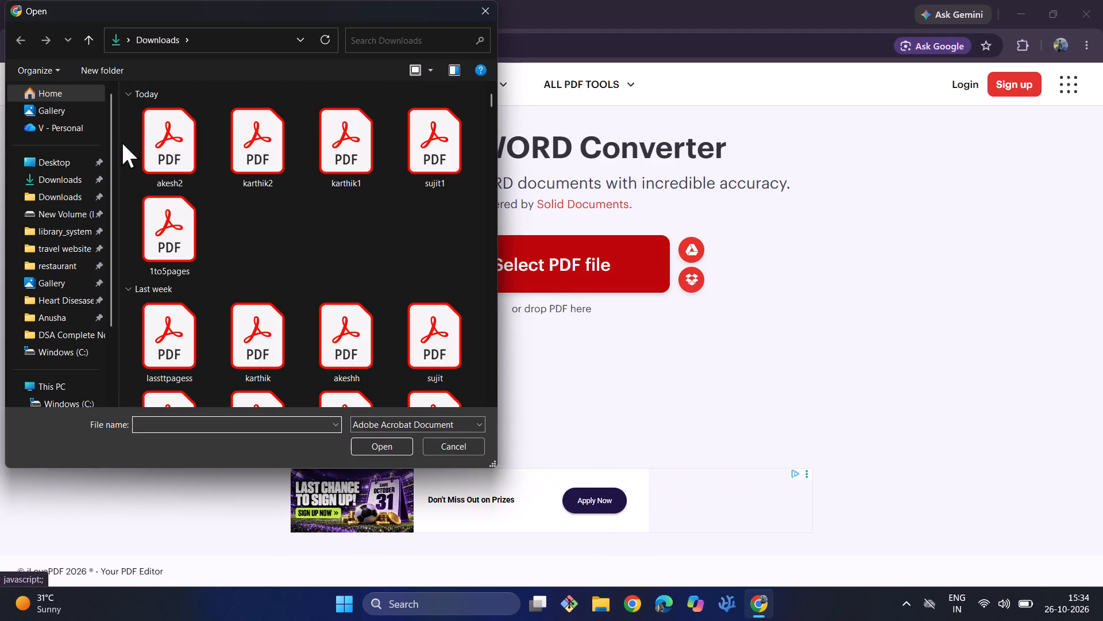
{"action": "left_click", "coordinate": [168, 358]}
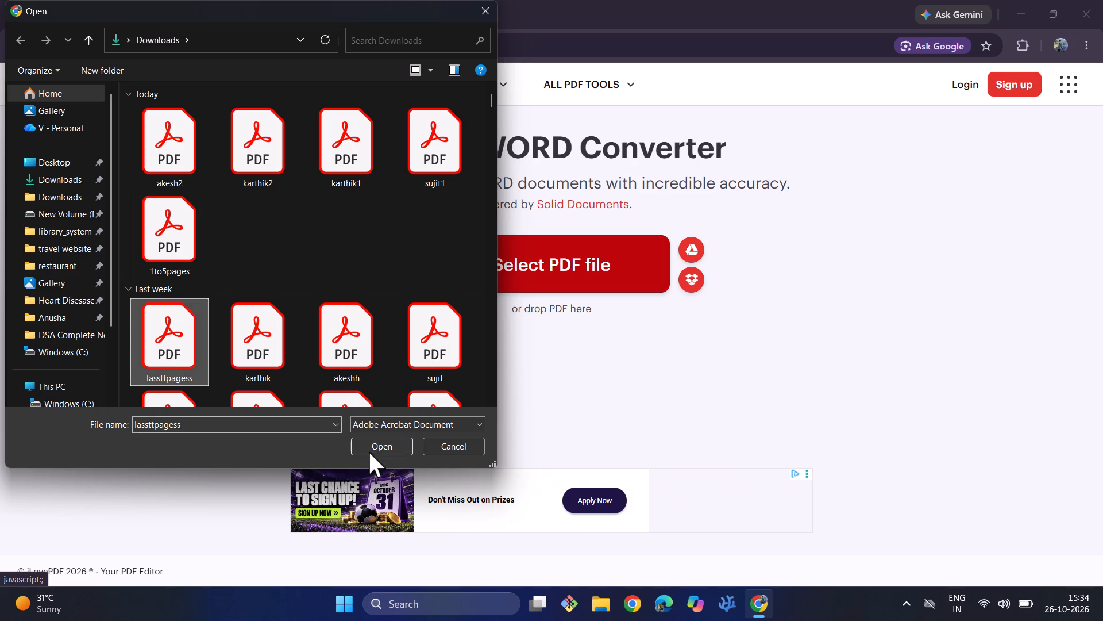
{"action": "left_click", "coordinate": [380, 447]}
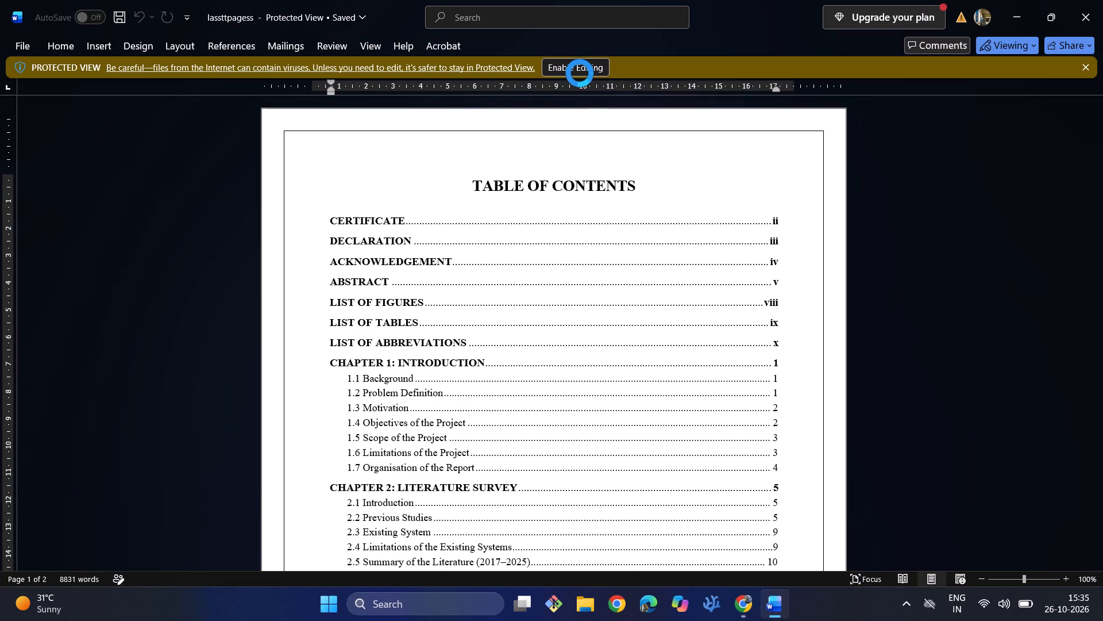
Look through the pages from the Table of Contents to the List of Abbreviations and locate the start of Chapter 1.
{"action": "scroll", "coordinate": [668, 250], "scroll_direction": "down", "scroll_amount": 8}
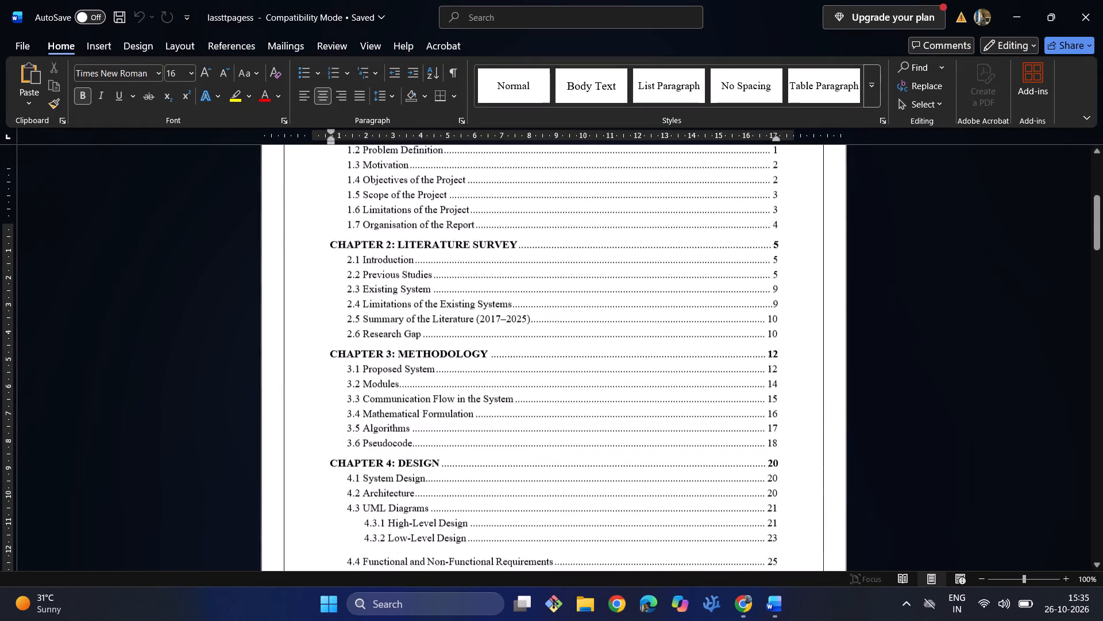
{"action": "left_click", "coordinate": [901, 329]}
{"action": "scroll", "coordinate": [901, 329], "scroll_direction": "down", "scroll_amount": 4}
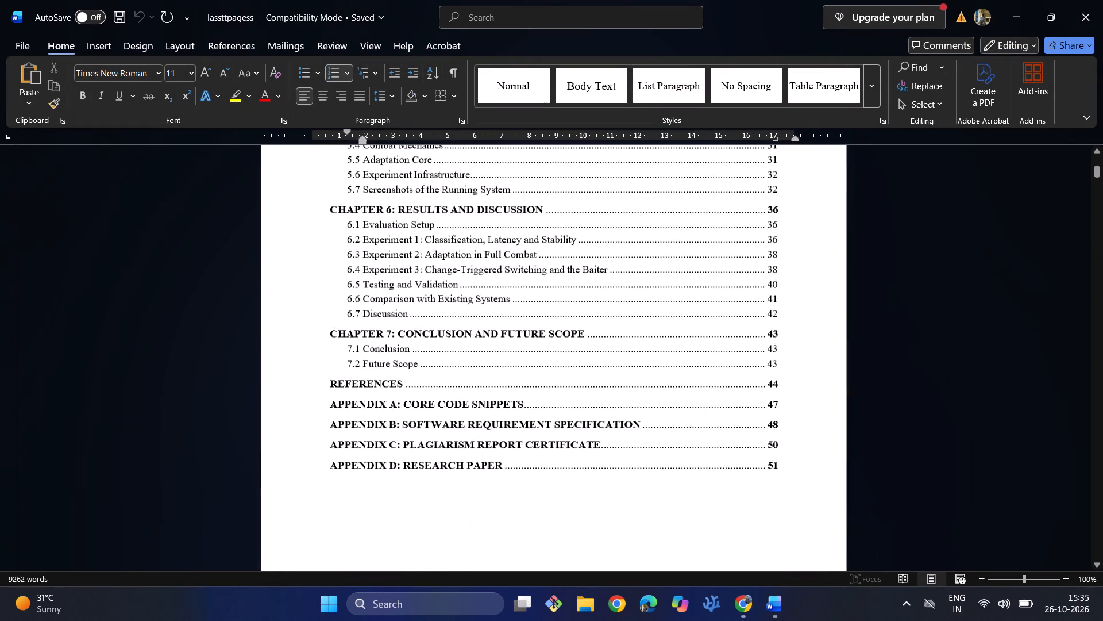
{"action": "scroll", "coordinate": [901, 329], "scroll_direction": "down", "scroll_amount": 2}
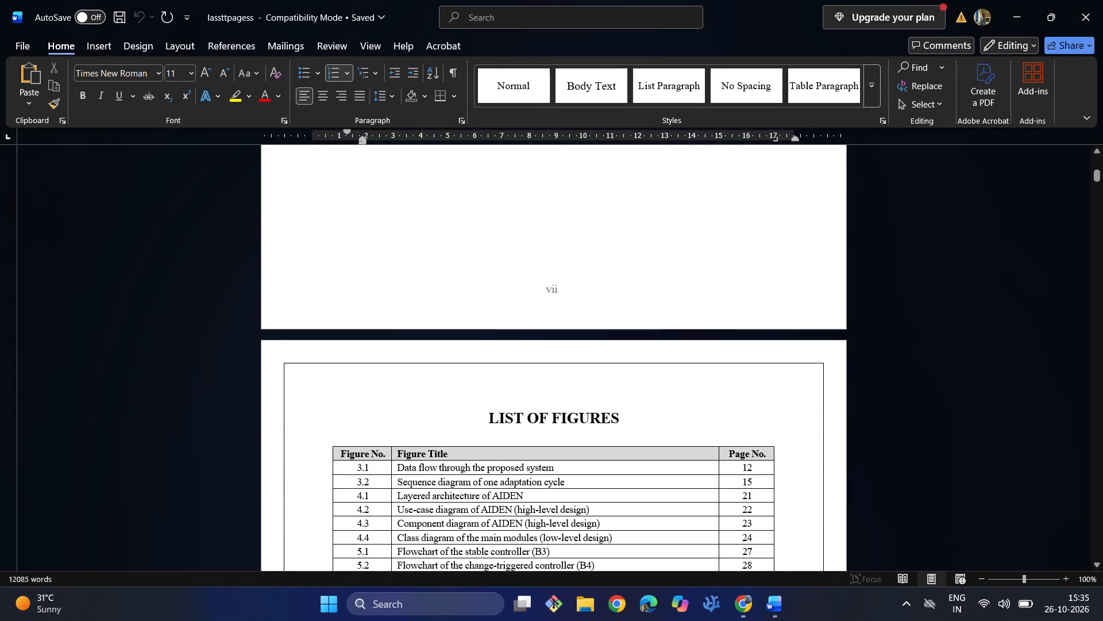
{"action": "left_click", "coordinate": [749, 355]}
{"action": "left_click", "coordinate": [767, 359]}
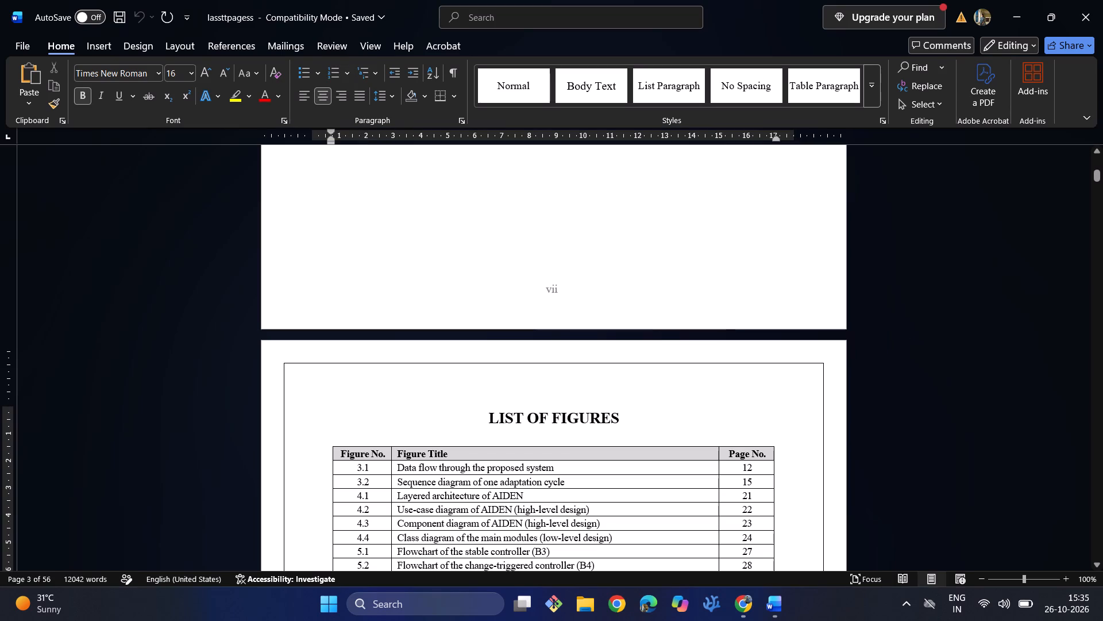
{"action": "left_click", "coordinate": [827, 347]}
{"action": "left_click", "coordinate": [885, 335]}
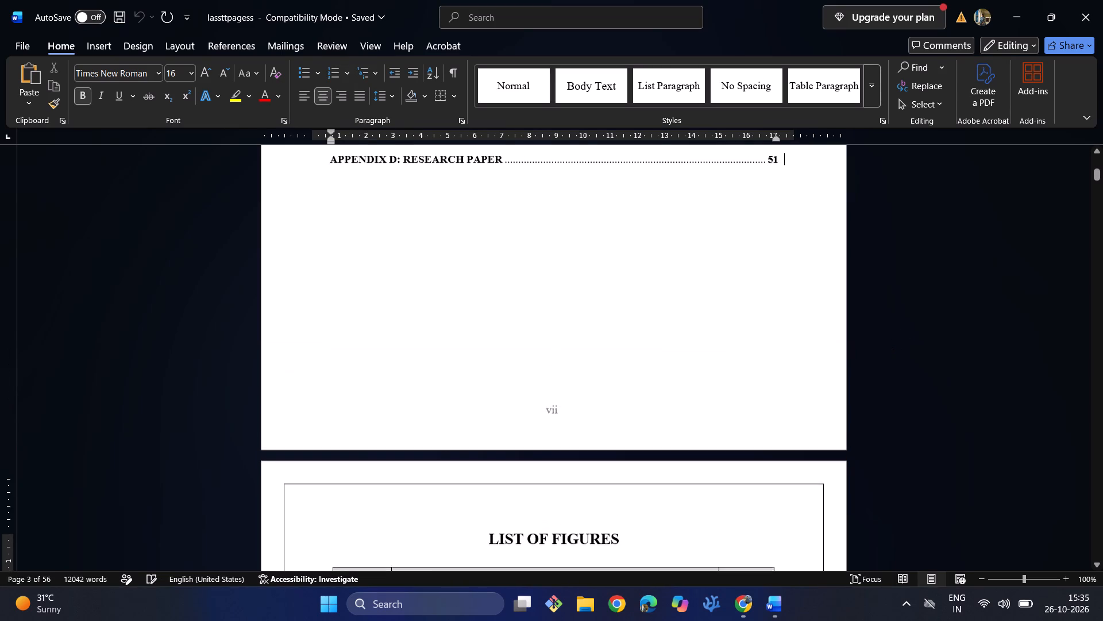
{"action": "scroll", "coordinate": [752, 327], "scroll_direction": "down", "scroll_amount": 4}
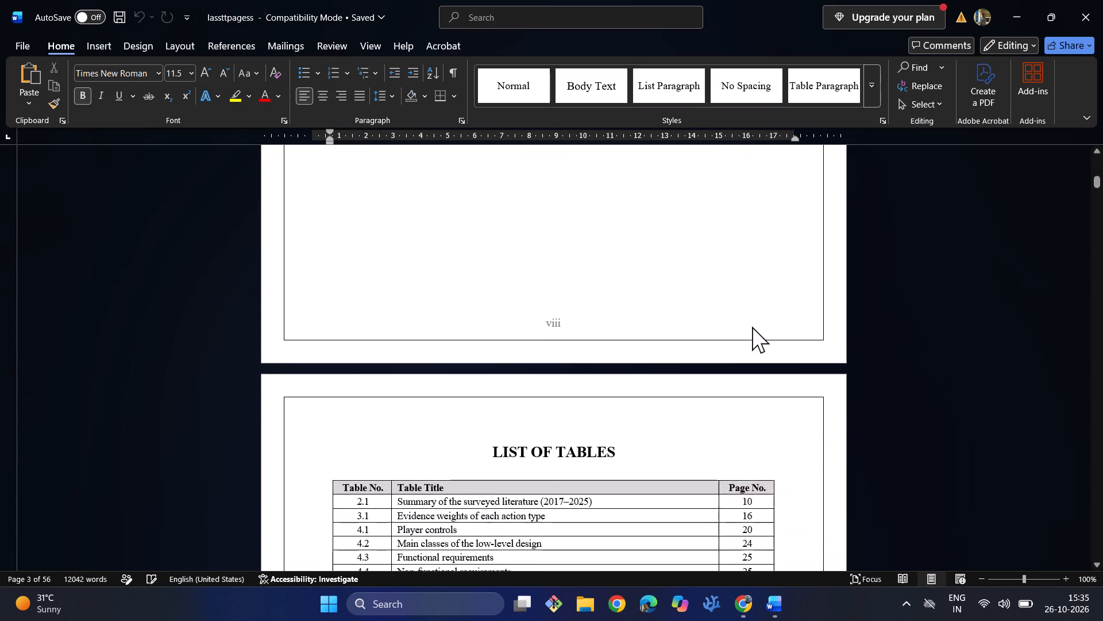
{"action": "scroll", "coordinate": [752, 327], "scroll_direction": "down", "scroll_amount": 3}
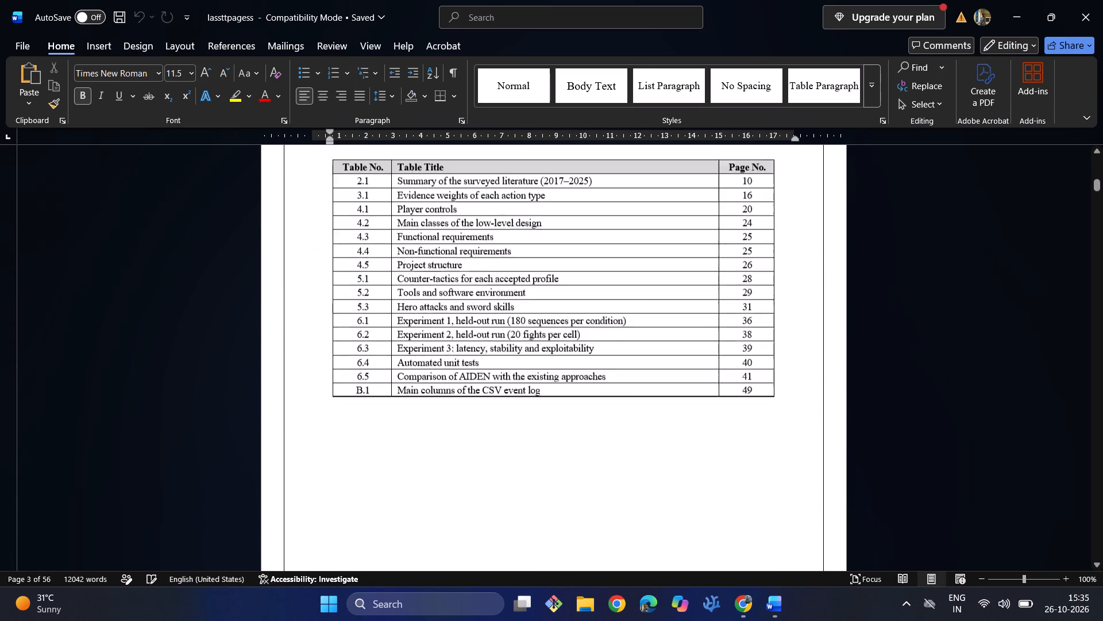
{"action": "scroll", "coordinate": [752, 327], "scroll_direction": "down", "scroll_amount": 4}
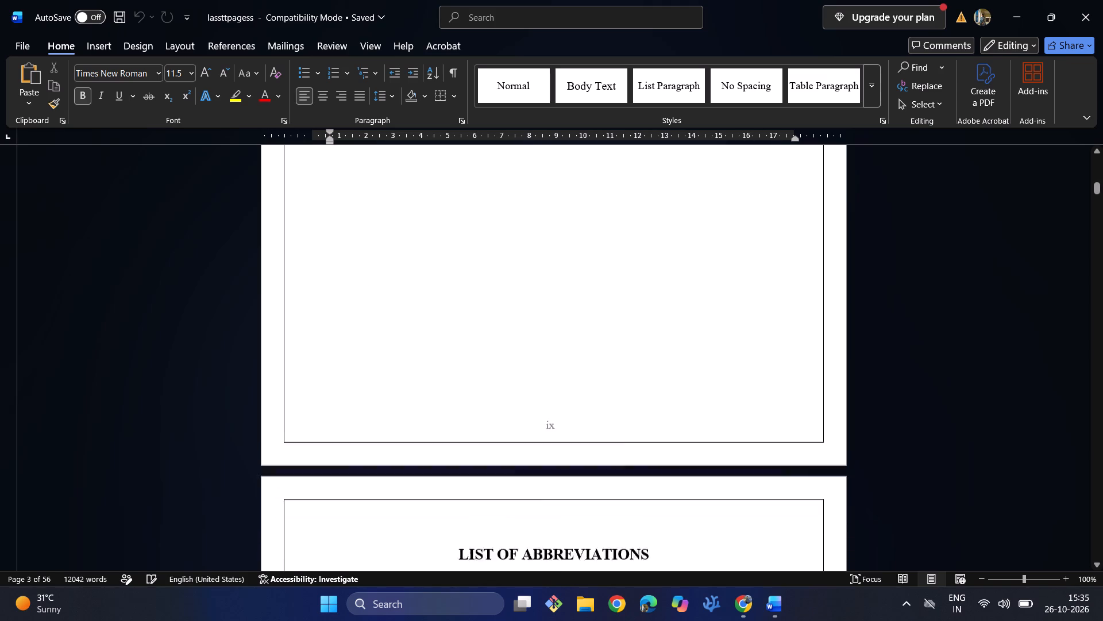
{"action": "scroll", "coordinate": [752, 327], "scroll_direction": "down", "scroll_amount": 2}
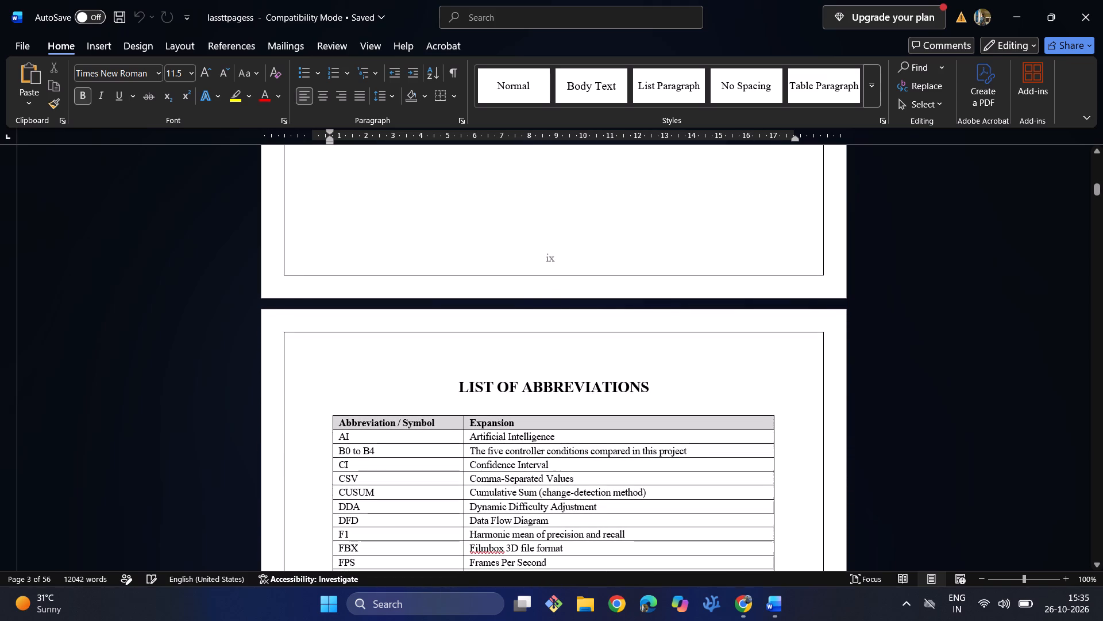
{"action": "scroll", "coordinate": [752, 327], "scroll_direction": "down", "scroll_amount": 1}
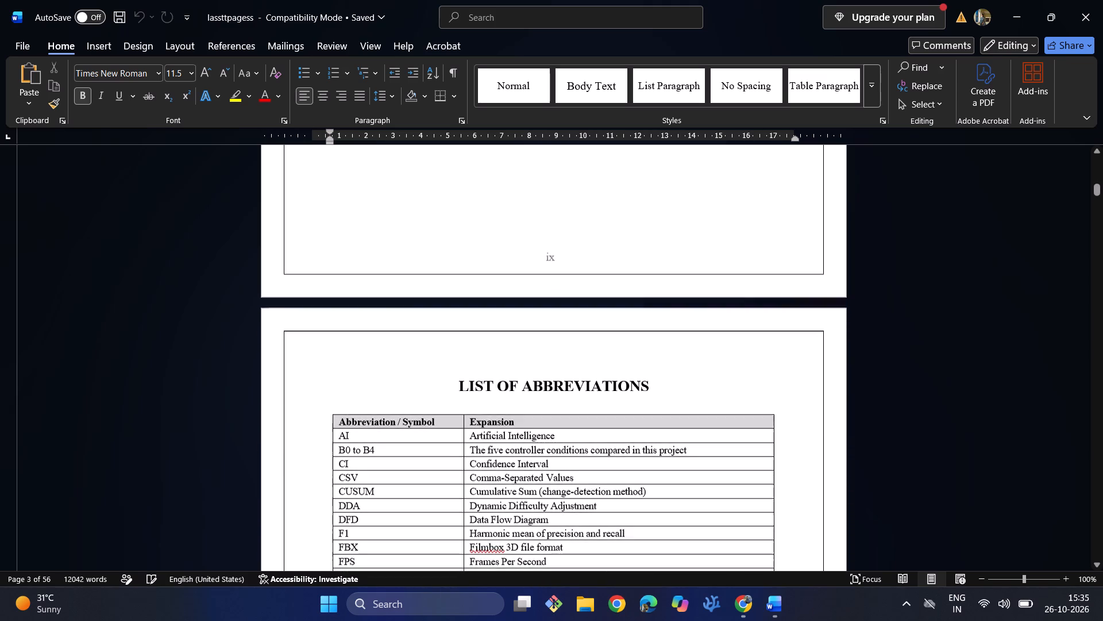
{"action": "scroll", "coordinate": [752, 327], "scroll_direction": "down", "scroll_amount": 2}
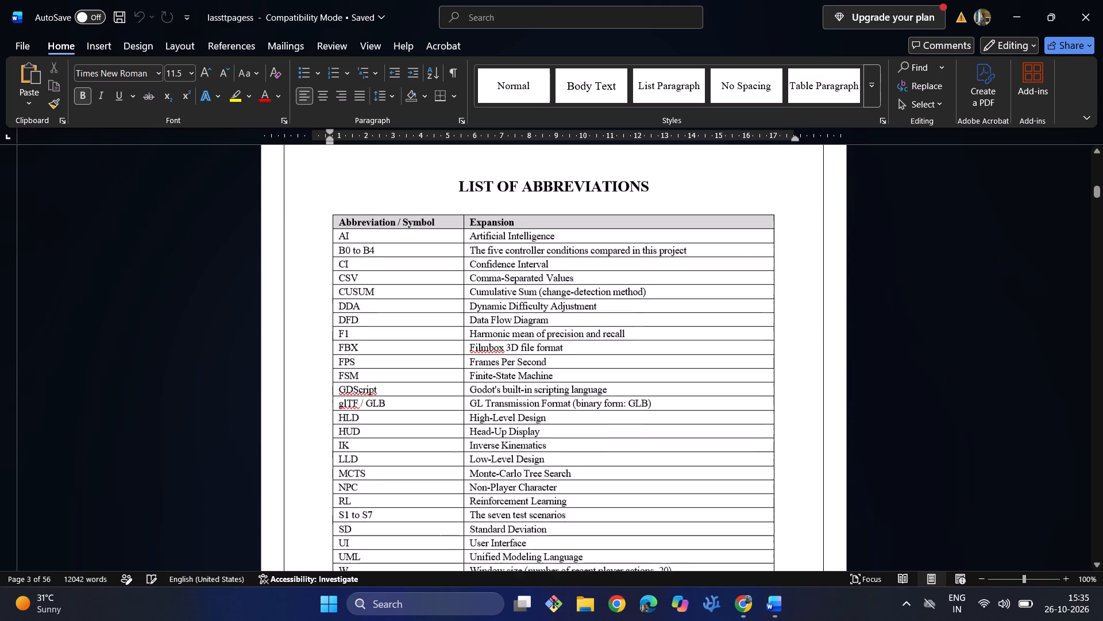
{"action": "scroll", "coordinate": [752, 327], "scroll_direction": "down", "scroll_amount": 3}
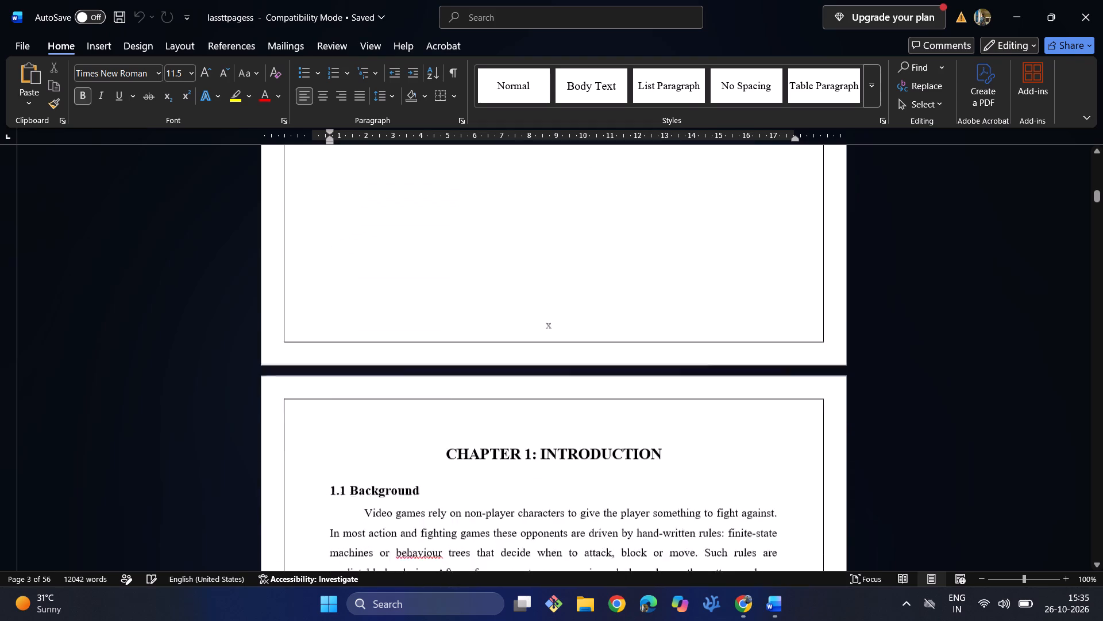
Delete the Table of Contents and the lists of figures, tables and abbreviations preceding Chapter 1, and check the remaining pages.
{"action": "scroll", "coordinate": [752, 327], "scroll_direction": "down", "scroll_amount": 1}
{"action": "left_click", "coordinate": [838, 237]}
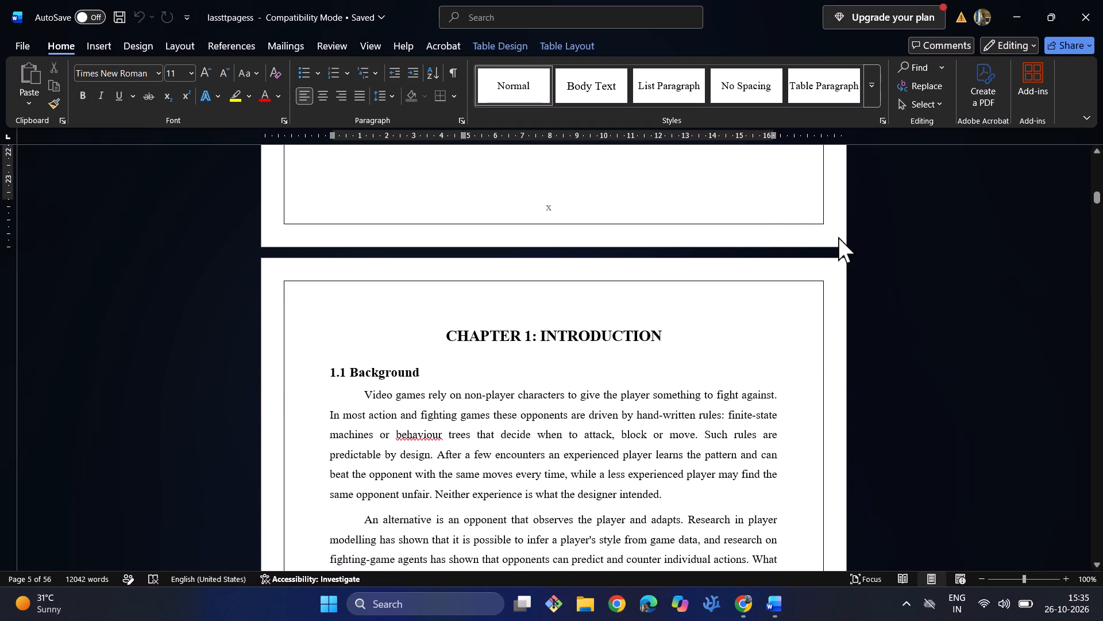
{"action": "left_click_drag", "start_coordinate": [780, 221], "coordinate": [188, 15]}
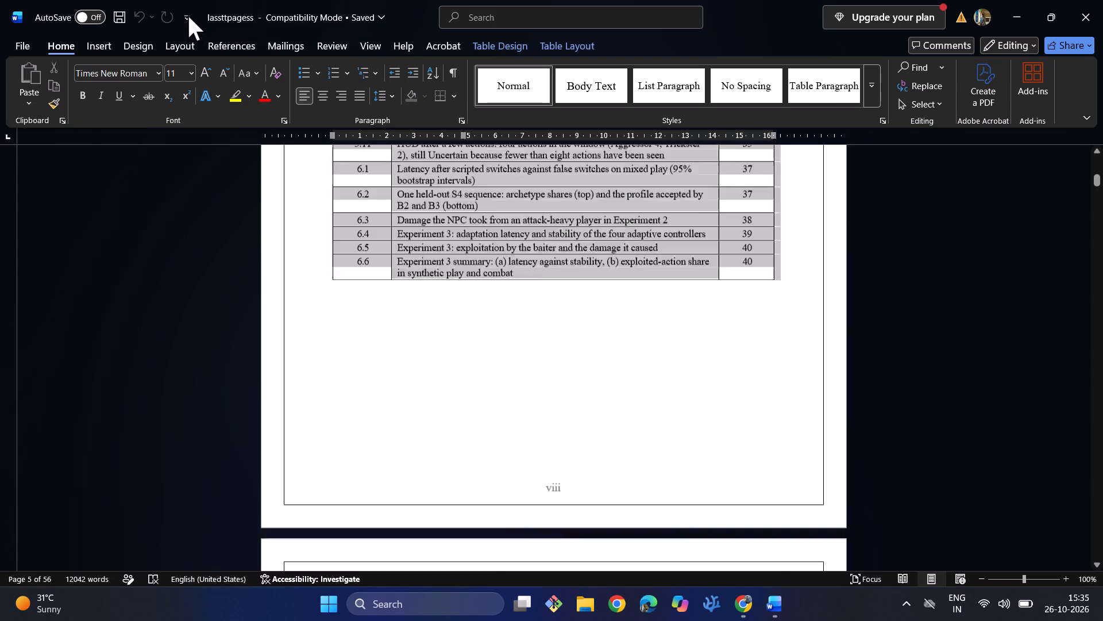
{"action": "left_click_drag", "start_coordinate": [188, 15], "coordinate": [188, 14]}
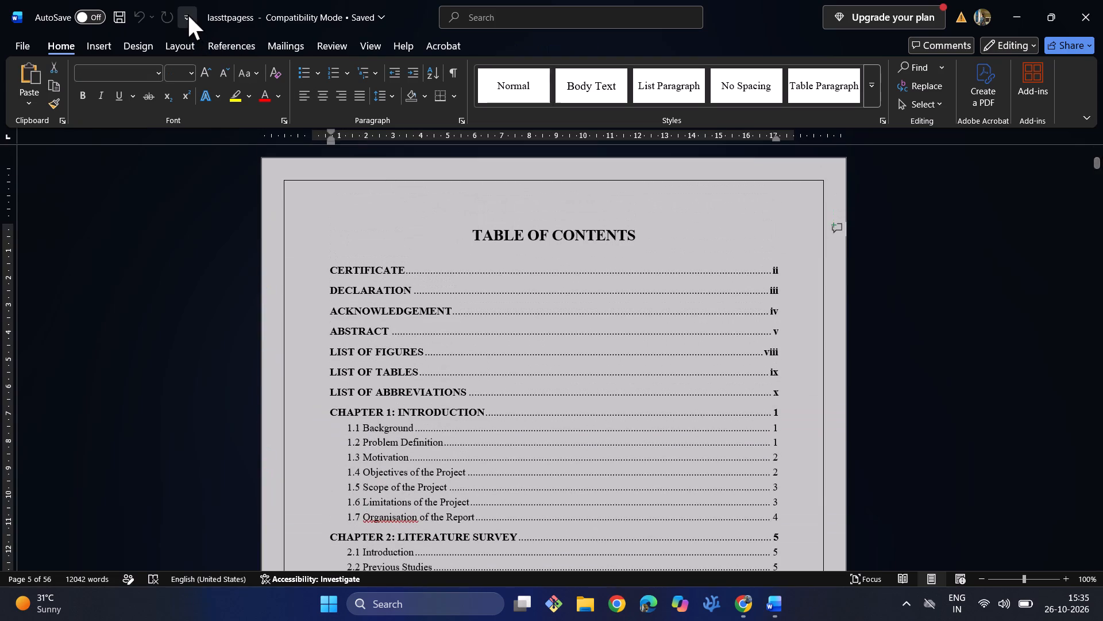
{"action": "key", "text": "BackSpace"}
{"action": "scroll", "coordinate": [325, 248], "scroll_direction": "down", "scroll_amount": 5}
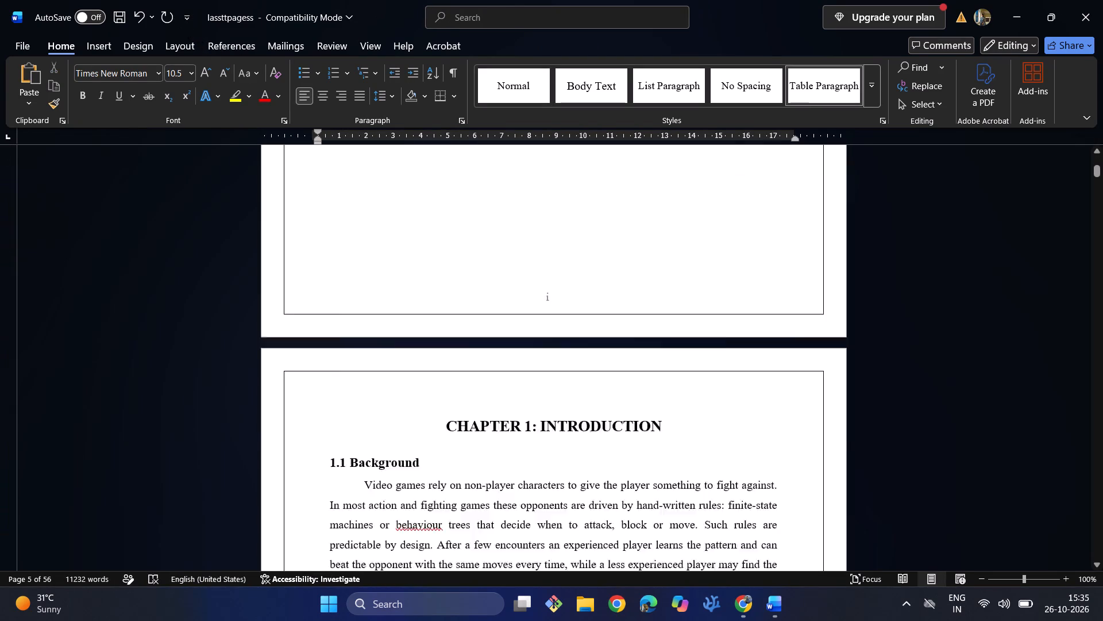
{"action": "scroll", "coordinate": [325, 248], "scroll_direction": "down", "scroll_amount": 1}
{"action": "scroll", "coordinate": [325, 248], "scroll_direction": "up", "scroll_amount": 3}
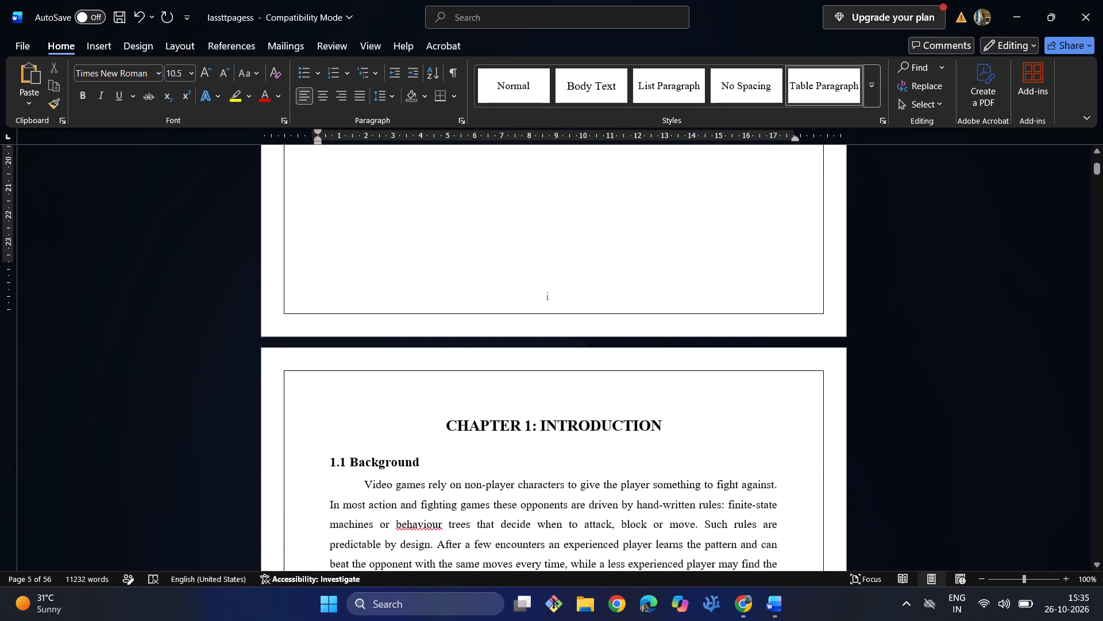
{"action": "scroll", "coordinate": [325, 248], "scroll_direction": "up", "scroll_amount": 9}
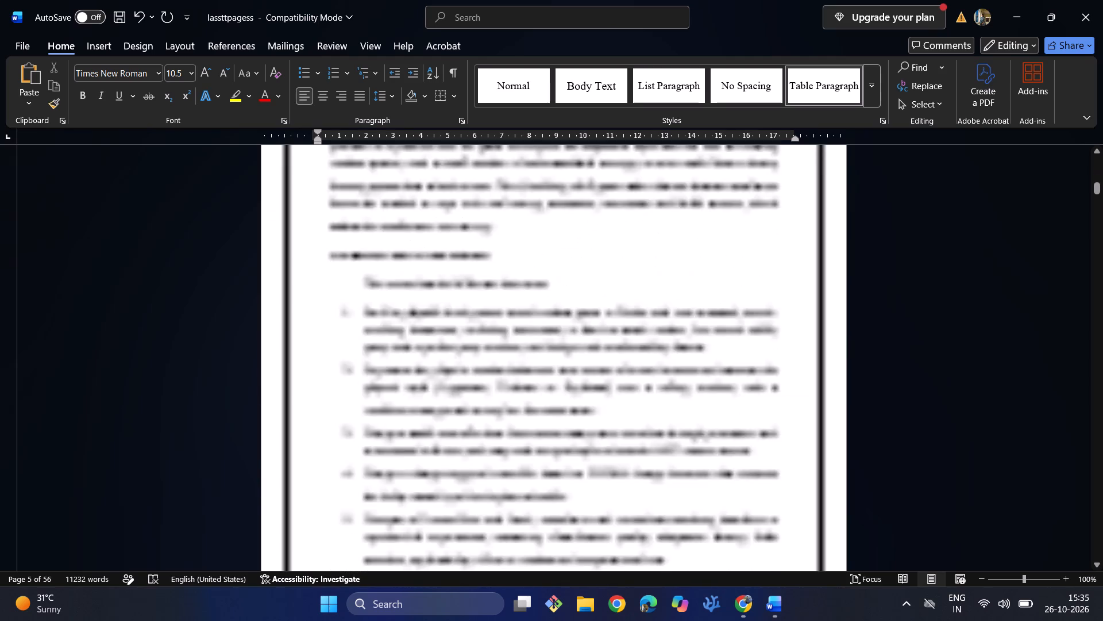
{"action": "scroll", "coordinate": [325, 248], "scroll_direction": "up", "scroll_amount": 10}
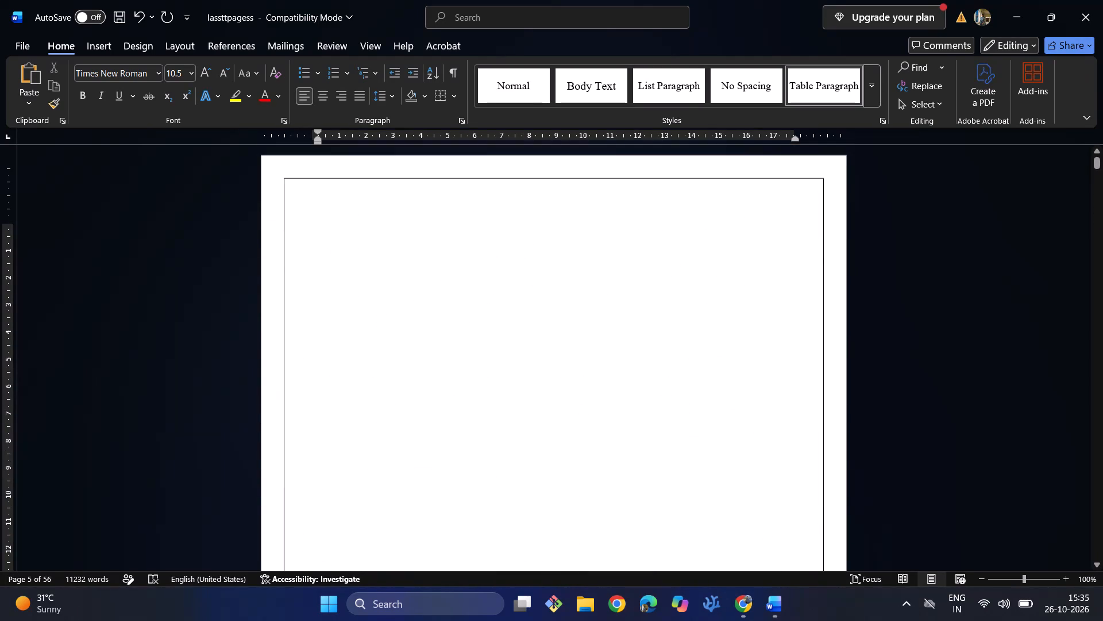
Print the lassttpagess document to a PDF in Downloads named lastpages2.
{"action": "left_click", "coordinate": [16, 36]}
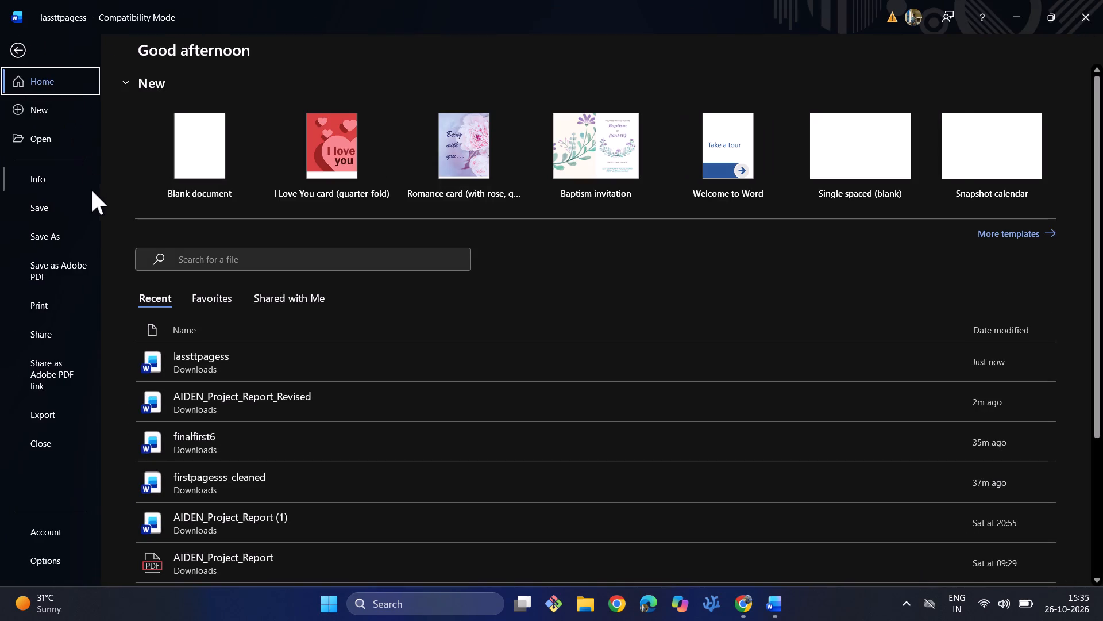
{"action": "left_click", "coordinate": [44, 301]}
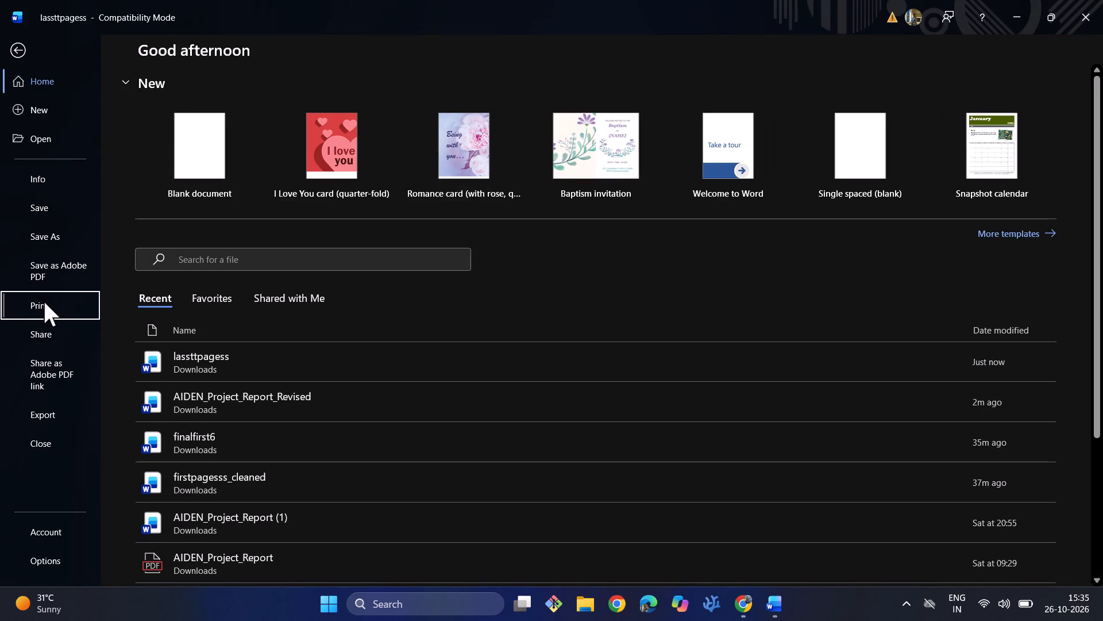
{"action": "left_click", "coordinate": [140, 126]}
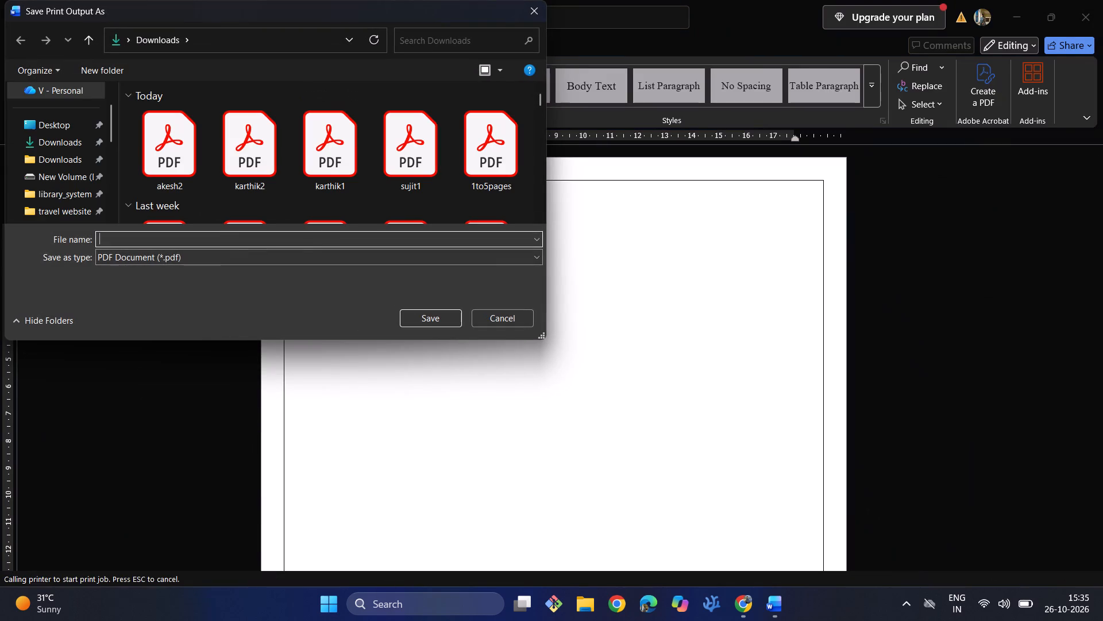
{"action": "type", "text": "lastpages"}
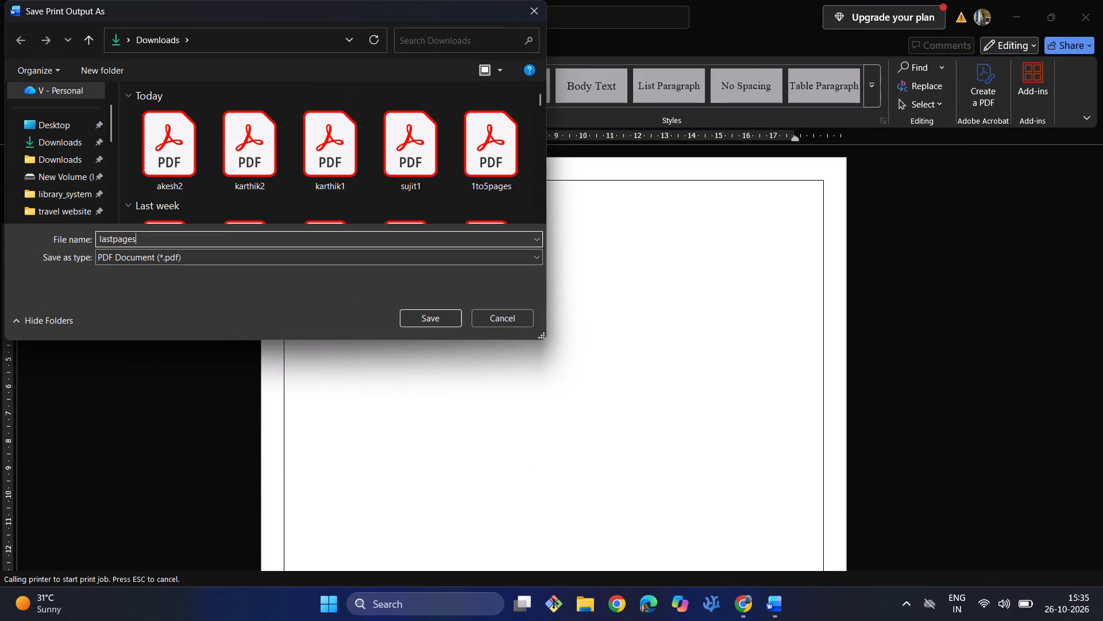
{"action": "key", "text": "2"}
{"action": "left_click", "coordinate": [422, 315]}
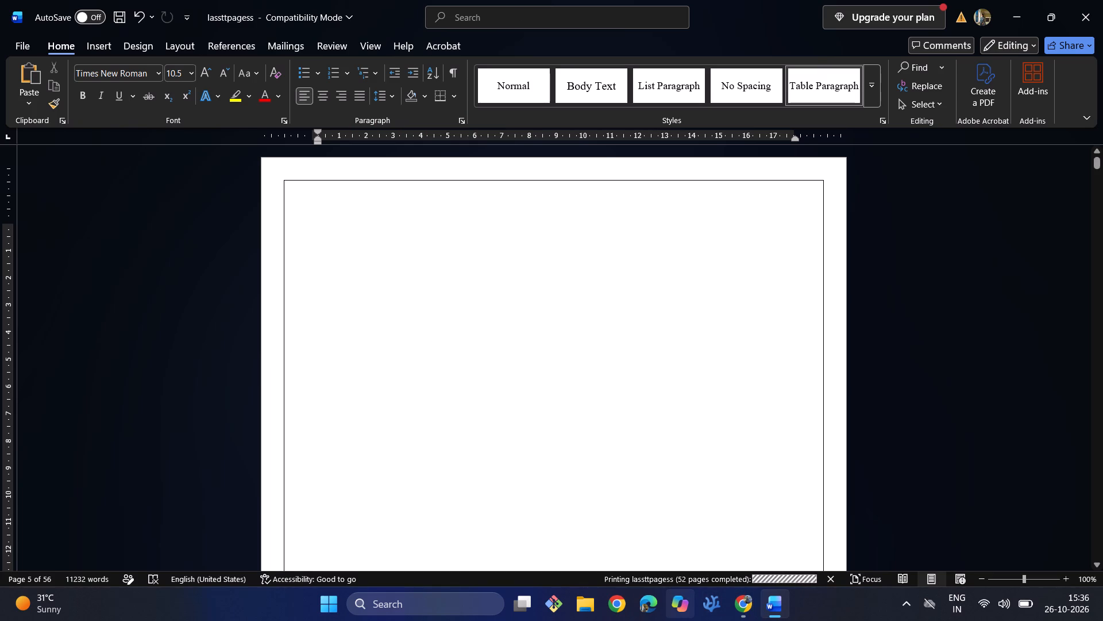
Open the Downloads folder in File Explorer to find the exported PDF.
{"action": "key", "text": "super+e"}
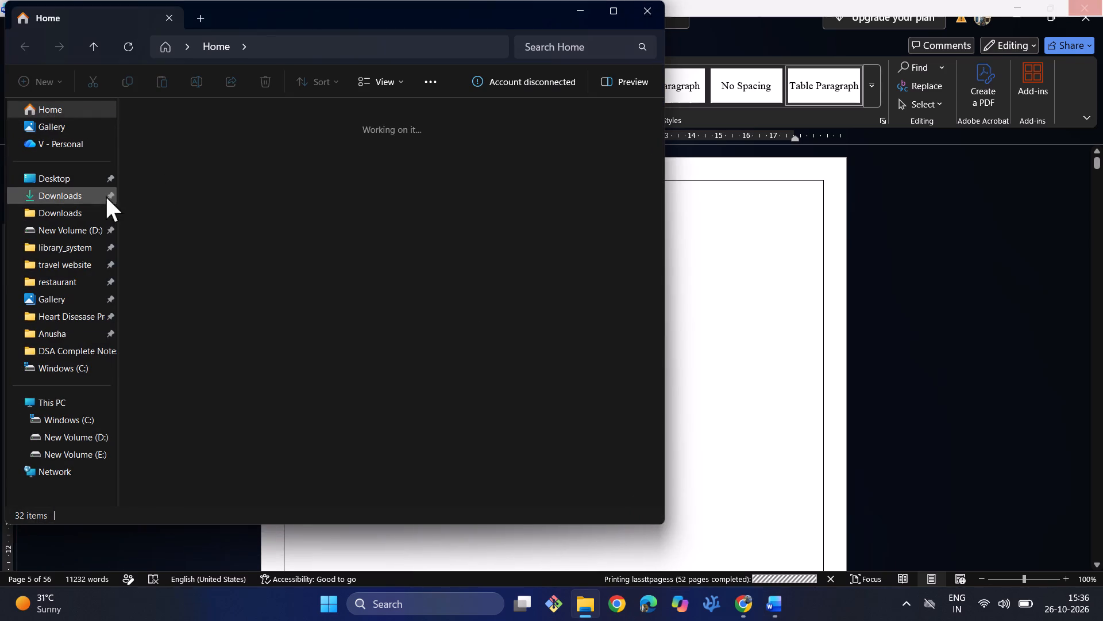
{"action": "left_click", "coordinate": [75, 213]}
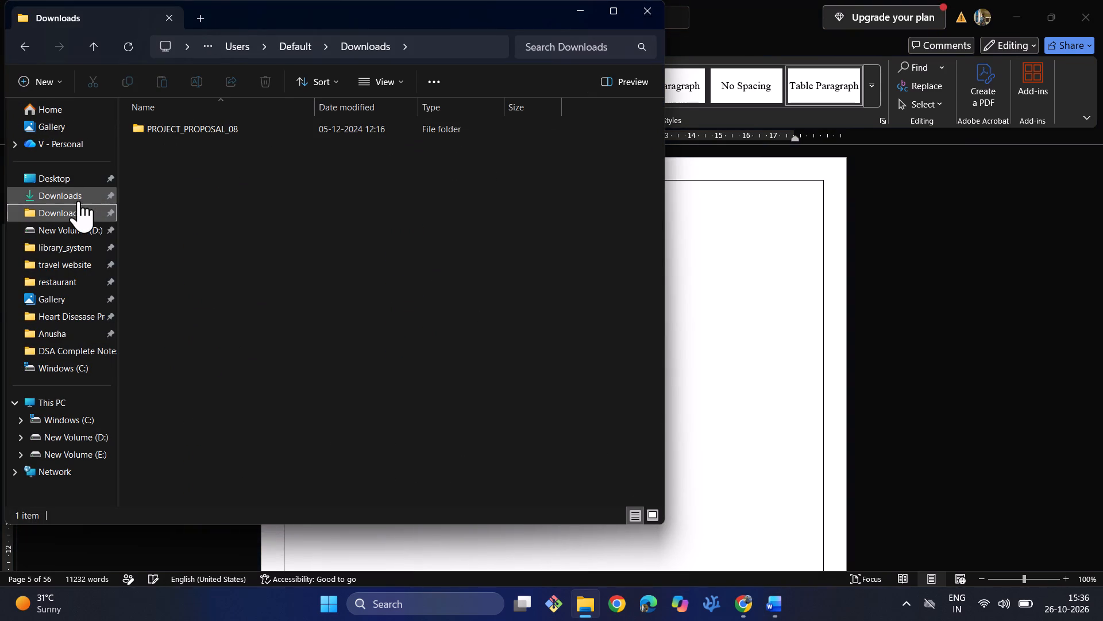
{"action": "left_click", "coordinate": [79, 201]}
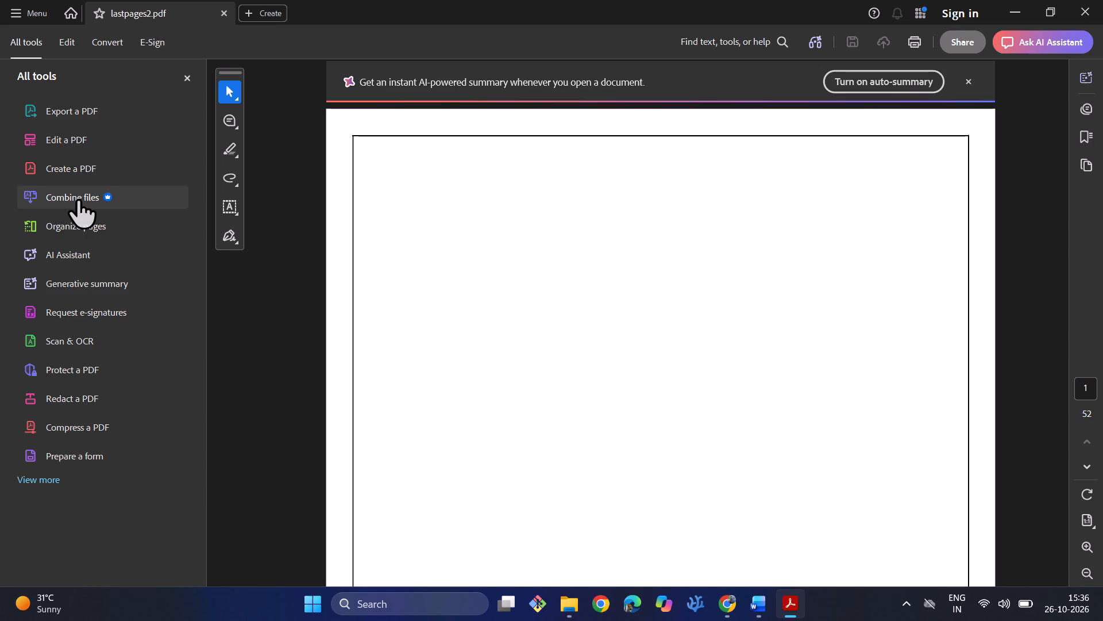
{"action": "scroll", "coordinate": [492, 314], "scroll_direction": "down", "scroll_amount": 9}
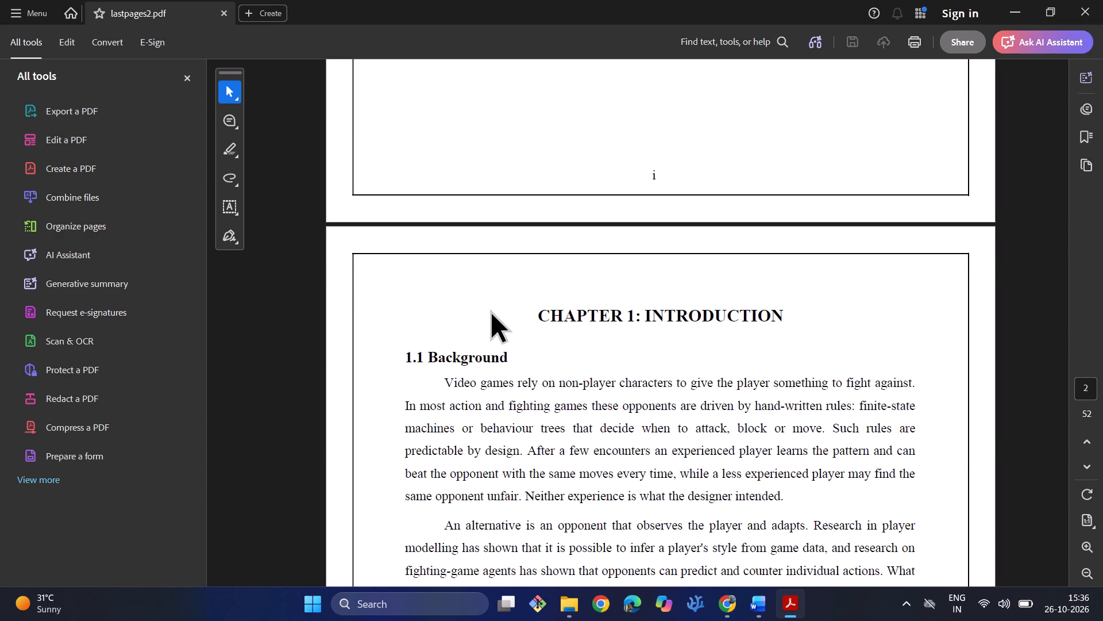
{"action": "scroll", "coordinate": [492, 314], "scroll_direction": "down", "scroll_amount": 9}
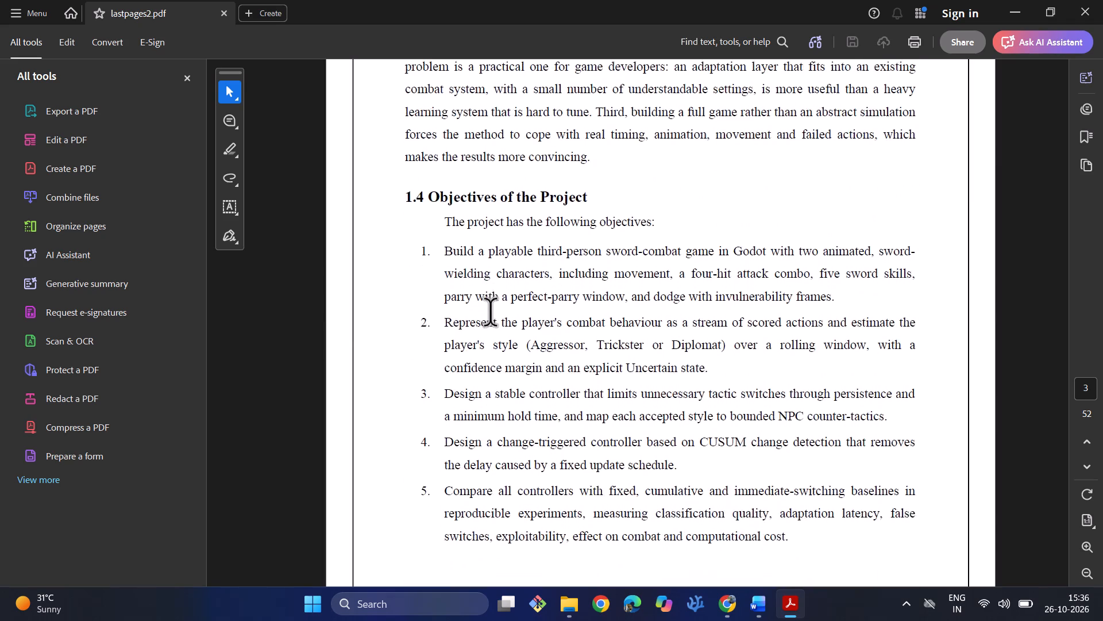
{"action": "scroll", "coordinate": [492, 314], "scroll_direction": "down", "scroll_amount": 11}
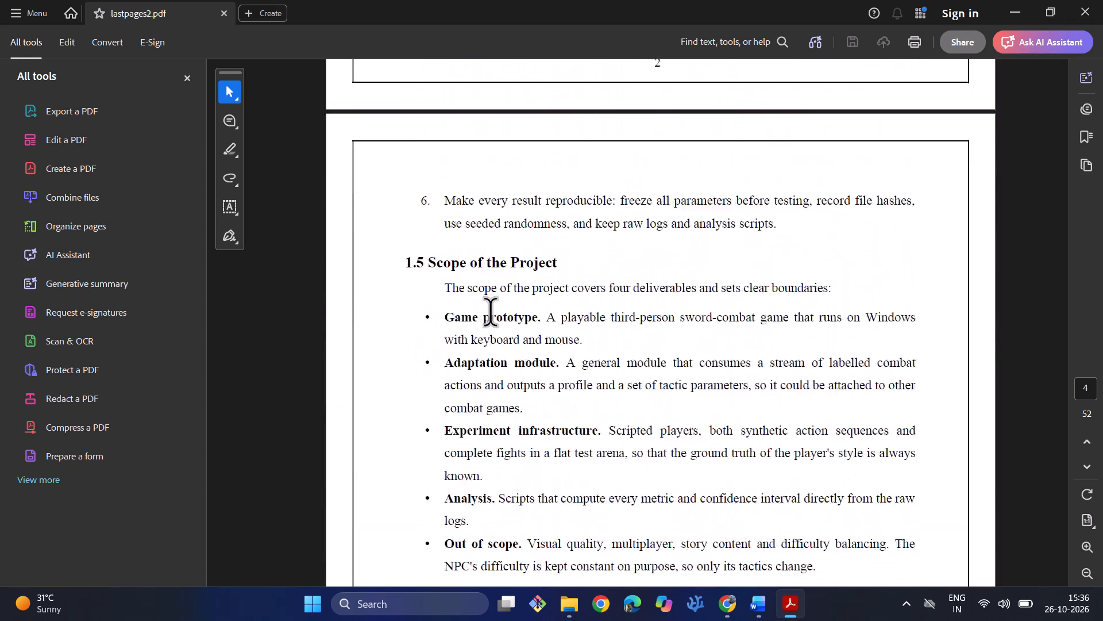
{"action": "scroll", "coordinate": [492, 314], "scroll_direction": "down", "scroll_amount": 13}
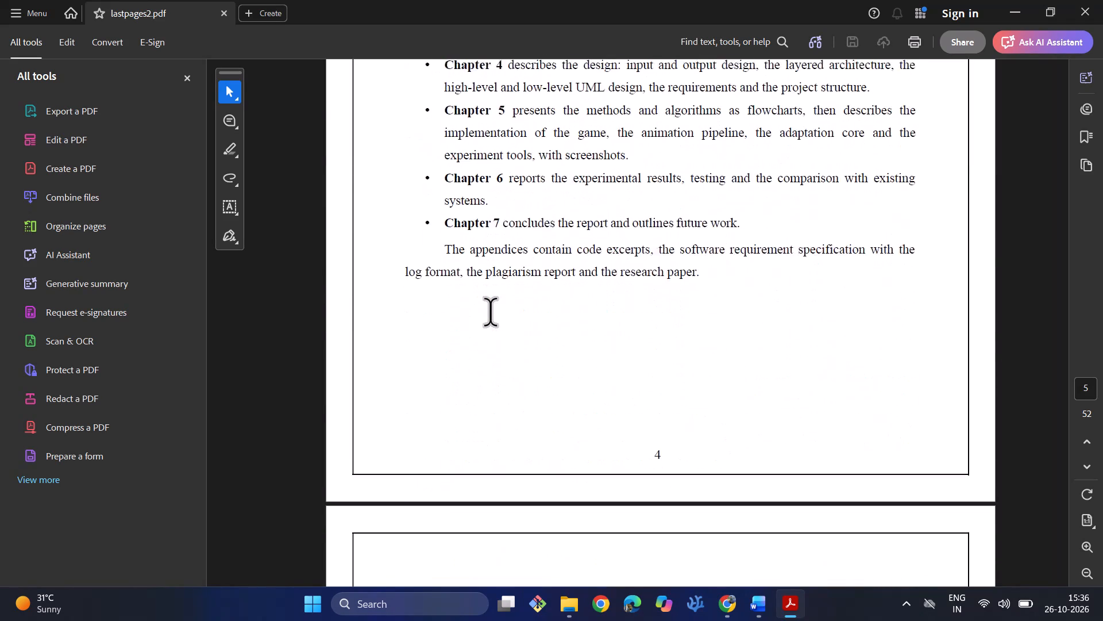
{"action": "scroll", "coordinate": [492, 314], "scroll_direction": "down", "scroll_amount": 10}
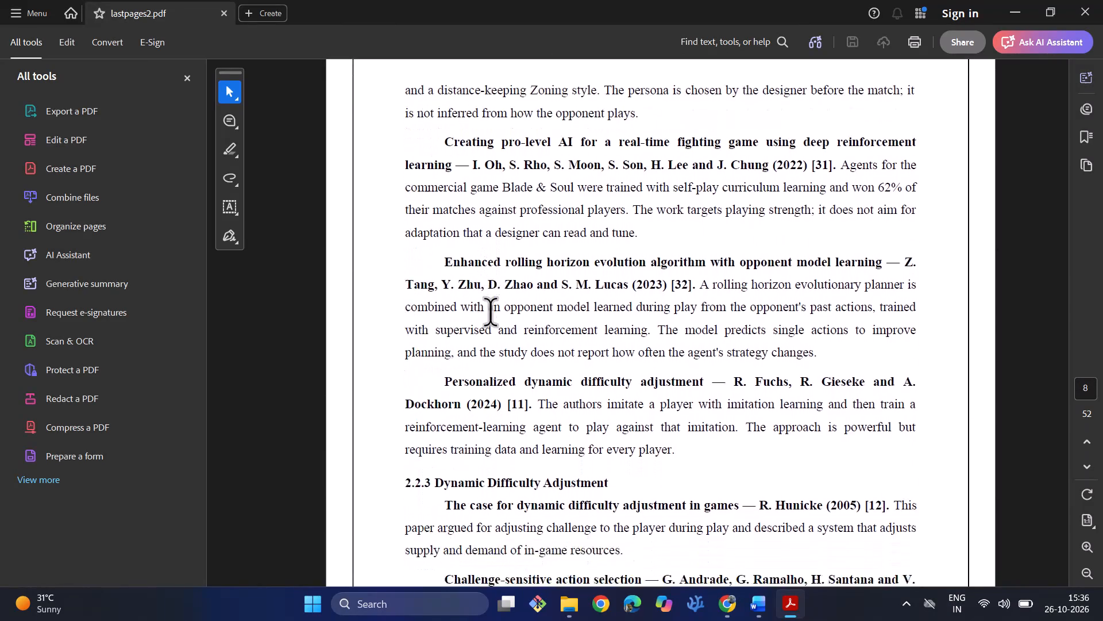
{"action": "scroll", "coordinate": [492, 314], "scroll_direction": "down", "scroll_amount": 12}
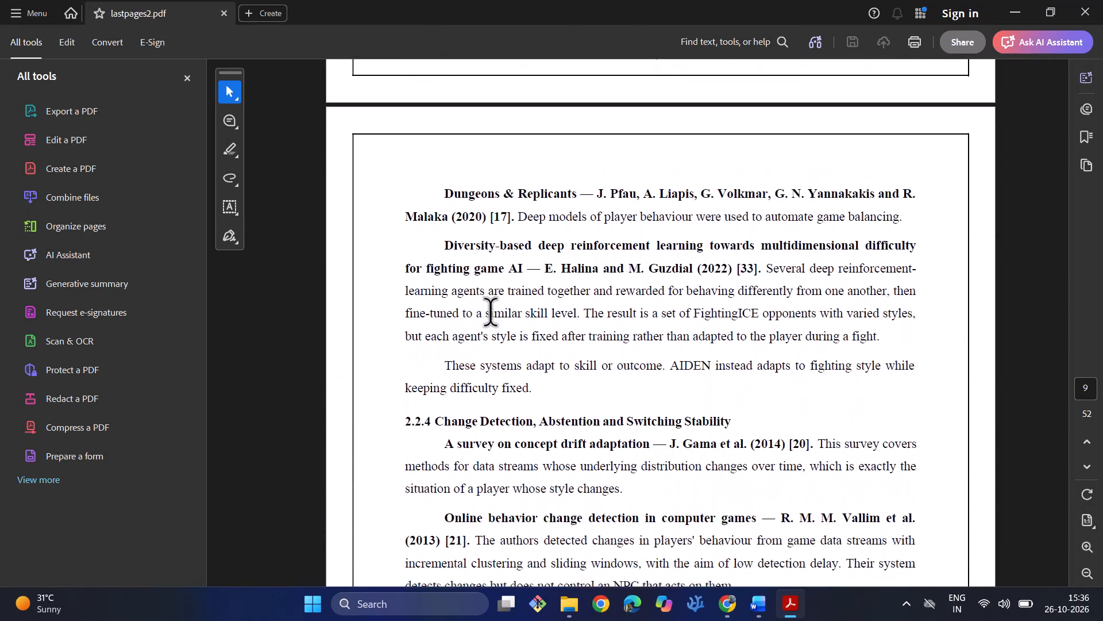
{"action": "scroll", "coordinate": [492, 314], "scroll_direction": "down", "scroll_amount": 10}
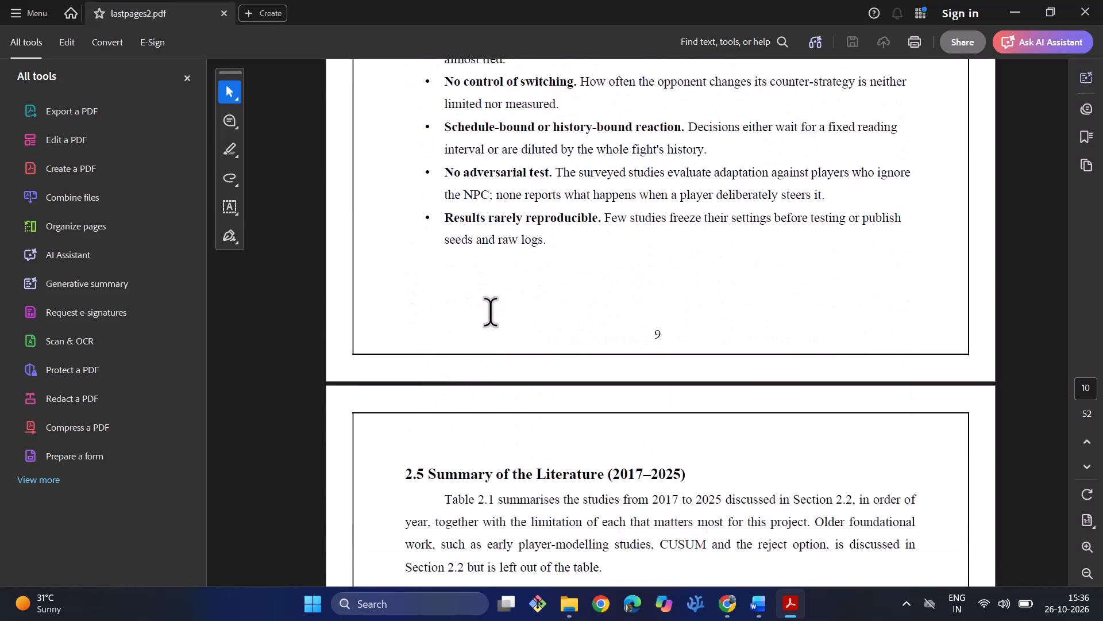
{"action": "scroll", "coordinate": [492, 314], "scroll_direction": "down", "scroll_amount": 10}
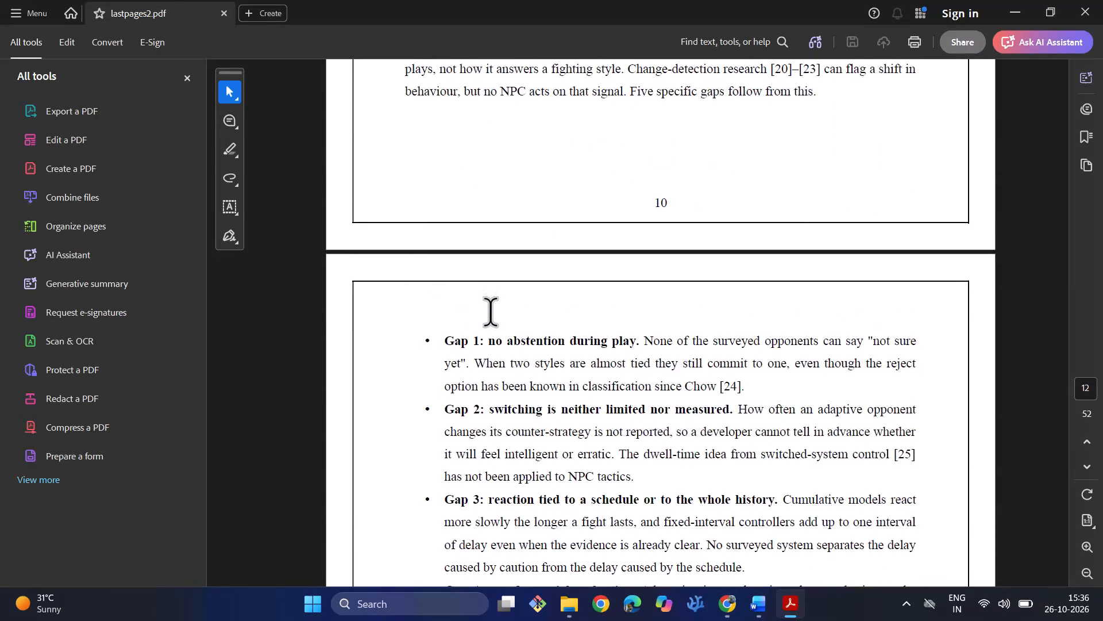